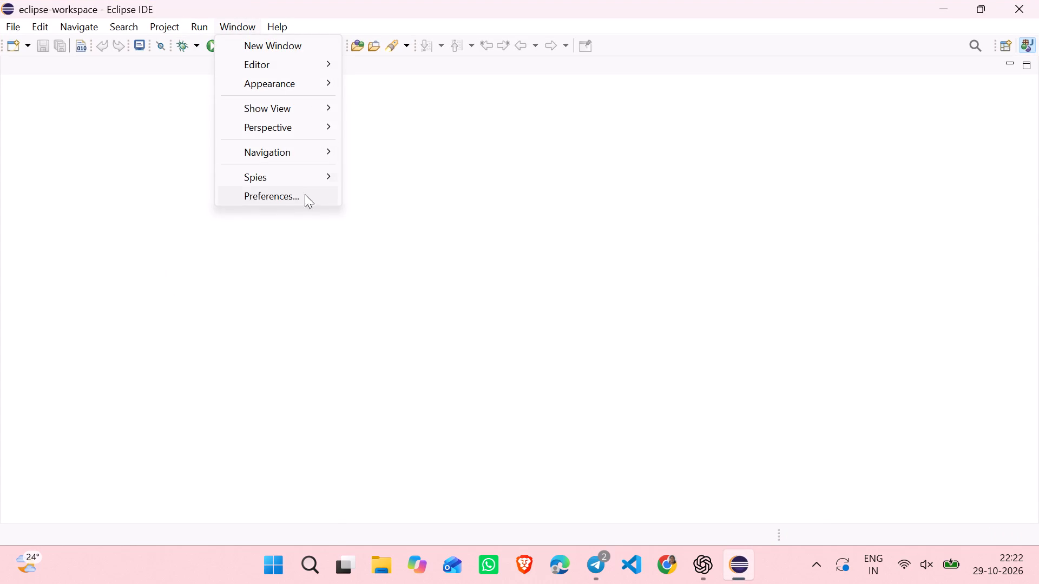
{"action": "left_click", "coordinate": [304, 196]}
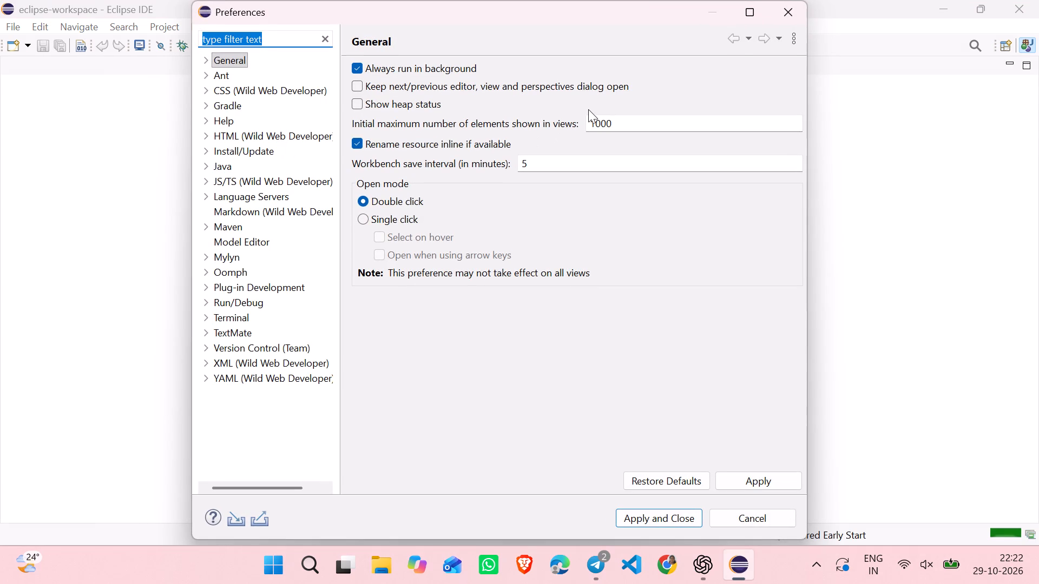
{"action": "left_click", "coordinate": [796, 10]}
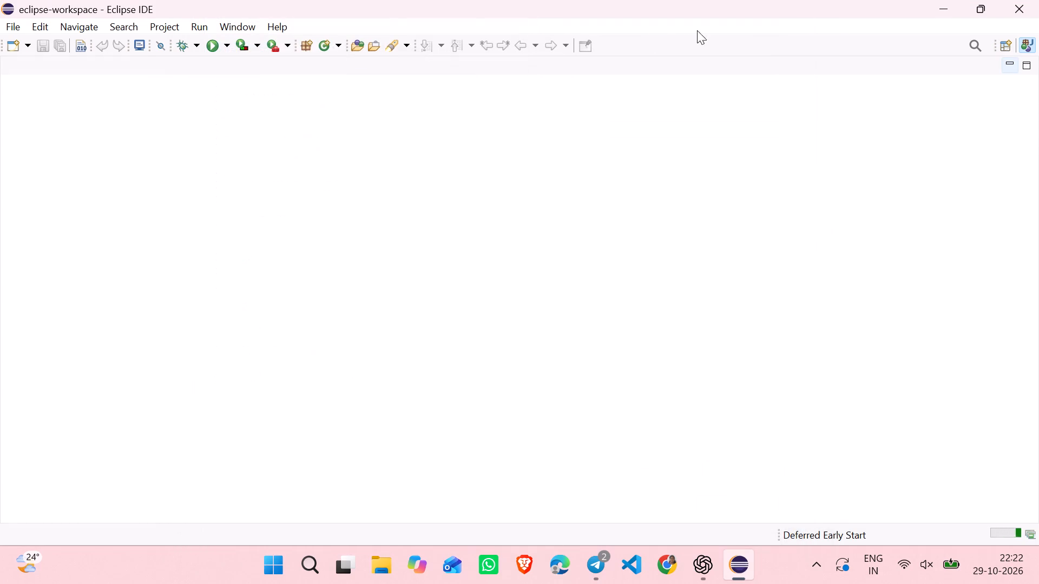
Show the Package Explorer view in the Eclipse workspace.
{"action": "left_click", "coordinate": [248, 24]}
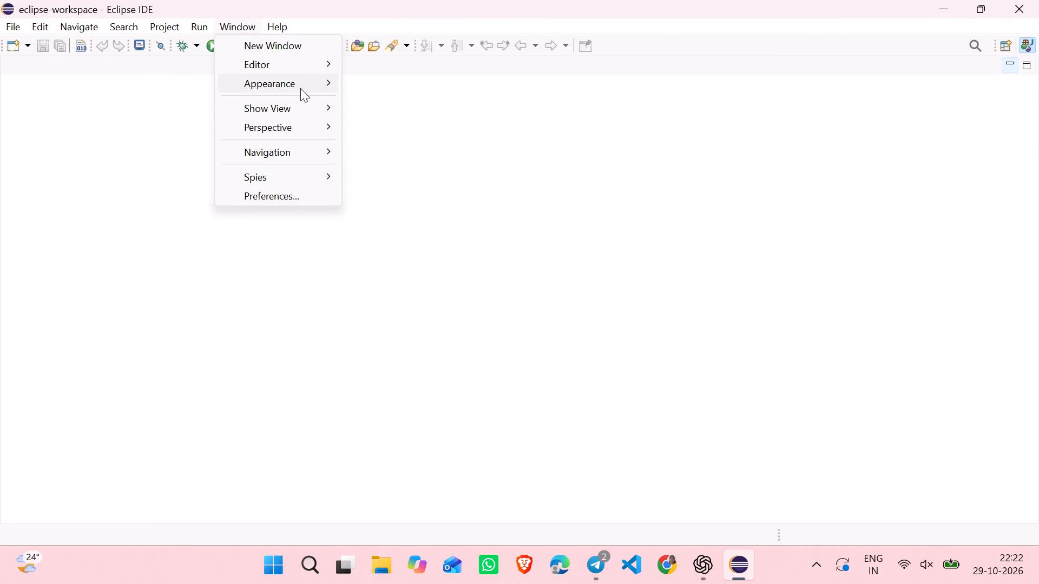
{"action": "left_click", "coordinate": [290, 102]}
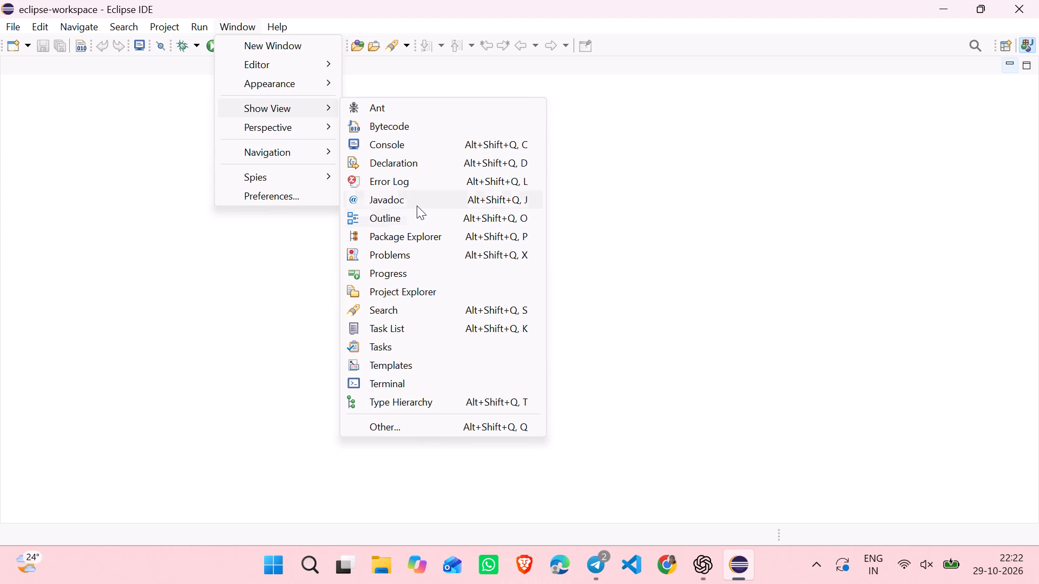
{"action": "left_click", "coordinate": [412, 235]}
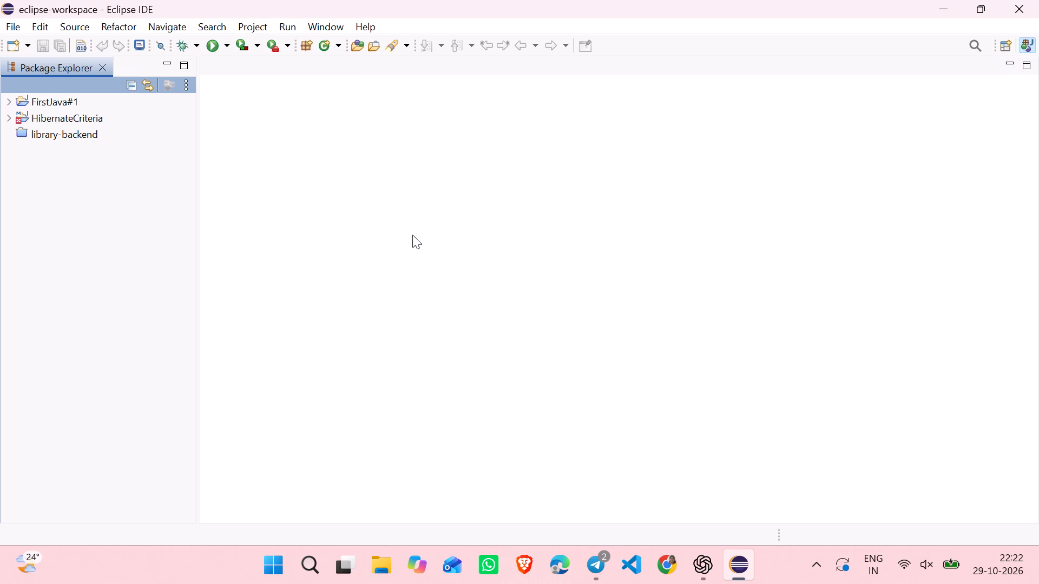
Open Train.java from the javaProject package in the src folder of the FirstJava#1 project.
{"action": "left_click", "coordinate": [4, 98]}
{"action": "left_click", "coordinate": [23, 135]}
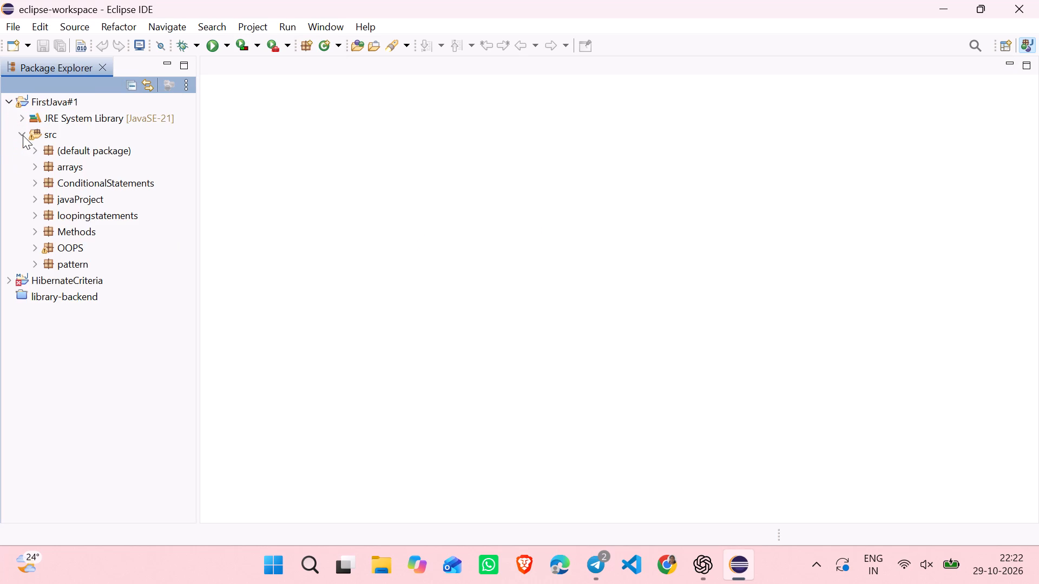
{"action": "left_click", "coordinate": [34, 195]}
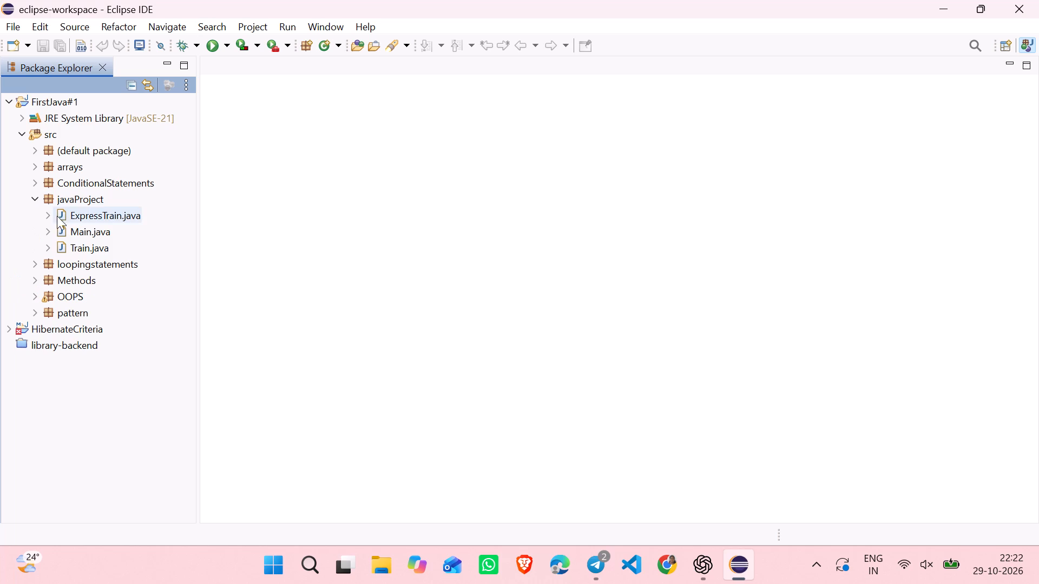
{"action": "double_click", "coordinate": [86, 244]}
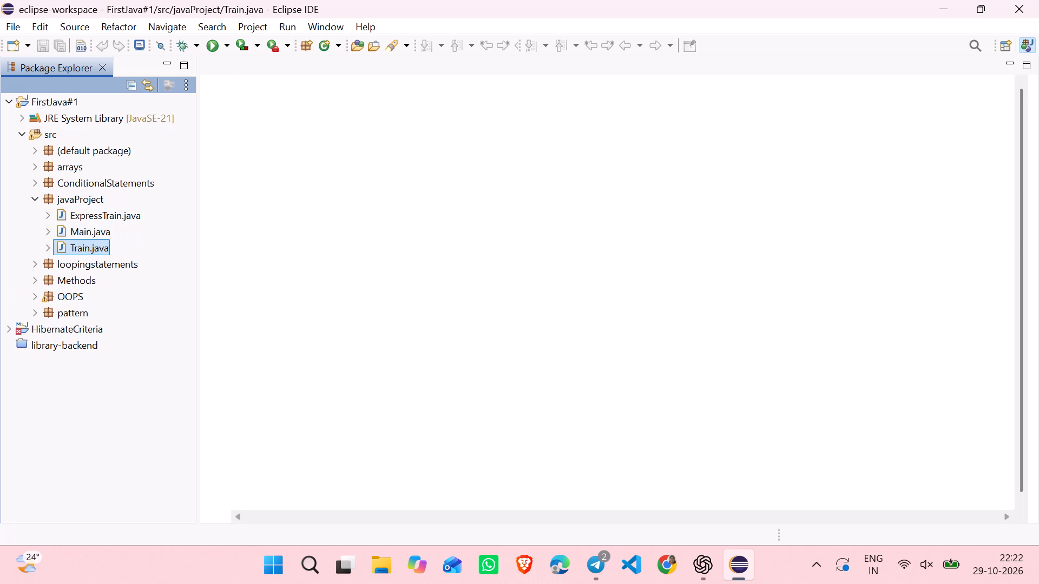
Minimize the Package Explorer view to give the Train.java editor the full window width.
{"action": "left_click", "coordinate": [185, 69]}
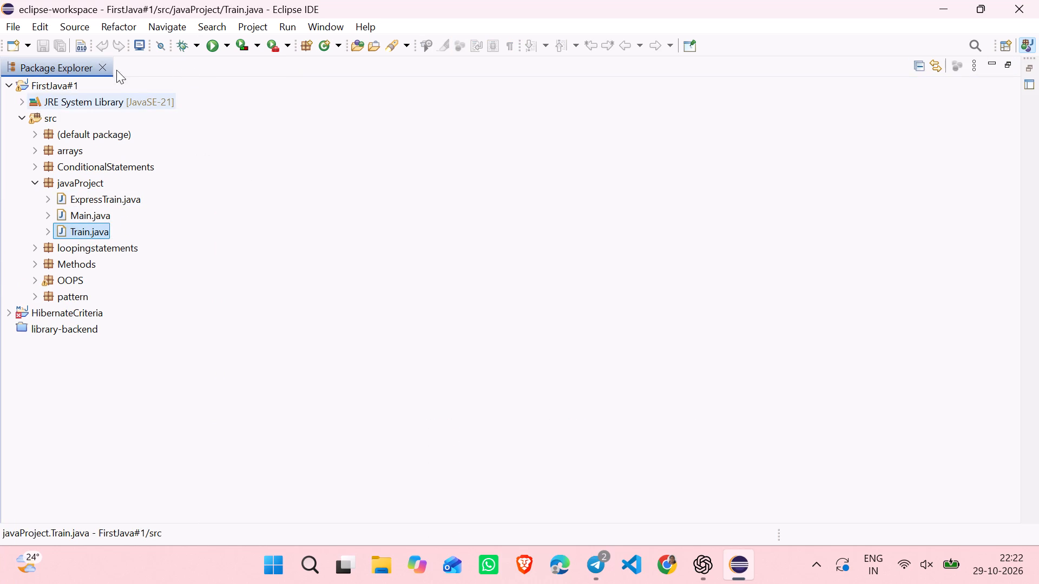
{"action": "double_click", "coordinate": [91, 227]}
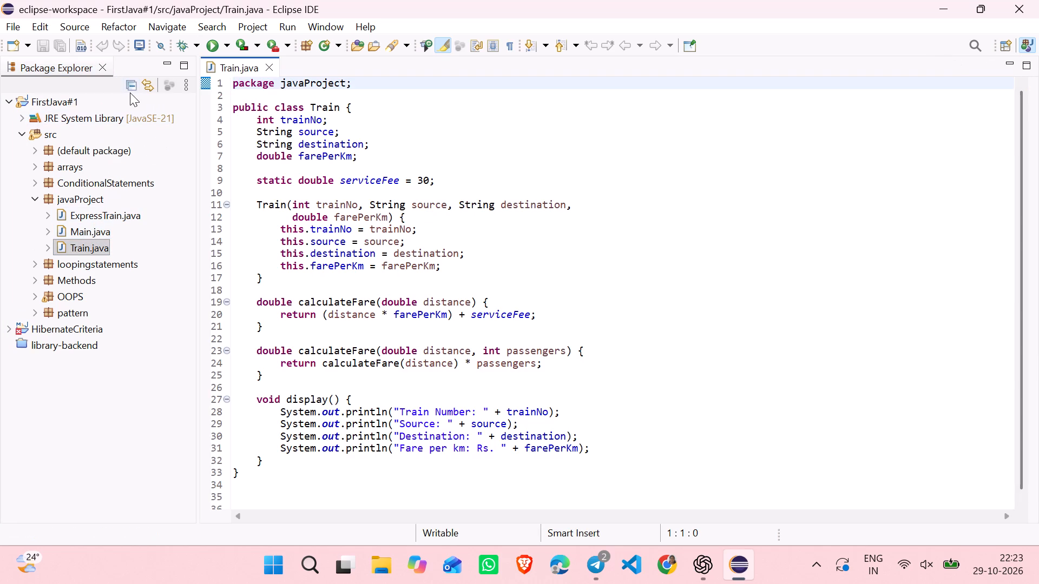
{"action": "left_click", "coordinate": [166, 67]}
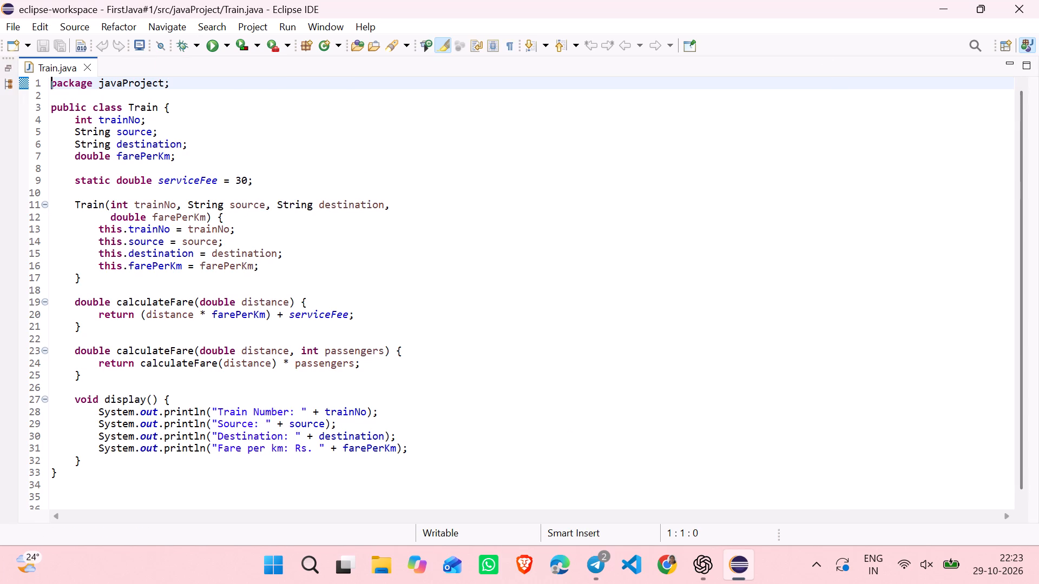
{"action": "left_click", "coordinate": [844, 28]}
{"action": "left_click", "coordinate": [834, 18]}
Capture a selection screenshot of the complete Train.java code, from the package line to the class's closing brace.
{"action": "scroll", "coordinate": [871, 442], "scroll_direction": "down", "scroll_amount": 6}
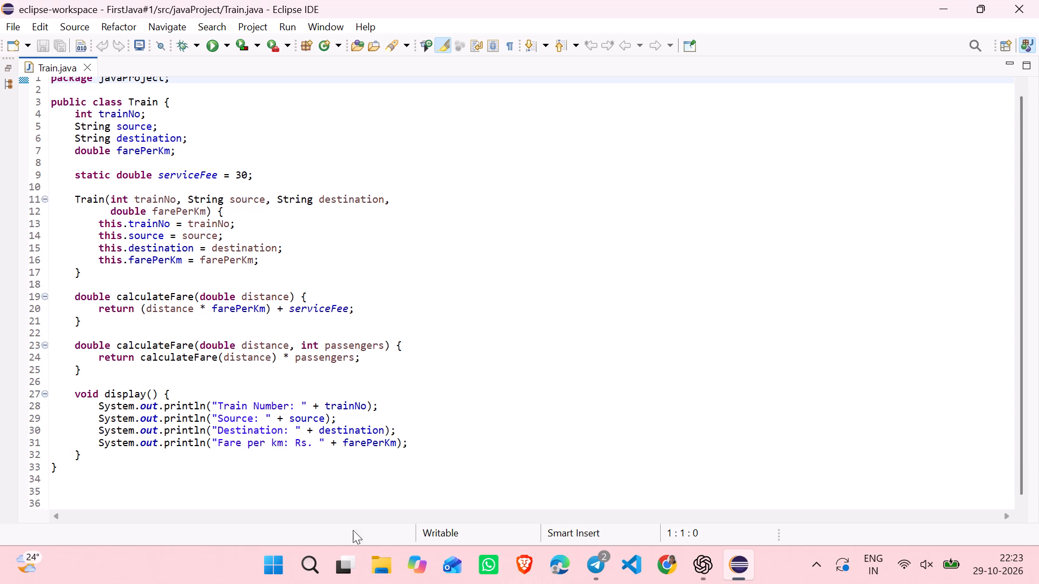
{"action": "scroll", "coordinate": [661, 485], "scroll_direction": "up", "scroll_amount": 1}
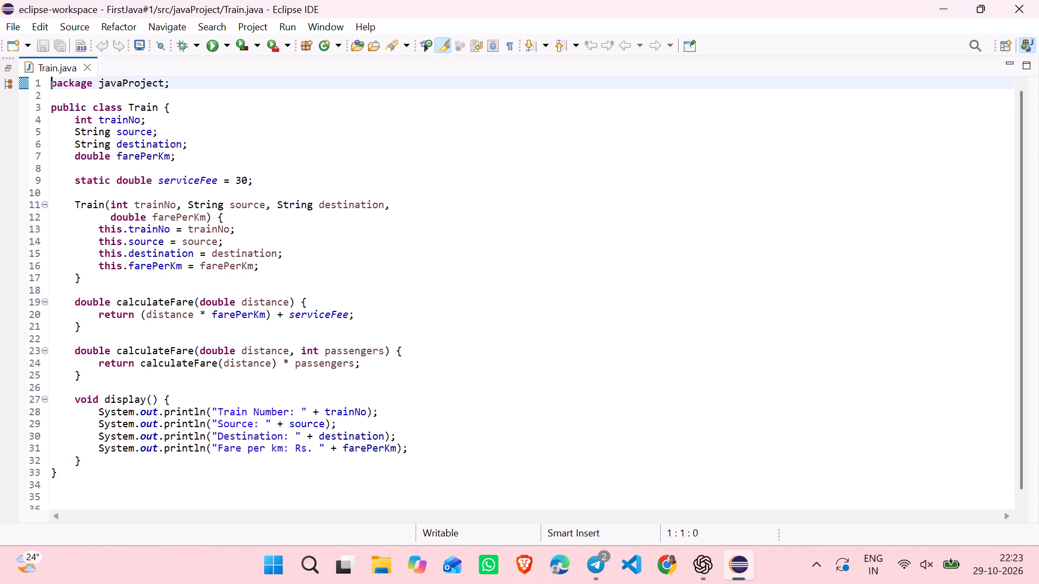
{"action": "key", "text": "Print"}
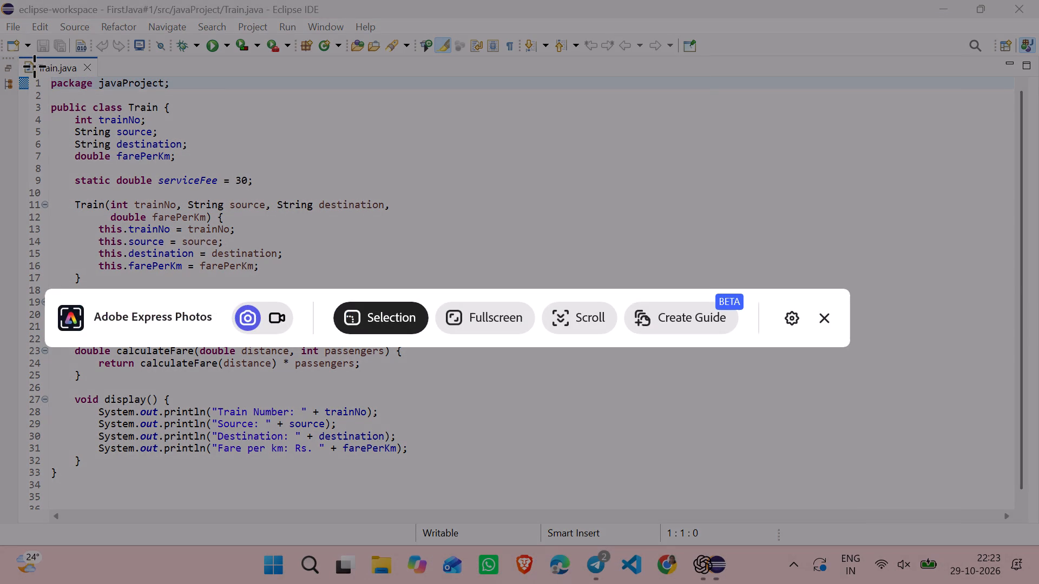
{"action": "triple_click", "coordinate": [35, 67]}
{"action": "triple_click", "coordinate": [35, 67]}
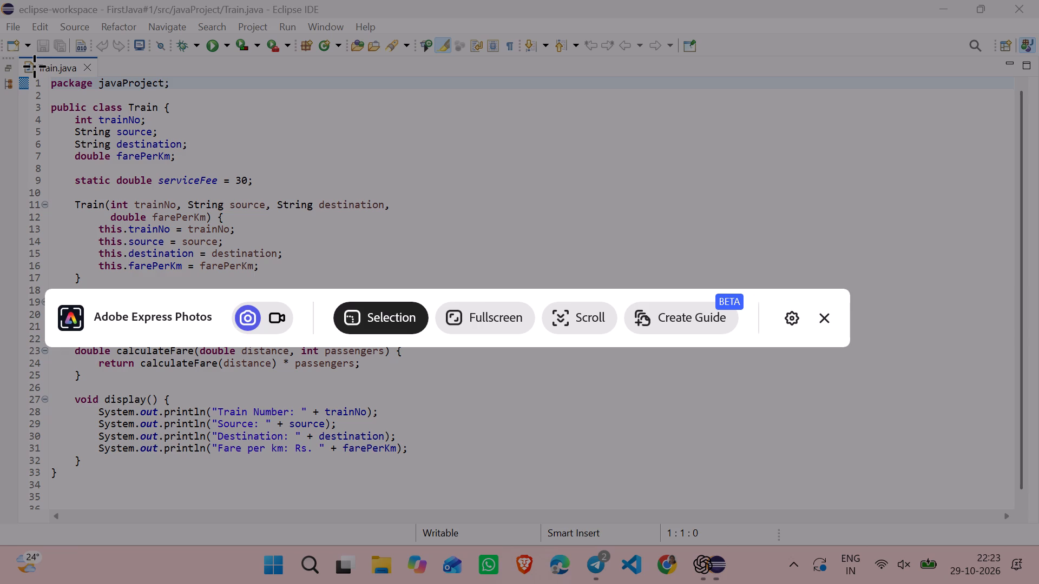
{"action": "left_click", "coordinate": [35, 67]}
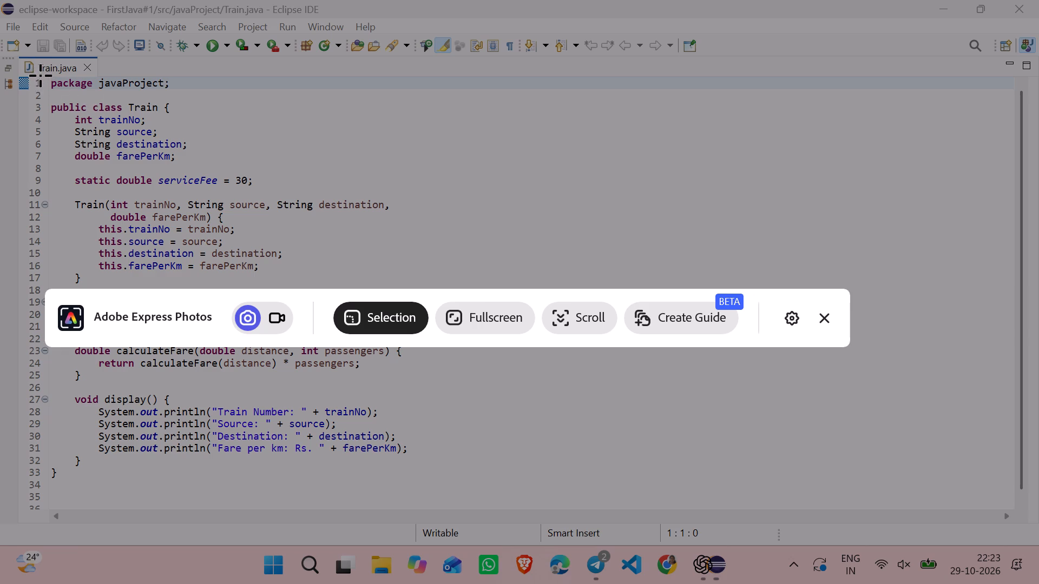
{"action": "triple_click", "coordinate": [41, 75]}
{"action": "left_click_drag", "start_coordinate": [41, 75], "coordinate": [338, 242]}
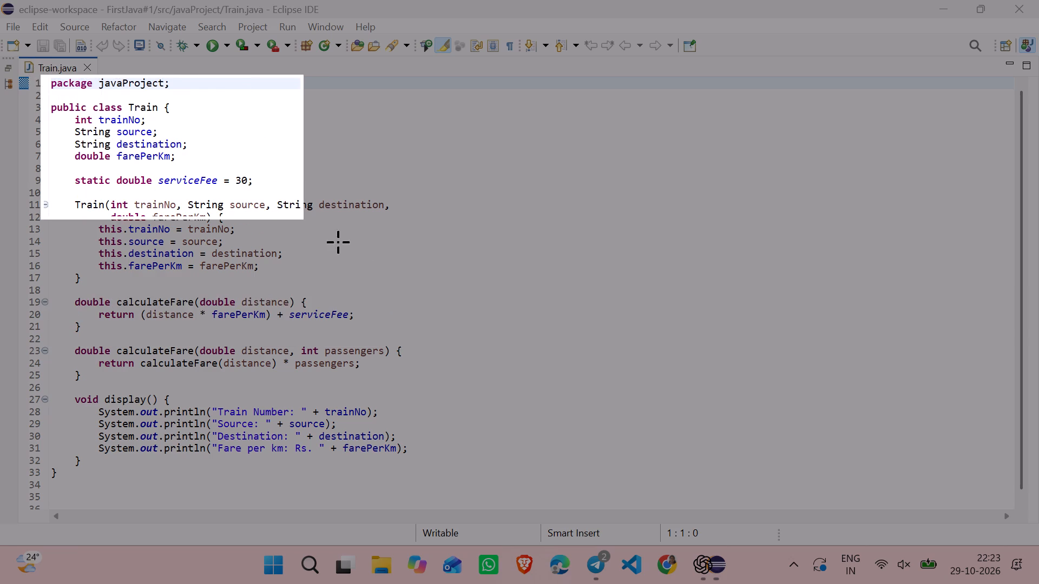
{"action": "left_click_drag", "start_coordinate": [338, 242], "coordinate": [516, 491]}
{"action": "scroll", "coordinate": [467, 371], "scroll_direction": "up", "scroll_amount": 1}
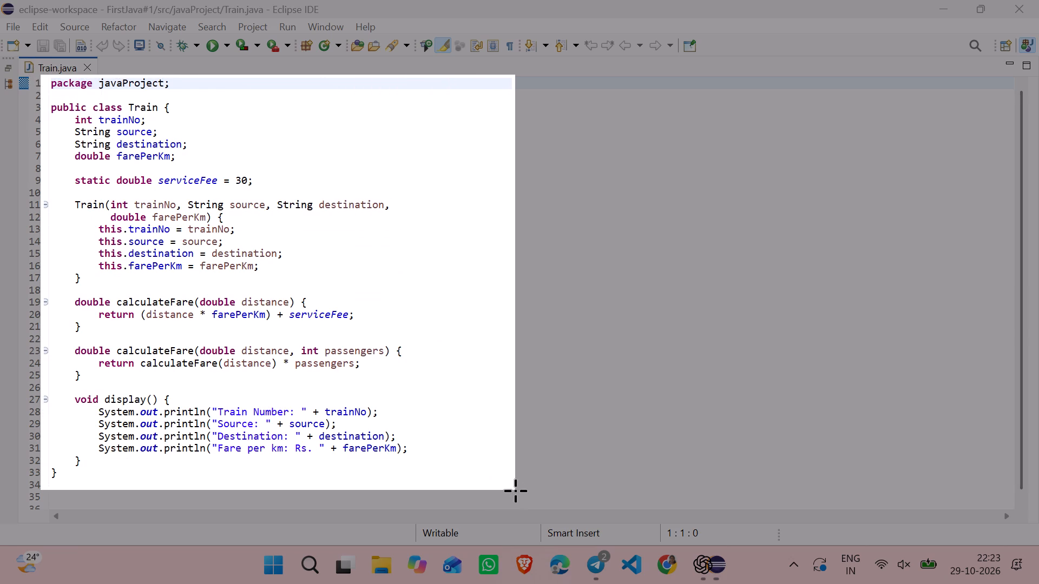
{"action": "left_click_drag", "start_coordinate": [516, 491], "coordinate": [517, 494]}
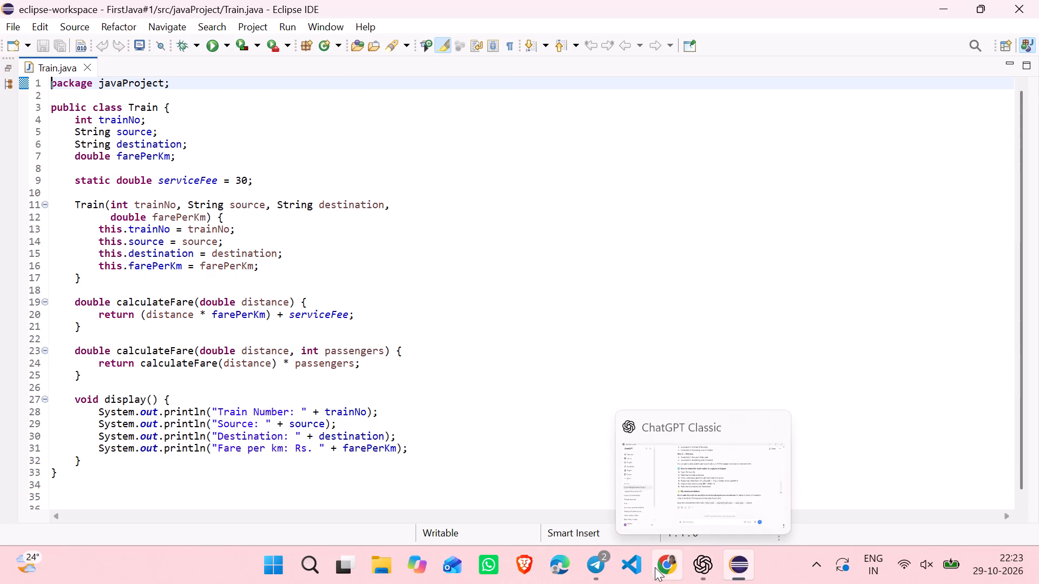
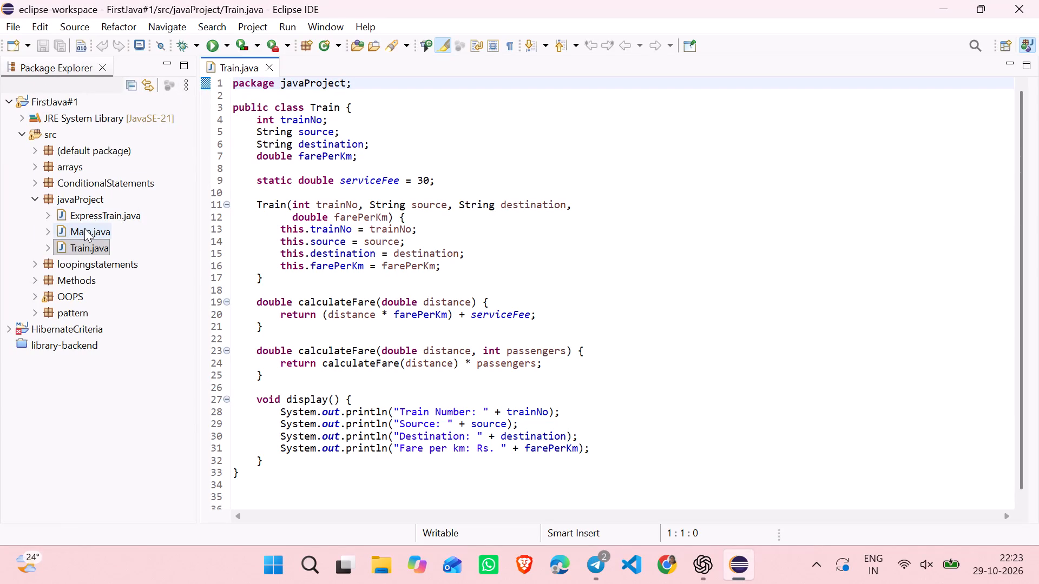
Close Train.java and open ExpressTrain.java from the javaProject package.
{"action": "left_click", "coordinate": [268, 62]}
{"action": "double_click", "coordinate": [115, 220]}
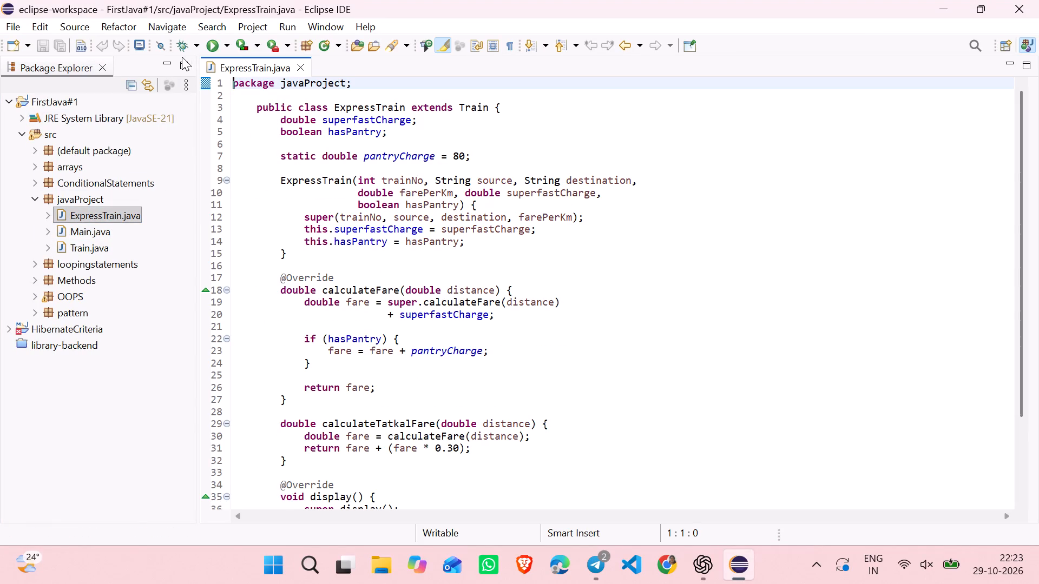
Minimize the Package Explorer view to give the ExpressTrain.java editor the full window width.
{"action": "left_click", "coordinate": [165, 61]}
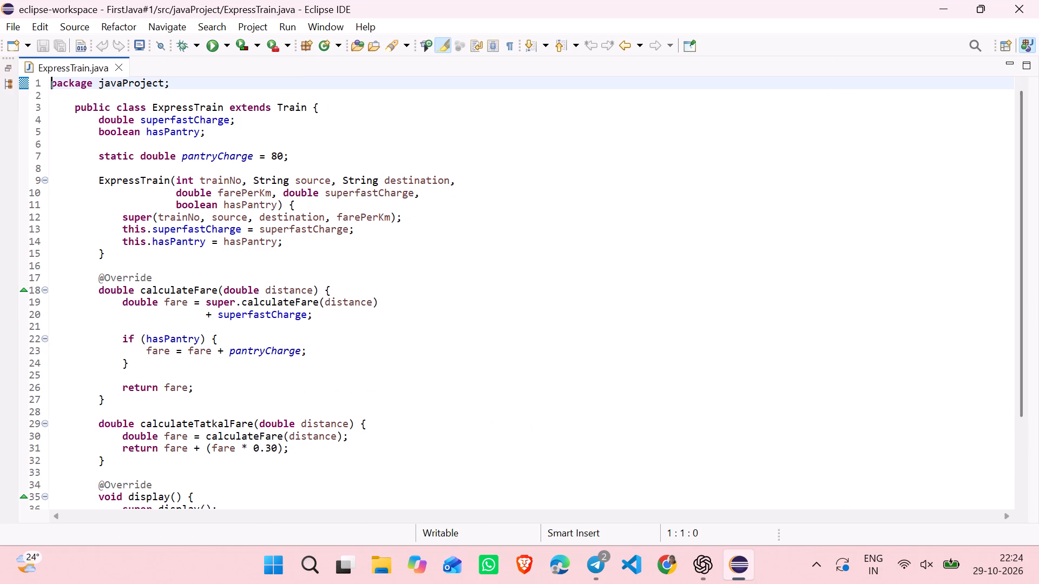
{"action": "left_click", "coordinate": [190, 478]}
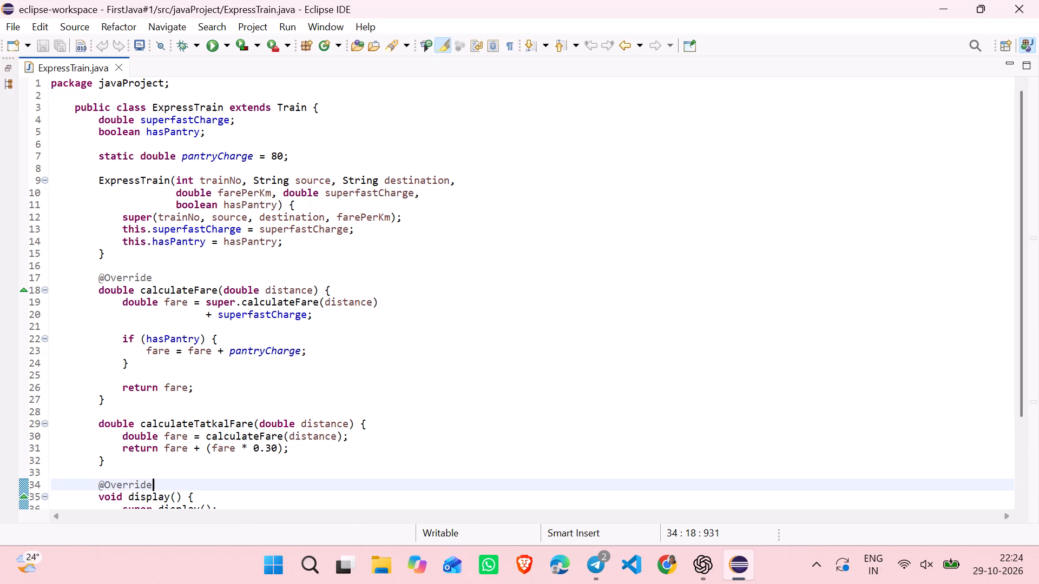
{"action": "key", "text": "BackSpace"}
{"action": "key", "text": "BackSpace"}
{"action": "key", "text": "BackSpace"}
{"action": "key", "text": "BackSpace"}
{"action": "key", "text": "BackSpace"}
{"action": "key", "text": "BackSpace"}
{"action": "key", "text": "BackSpace"}
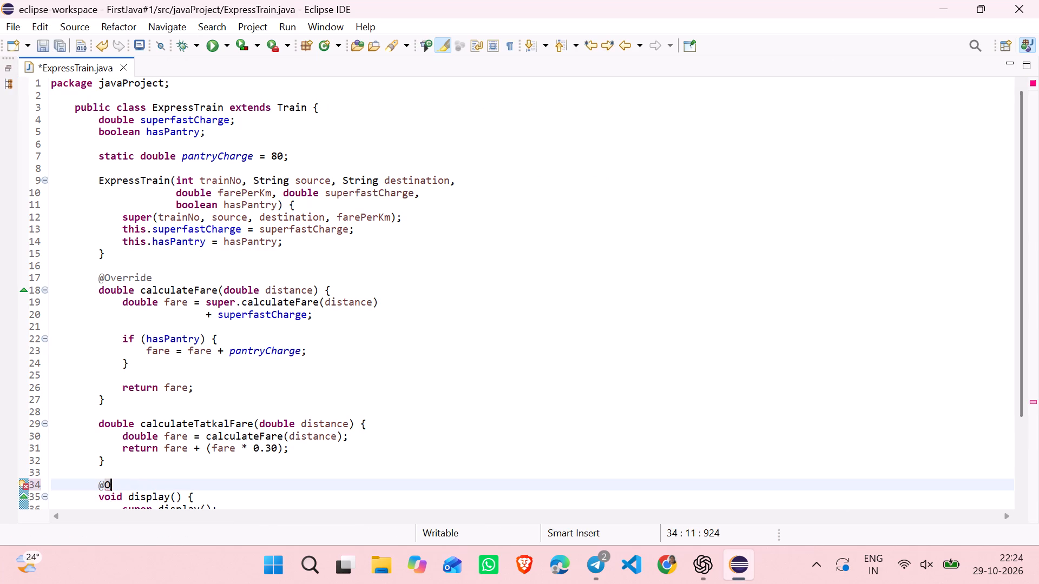
{"action": "key", "text": "BackSpace"}
{"action": "key", "text": "BackSpace"}
{"action": "key", "text": "BackSpace"}
{"action": "key", "text": "BackSpace"}
{"action": "key", "text": "BackSpace"}
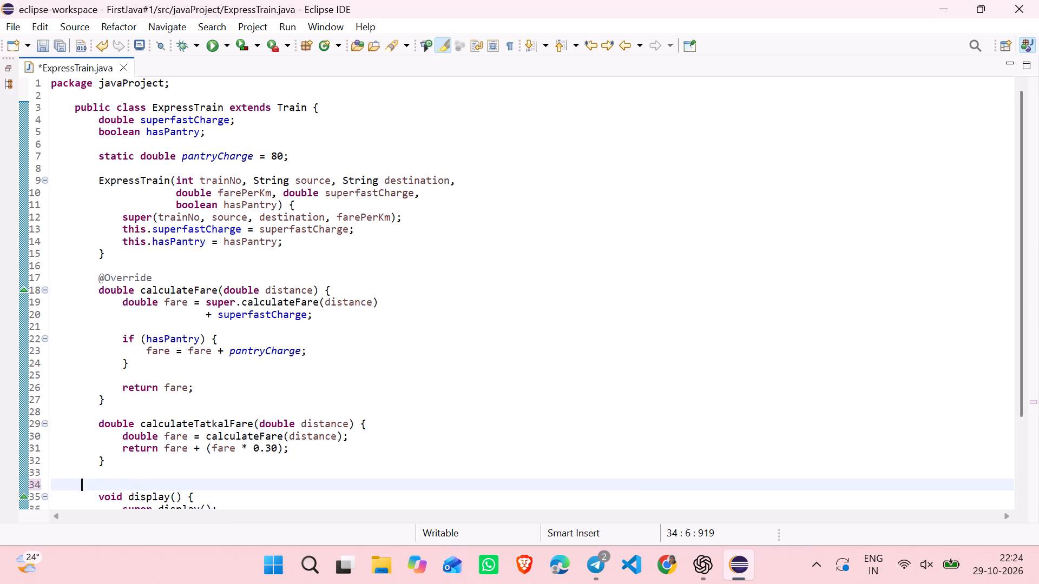
{"action": "key", "text": "BackSpace"}
{"action": "key", "text": "BackSpace"}
{"action": "key", "text": "BackSpace"}
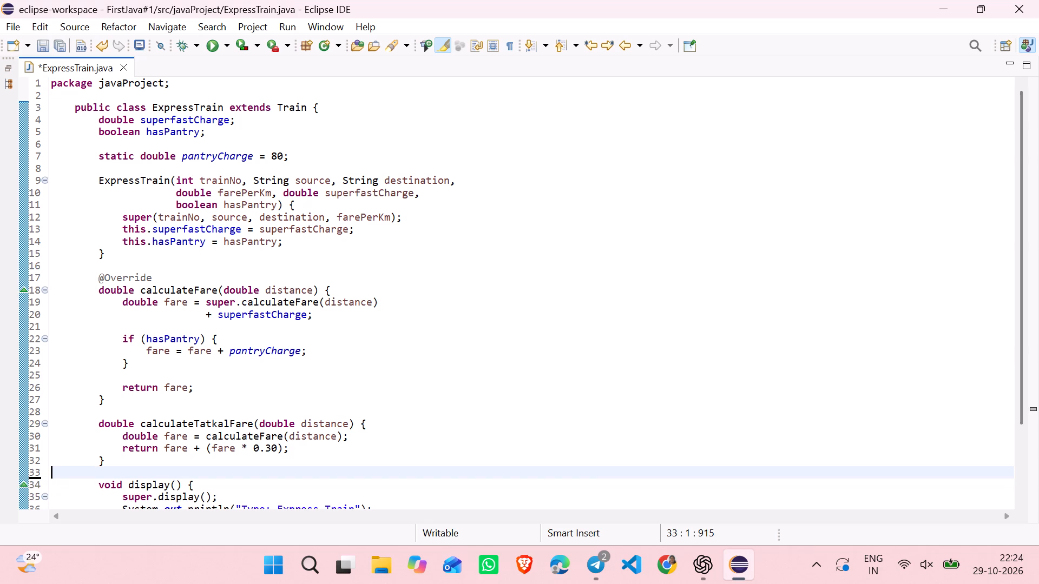
Add the public modifier in front of the void display() method declaration.
{"action": "left_click", "coordinate": [92, 483]}
{"action": "type", "text": "public"}
{"action": "key", "text": "space"}
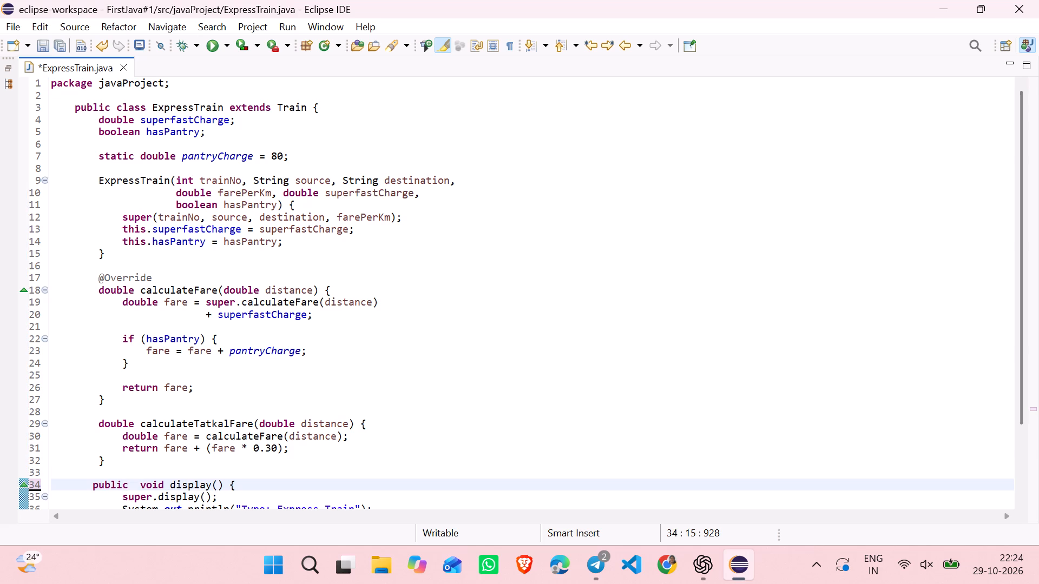
{"action": "triple_click", "coordinate": [160, 282]}
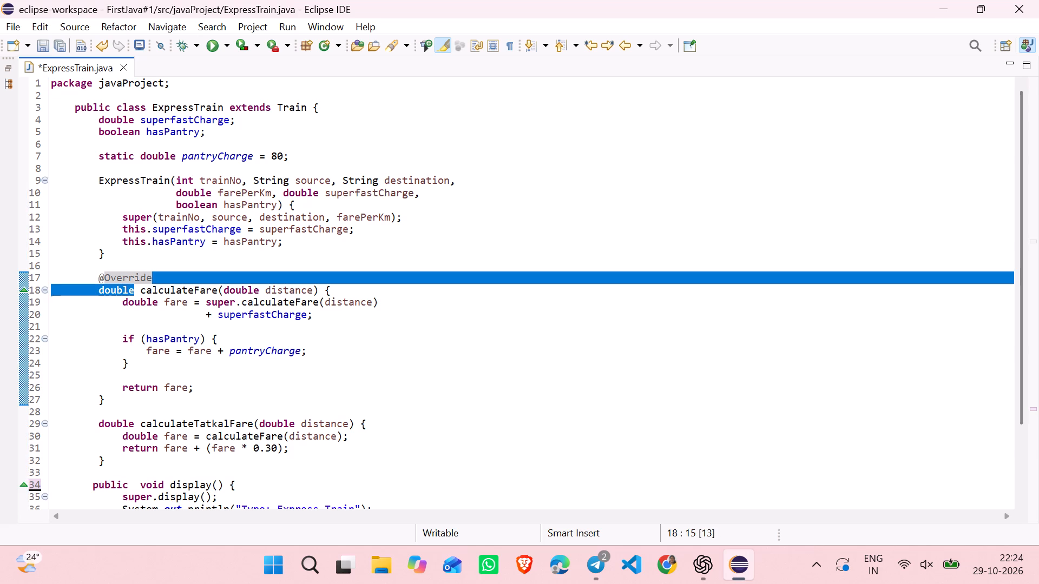
{"action": "key", "text": "BackSpace"}
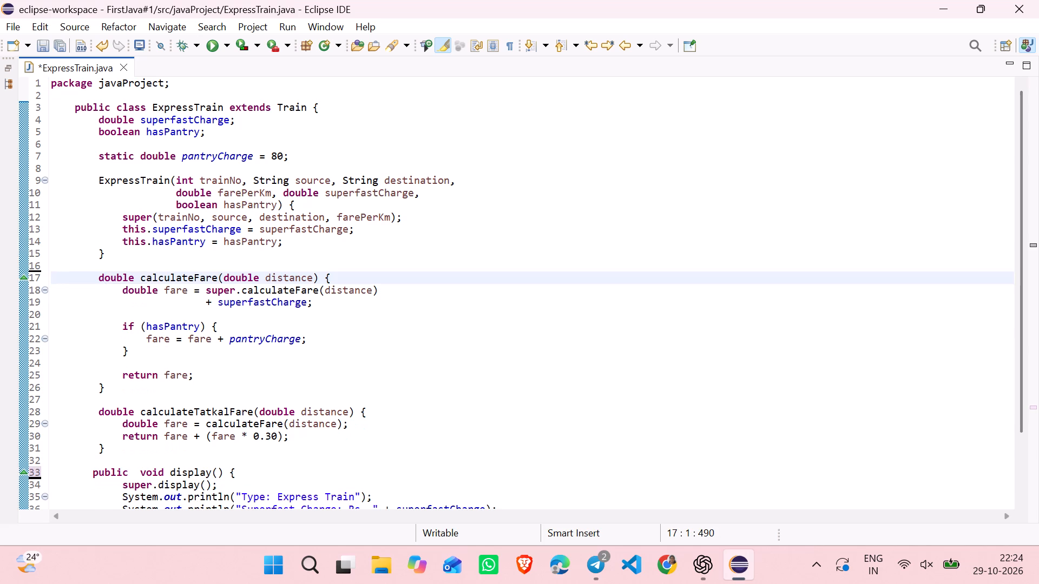
Add the public modifier to the calculateTatkalFare and calculateFare method declarations.
{"action": "scroll", "coordinate": [246, 267], "scroll_direction": "up", "scroll_amount": 1}
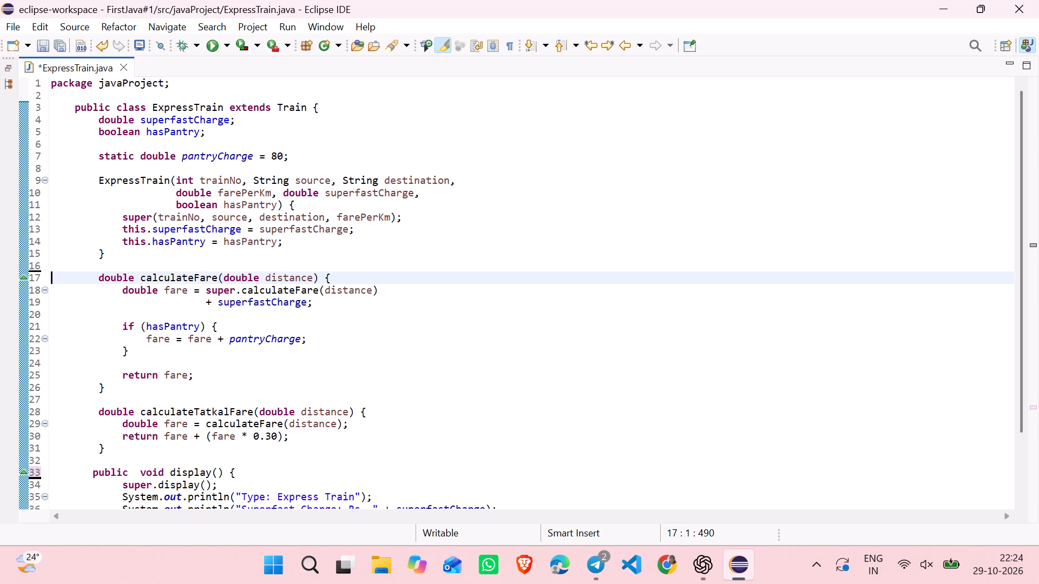
{"action": "scroll", "coordinate": [150, 280], "scroll_direction": "down", "scroll_amount": 1}
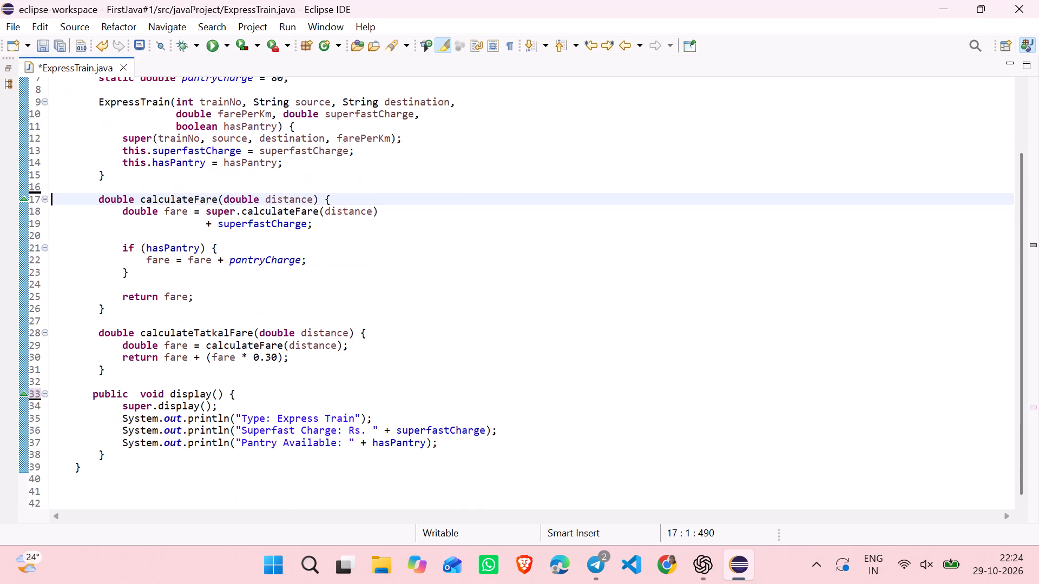
{"action": "scroll", "coordinate": [150, 280], "scroll_direction": "down", "scroll_amount": 1}
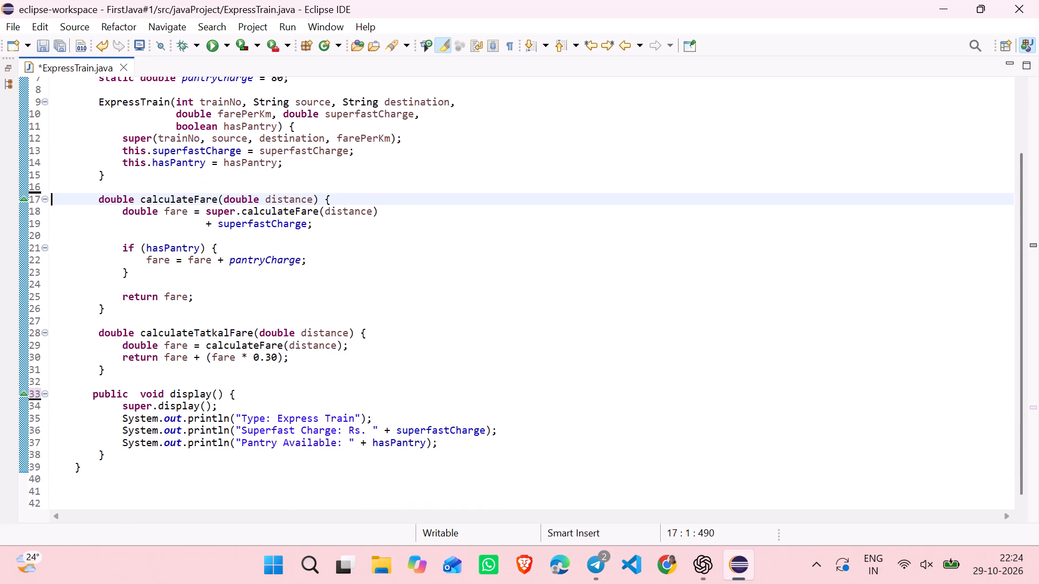
{"action": "left_click", "coordinate": [84, 329]}
{"action": "type", "text": "public"}
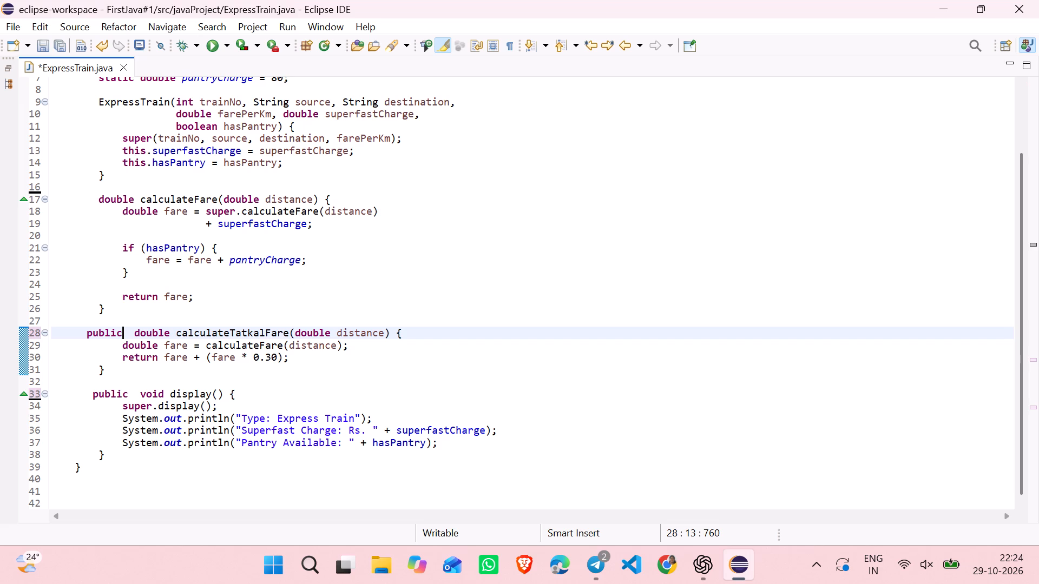
{"action": "left_click", "coordinate": [87, 200]}
{"action": "type", "text": "public"}
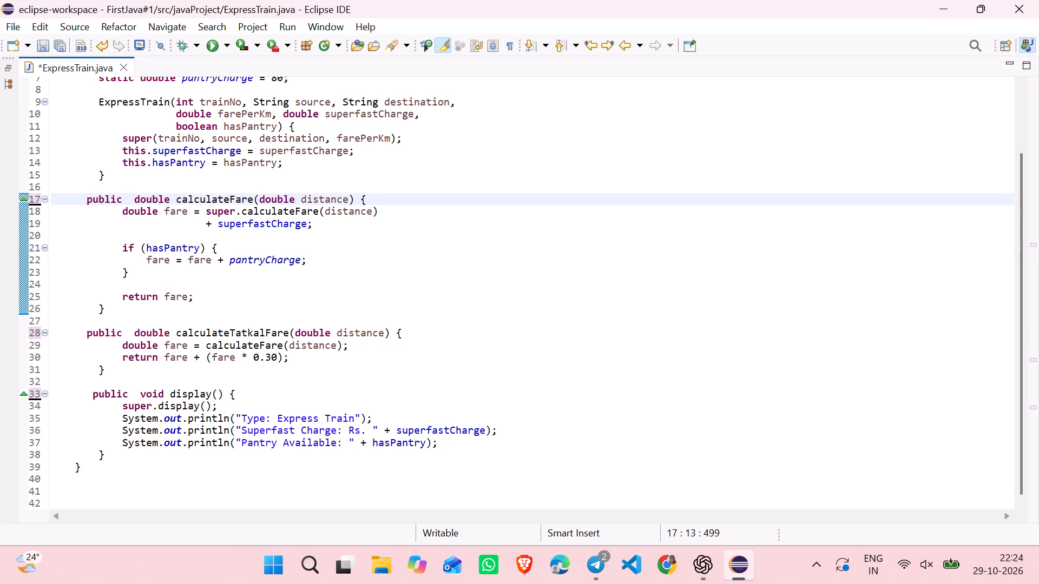
Add the public modifier in front of the ExpressTrain constructor declaration.
{"action": "scroll", "coordinate": [153, 187], "scroll_direction": "up", "scroll_amount": 1}
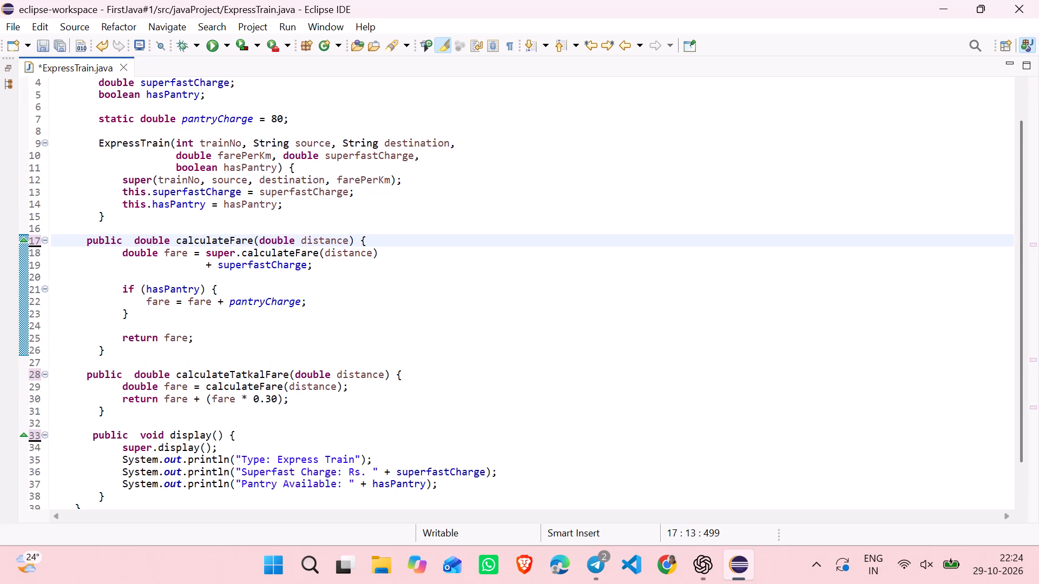
{"action": "left_click", "coordinate": [93, 147]}
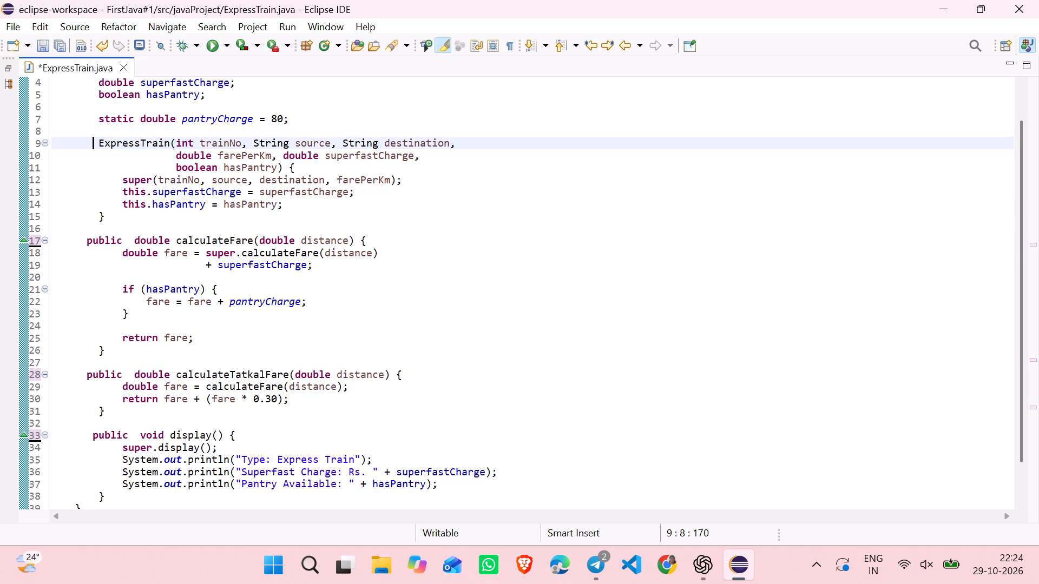
{"action": "type", "text": "publi"}
{"action": "key", "text": "space"}
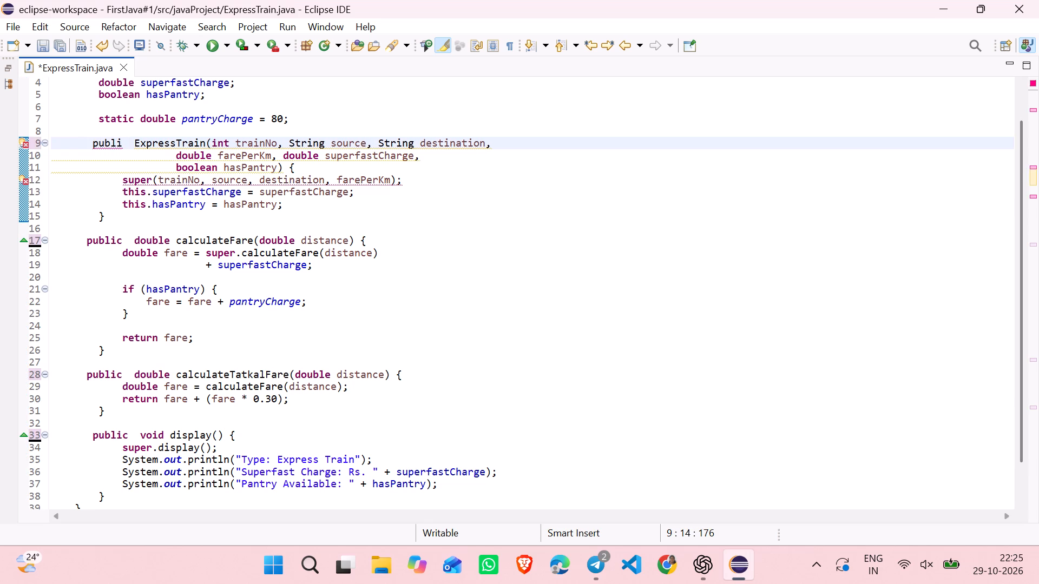
{"action": "key", "text": "BackSpace"}
{"action": "key", "text": "c"}
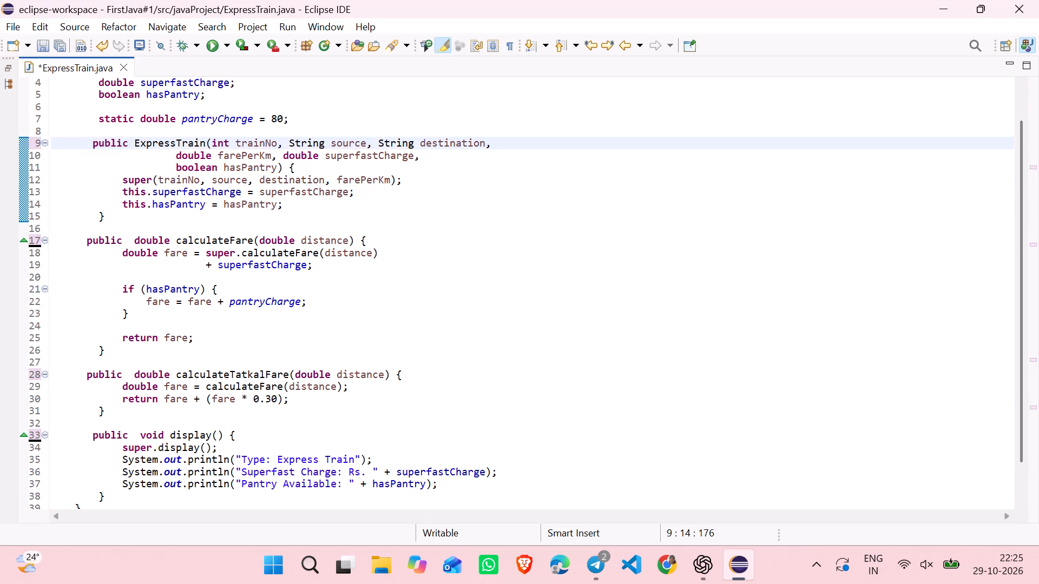
Capture a selection screenshot of the ExpressTrain.java code from the package line down into the display() method.
{"action": "scroll", "coordinate": [298, 253], "scroll_direction": "down", "scroll_amount": 2}
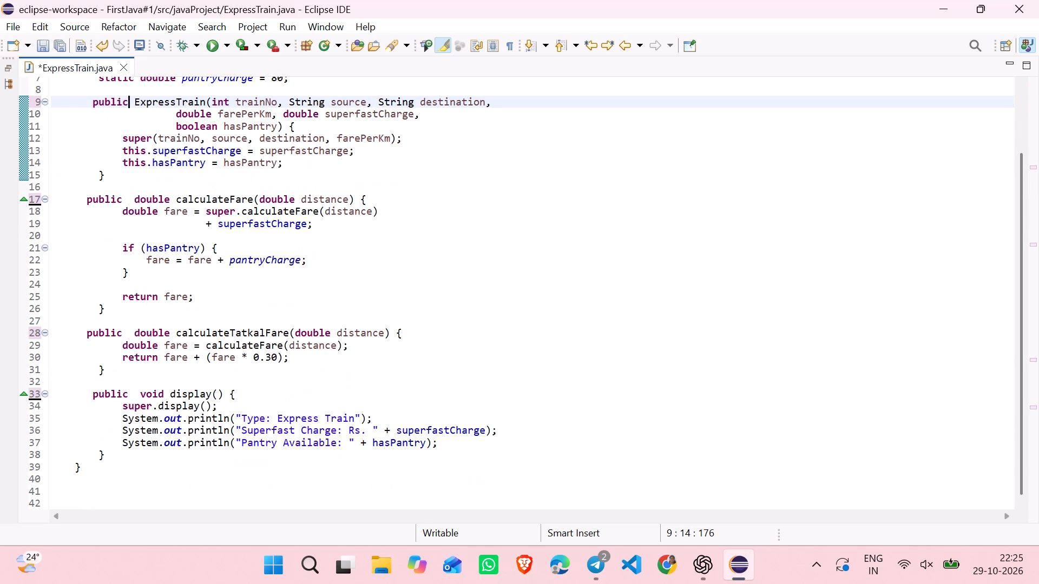
{"action": "scroll", "coordinate": [298, 253], "scroll_direction": "up", "scroll_amount": 2}
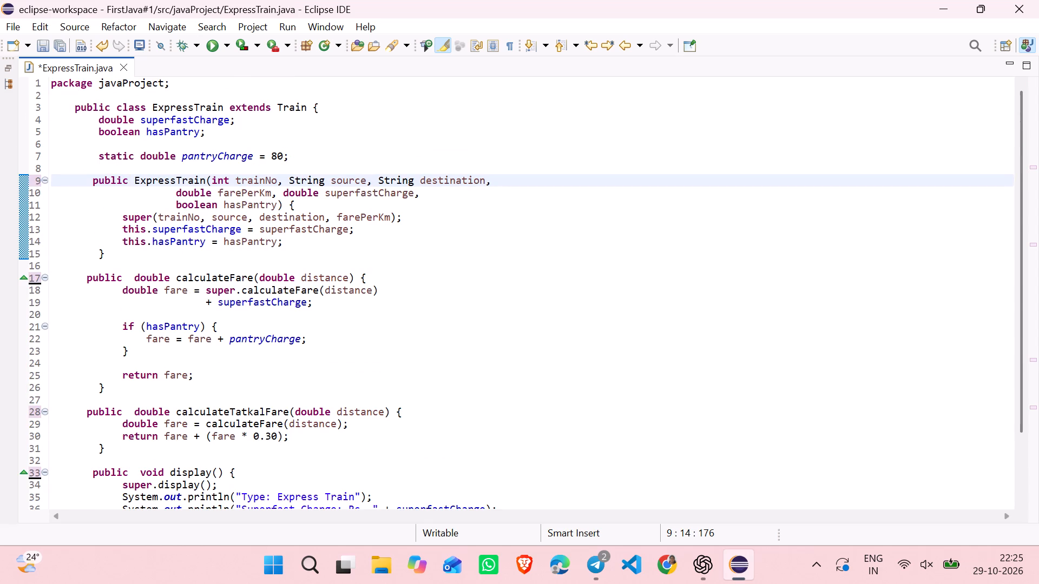
{"action": "left_click", "coordinate": [52, 85]}
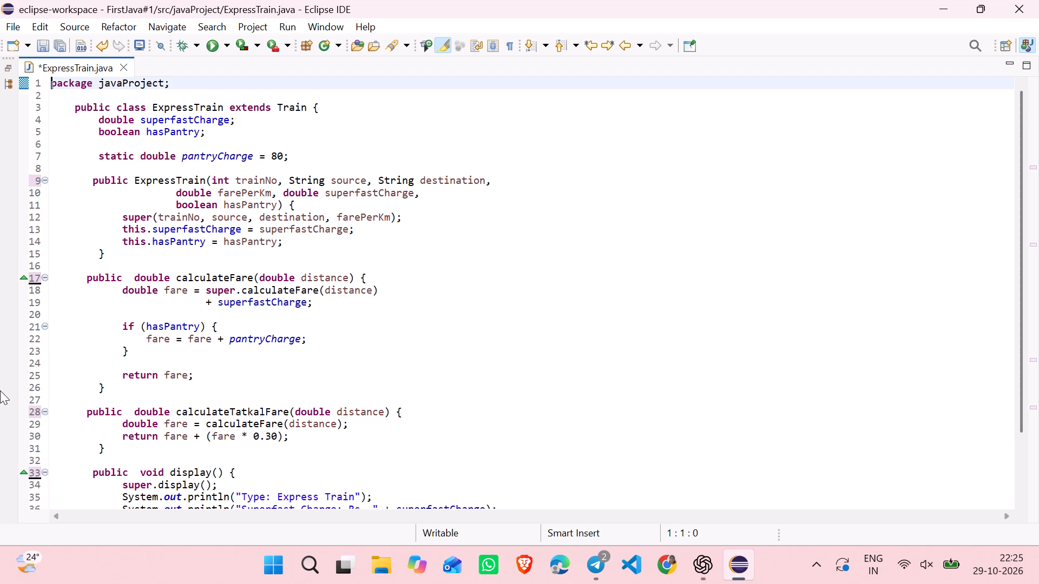
{"action": "key", "text": "Print"}
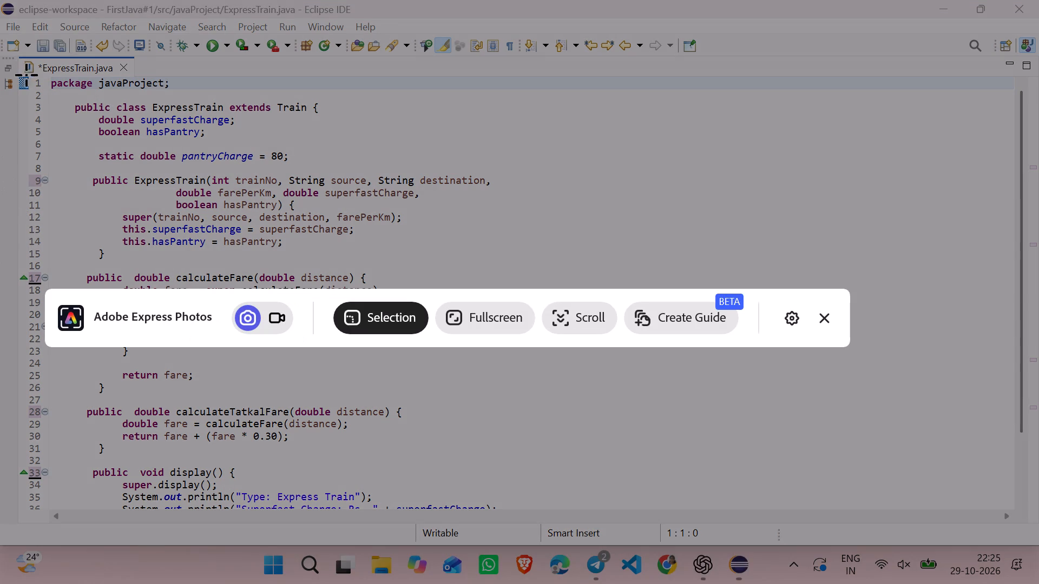
{"action": "triple_click", "coordinate": [41, 77]}
{"action": "triple_click", "coordinate": [41, 77]}
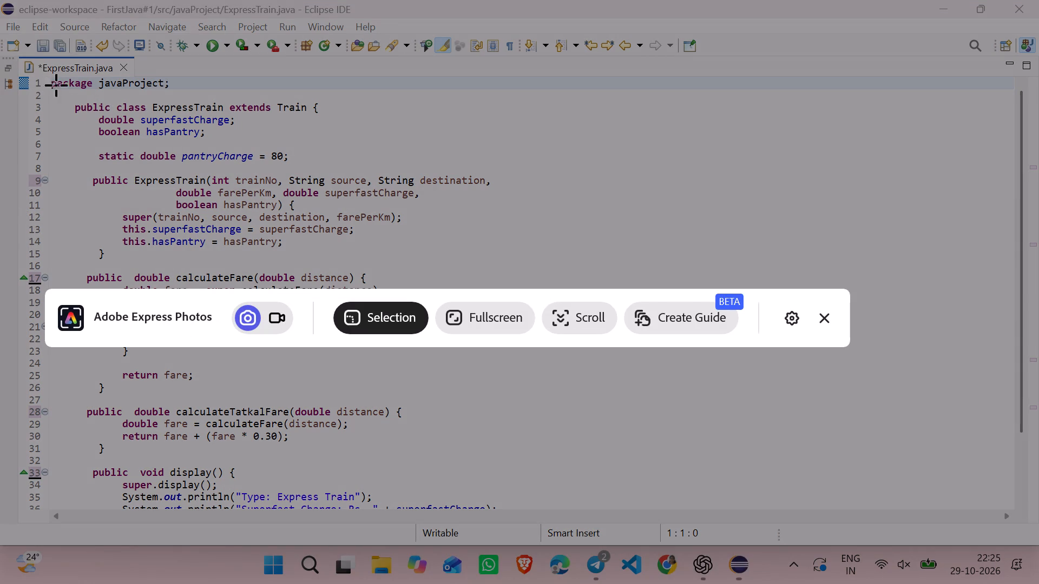
{"action": "triple_click", "coordinate": [52, 81]}
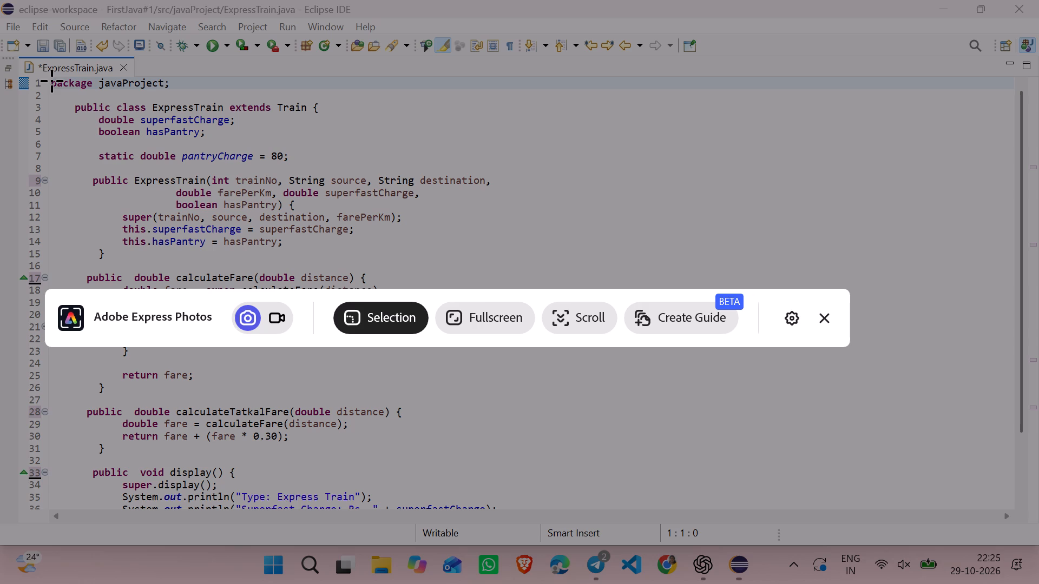
{"action": "left_click", "coordinate": [52, 81]}
{"action": "left_click", "coordinate": [49, 79]}
{"action": "left_click_drag", "start_coordinate": [49, 79], "coordinate": [350, 292]}
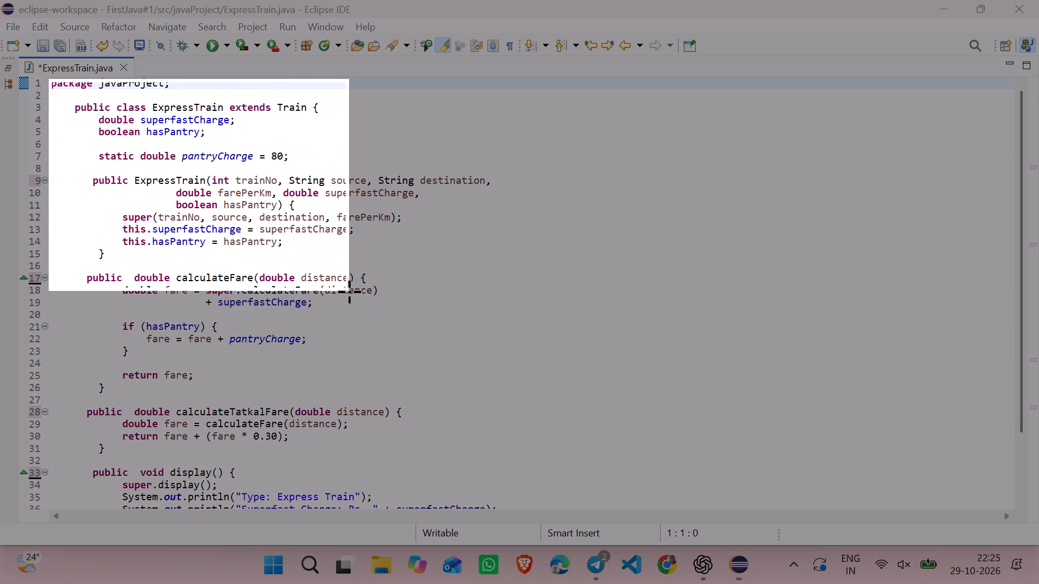
{"action": "left_click_drag", "start_coordinate": [350, 292], "coordinate": [575, 516]}
{"action": "scroll", "coordinate": [364, 315], "scroll_direction": "up", "scroll_amount": 1}
{"action": "scroll", "coordinate": [521, 448], "scroll_direction": "right", "scroll_amount": 1}
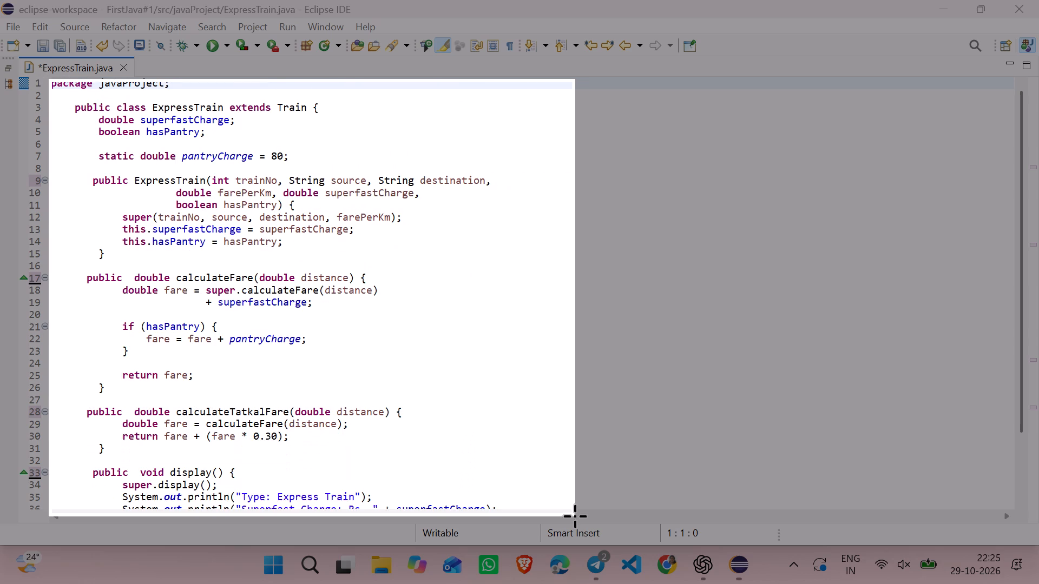
{"action": "left_click_drag", "start_coordinate": [575, 516], "coordinate": [557, 507]}
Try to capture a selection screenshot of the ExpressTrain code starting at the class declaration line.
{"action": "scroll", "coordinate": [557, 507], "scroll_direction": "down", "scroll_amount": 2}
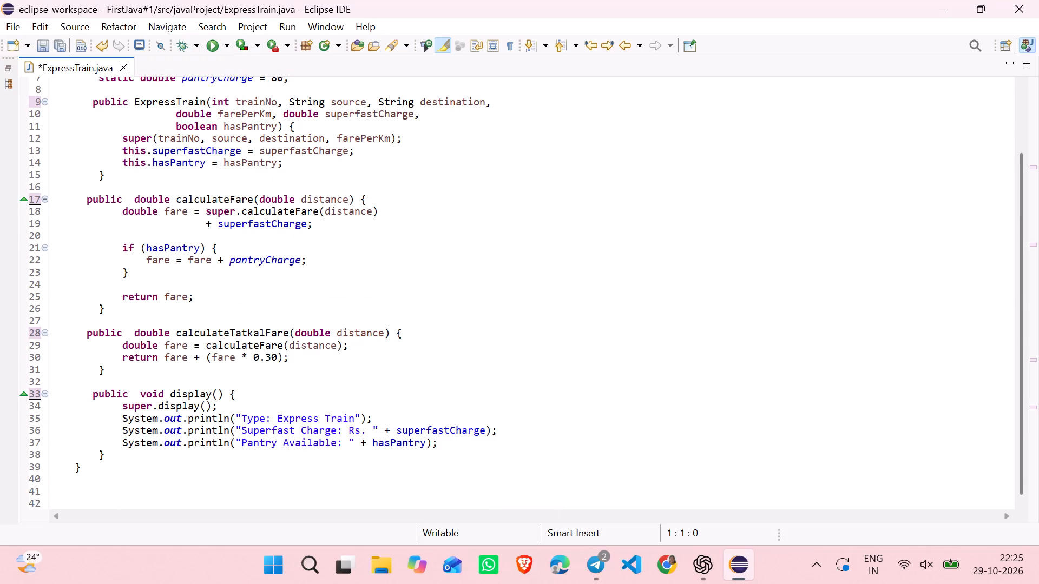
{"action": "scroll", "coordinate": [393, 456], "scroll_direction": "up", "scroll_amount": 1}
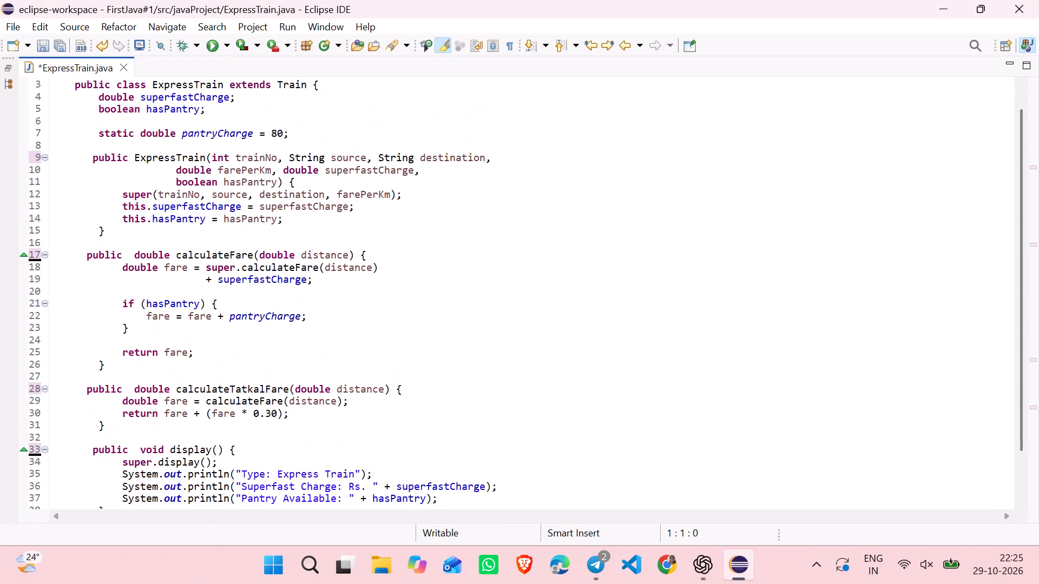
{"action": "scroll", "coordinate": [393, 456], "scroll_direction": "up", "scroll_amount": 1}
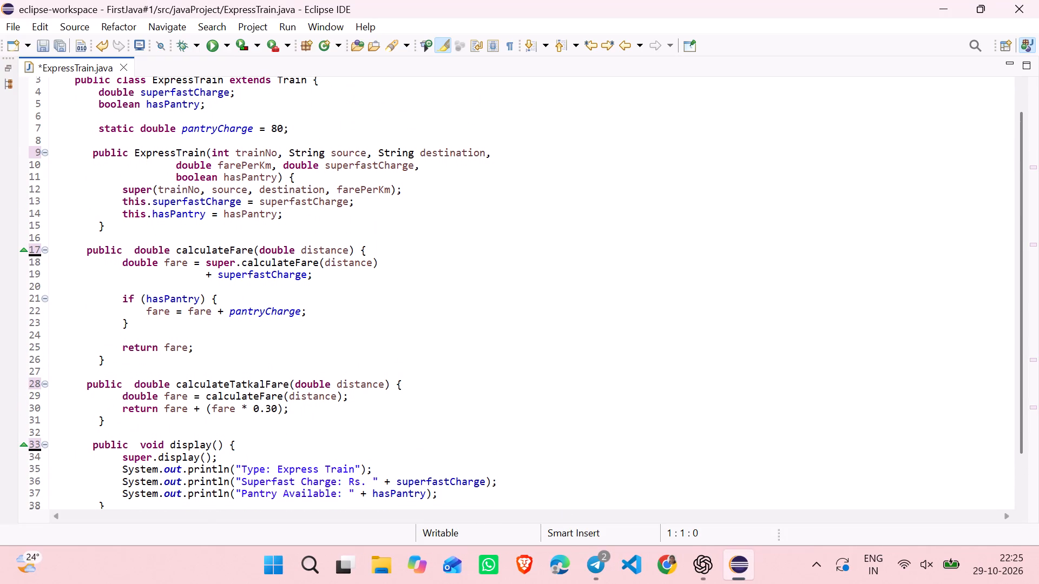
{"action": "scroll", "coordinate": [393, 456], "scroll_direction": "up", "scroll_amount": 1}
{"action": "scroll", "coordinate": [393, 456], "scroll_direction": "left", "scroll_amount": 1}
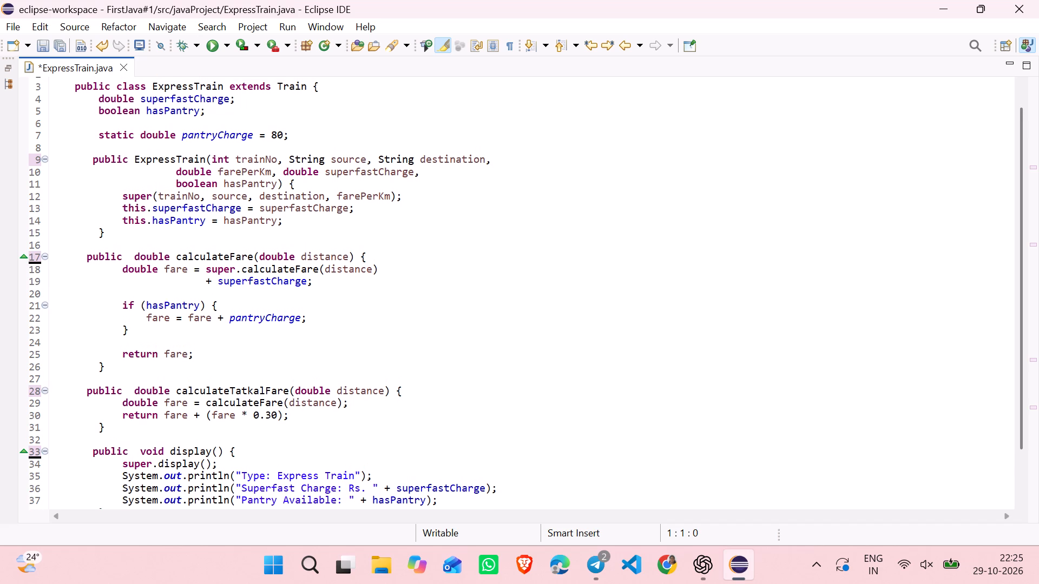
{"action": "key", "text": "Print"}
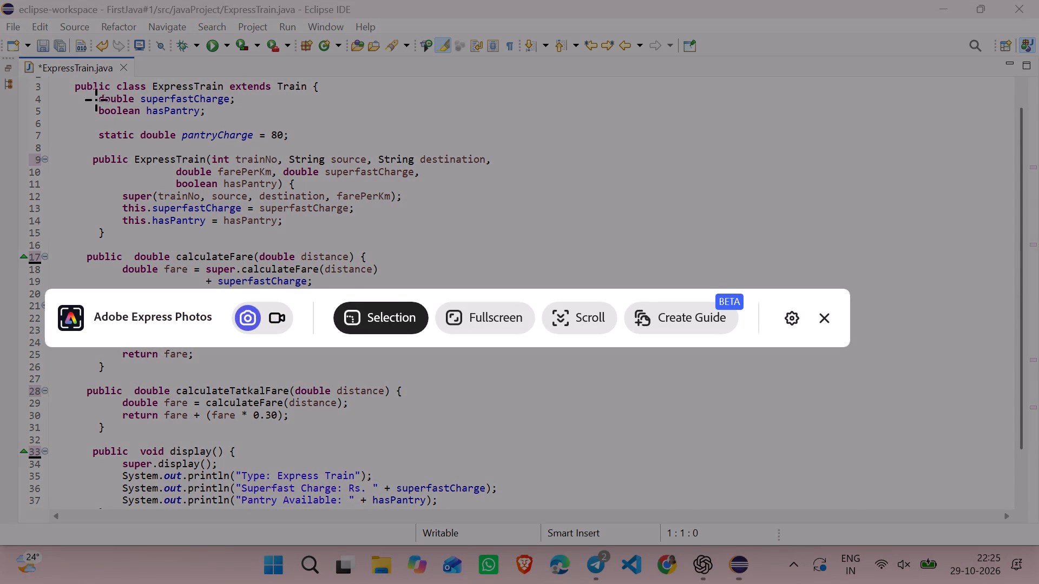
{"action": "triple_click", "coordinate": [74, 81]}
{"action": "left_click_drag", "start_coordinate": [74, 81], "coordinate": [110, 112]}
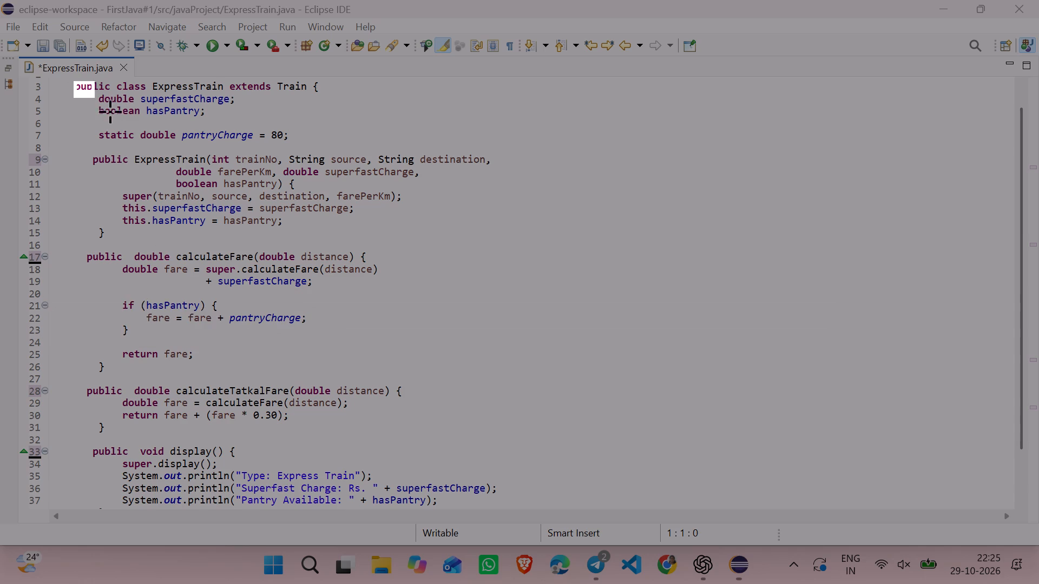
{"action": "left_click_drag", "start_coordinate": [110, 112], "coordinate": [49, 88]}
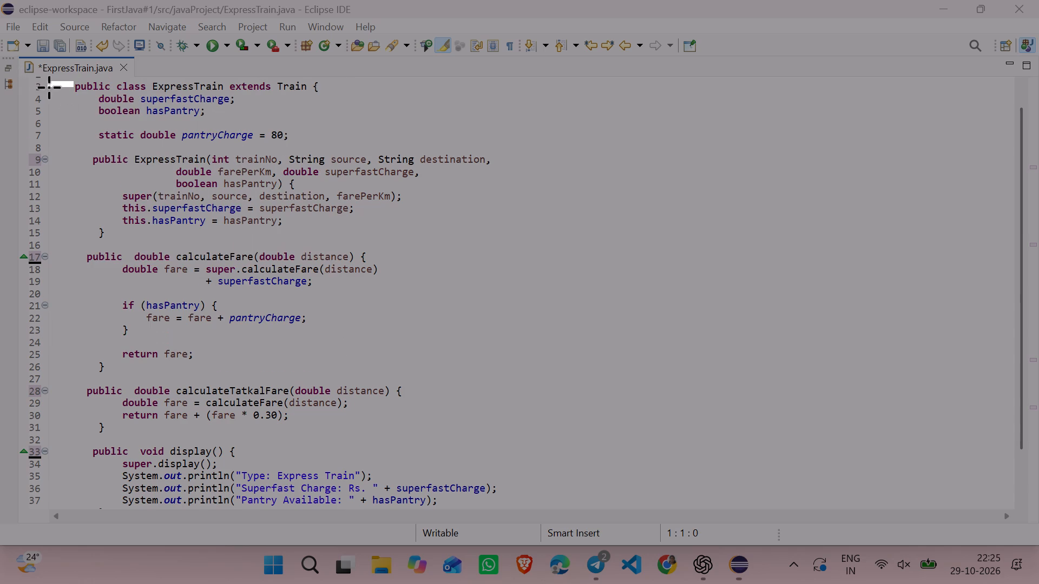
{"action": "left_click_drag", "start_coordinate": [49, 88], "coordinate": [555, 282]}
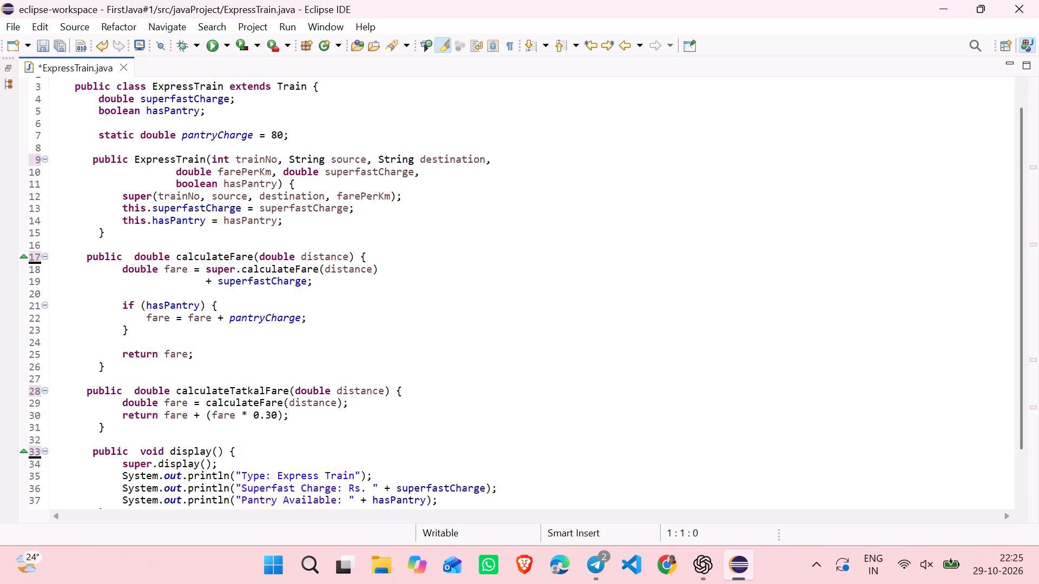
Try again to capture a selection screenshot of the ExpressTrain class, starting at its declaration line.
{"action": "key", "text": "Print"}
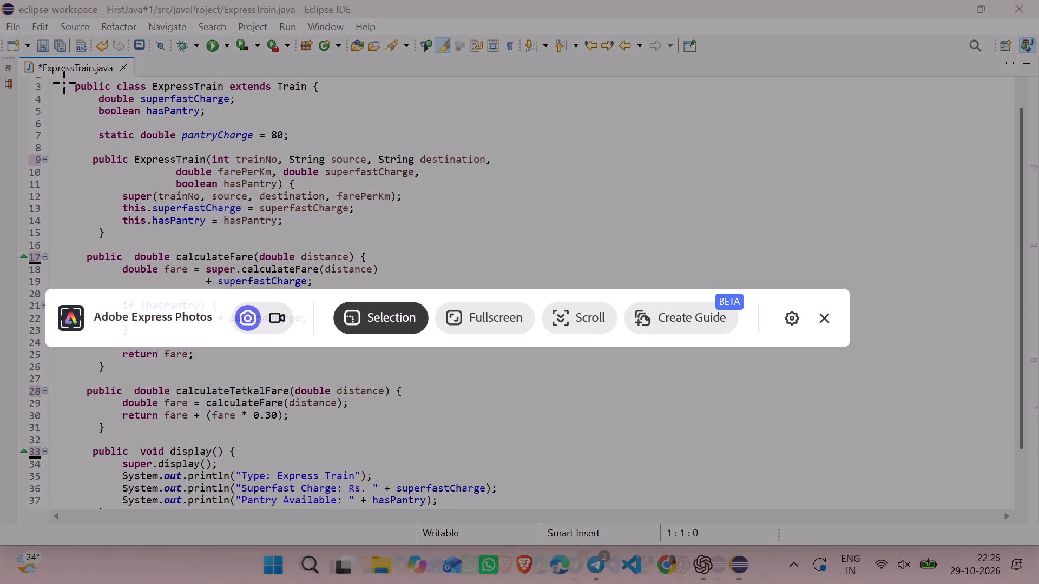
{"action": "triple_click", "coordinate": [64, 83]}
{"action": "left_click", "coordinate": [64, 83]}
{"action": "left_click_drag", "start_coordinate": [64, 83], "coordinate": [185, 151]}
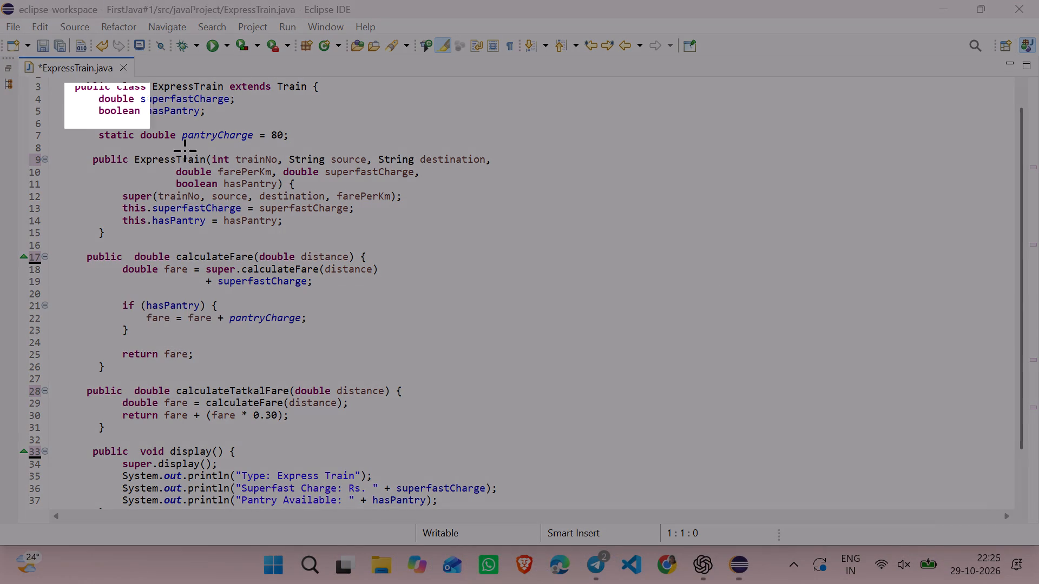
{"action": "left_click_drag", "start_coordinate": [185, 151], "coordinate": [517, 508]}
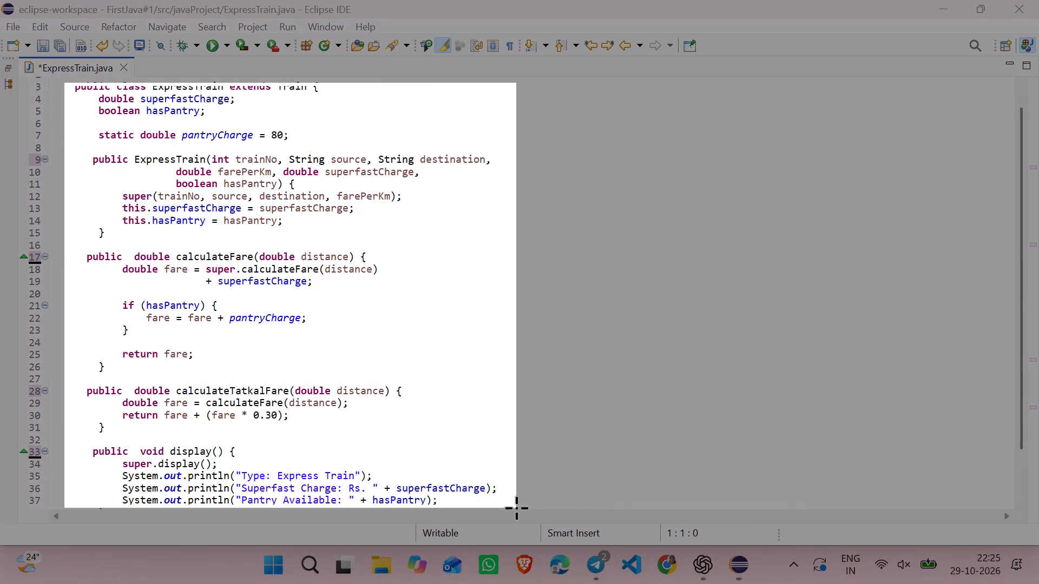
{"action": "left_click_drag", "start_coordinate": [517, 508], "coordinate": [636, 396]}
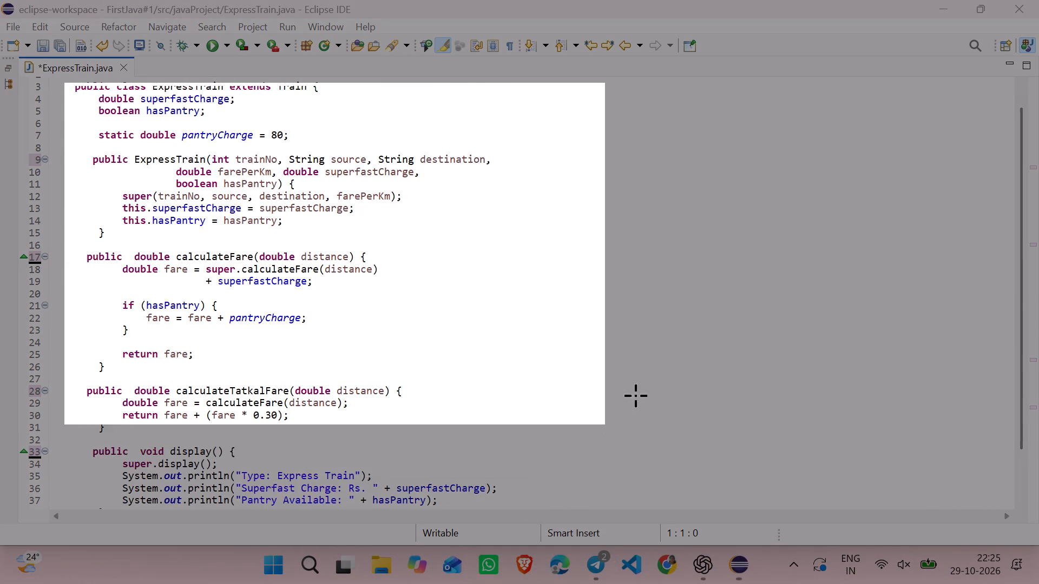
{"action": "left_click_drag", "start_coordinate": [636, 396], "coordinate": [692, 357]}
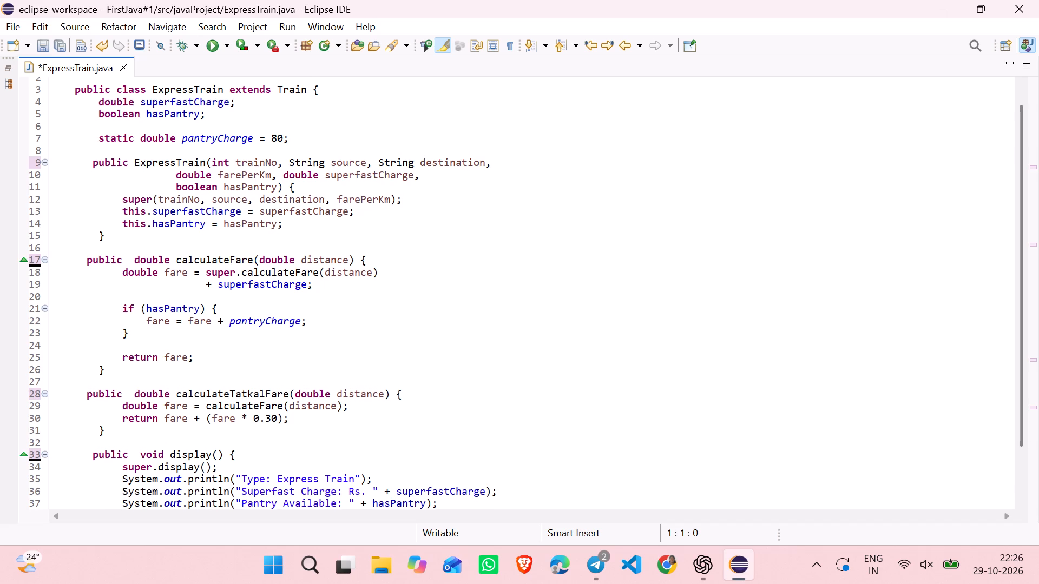
{"action": "scroll", "coordinate": [586, 260], "scroll_direction": "left", "scroll_amount": 1}
{"action": "scroll", "coordinate": [586, 260], "scroll_direction": "down", "scroll_amount": 4}
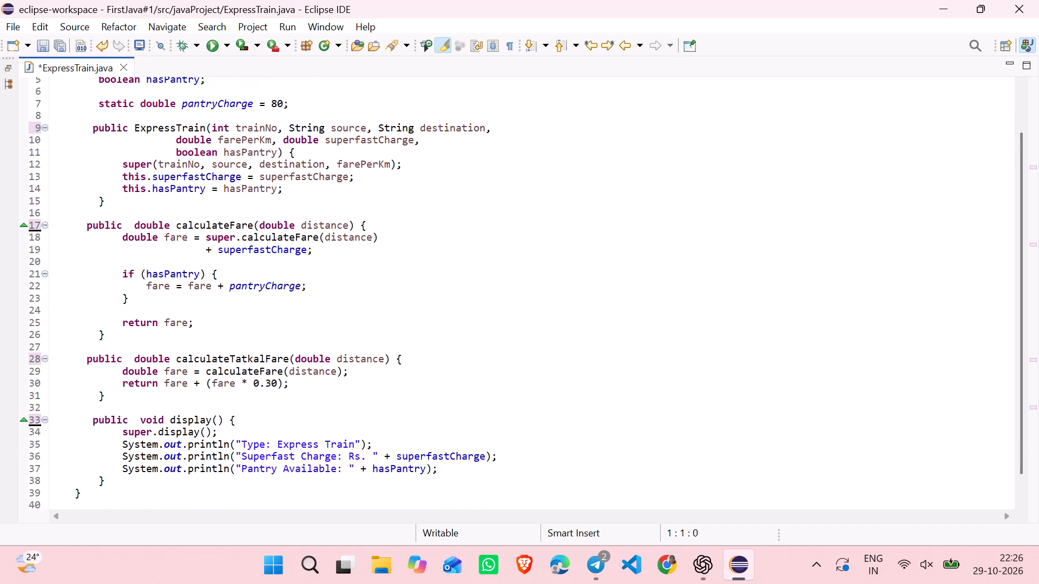
{"action": "scroll", "coordinate": [586, 260], "scroll_direction": "up", "scroll_amount": 1}
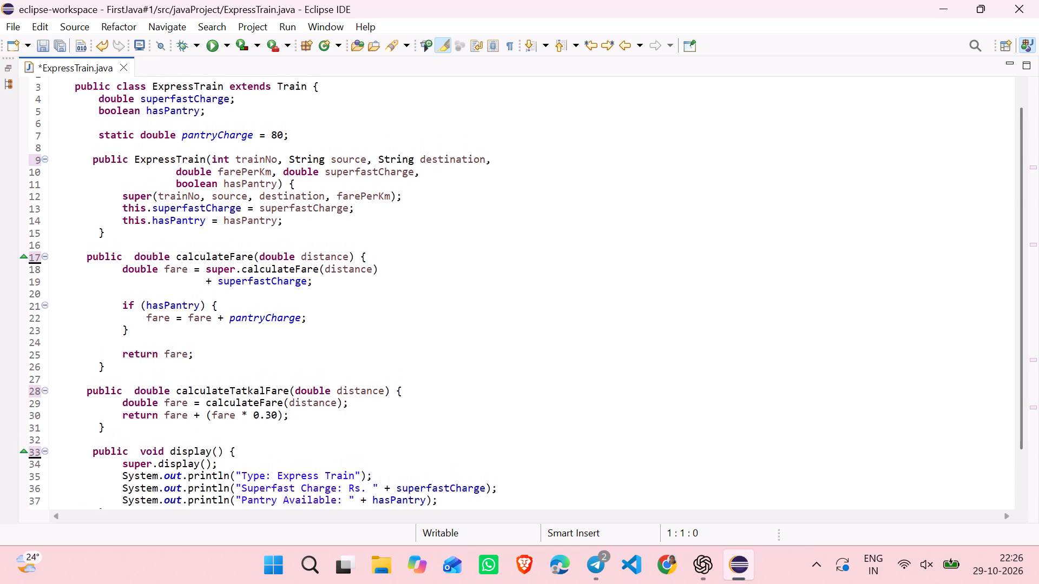
{"action": "scroll", "coordinate": [586, 260], "scroll_direction": "up", "scroll_amount": 1}
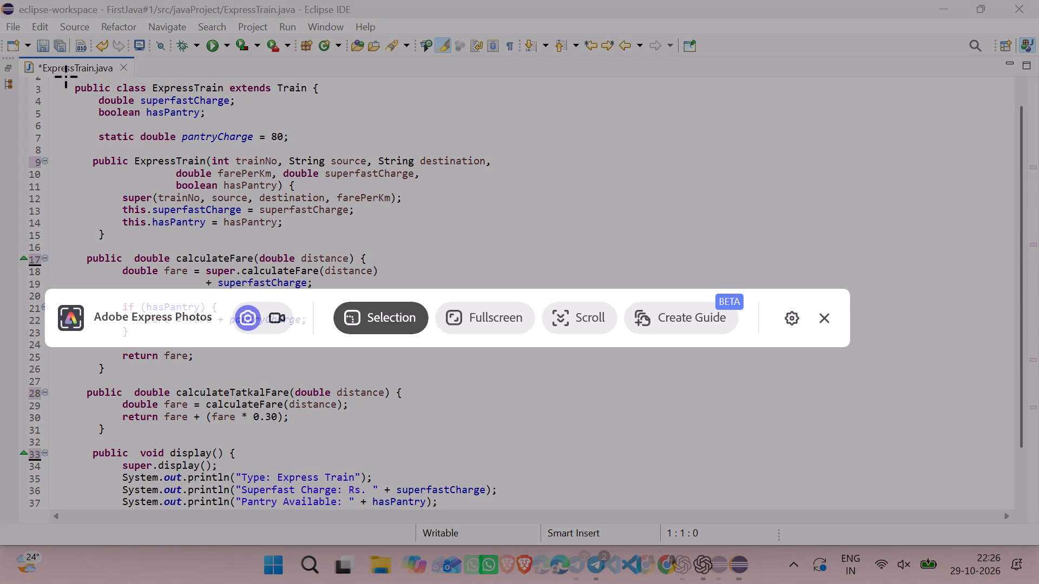
{"action": "triple_click", "coordinate": [66, 77]}
{"action": "triple_click", "coordinate": [66, 77]}
{"action": "left_click_drag", "start_coordinate": [66, 77], "coordinate": [165, 117]}
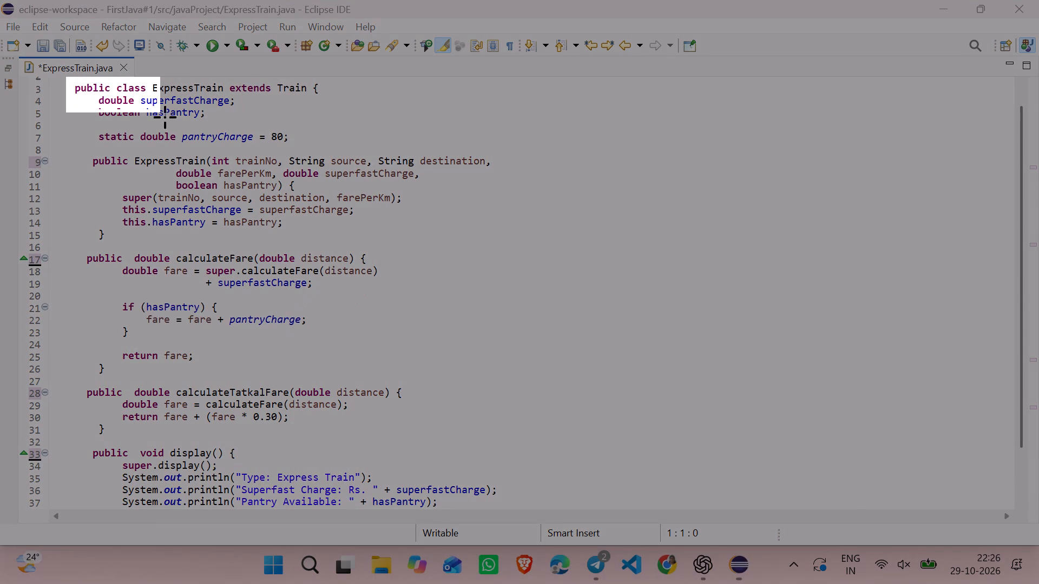
{"action": "left_click_drag", "start_coordinate": [165, 117], "coordinate": [521, 499]}
{"action": "scroll", "coordinate": [418, 369], "scroll_direction": "up", "scroll_amount": 1}
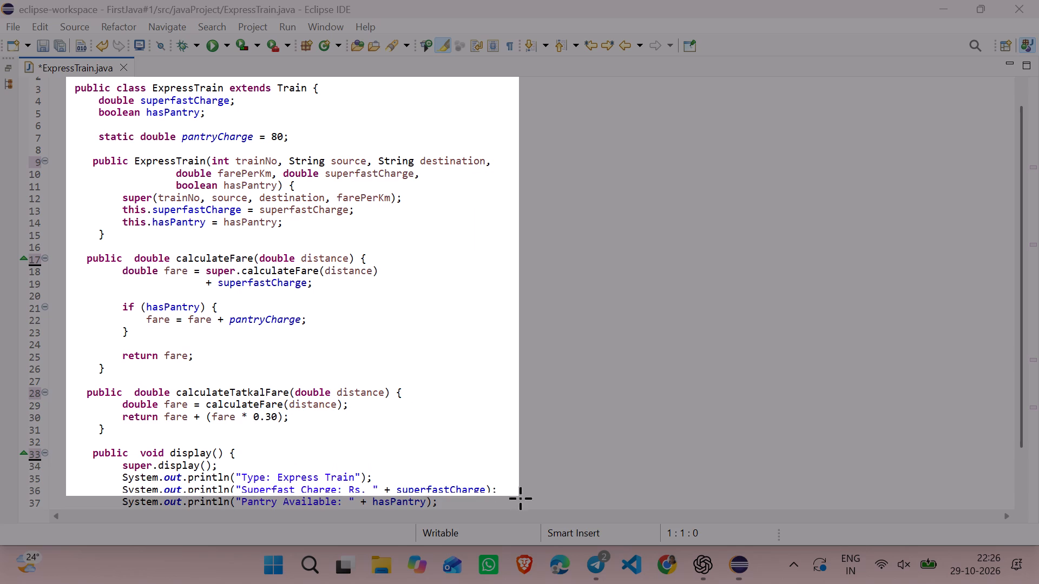
{"action": "left_click_drag", "start_coordinate": [521, 499], "coordinate": [523, 511]}
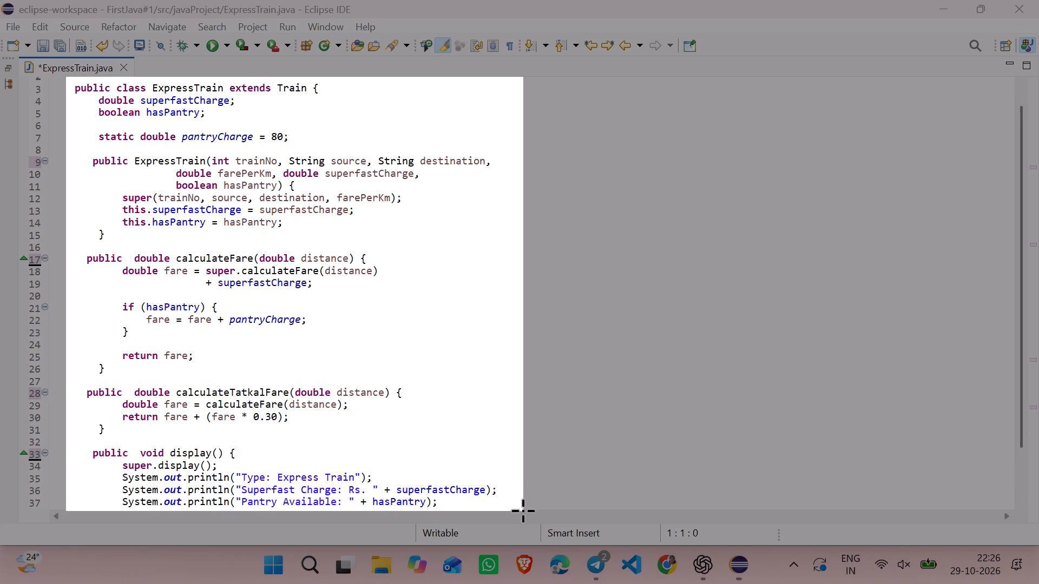
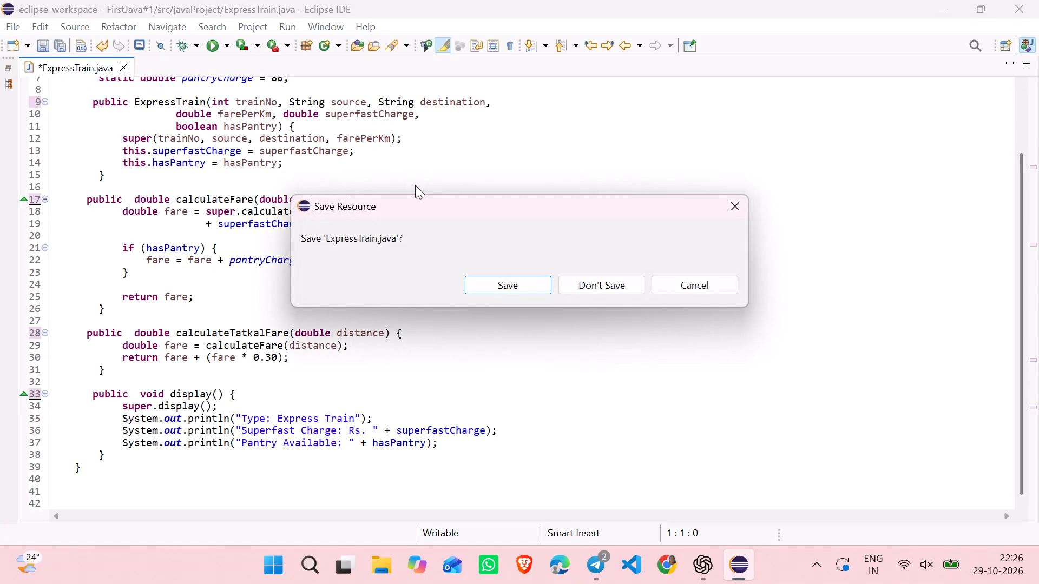
Close ExpressTrain.java without saving its changes.
{"action": "left_click", "coordinate": [610, 286]}
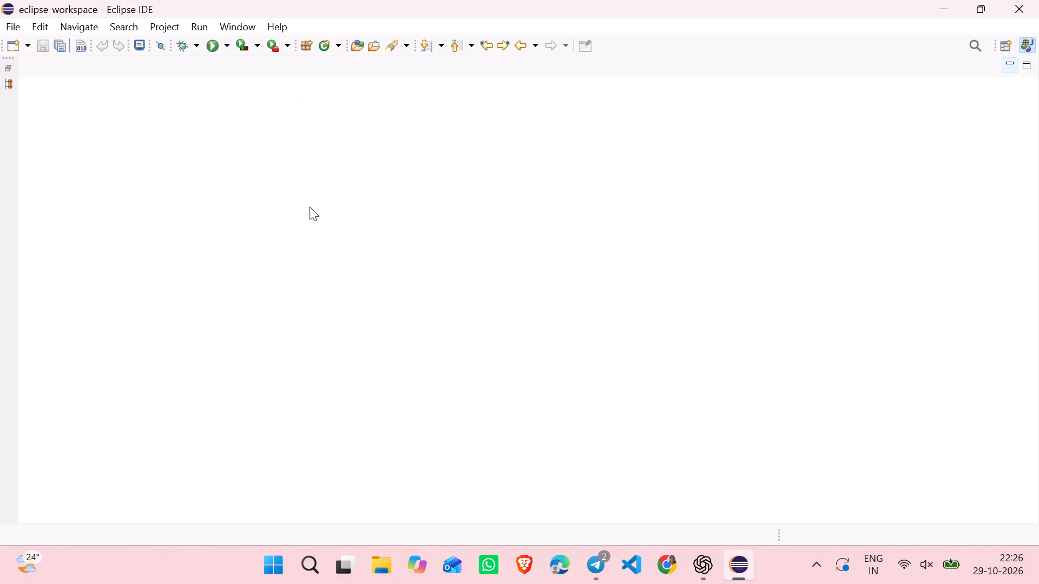
Open Main.java from the javaProject package and minimize the Package Explorer to widen the code view.
{"action": "left_click", "coordinate": [8, 65]}
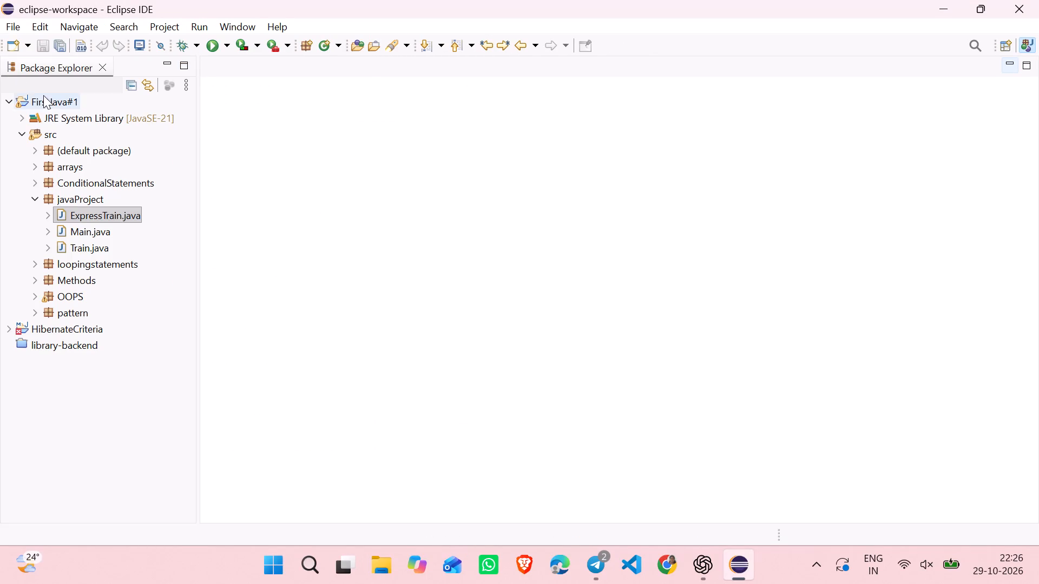
{"action": "double_click", "coordinate": [98, 234]}
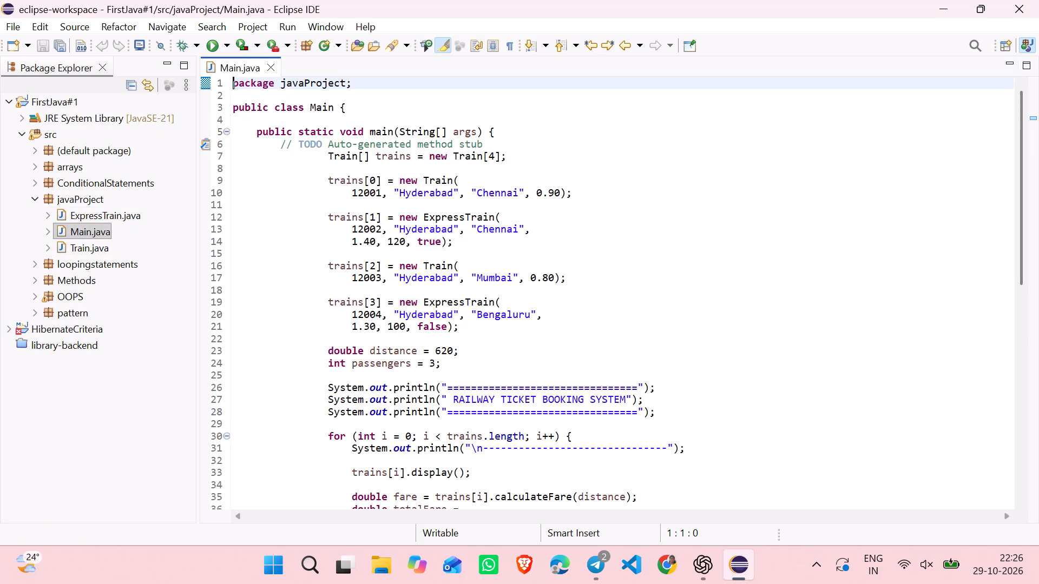
{"action": "left_click", "coordinate": [168, 64]}
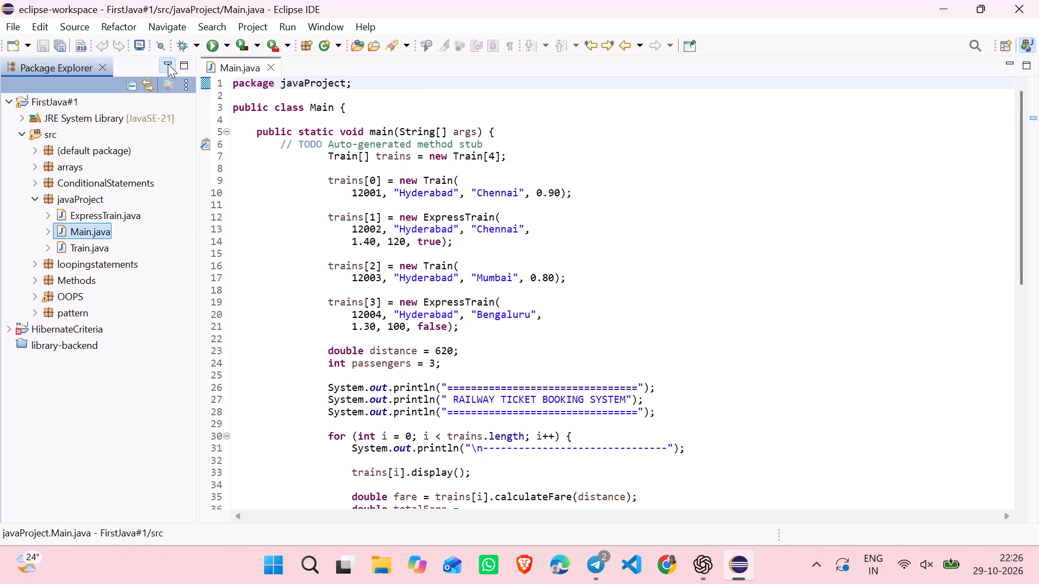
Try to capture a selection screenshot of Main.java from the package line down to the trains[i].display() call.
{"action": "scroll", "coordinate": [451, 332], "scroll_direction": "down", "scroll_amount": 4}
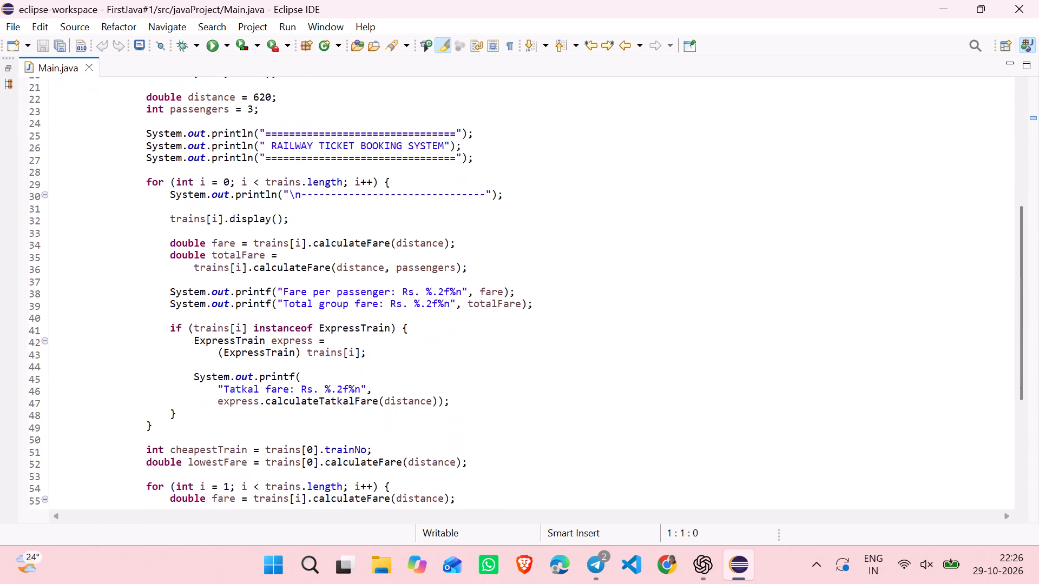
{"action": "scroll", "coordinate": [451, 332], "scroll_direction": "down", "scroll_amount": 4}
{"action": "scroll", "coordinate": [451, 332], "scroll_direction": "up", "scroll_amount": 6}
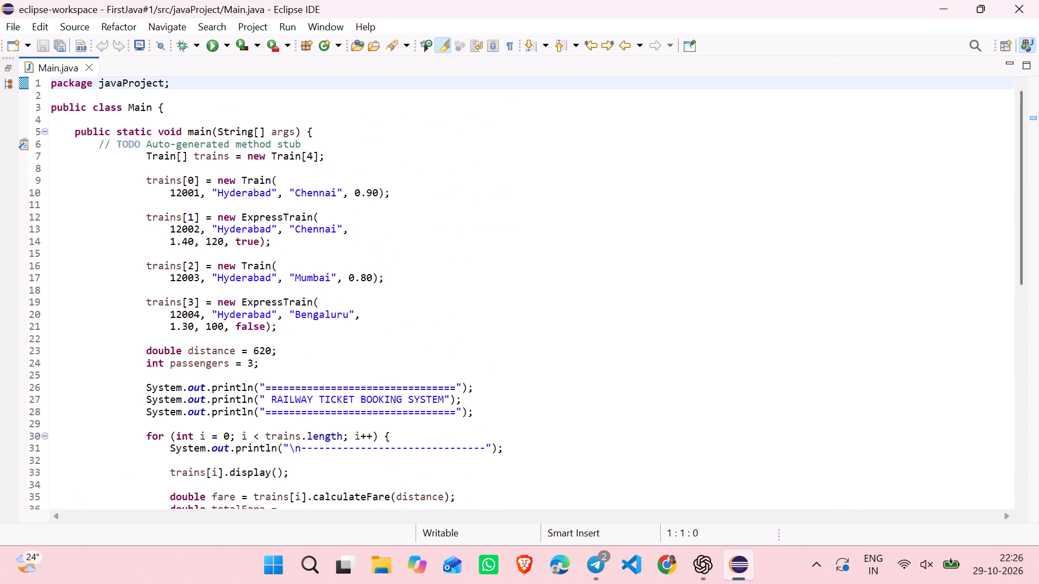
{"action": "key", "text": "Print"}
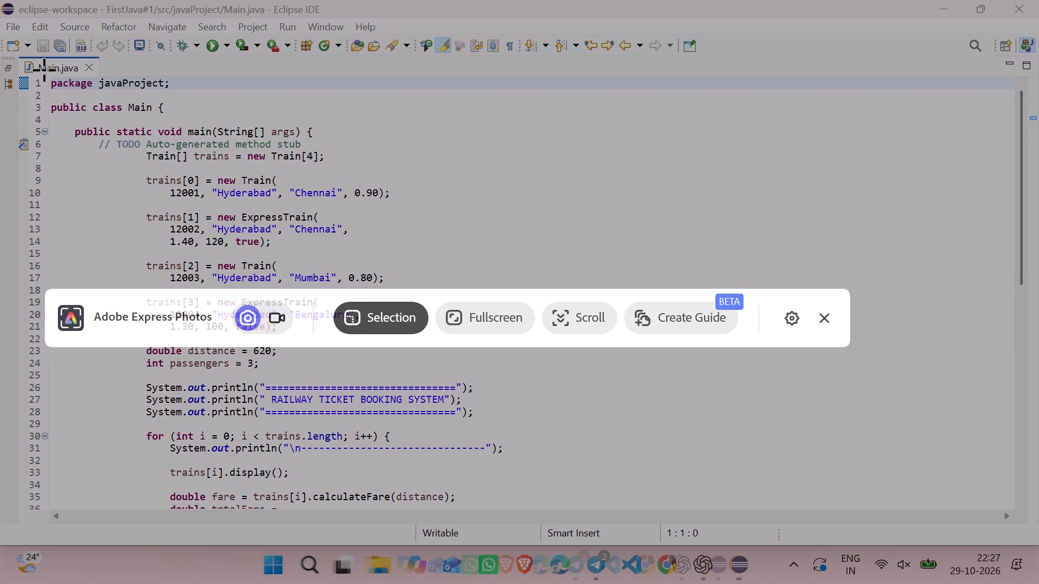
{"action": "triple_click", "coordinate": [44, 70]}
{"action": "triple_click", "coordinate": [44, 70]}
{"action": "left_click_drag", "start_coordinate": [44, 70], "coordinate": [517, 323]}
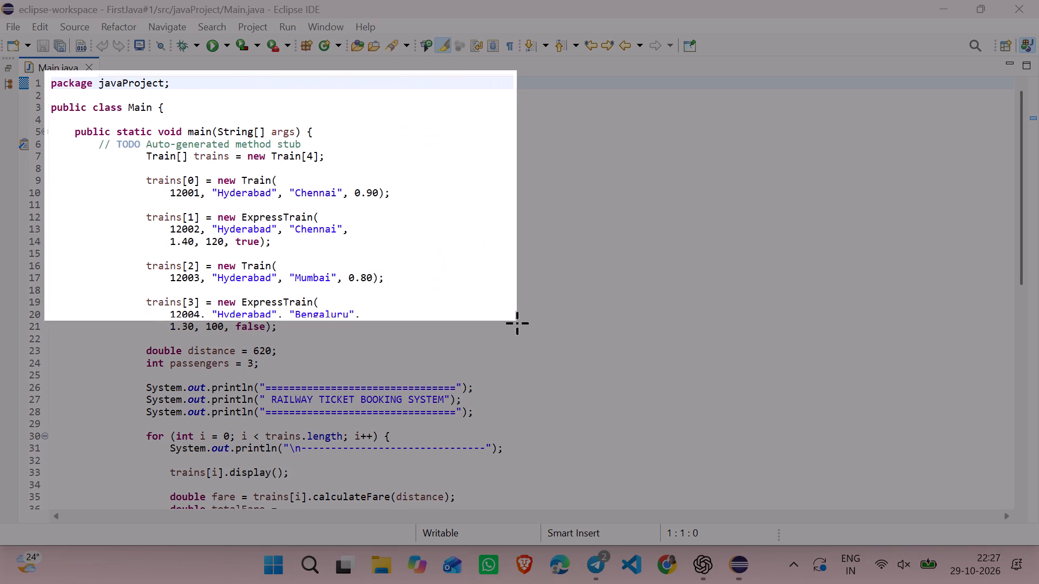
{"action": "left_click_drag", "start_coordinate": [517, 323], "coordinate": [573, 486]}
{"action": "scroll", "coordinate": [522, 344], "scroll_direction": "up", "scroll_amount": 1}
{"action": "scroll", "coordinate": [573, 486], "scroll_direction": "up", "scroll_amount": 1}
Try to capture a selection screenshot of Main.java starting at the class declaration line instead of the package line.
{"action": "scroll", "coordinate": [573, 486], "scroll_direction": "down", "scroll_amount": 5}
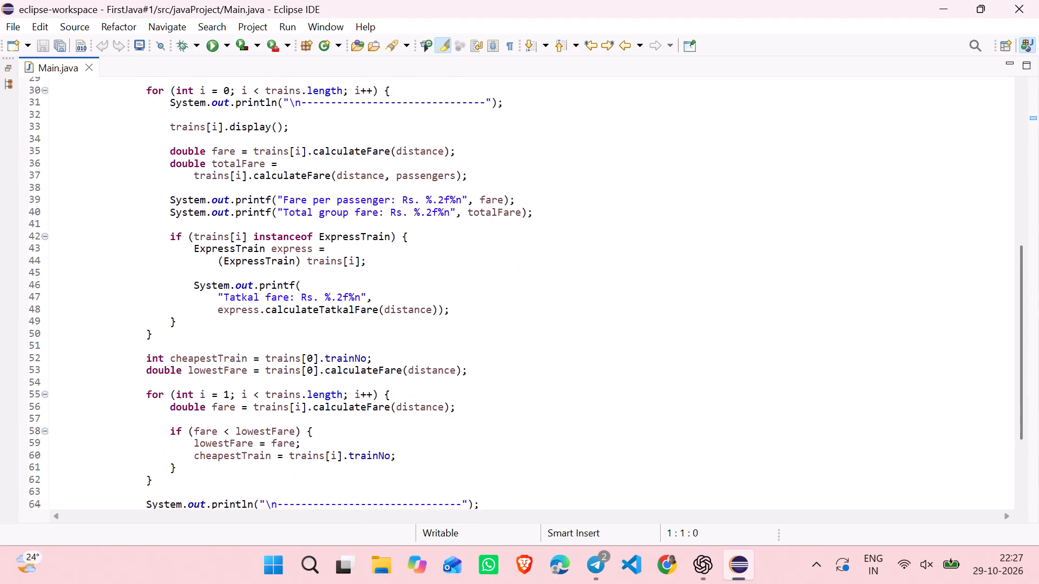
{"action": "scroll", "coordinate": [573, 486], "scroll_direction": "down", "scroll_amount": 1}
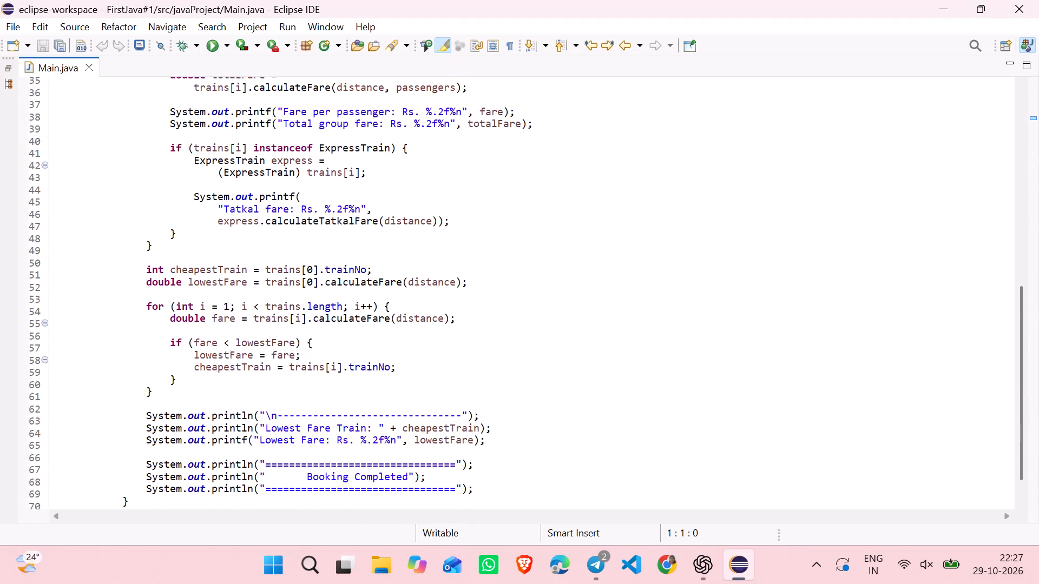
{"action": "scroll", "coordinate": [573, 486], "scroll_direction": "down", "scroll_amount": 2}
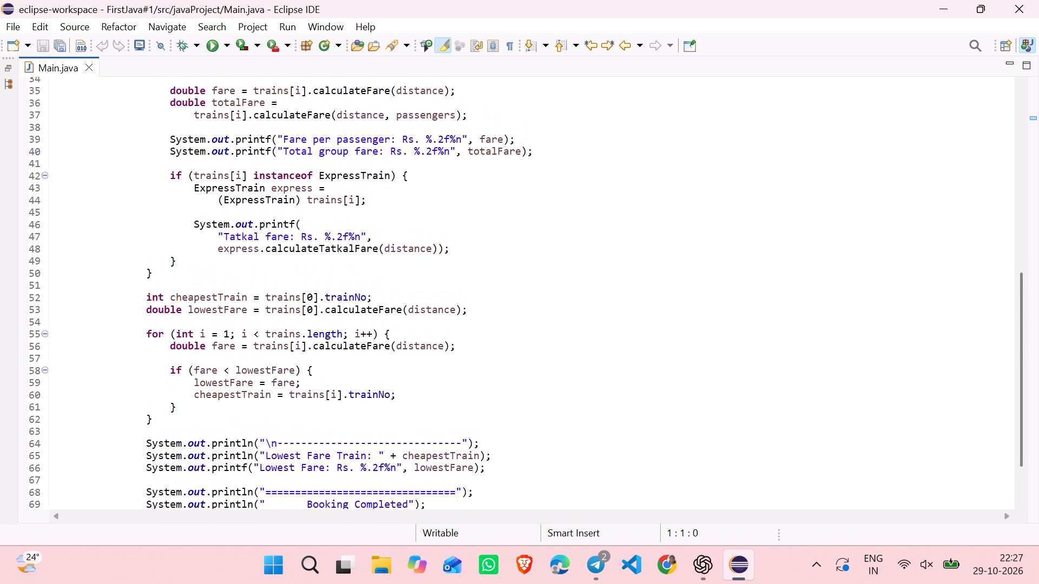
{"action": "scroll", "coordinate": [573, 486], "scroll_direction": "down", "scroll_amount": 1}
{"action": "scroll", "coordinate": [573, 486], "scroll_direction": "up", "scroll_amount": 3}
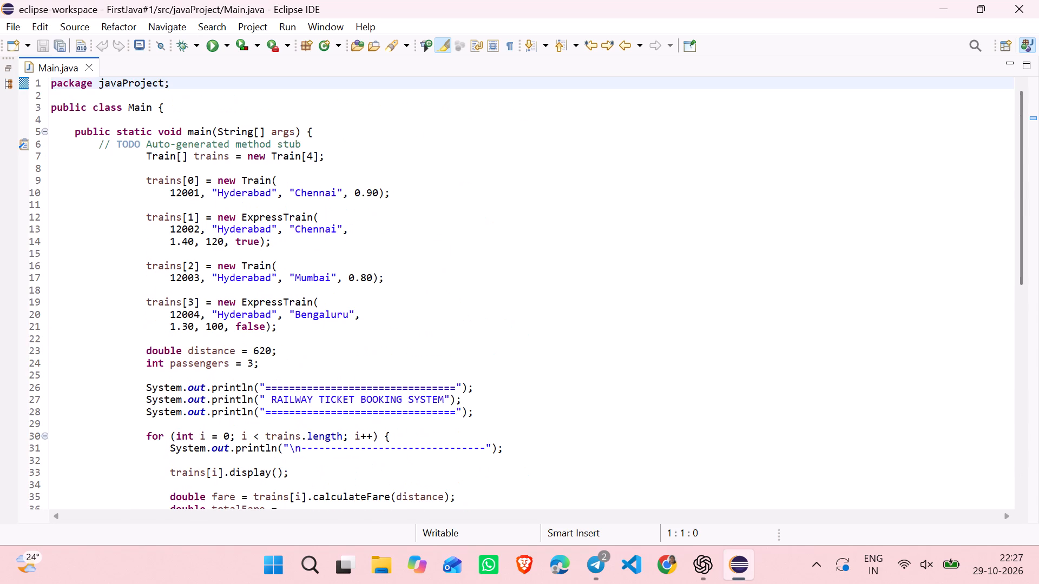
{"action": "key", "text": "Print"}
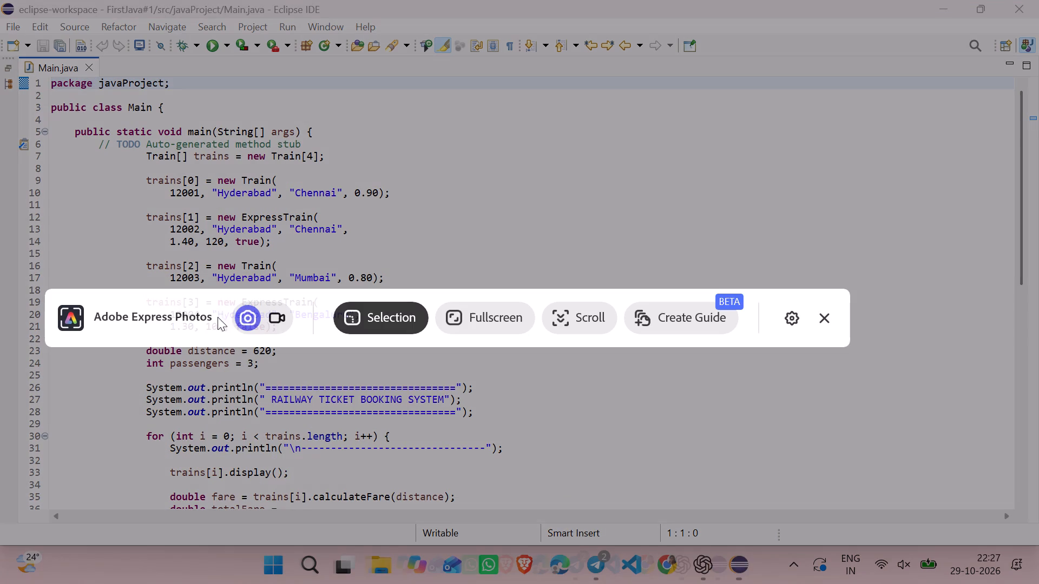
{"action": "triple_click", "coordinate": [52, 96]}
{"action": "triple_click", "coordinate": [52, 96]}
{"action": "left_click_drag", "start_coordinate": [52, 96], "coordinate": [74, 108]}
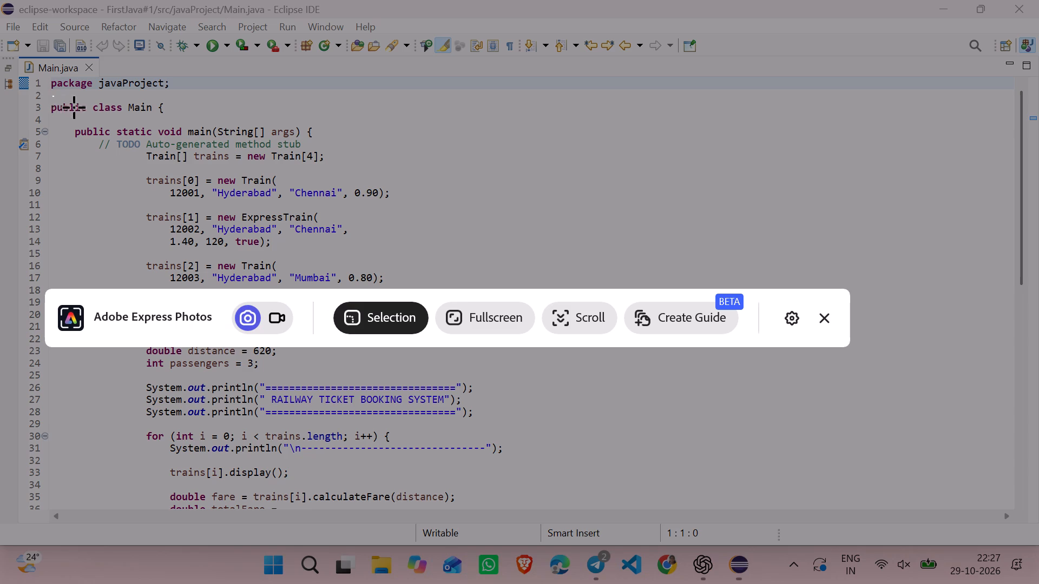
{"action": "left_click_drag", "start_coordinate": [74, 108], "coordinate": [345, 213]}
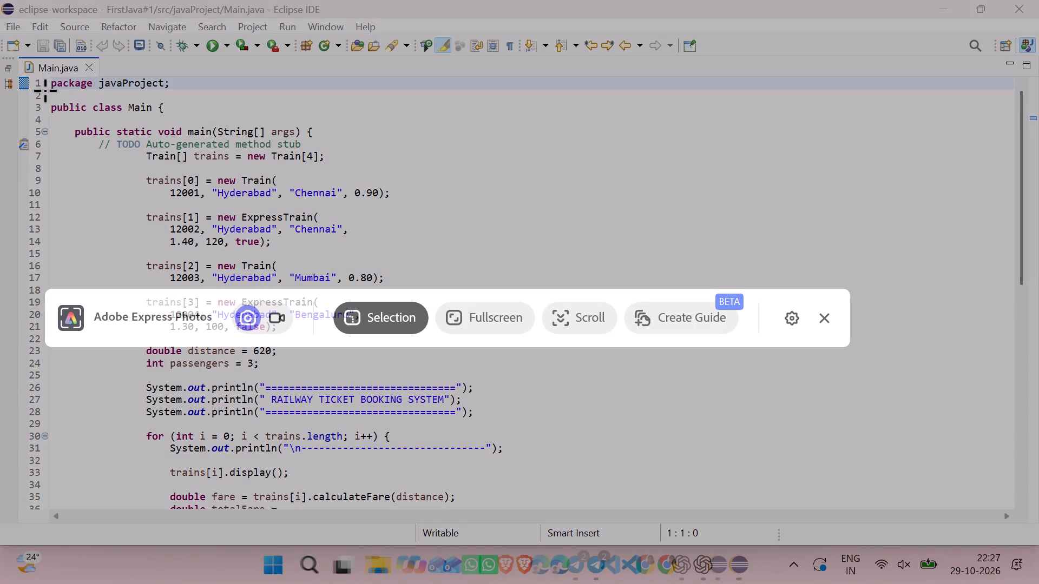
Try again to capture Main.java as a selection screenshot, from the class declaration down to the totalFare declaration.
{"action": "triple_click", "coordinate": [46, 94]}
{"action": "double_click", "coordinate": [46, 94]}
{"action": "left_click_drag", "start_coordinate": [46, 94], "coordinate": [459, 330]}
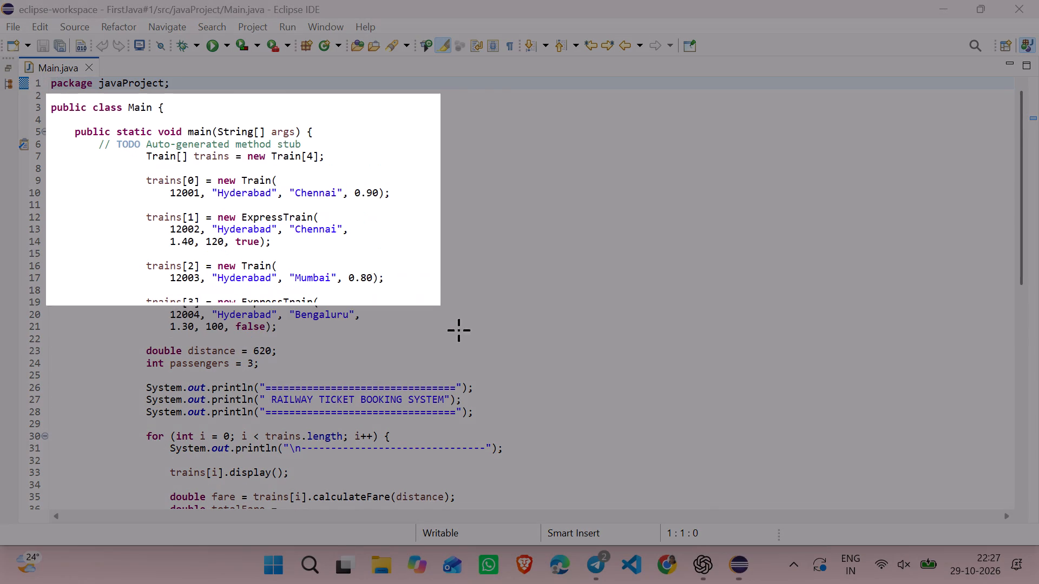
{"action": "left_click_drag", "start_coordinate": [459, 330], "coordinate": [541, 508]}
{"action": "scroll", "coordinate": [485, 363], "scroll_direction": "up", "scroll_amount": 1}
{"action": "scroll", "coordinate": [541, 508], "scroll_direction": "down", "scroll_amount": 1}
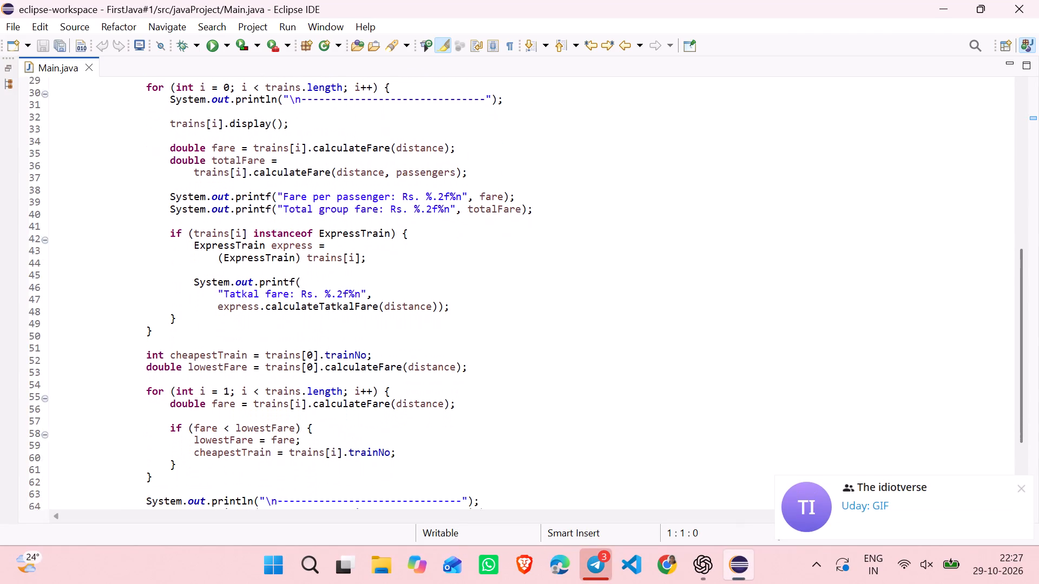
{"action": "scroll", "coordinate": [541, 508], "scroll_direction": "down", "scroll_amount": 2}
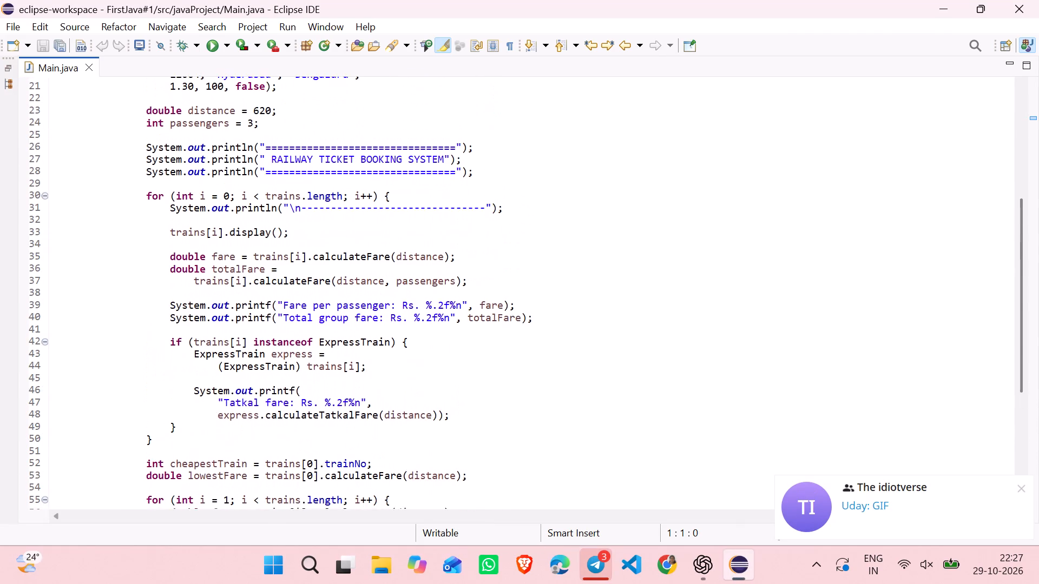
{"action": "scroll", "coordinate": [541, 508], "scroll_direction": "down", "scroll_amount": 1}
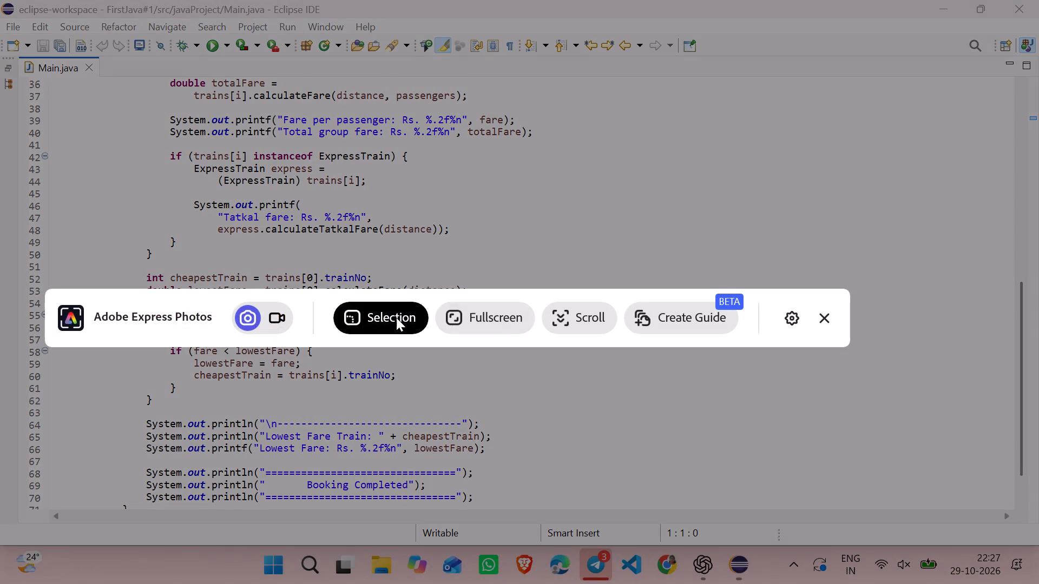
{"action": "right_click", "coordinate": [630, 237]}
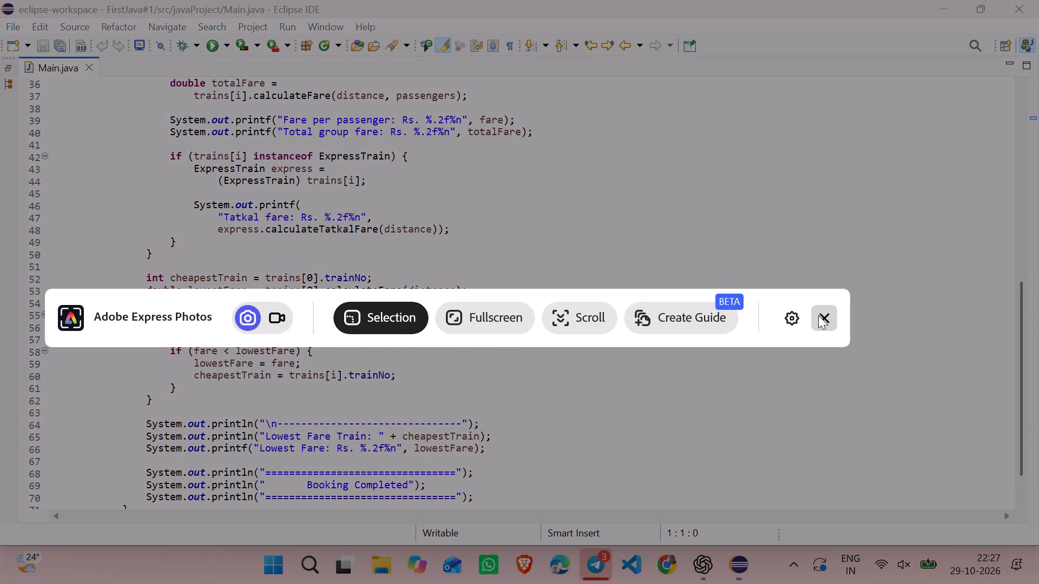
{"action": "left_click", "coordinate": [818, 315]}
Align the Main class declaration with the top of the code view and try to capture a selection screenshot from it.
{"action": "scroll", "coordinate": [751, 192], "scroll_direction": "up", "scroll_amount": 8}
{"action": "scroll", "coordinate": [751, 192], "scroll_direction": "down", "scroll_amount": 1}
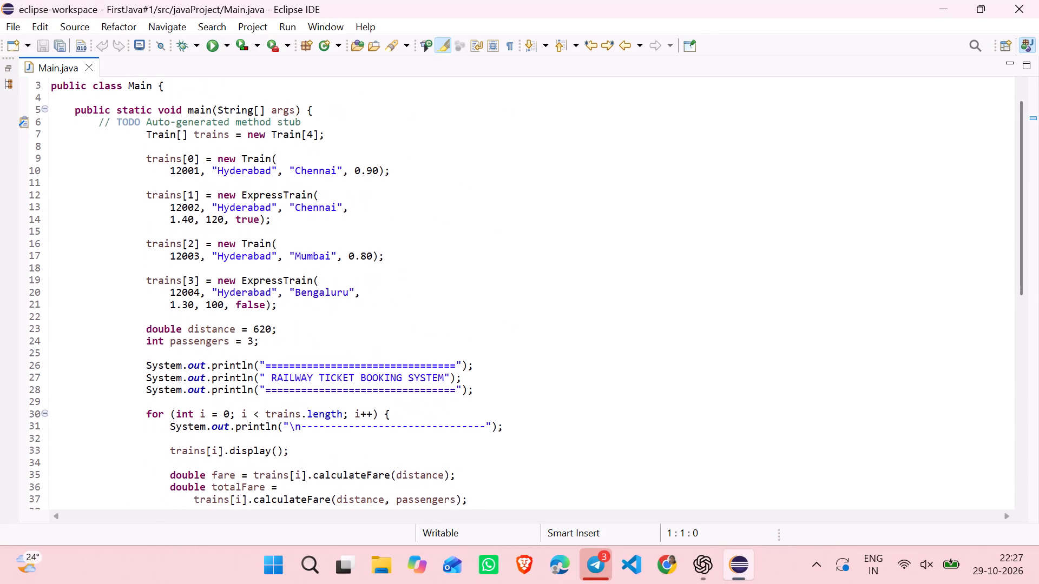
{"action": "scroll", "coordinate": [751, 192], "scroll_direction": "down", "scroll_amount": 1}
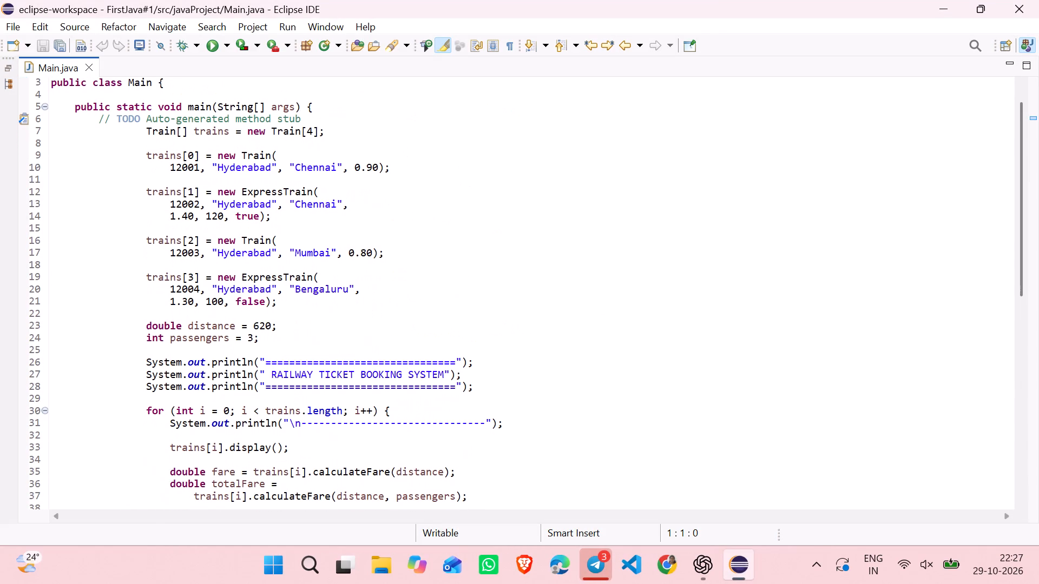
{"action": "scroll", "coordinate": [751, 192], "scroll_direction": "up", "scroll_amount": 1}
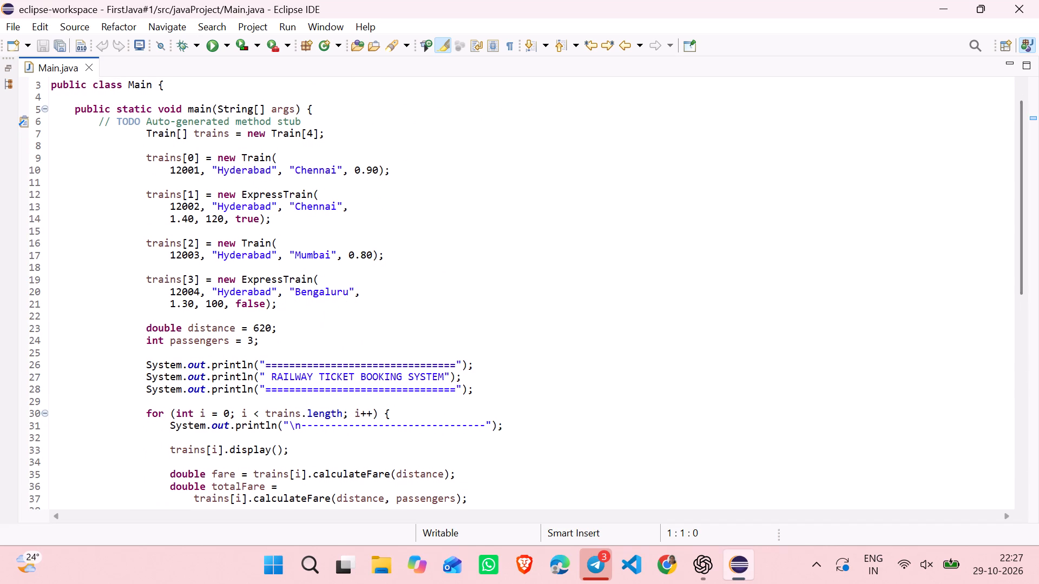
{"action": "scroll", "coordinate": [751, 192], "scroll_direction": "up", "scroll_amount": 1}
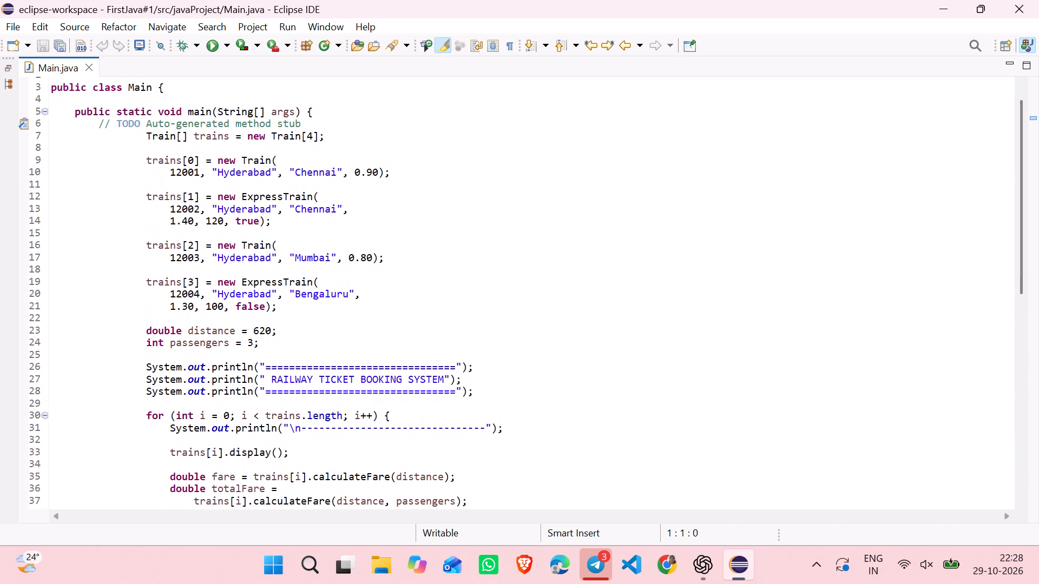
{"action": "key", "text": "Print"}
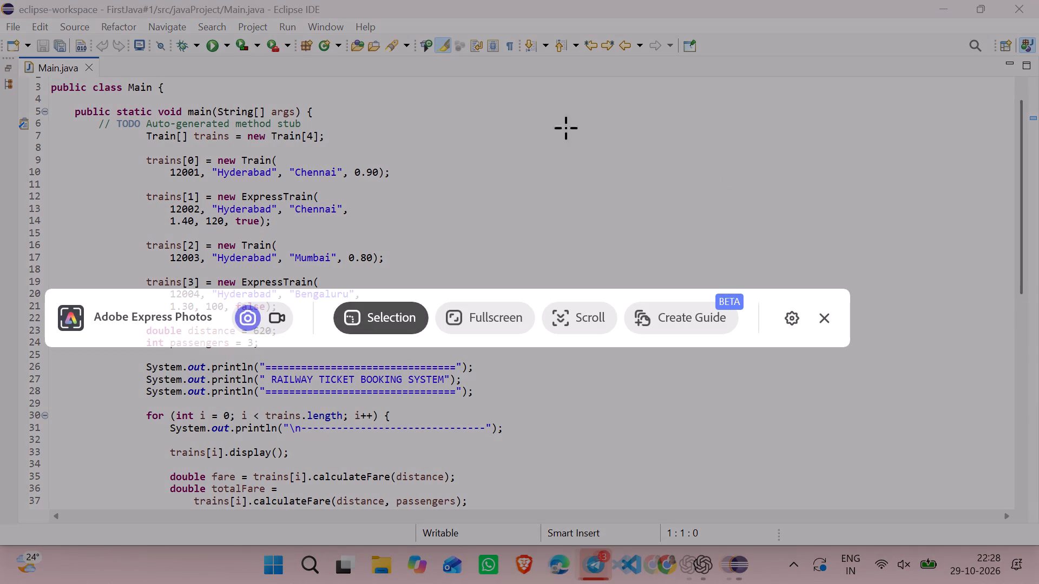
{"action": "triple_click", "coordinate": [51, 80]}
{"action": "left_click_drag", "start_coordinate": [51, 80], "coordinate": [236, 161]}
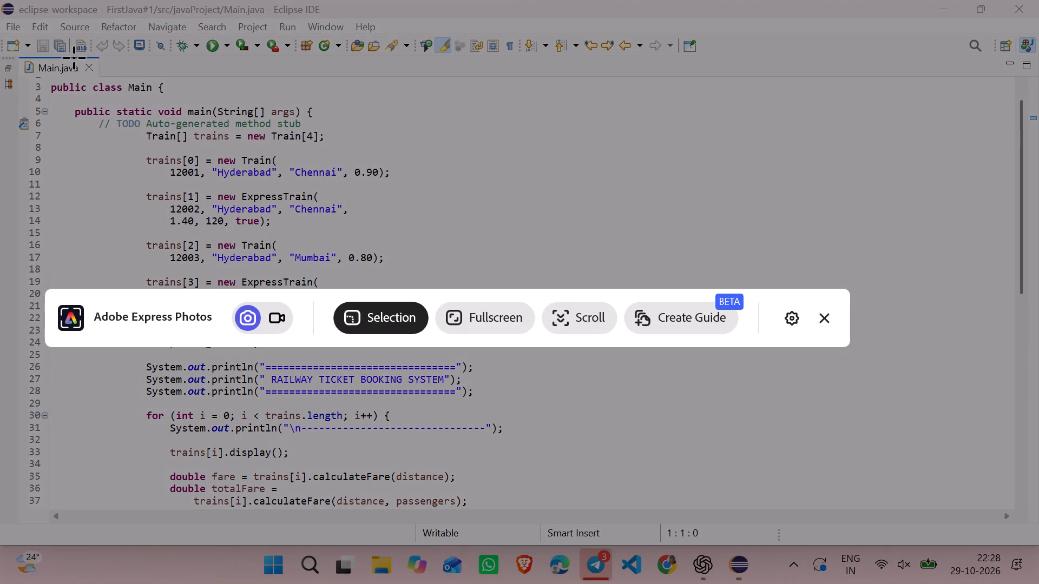
Capture a selection screenshot of Main.java from the class declaration down to the calculateFare(distance, passengers) line.
{"action": "triple_click", "coordinate": [49, 77]}
{"action": "left_click_drag", "start_coordinate": [49, 77], "coordinate": [80, 91]}
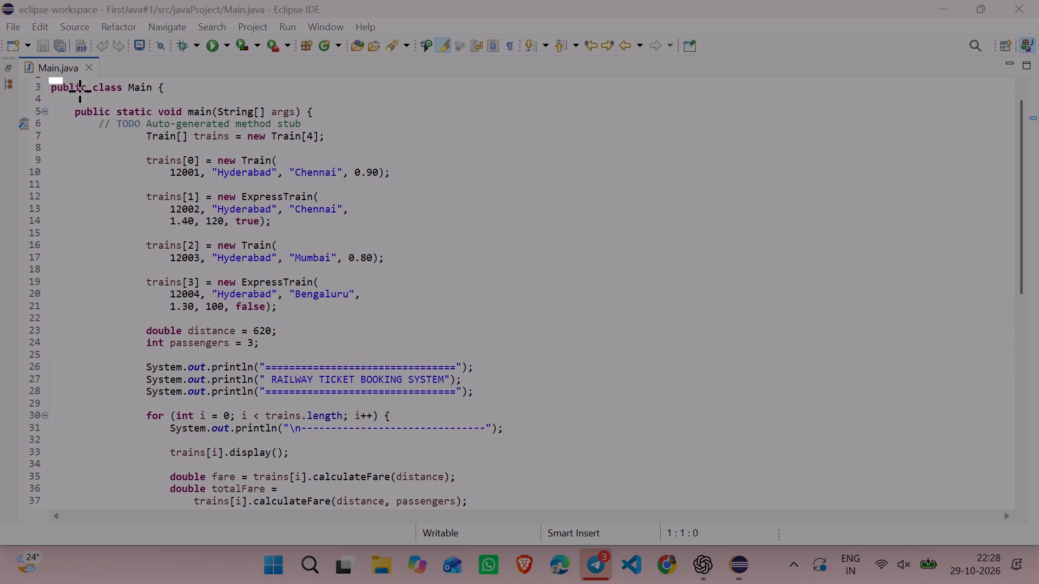
{"action": "left_click_drag", "start_coordinate": [80, 91], "coordinate": [537, 488]}
{"action": "scroll", "coordinate": [446, 364], "scroll_direction": "up", "scroll_amount": 1}
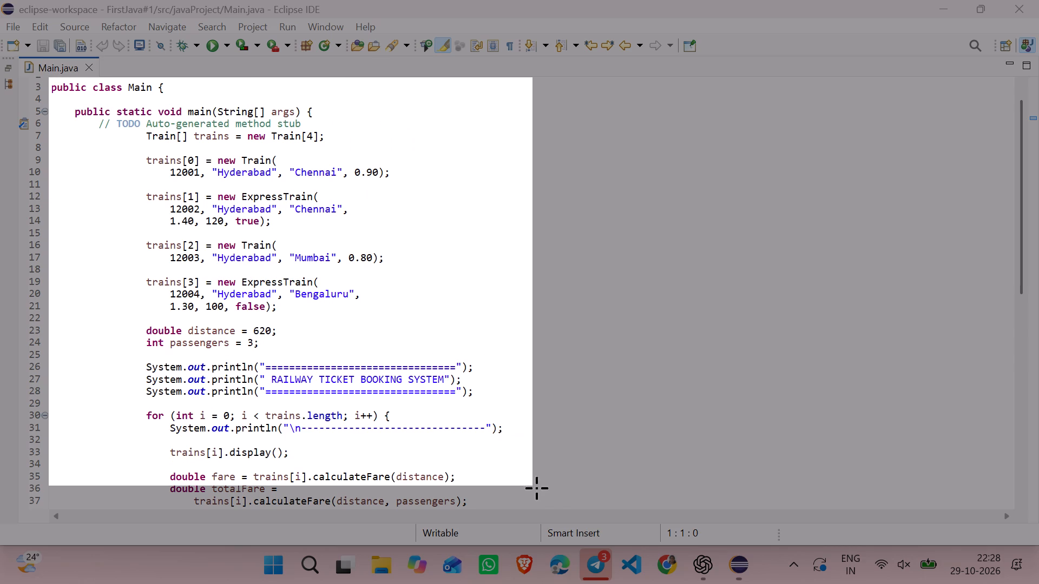
{"action": "left_click_drag", "start_coordinate": [537, 488], "coordinate": [548, 514]}
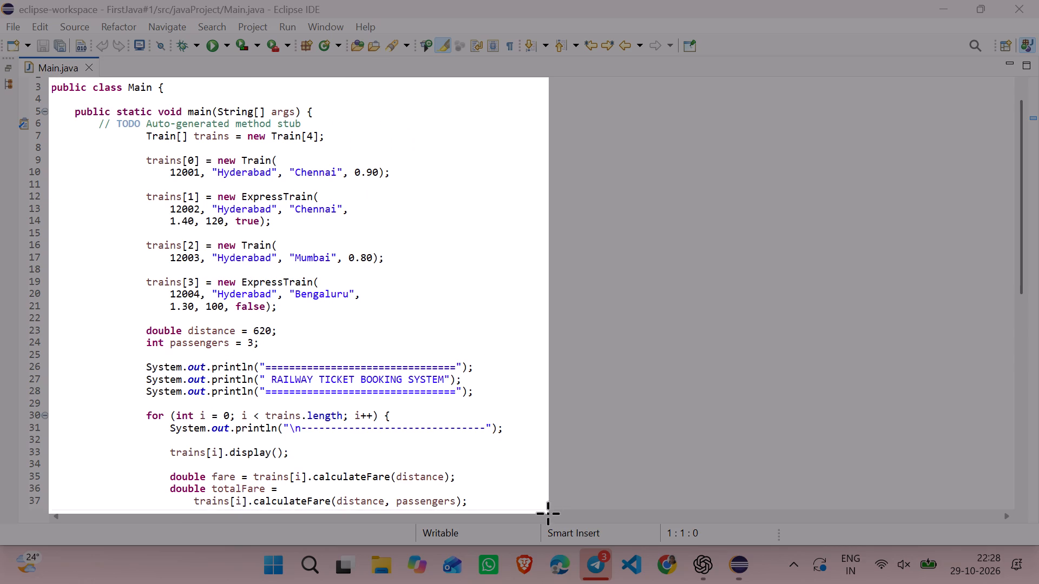
{"action": "left_click_drag", "start_coordinate": [548, 514], "coordinate": [548, 514]}
Show the remaining code of the main method in Main.java, below the calculateFare(distance, passengers) line.
{"action": "scroll", "coordinate": [548, 514], "scroll_direction": "down", "scroll_amount": 1}
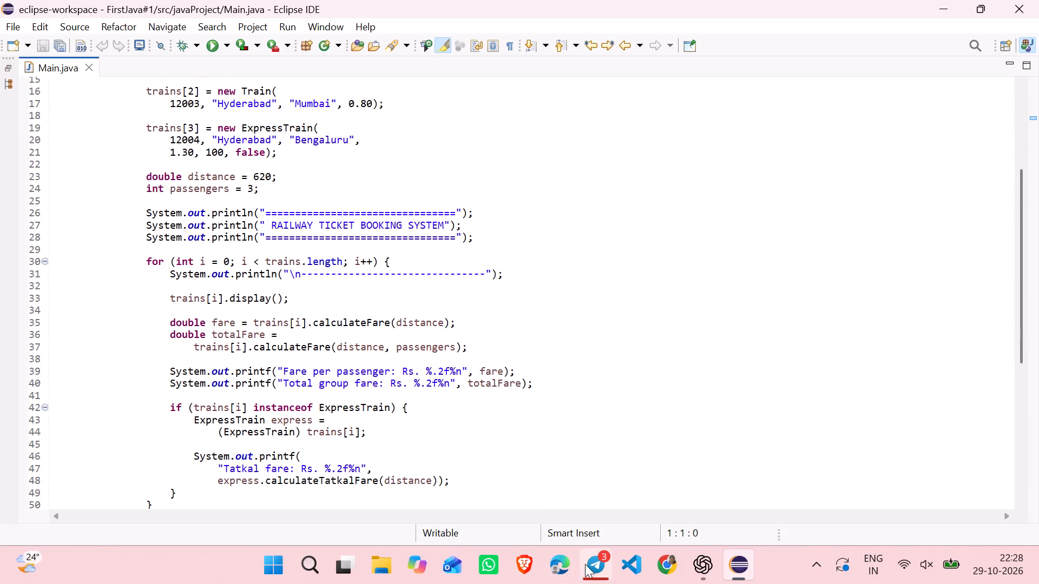
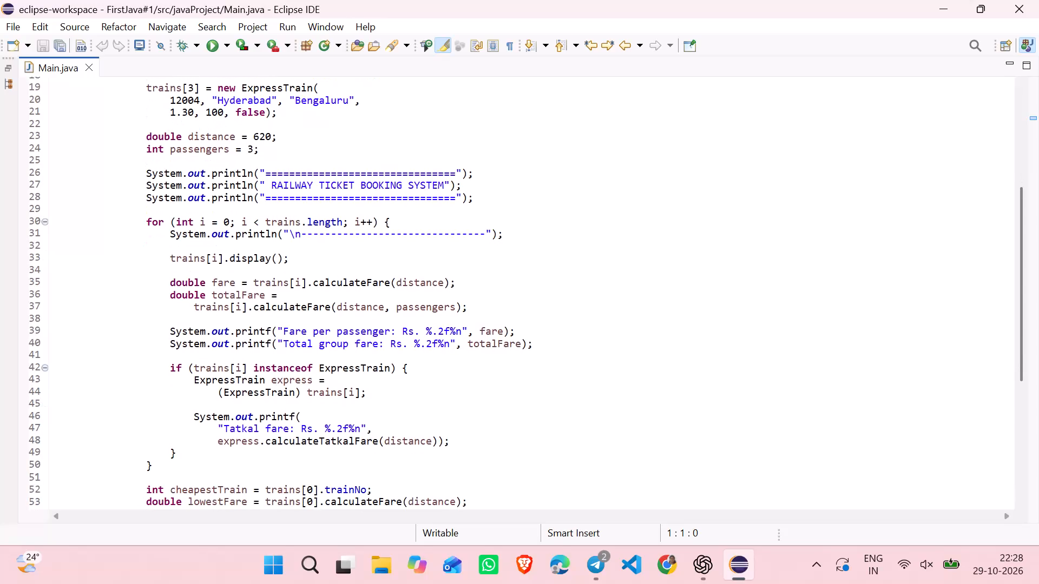
Capture a selection screenshot of the final part of Main.java, starting from the "Fare per passenger" print statement.
{"action": "scroll", "coordinate": [681, 406], "scroll_direction": "down", "scroll_amount": 1}
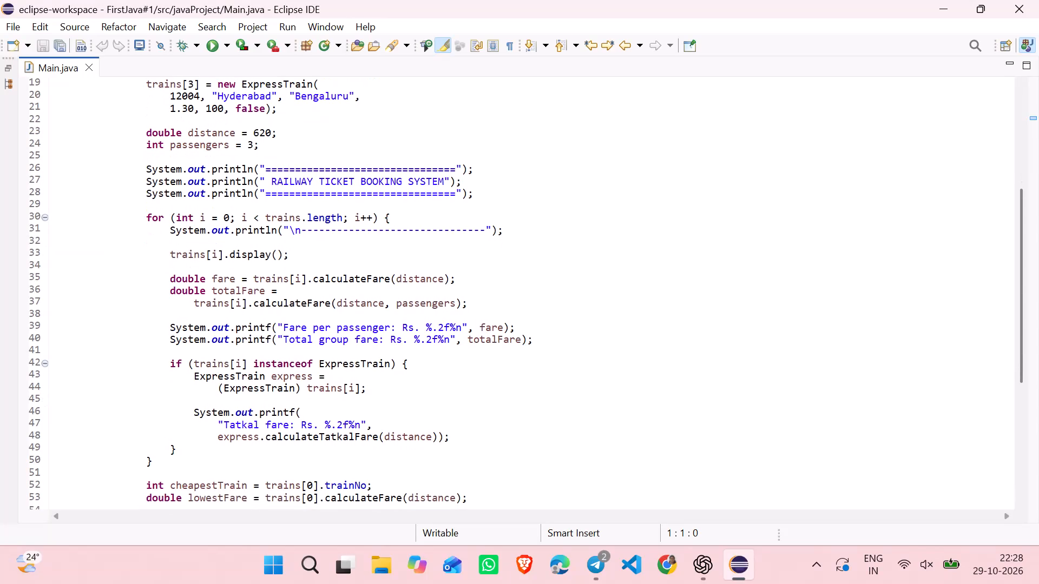
{"action": "scroll", "coordinate": [681, 406], "scroll_direction": "down", "scroll_amount": 1}
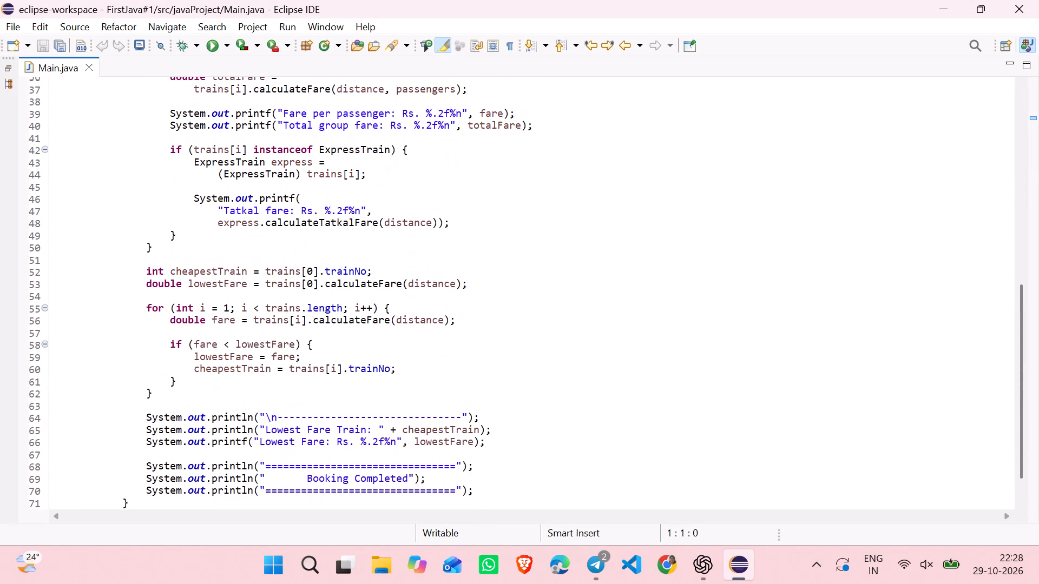
{"action": "scroll", "coordinate": [681, 406], "scroll_direction": "down", "scroll_amount": 1}
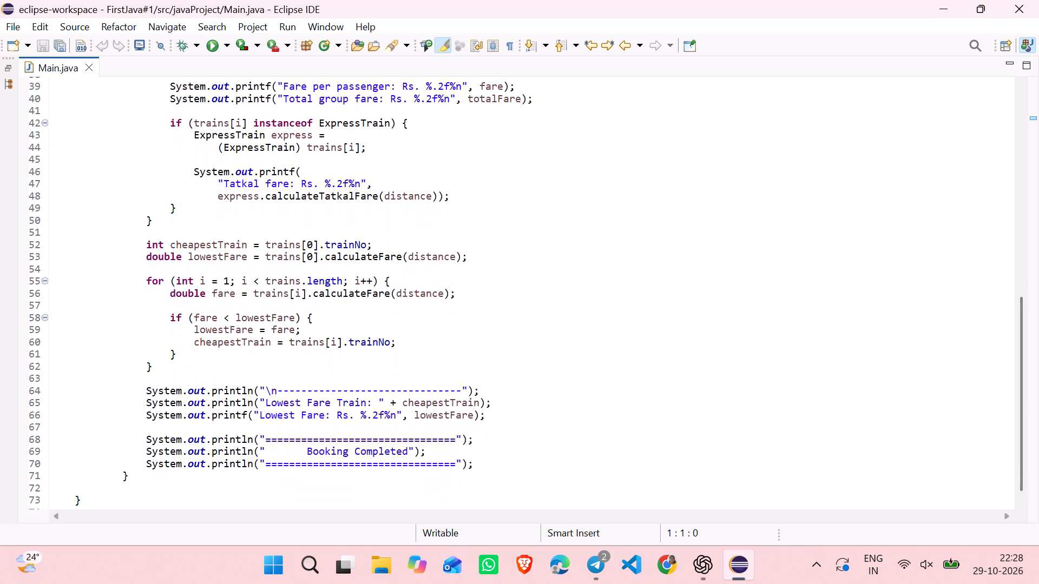
{"action": "key", "text": "Print"}
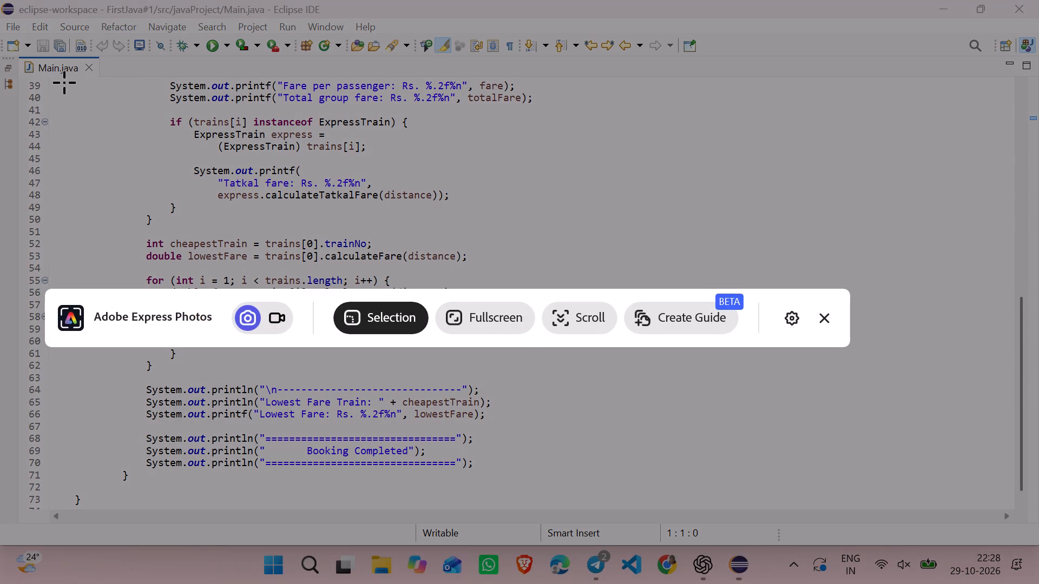
{"action": "triple_click", "coordinate": [61, 83]}
{"action": "left_click_drag", "start_coordinate": [61, 83], "coordinate": [416, 407]}
{"action": "scroll", "coordinate": [405, 390], "scroll_direction": "up", "scroll_amount": 1}
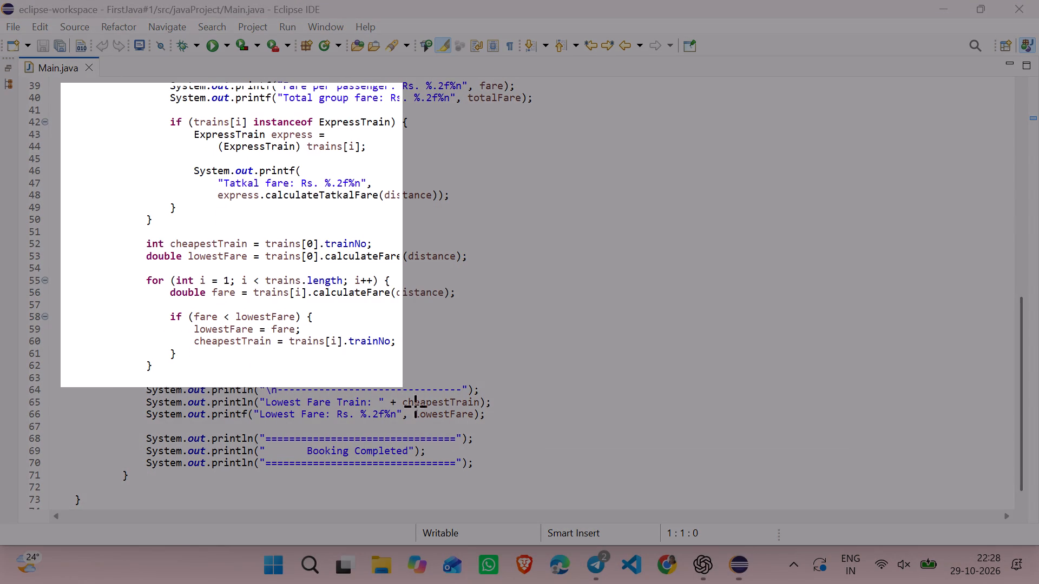
Retake the selection screenshot of the final part of Main.java, starting just above the "Fare per passenger" print statement.
{"action": "scroll", "coordinate": [416, 407], "scroll_direction": "up", "scroll_amount": 1}
{"action": "left_click_drag", "start_coordinate": [416, 407], "coordinate": [531, 489]}
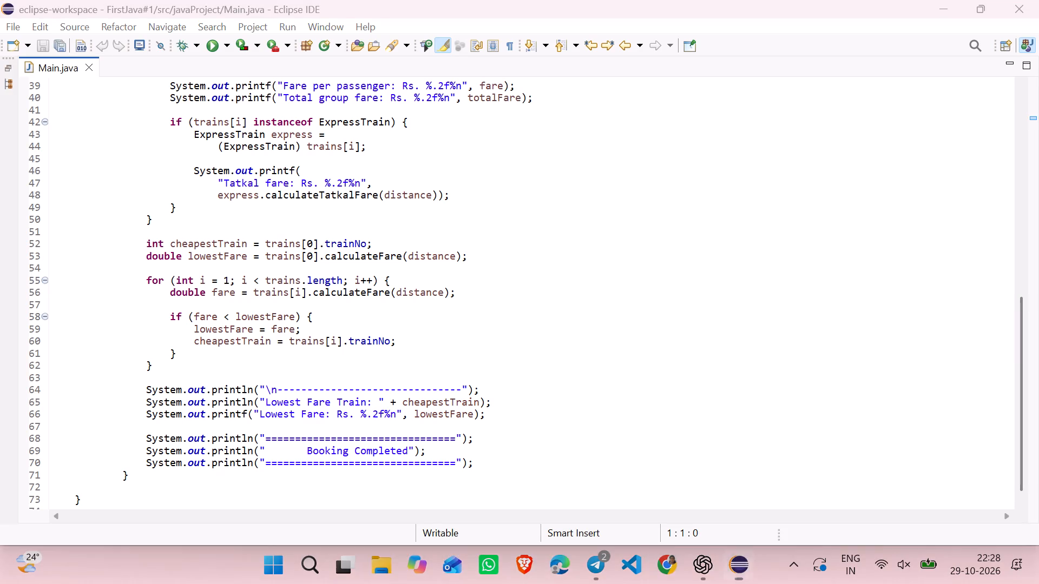
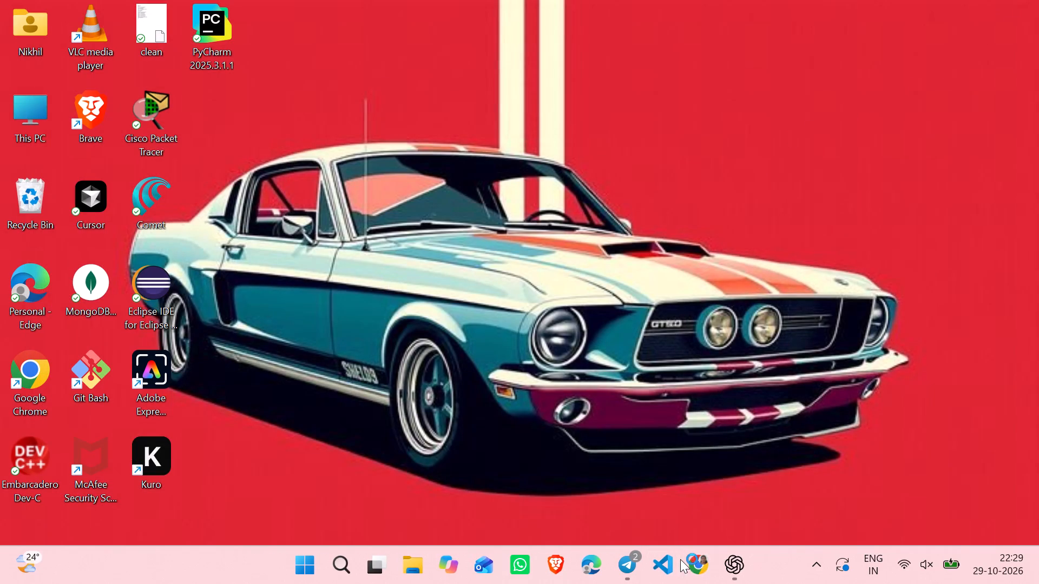
Switch to Google Chrome and open a browser window on a new tab.
{"action": "left_click", "coordinate": [687, 560]}
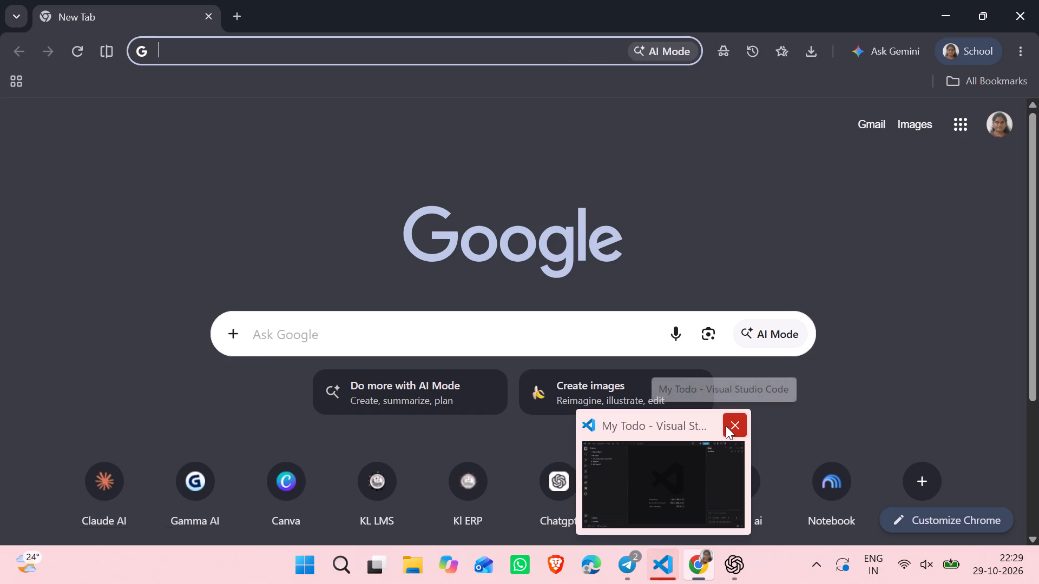
Close the My Todo window of Visual Studio Code.
{"action": "left_click", "coordinate": [728, 424]}
{"action": "left_click", "coordinate": [727, 421]}
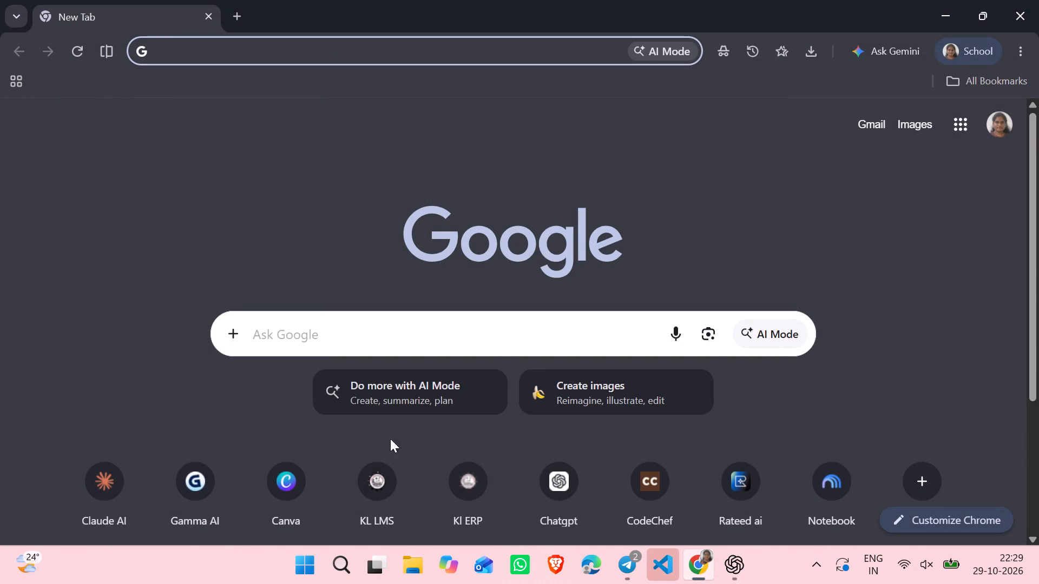
Open Canva in Chrome and dismiss the pop-up and the teachers' premium banner on its home page.
{"action": "left_click", "coordinate": [292, 479]}
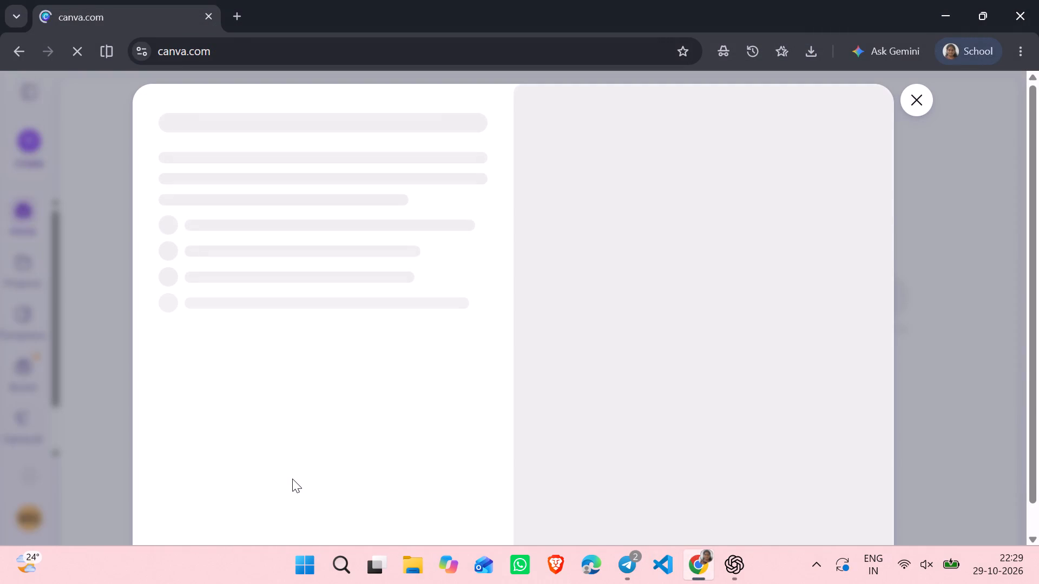
{"action": "left_click", "coordinate": [921, 111]}
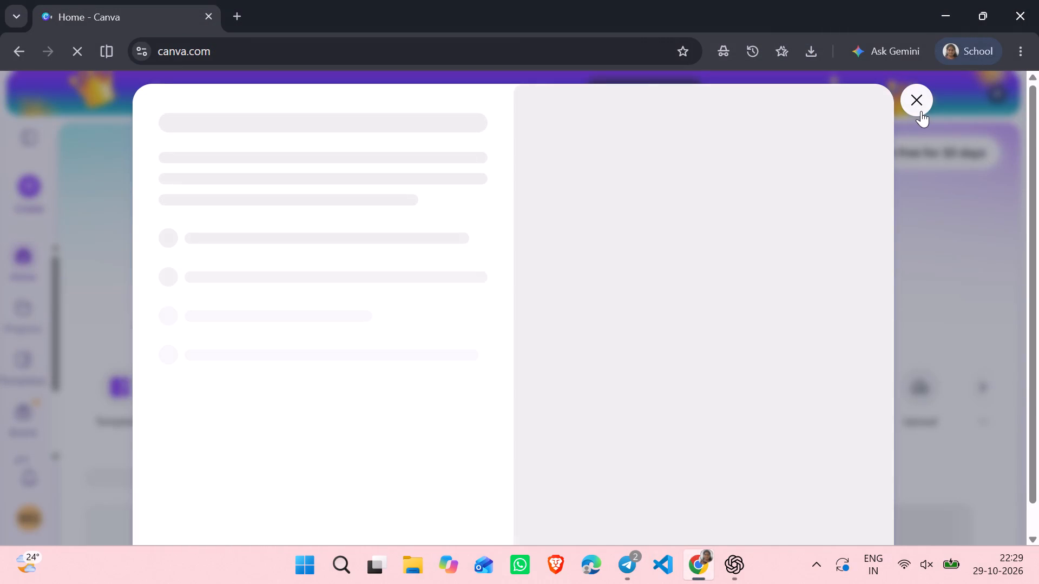
{"action": "left_click", "coordinate": [911, 95]}
{"action": "left_click", "coordinate": [911, 95]}
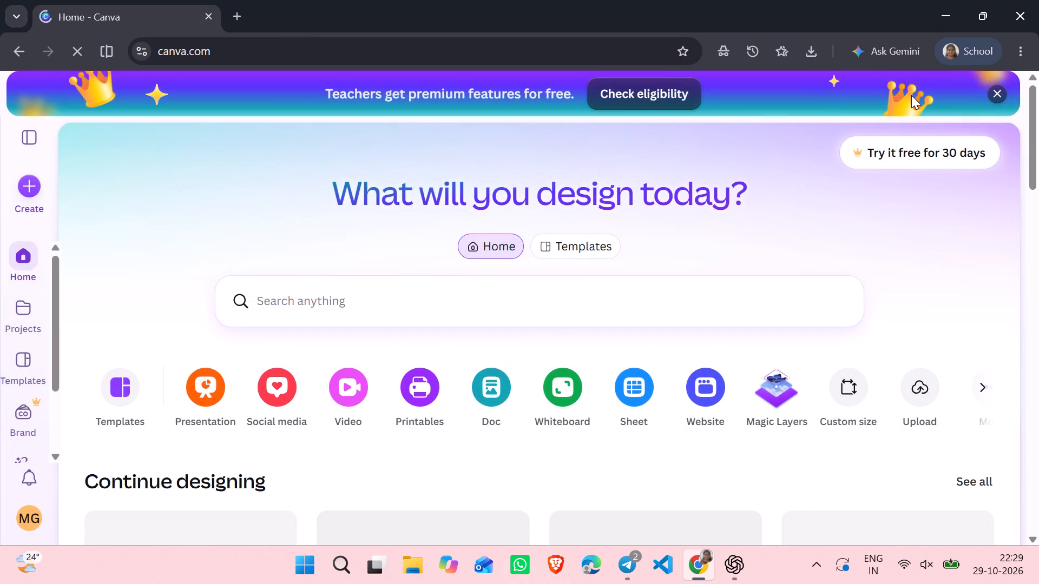
{"action": "left_click", "coordinate": [997, 90]}
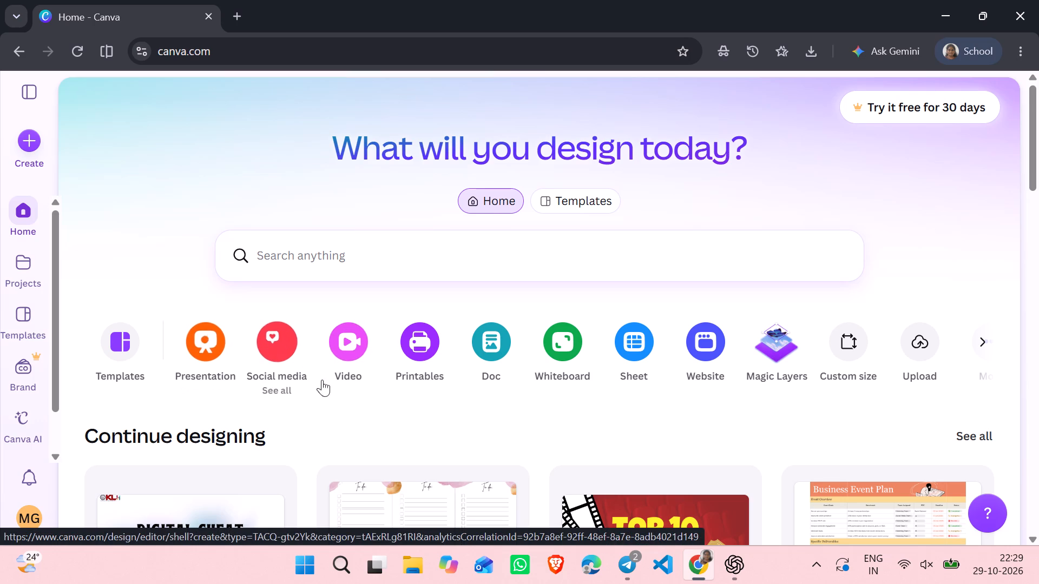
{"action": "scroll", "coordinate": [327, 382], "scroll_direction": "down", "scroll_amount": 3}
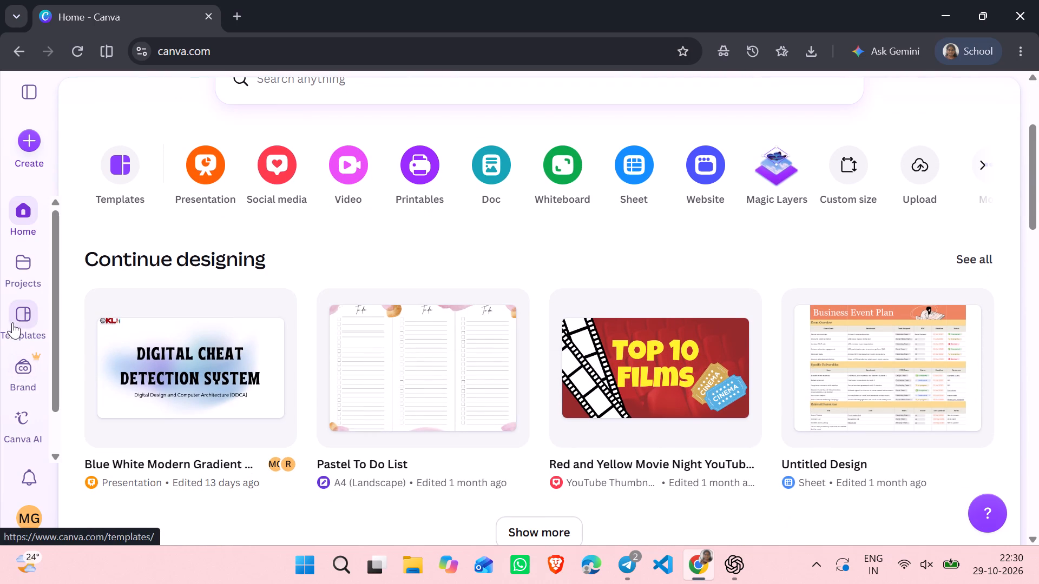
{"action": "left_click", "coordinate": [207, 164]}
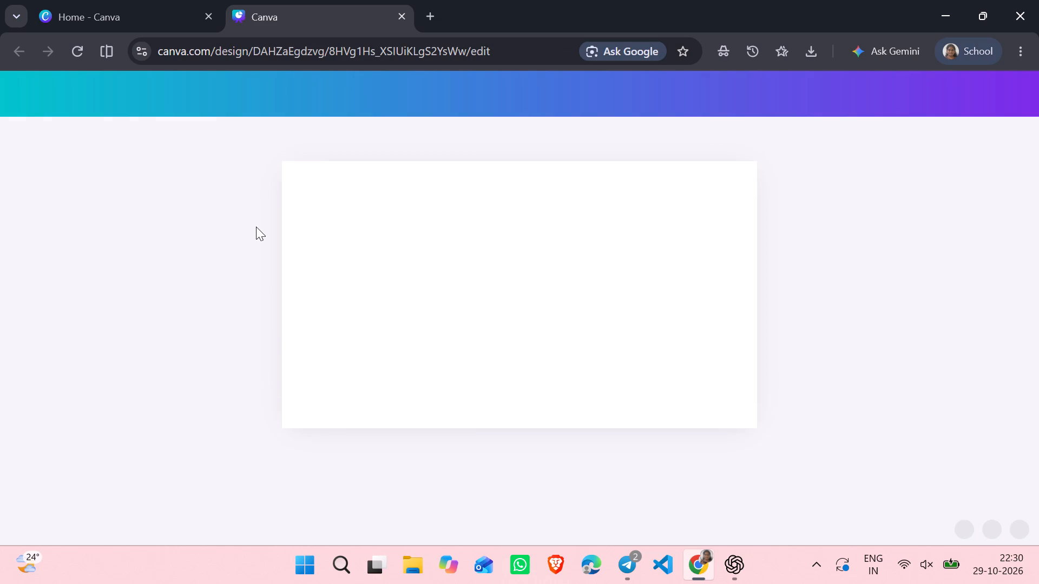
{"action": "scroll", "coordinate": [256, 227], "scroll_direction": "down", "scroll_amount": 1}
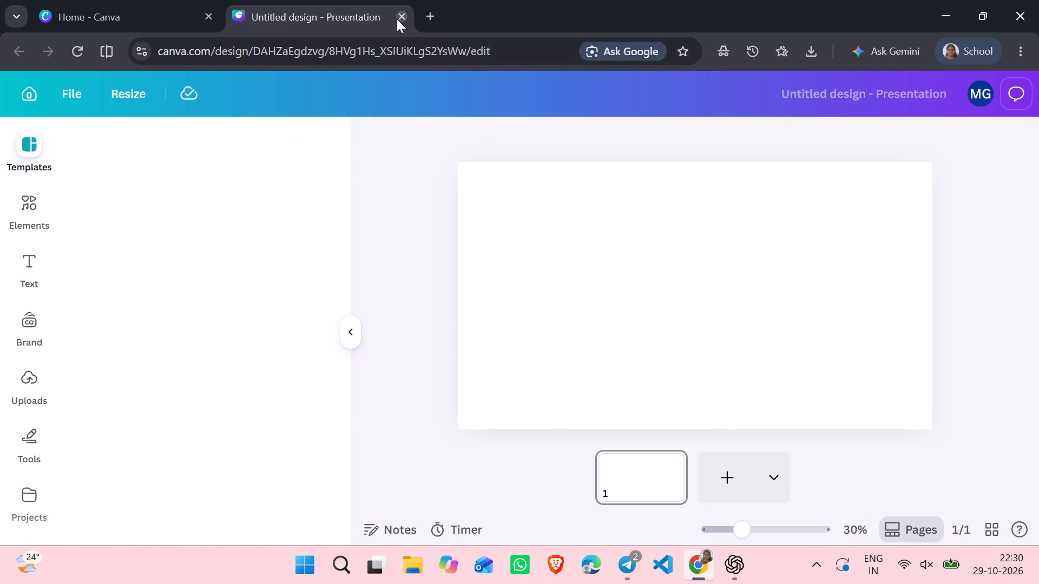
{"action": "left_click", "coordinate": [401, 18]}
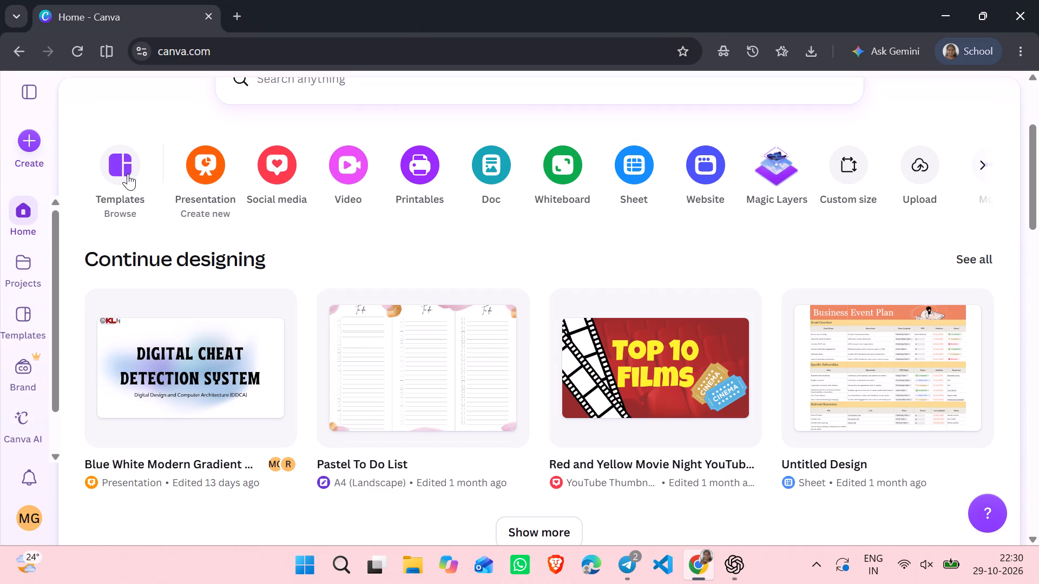
Open Canva's template library and show its Presentation category.
{"action": "left_click", "coordinate": [128, 174]}
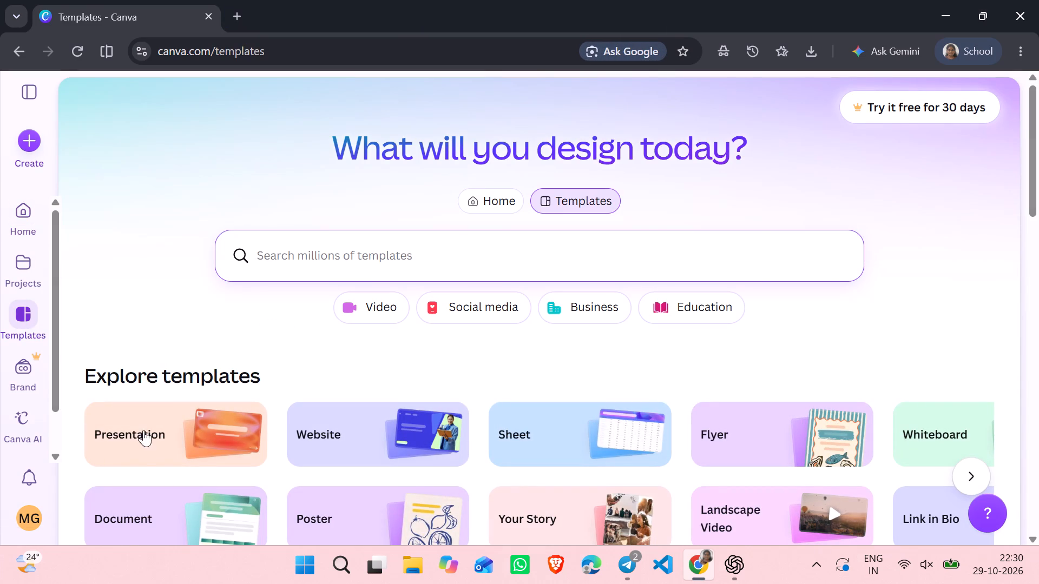
{"action": "left_click", "coordinate": [146, 442]}
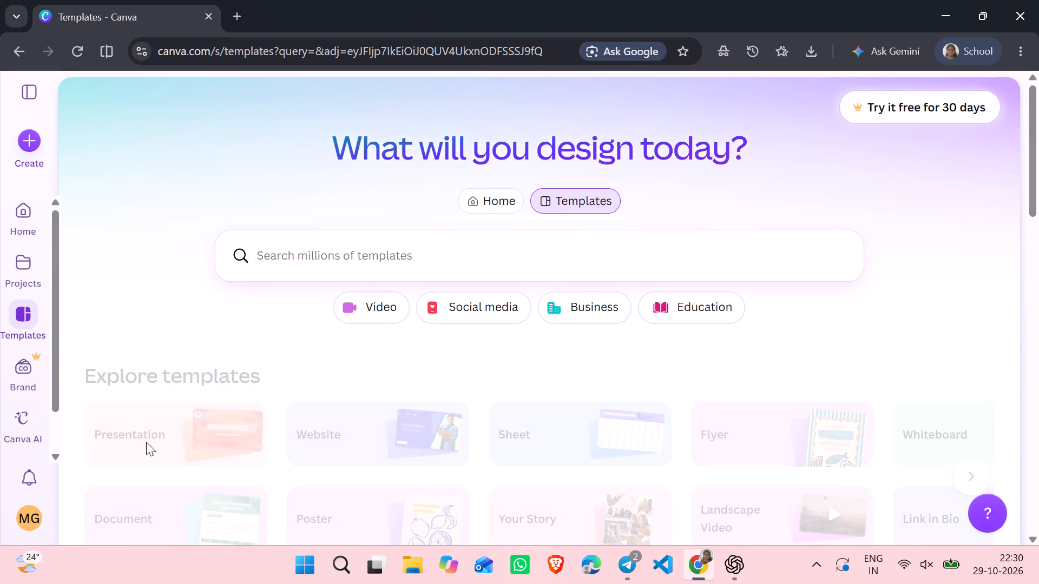
{"action": "scroll", "coordinate": [146, 442], "scroll_direction": "down", "scroll_amount": 2}
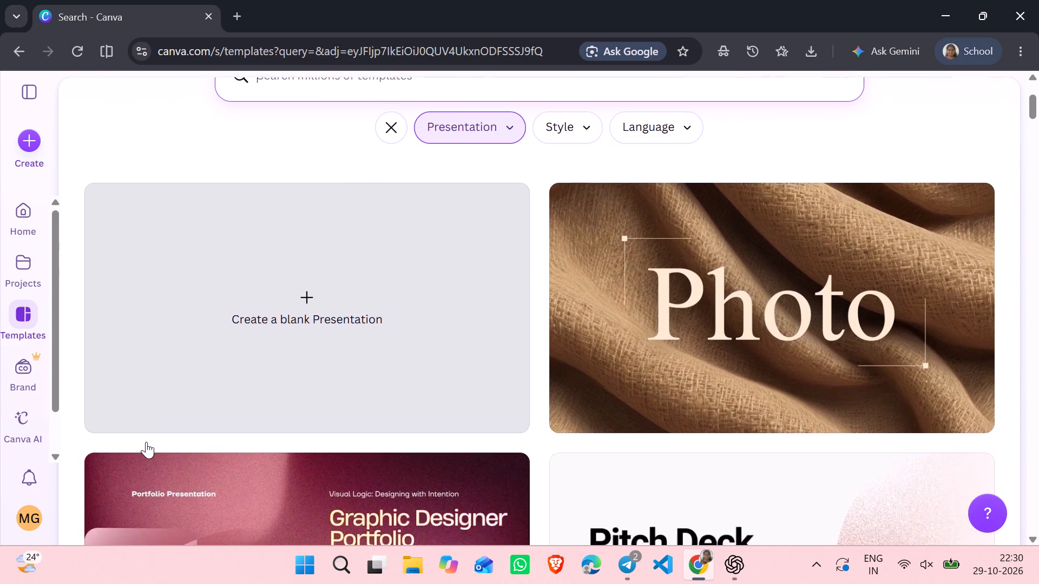
{"action": "scroll", "coordinate": [146, 442], "scroll_direction": "down", "scroll_amount": 2}
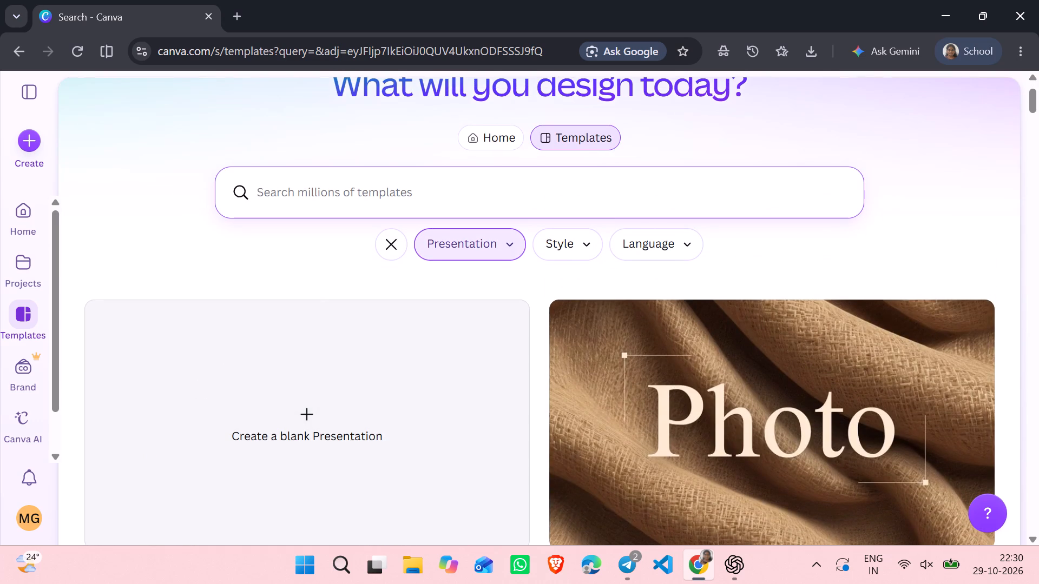
Search the presentation templates for "java presentation".
{"action": "type", "text": "jav"}
{"action": "key", "text": "space"}
{"action": "key", "text": "BackSpace"}
{"action": "key", "text": "a"}
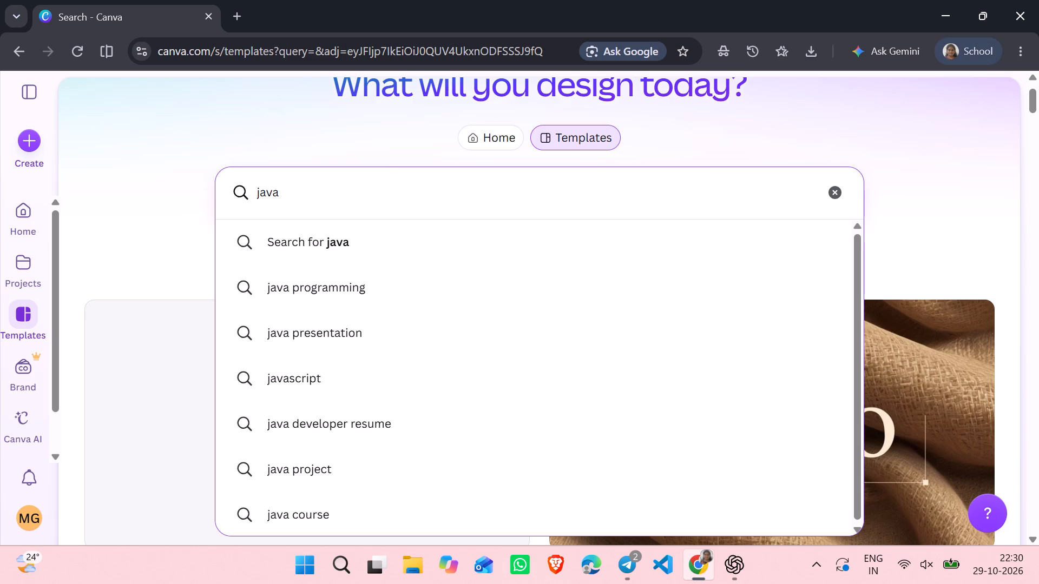
{"action": "left_click", "coordinate": [436, 330]}
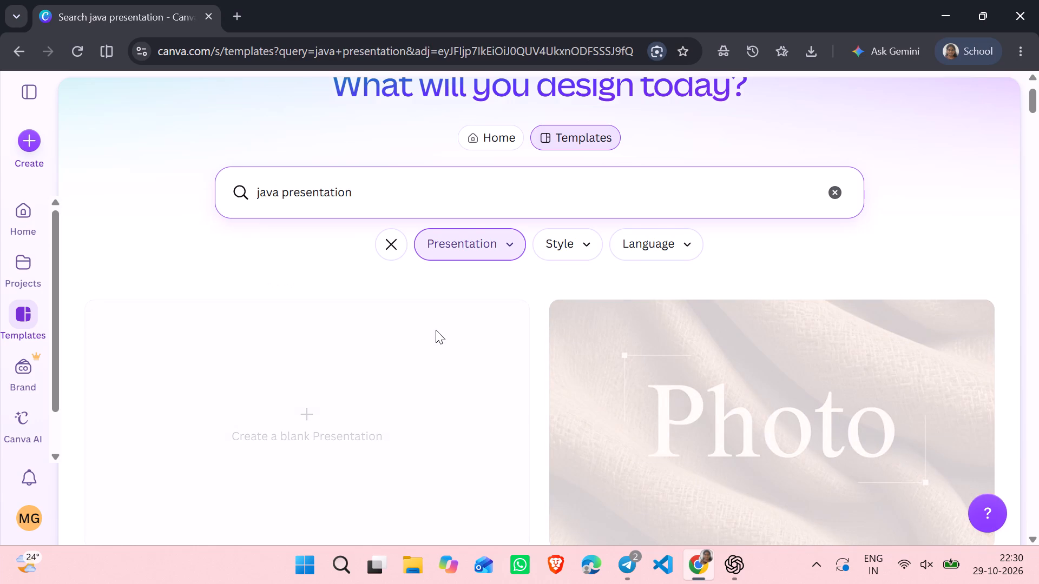
Preview the White and Green Gradient Programming Presentation template, including its agenda slide, and close the preview.
{"action": "scroll", "coordinate": [436, 330], "scroll_direction": "down", "scroll_amount": 2}
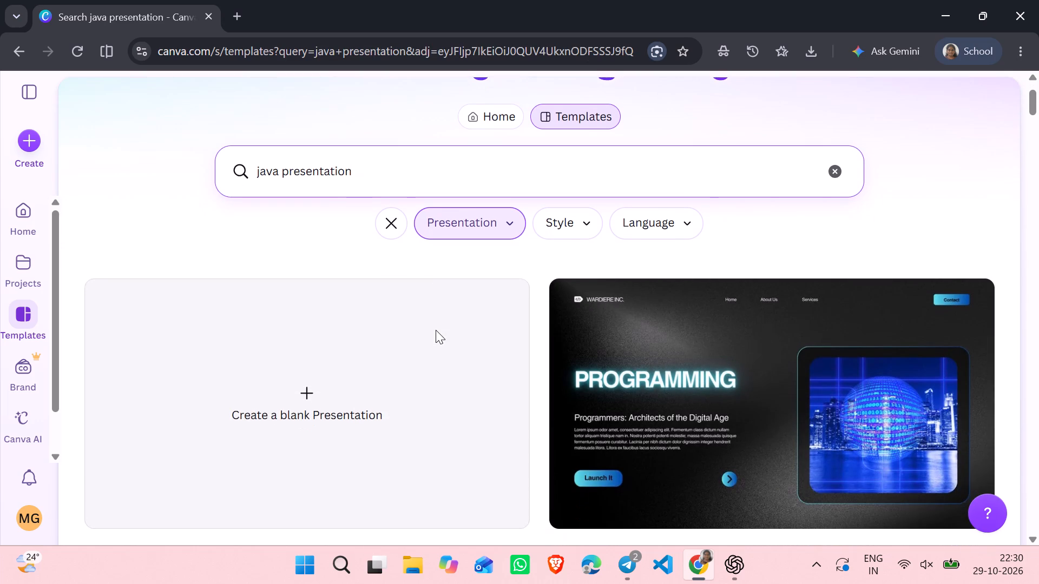
{"action": "scroll", "coordinate": [436, 330], "scroll_direction": "down", "scroll_amount": 6}
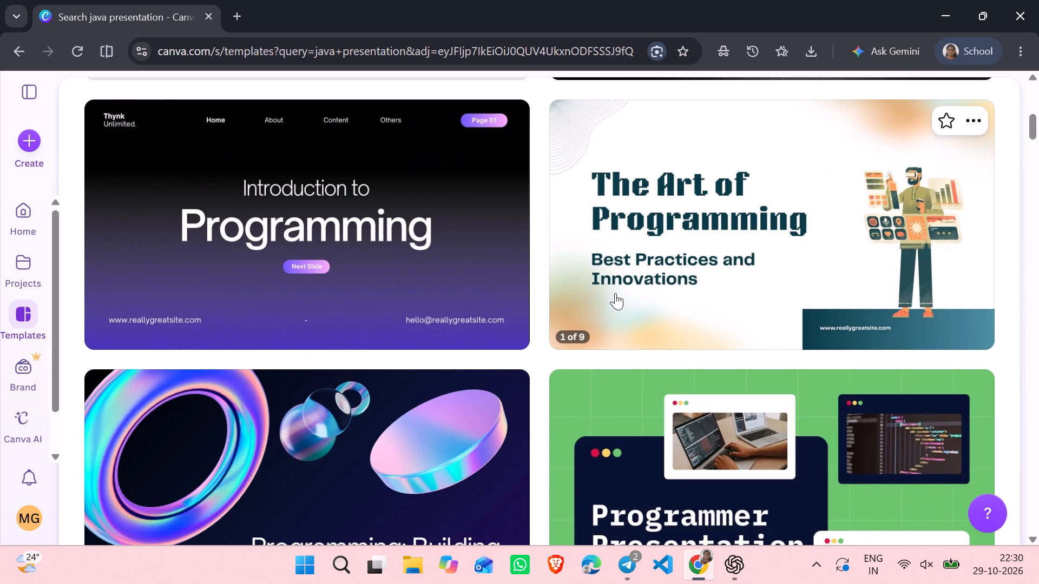
{"action": "left_click", "coordinate": [637, 279]}
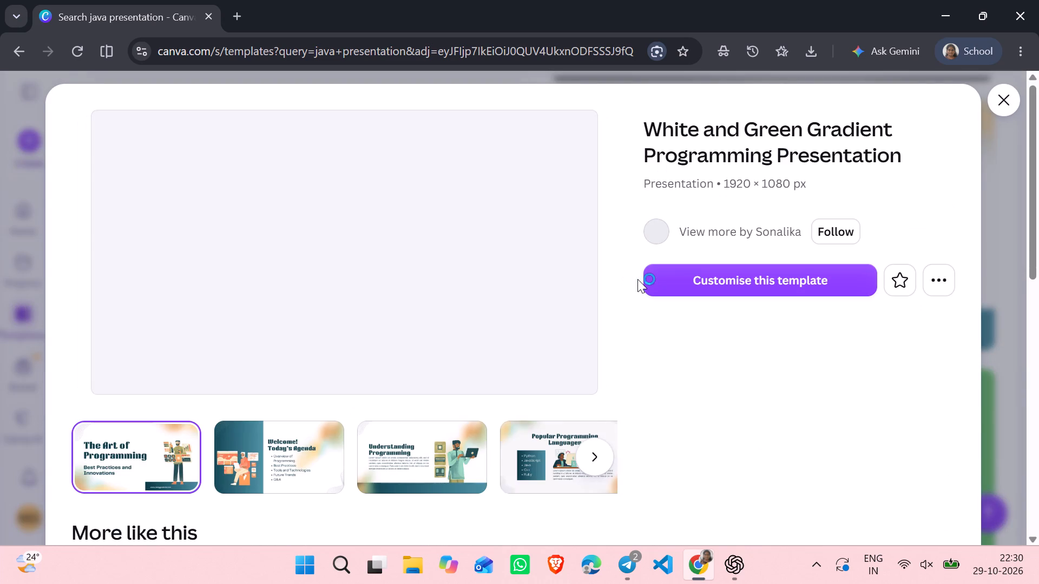
{"action": "key", "text": "Right"}
{"action": "key", "text": "Right"}
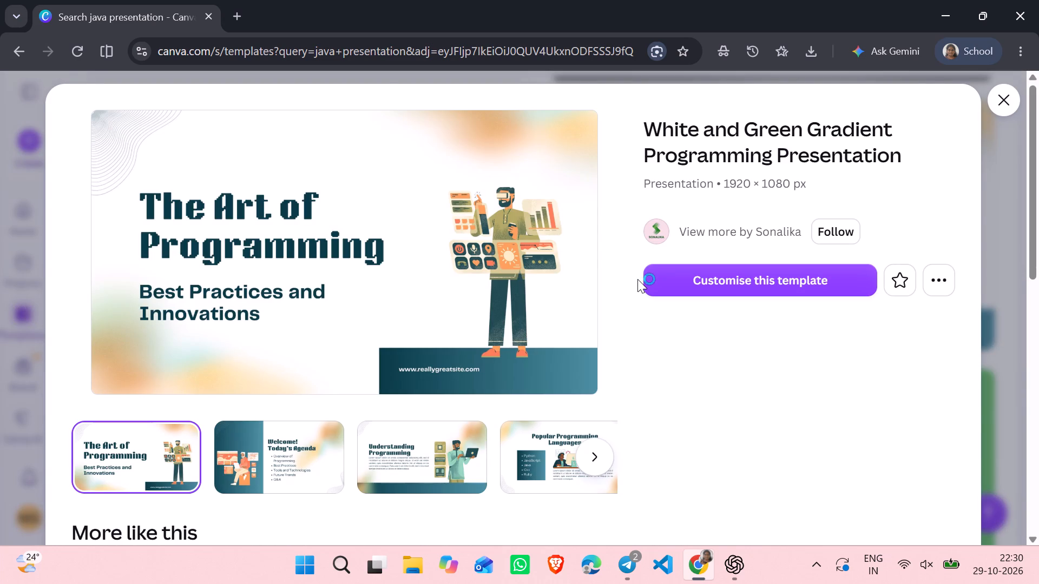
{"action": "left_click", "coordinate": [335, 473]}
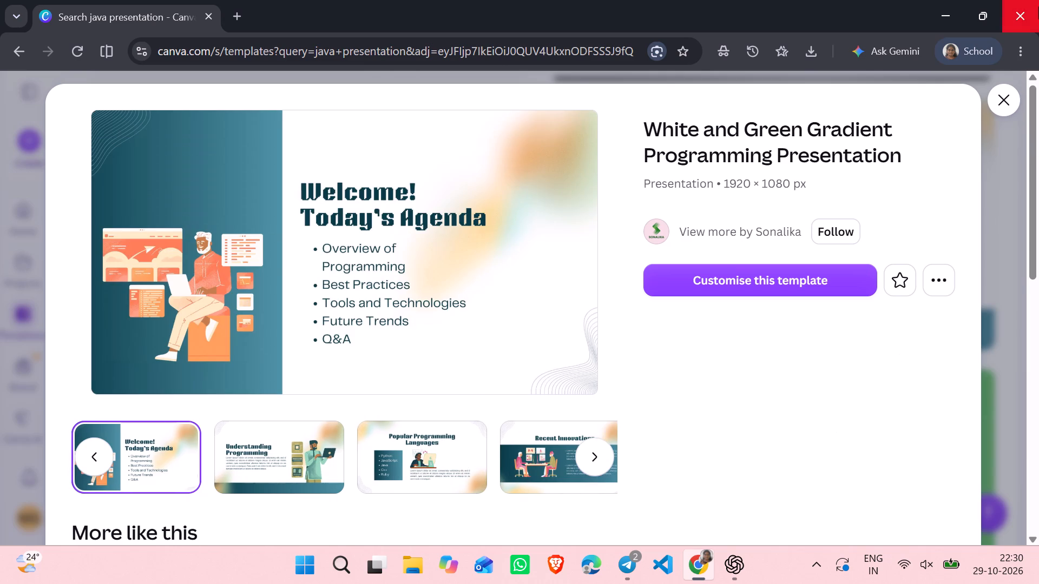
{"action": "left_click_drag", "start_coordinate": [1002, 82], "coordinate": [1000, 93]}
{"action": "left_click", "coordinate": [1000, 93]}
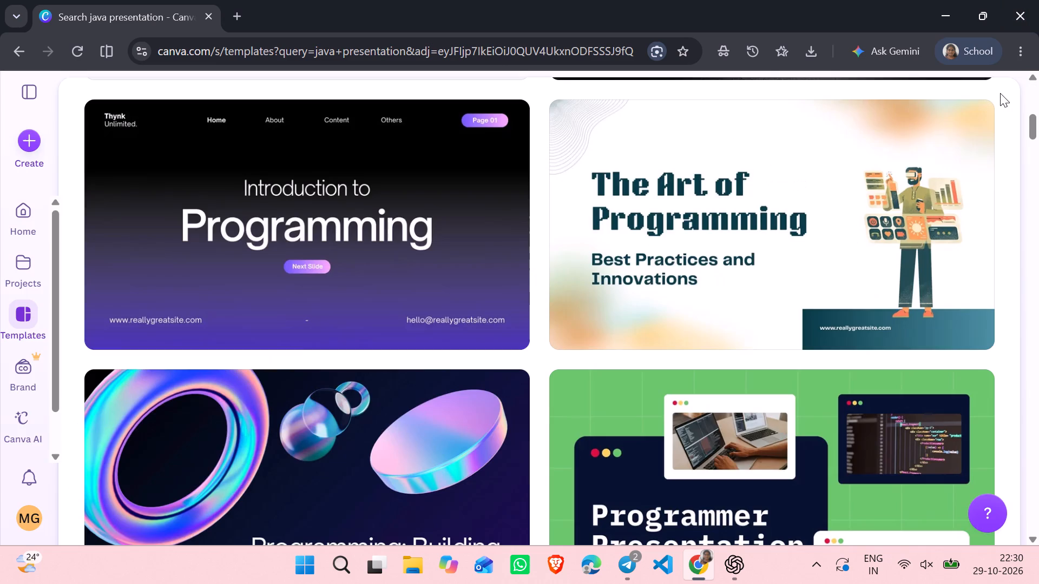
Preview the Black and Blue Gradient Modern Programmer Presentation template, including its second slide, and close the preview.
{"action": "left_click", "coordinate": [400, 406]}
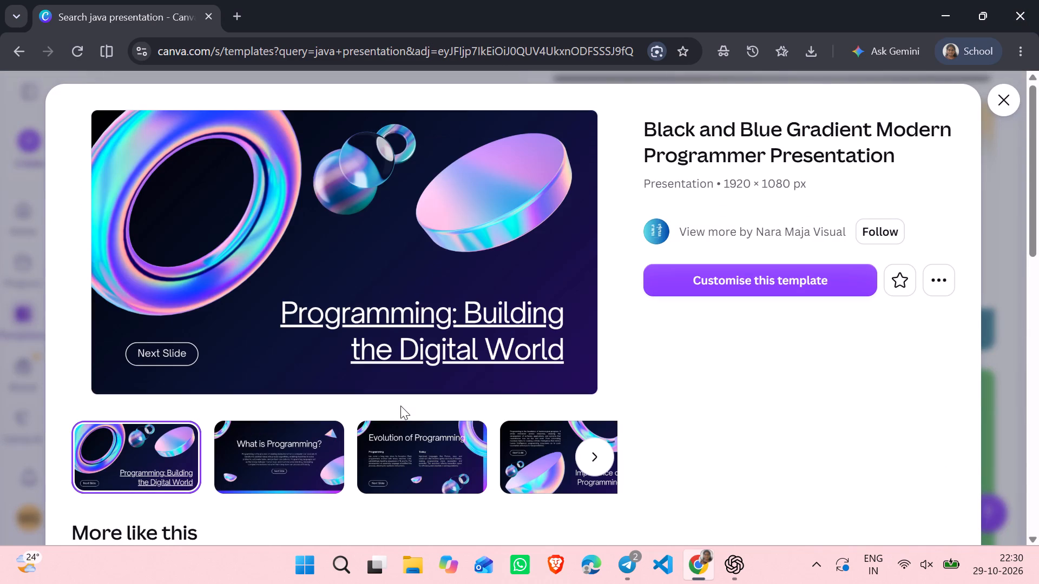
{"action": "left_click", "coordinate": [291, 474]}
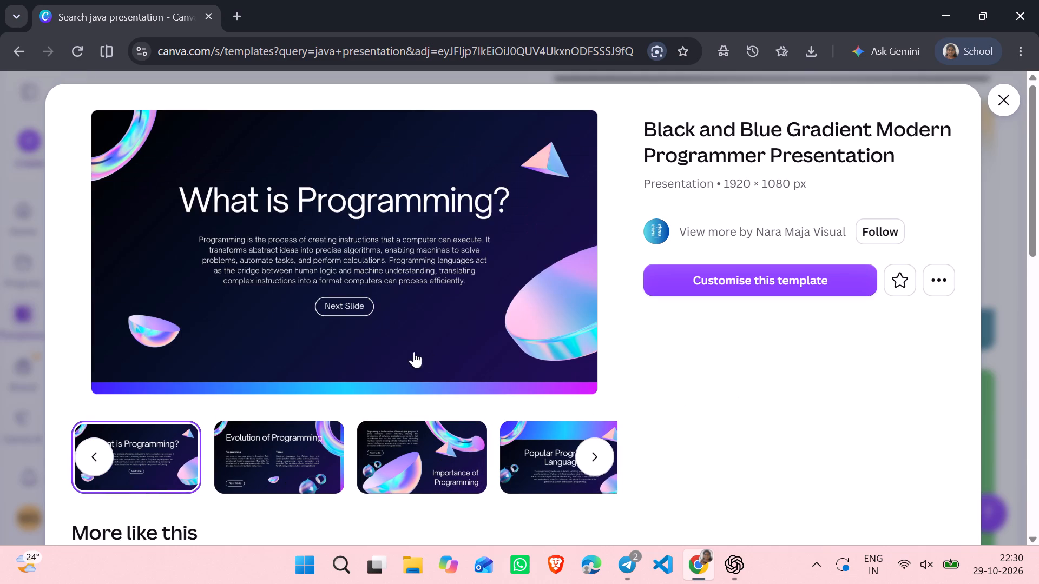
{"action": "left_click", "coordinate": [1008, 91]}
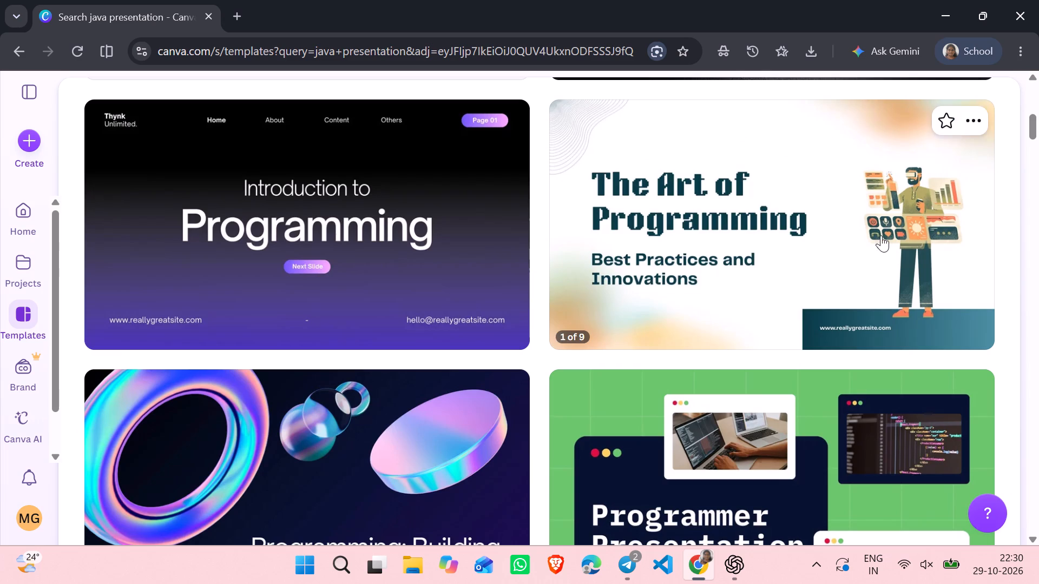
Browse the remaining "java presentation" templates for a design that suits the Java project presentation.
{"action": "scroll", "coordinate": [881, 235], "scroll_direction": "down", "scroll_amount": 4}
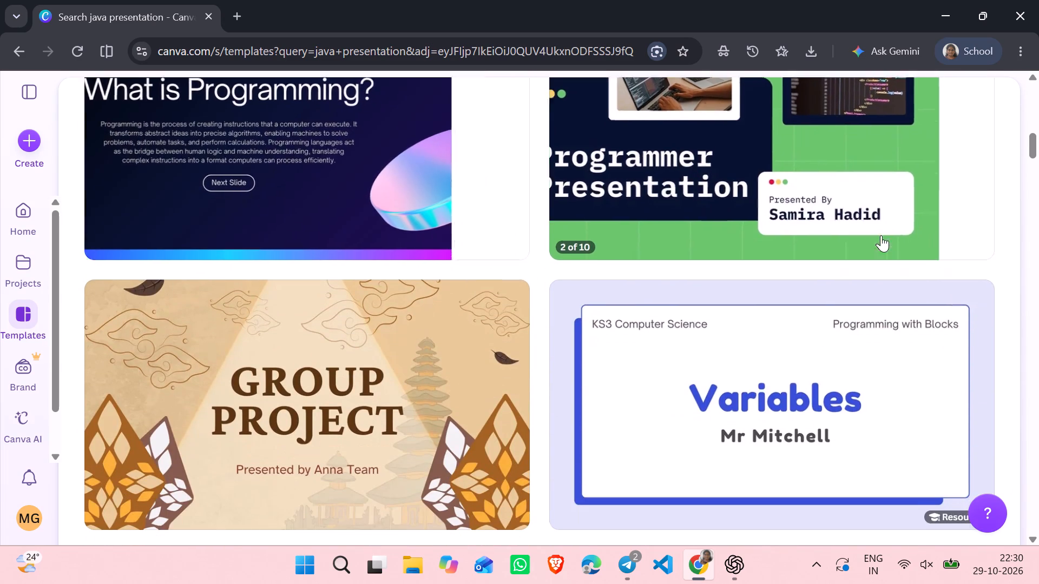
{"action": "scroll", "coordinate": [881, 235], "scroll_direction": "down", "scroll_amount": 2}
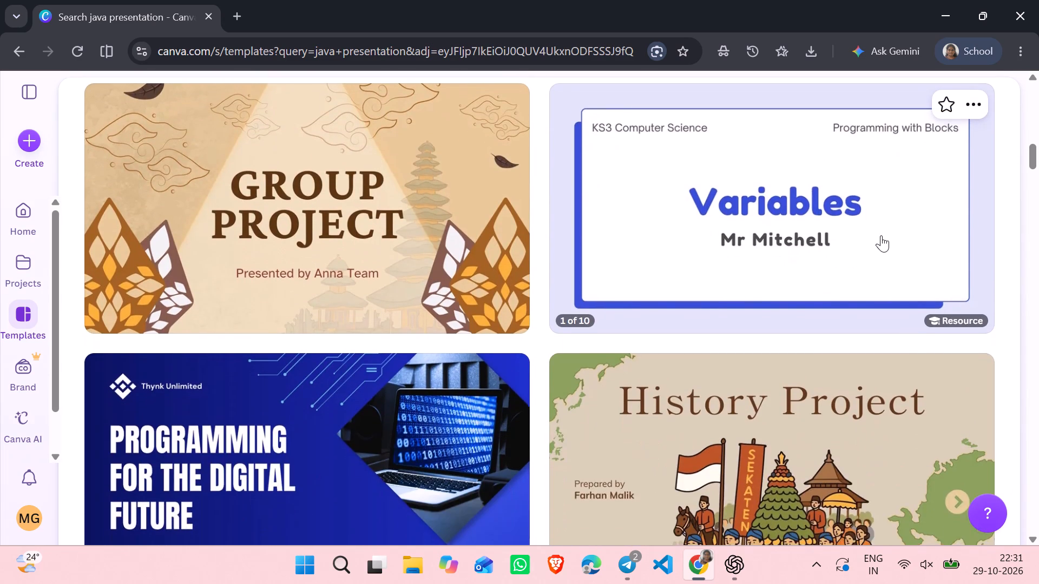
{"action": "scroll", "coordinate": [881, 235], "scroll_direction": "down", "scroll_amount": 4}
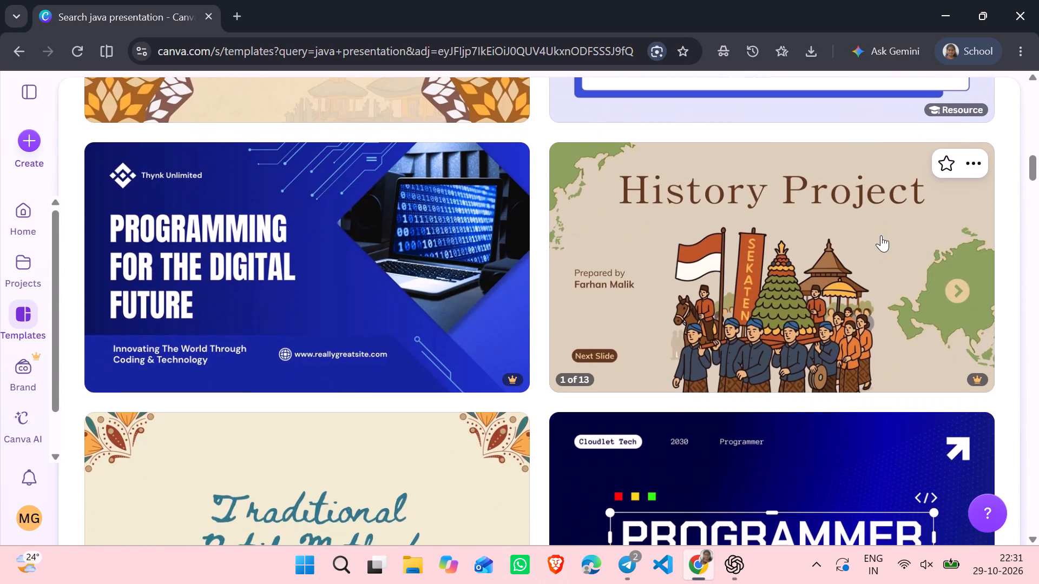
{"action": "scroll", "coordinate": [881, 235], "scroll_direction": "down", "scroll_amount": 4}
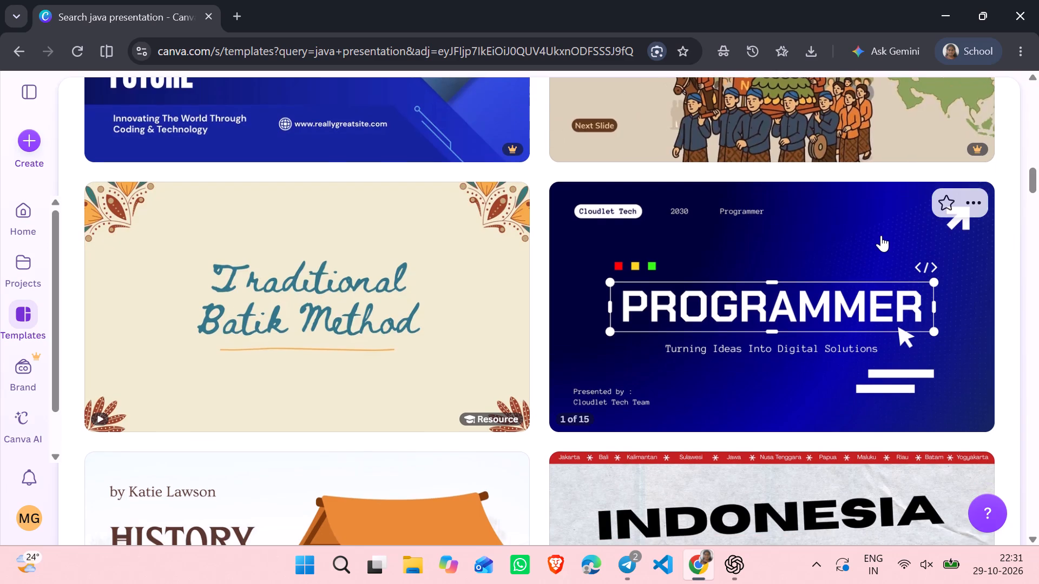
{"action": "scroll", "coordinate": [881, 235], "scroll_direction": "down", "scroll_amount": 4}
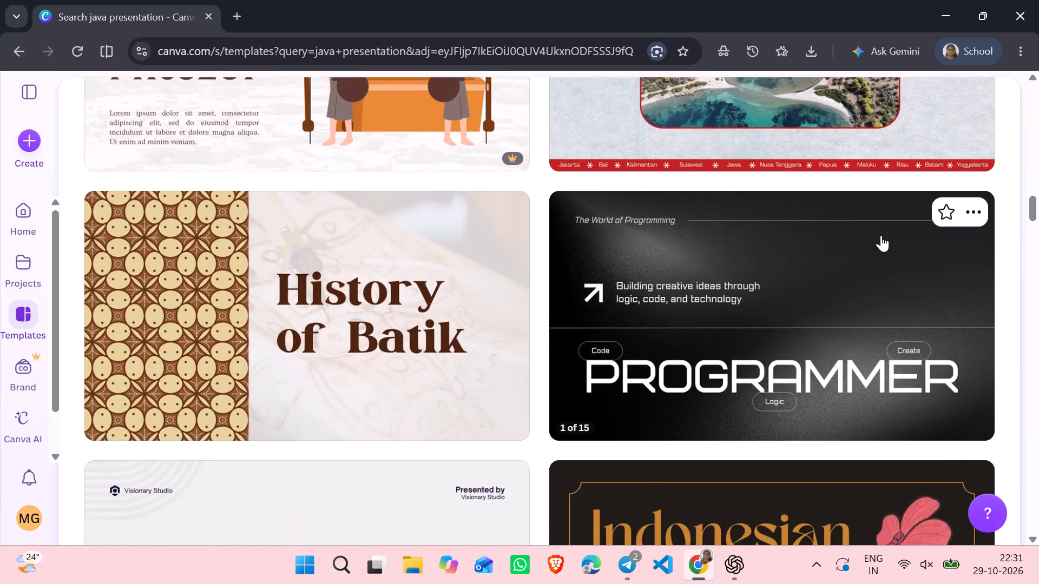
{"action": "scroll", "coordinate": [881, 235], "scroll_direction": "down", "scroll_amount": 4}
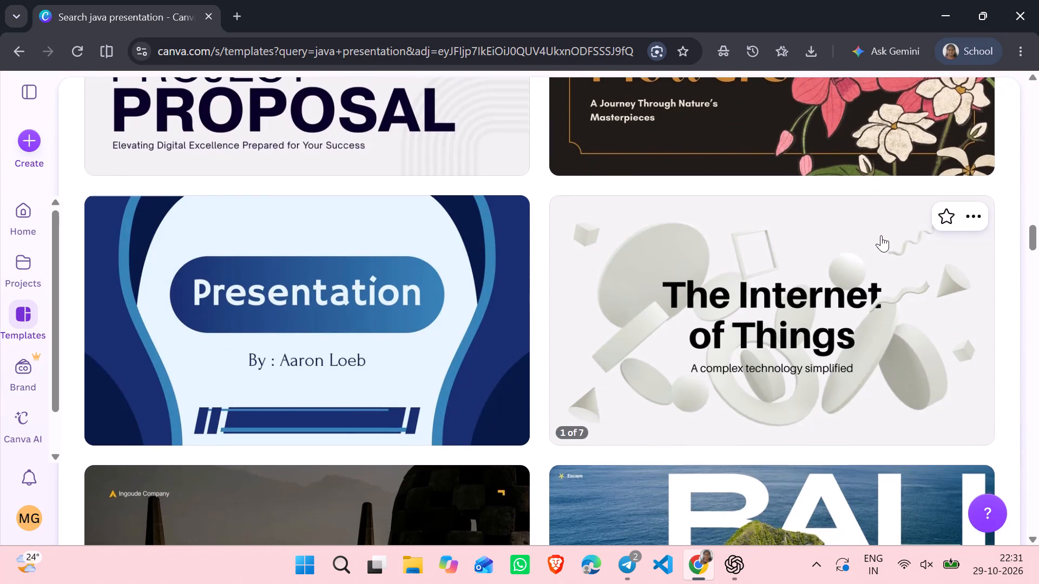
{"action": "scroll", "coordinate": [881, 235], "scroll_direction": "down", "scroll_amount": 5}
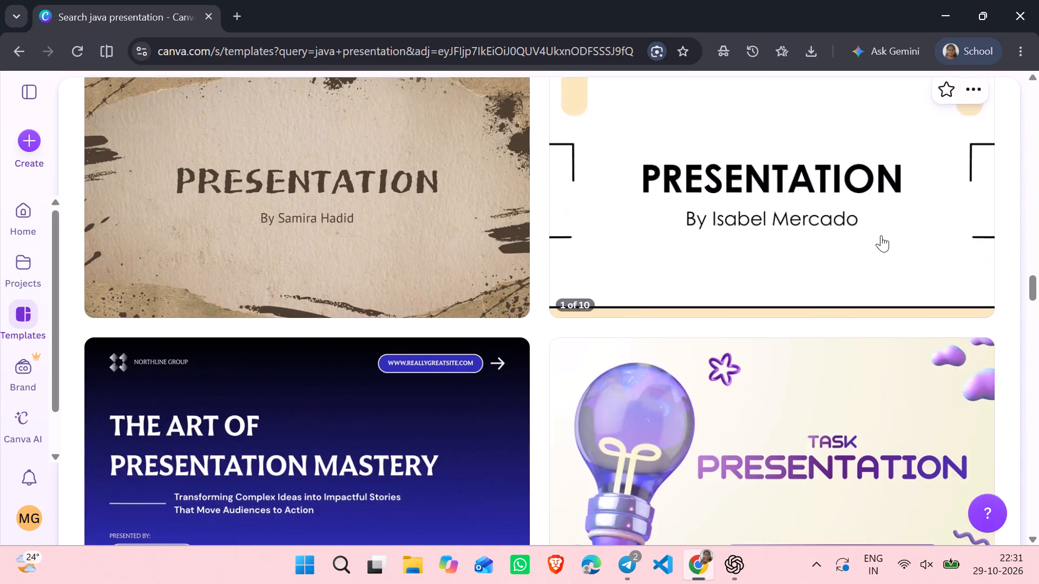
{"action": "scroll", "coordinate": [881, 235], "scroll_direction": "down", "scroll_amount": 4}
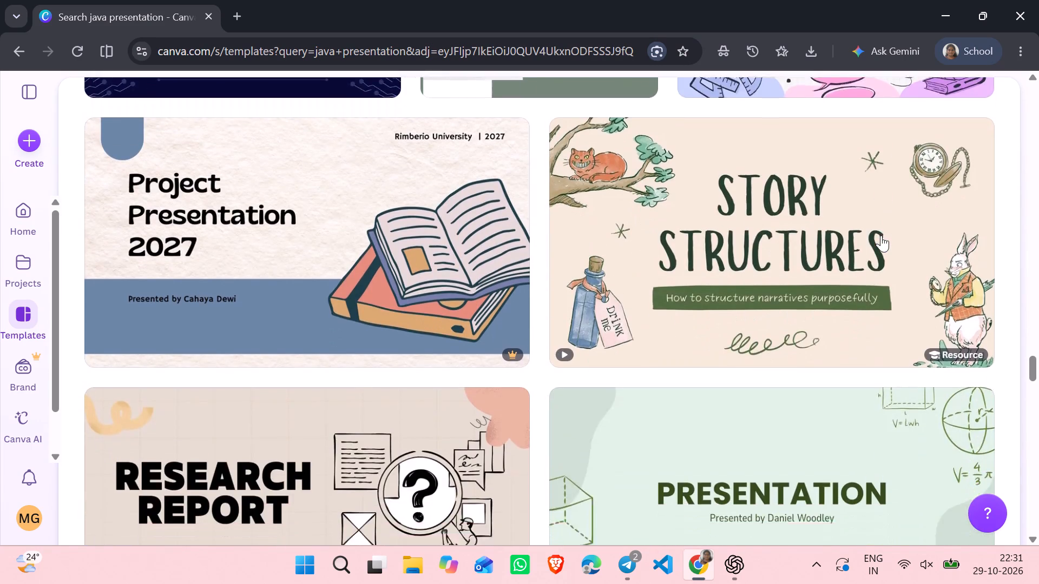
{"action": "scroll", "coordinate": [881, 235], "scroll_direction": "down", "scroll_amount": 3}
Replace the template search with the suggested term "aesthetic", keeping the presentation filter.
{"action": "scroll", "coordinate": [881, 235], "scroll_direction": "up", "scroll_amount": 10}
{"action": "scroll", "coordinate": [881, 235], "scroll_direction": "up", "scroll_amount": 20}
{"action": "scroll", "coordinate": [881, 235], "scroll_direction": "up", "scroll_amount": 4}
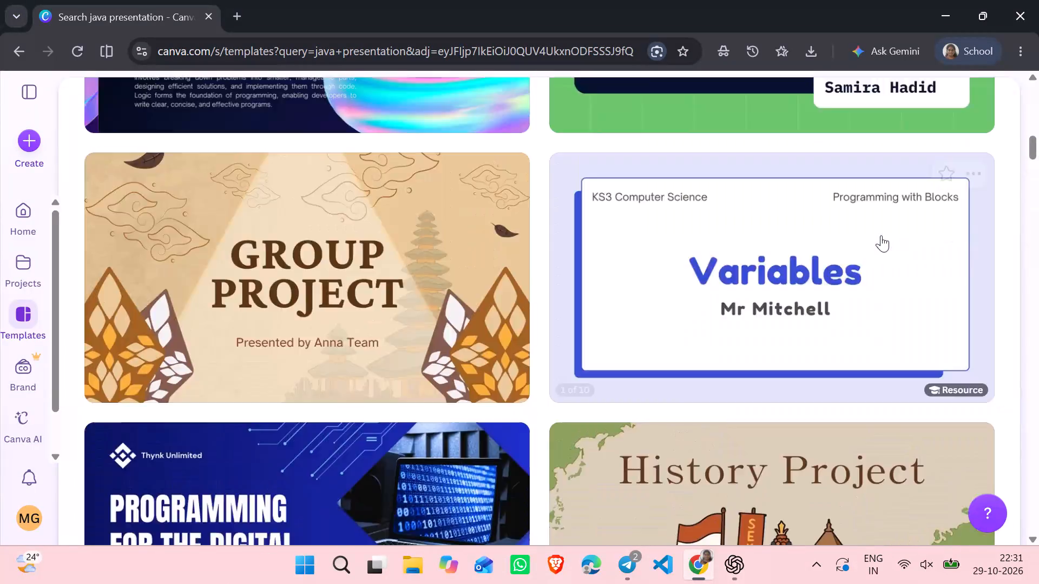
{"action": "scroll", "coordinate": [881, 235], "scroll_direction": "up", "scroll_amount": 4}
{"action": "left_click", "coordinate": [838, 253]}
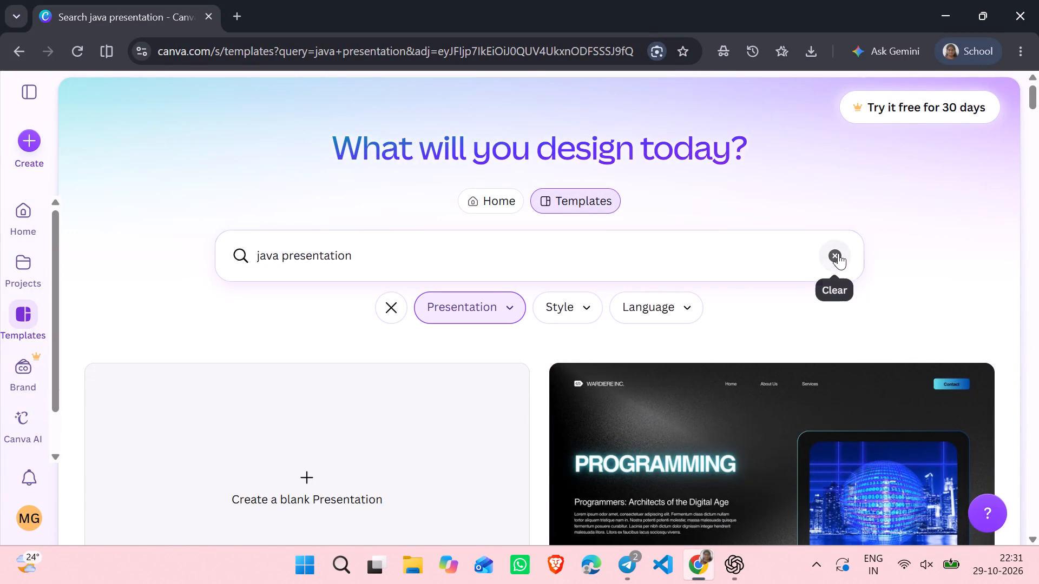
{"action": "type", "text": "aes"}
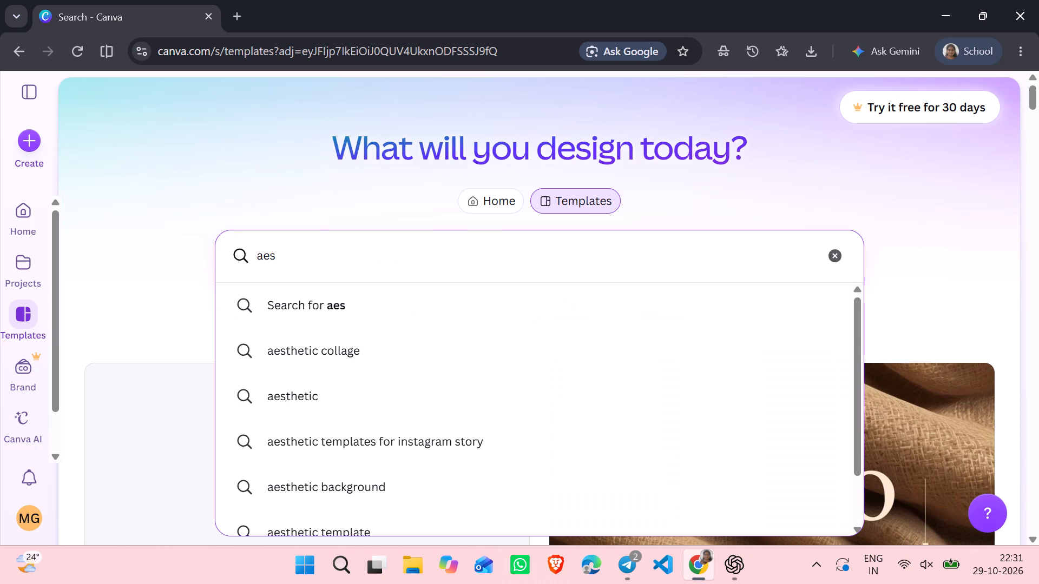
{"action": "left_click", "coordinate": [541, 383]}
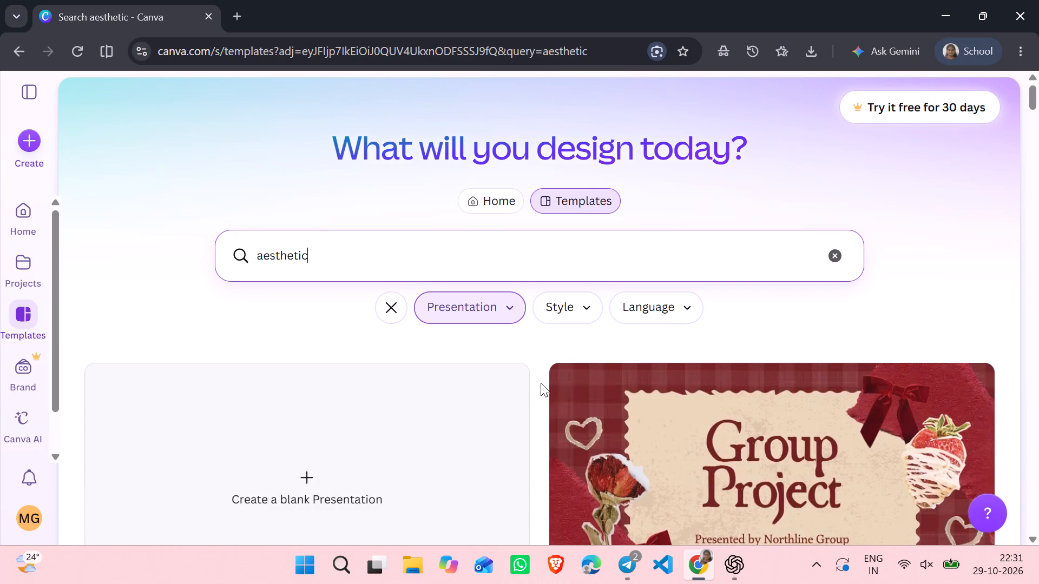
Preview the Brown White Aesthetic Minimalist Interior Design Presentation template, including its About Us slide, and close the preview.
{"action": "scroll", "coordinate": [541, 383], "scroll_direction": "down", "scroll_amount": 3}
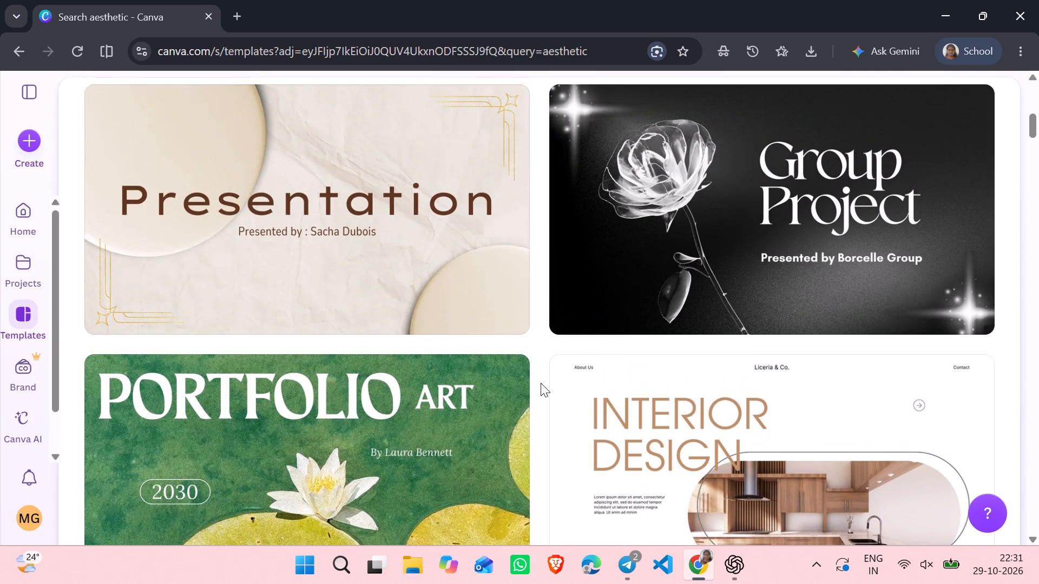
{"action": "scroll", "coordinate": [541, 383], "scroll_direction": "down", "scroll_amount": 2}
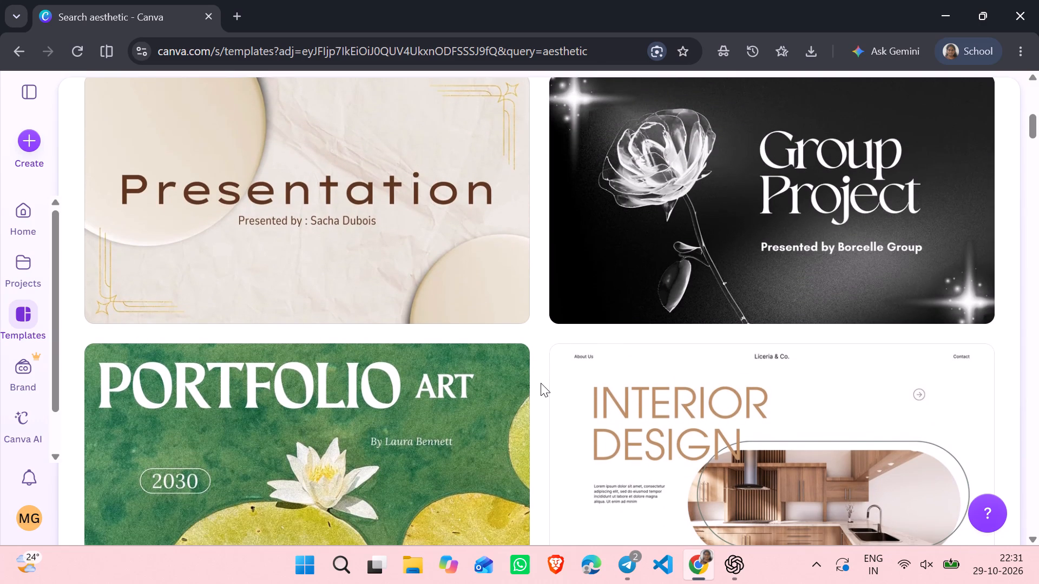
{"action": "scroll", "coordinate": [636, 313], "scroll_direction": "down", "scroll_amount": 1}
{"action": "left_click", "coordinate": [636, 313]}
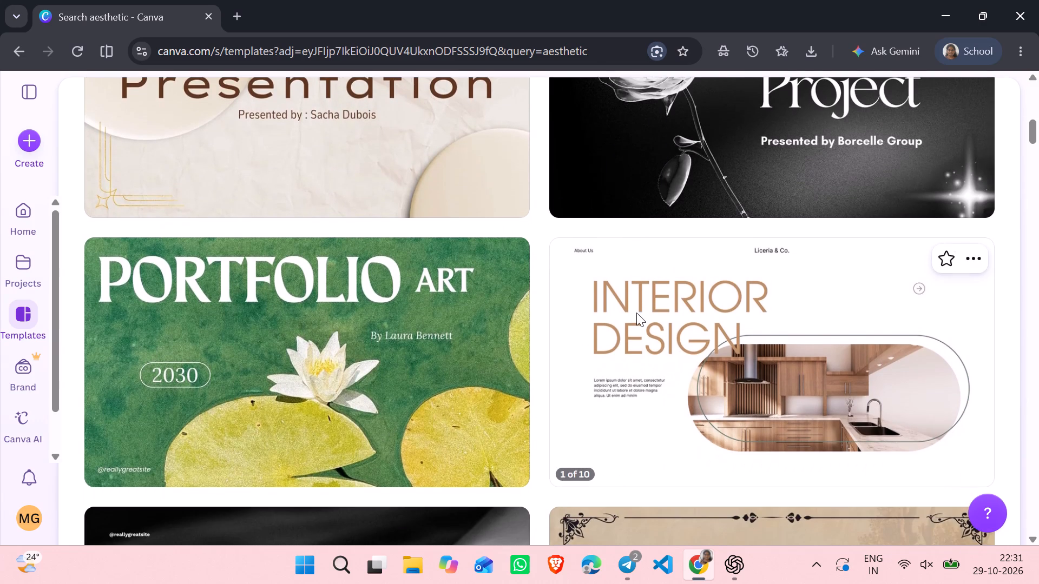
{"action": "left_click", "coordinate": [283, 455]}
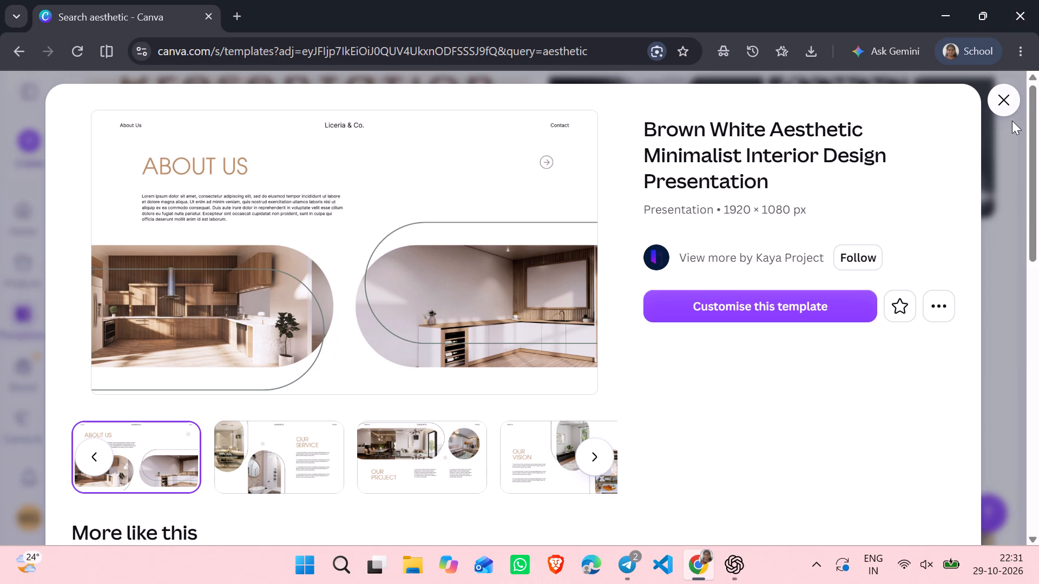
{"action": "left_click", "coordinate": [1003, 94]}
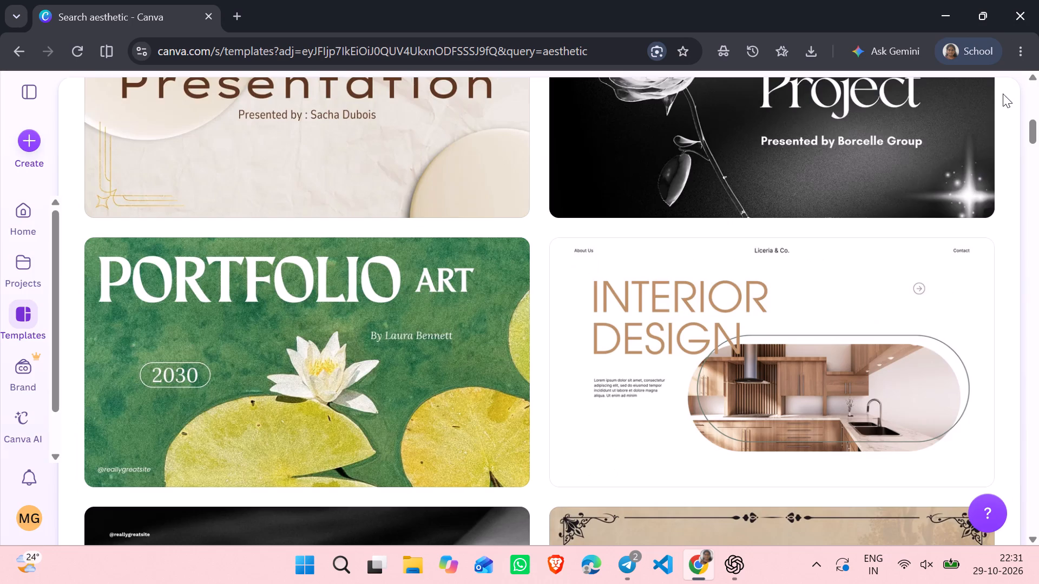
Browse the "aesthetic" presentation templates for a design that suits the Java project.
{"action": "scroll", "coordinate": [739, 217], "scroll_direction": "down", "scroll_amount": 4}
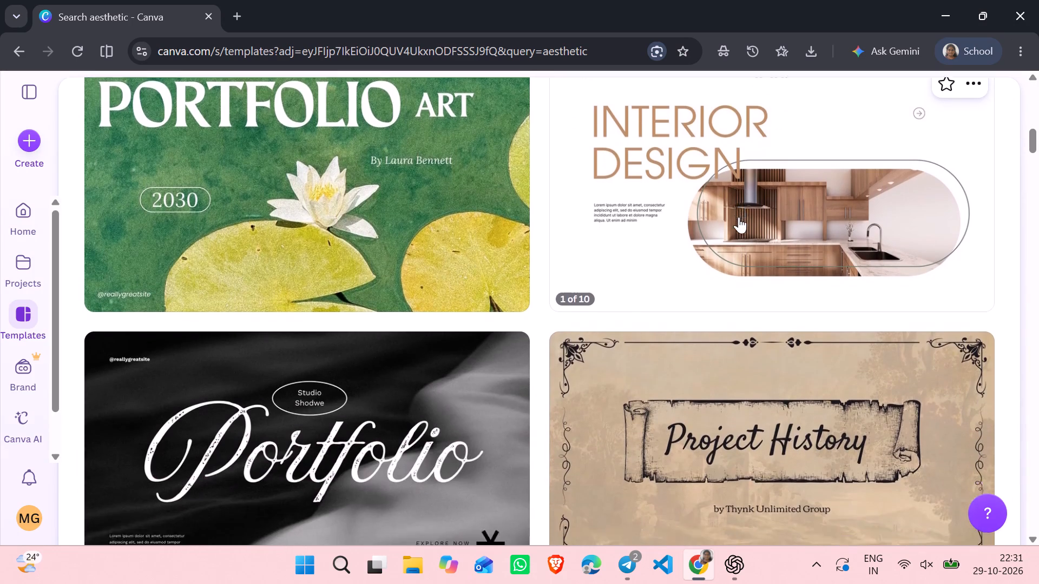
{"action": "scroll", "coordinate": [739, 217], "scroll_direction": "down", "scroll_amount": 6}
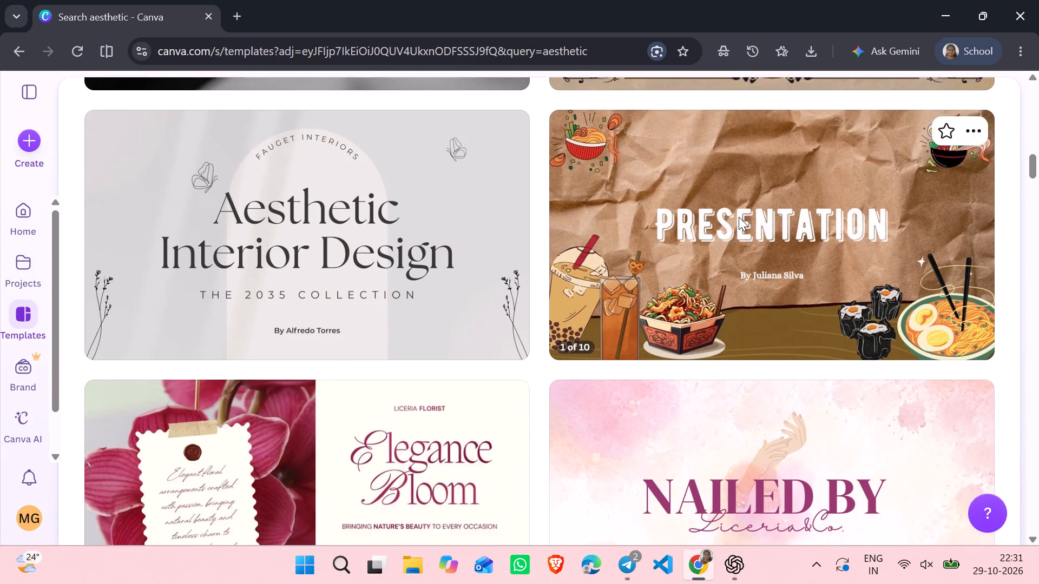
{"action": "scroll", "coordinate": [739, 217], "scroll_direction": "down", "scroll_amount": 7}
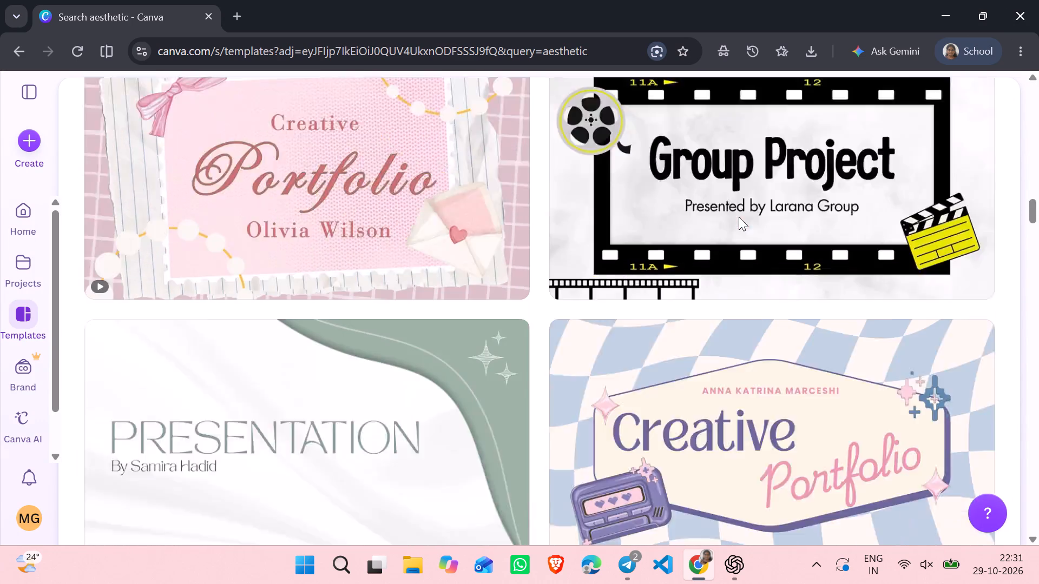
{"action": "scroll", "coordinate": [739, 217], "scroll_direction": "down", "scroll_amount": 4}
{"action": "scroll", "coordinate": [739, 217], "scroll_direction": "up", "scroll_amount": 1}
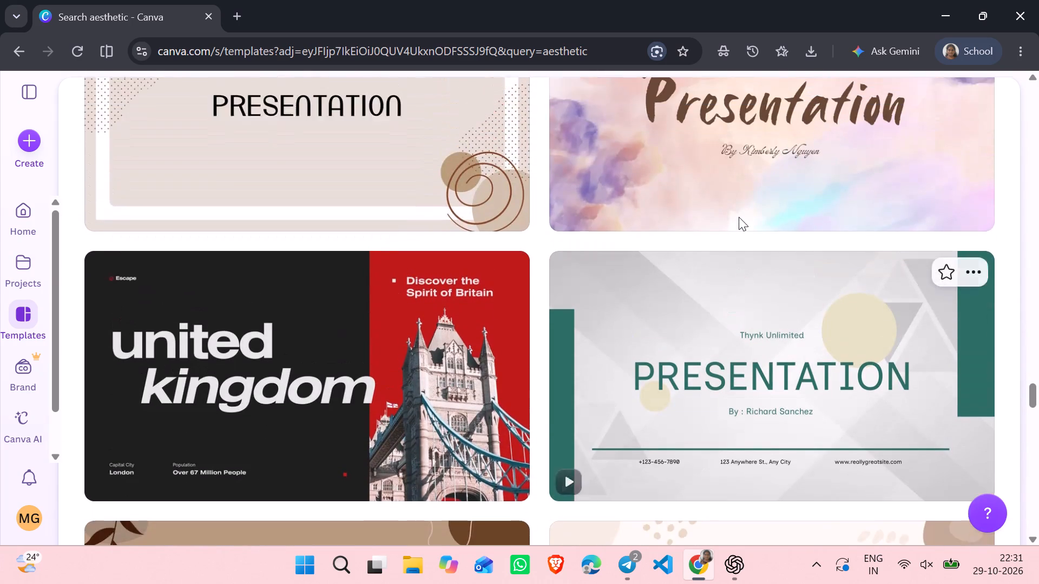
{"action": "scroll", "coordinate": [739, 217], "scroll_direction": "up", "scroll_amount": 3}
Preview the pink and purple watercolour Presentation template, look through the similar templates beneath it, and close the preview.
{"action": "left_click", "coordinate": [739, 217]}
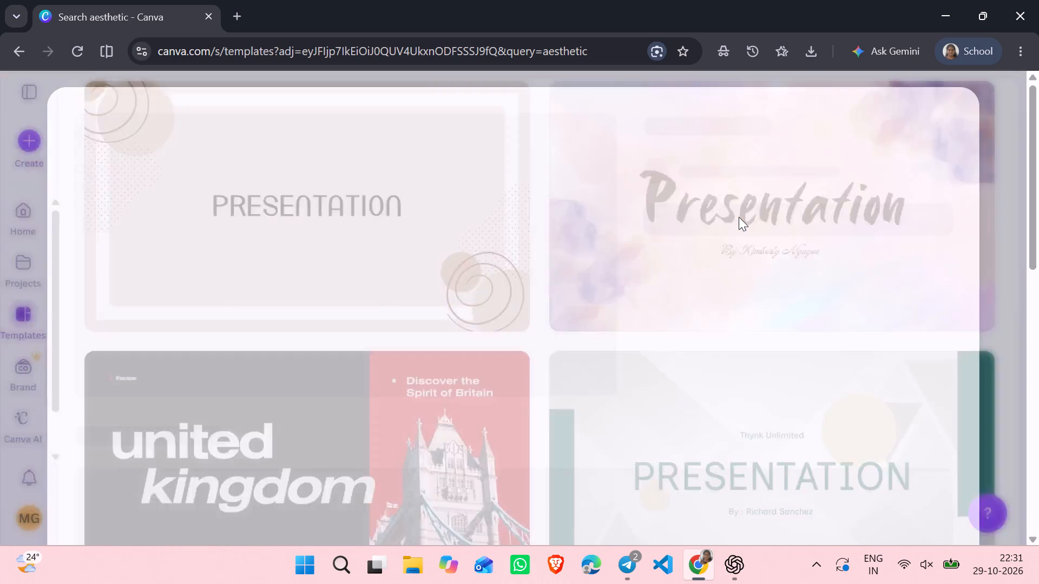
{"action": "scroll", "coordinate": [562, 375], "scroll_direction": "down", "scroll_amount": 2}
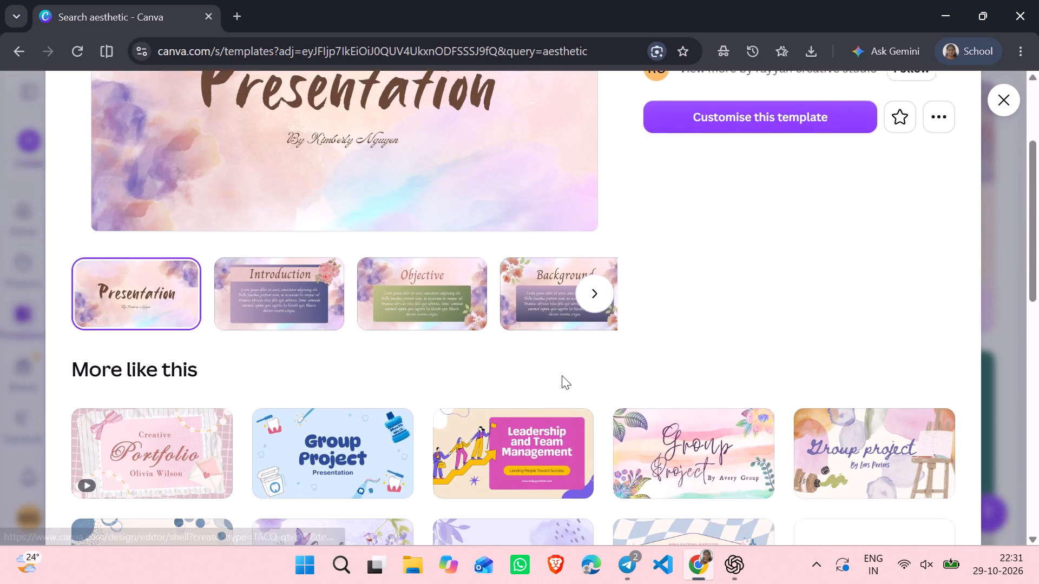
{"action": "scroll", "coordinate": [562, 375], "scroll_direction": "down", "scroll_amount": 5}
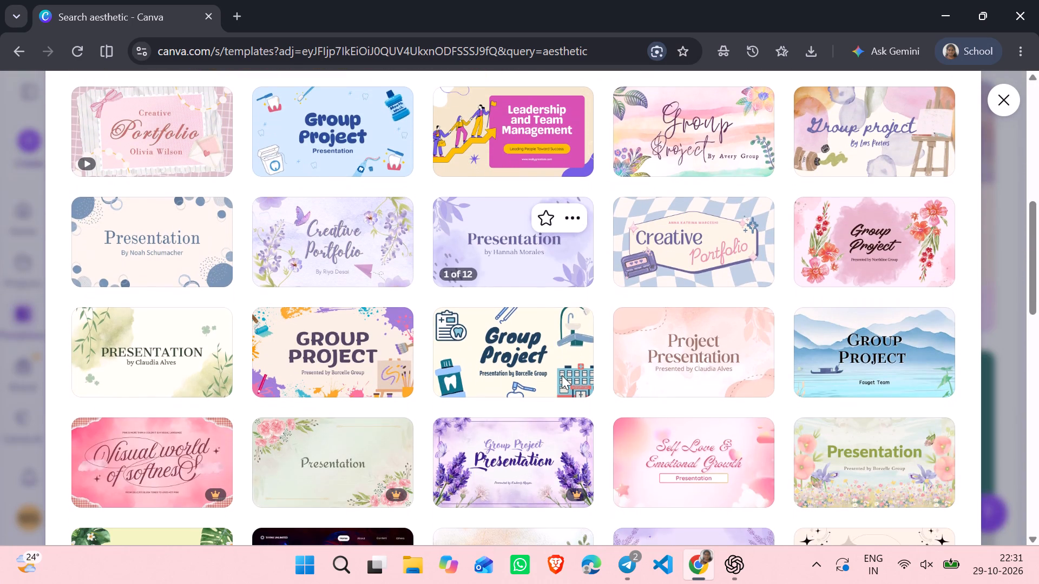
{"action": "scroll", "coordinate": [562, 375], "scroll_direction": "down", "scroll_amount": 5}
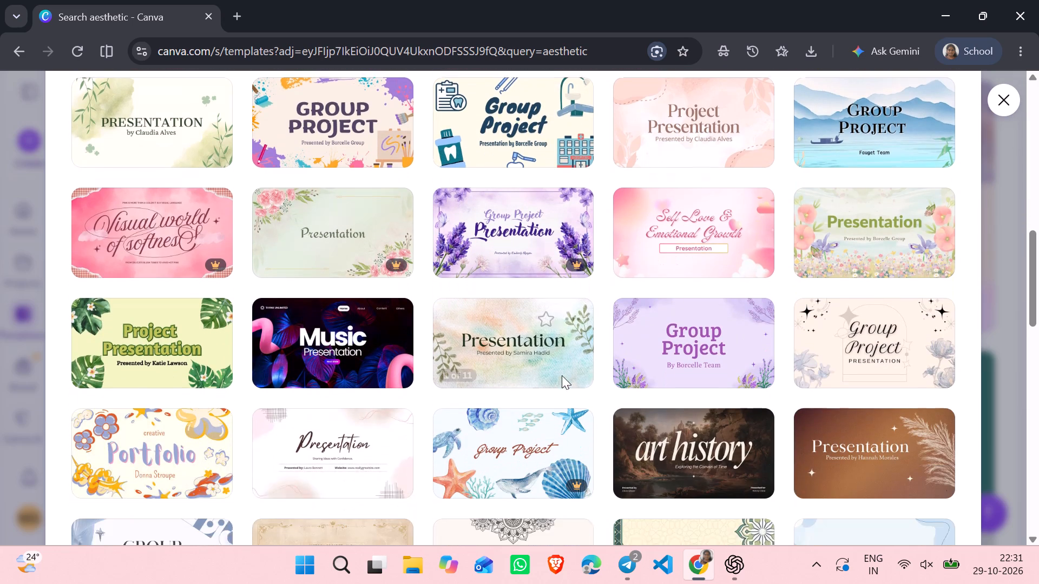
{"action": "scroll", "coordinate": [562, 375], "scroll_direction": "down", "scroll_amount": 5}
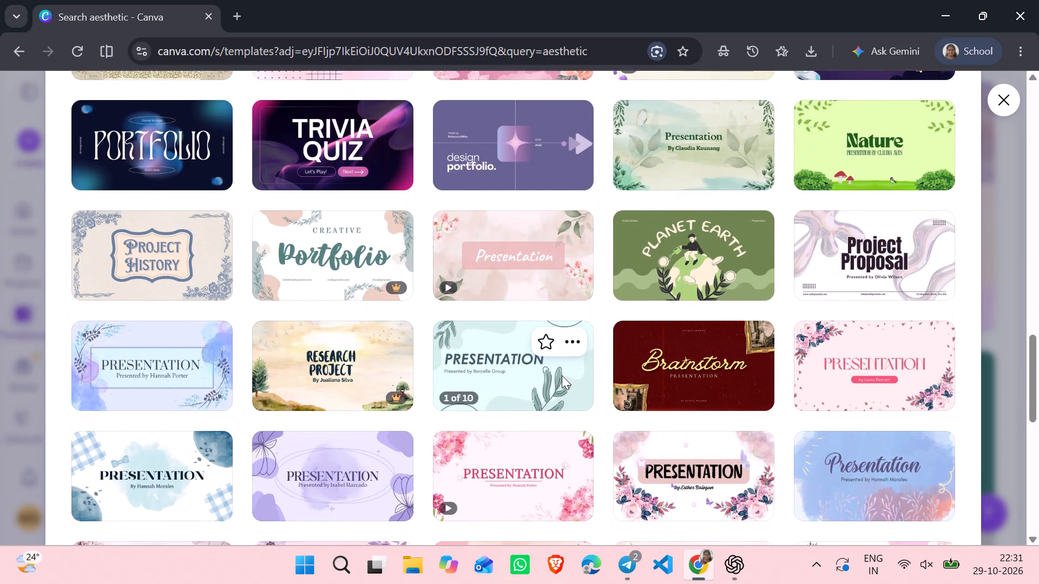
{"action": "scroll", "coordinate": [562, 375], "scroll_direction": "down", "scroll_amount": 2}
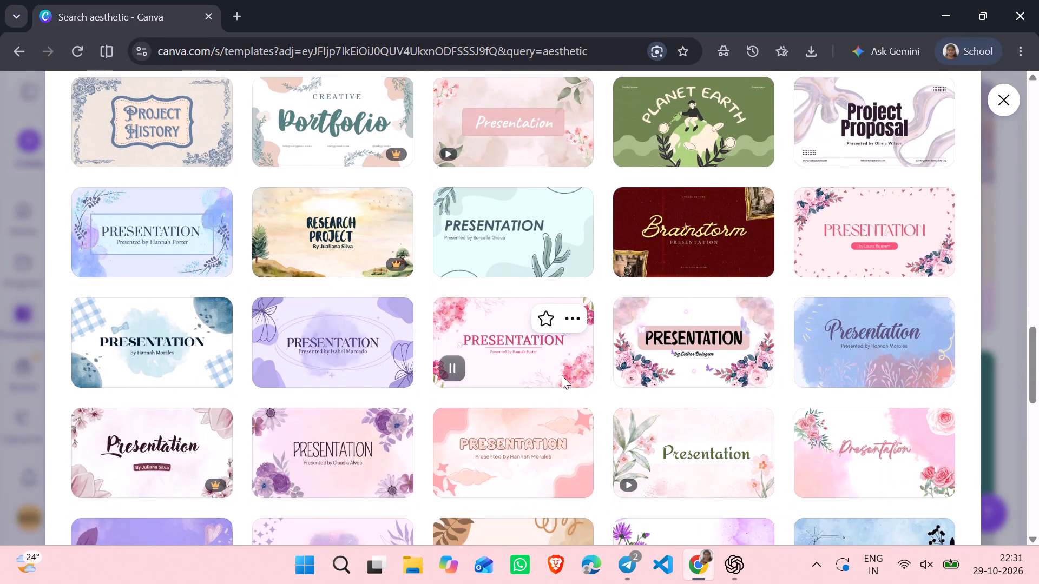
{"action": "scroll", "coordinate": [562, 375], "scroll_direction": "down", "scroll_amount": 1}
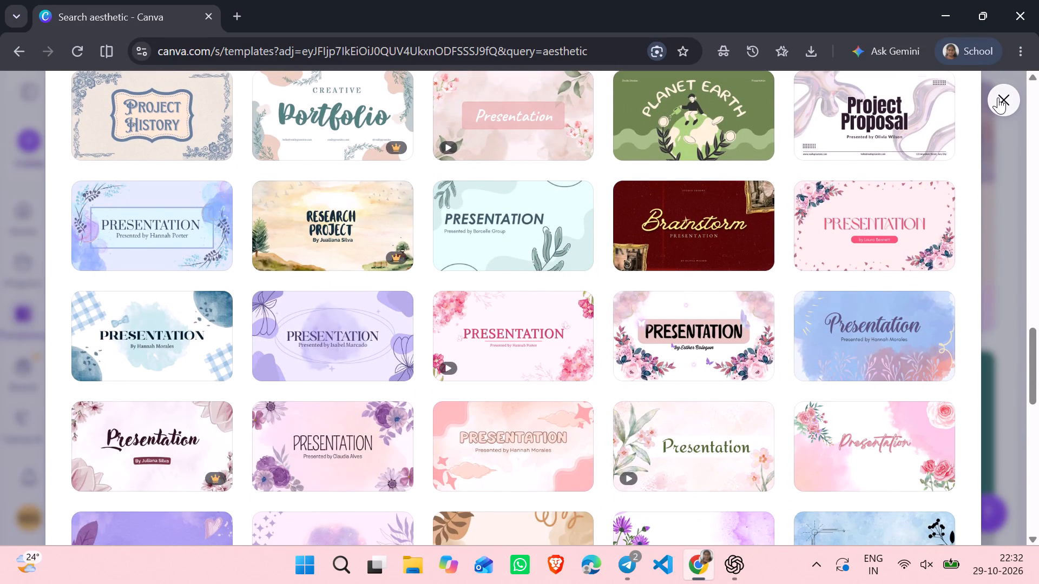
{"action": "left_click", "coordinate": [998, 97]}
Refine the presentation template search to "aesthetic gradient".
{"action": "scroll", "coordinate": [799, 97], "scroll_direction": "up", "scroll_amount": 9}
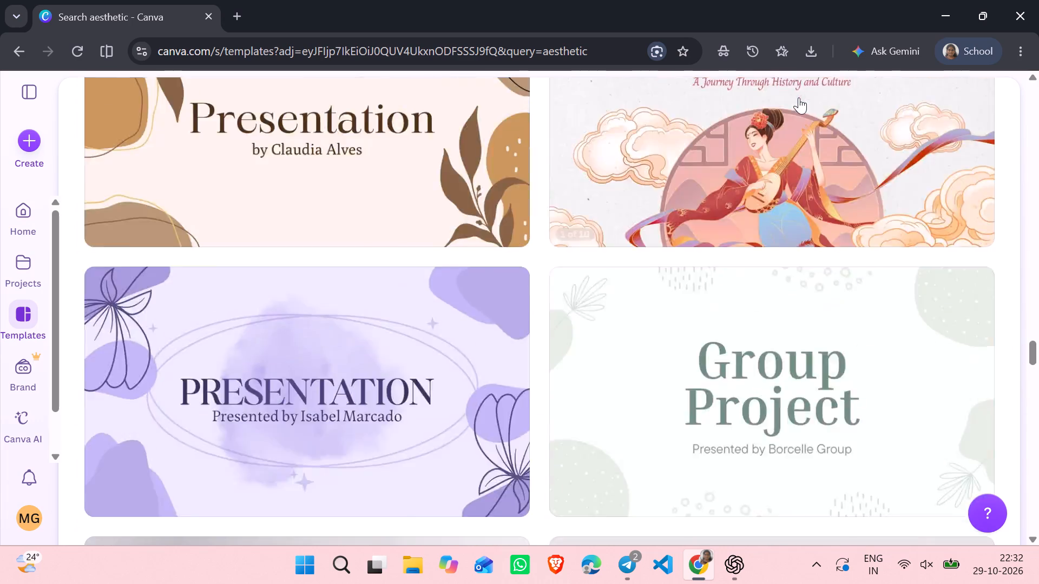
{"action": "scroll", "coordinate": [799, 97], "scroll_direction": "up", "scroll_amount": 17}
{"action": "scroll", "coordinate": [799, 97], "scroll_direction": "up", "scroll_amount": 16}
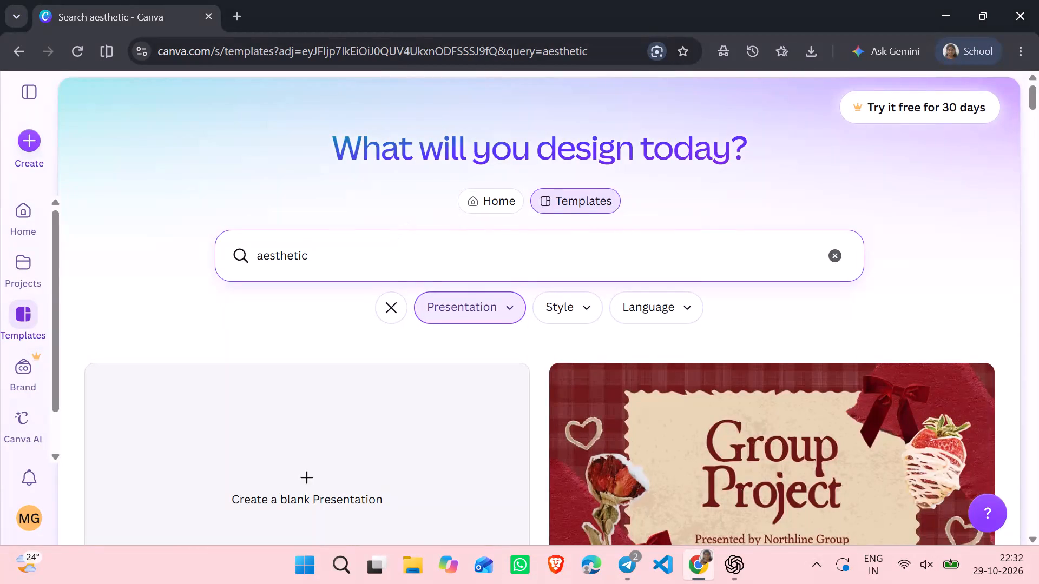
{"action": "key", "text": "space"}
{"action": "type", "text": "gradient"}
{"action": "key", "text": "Return"}
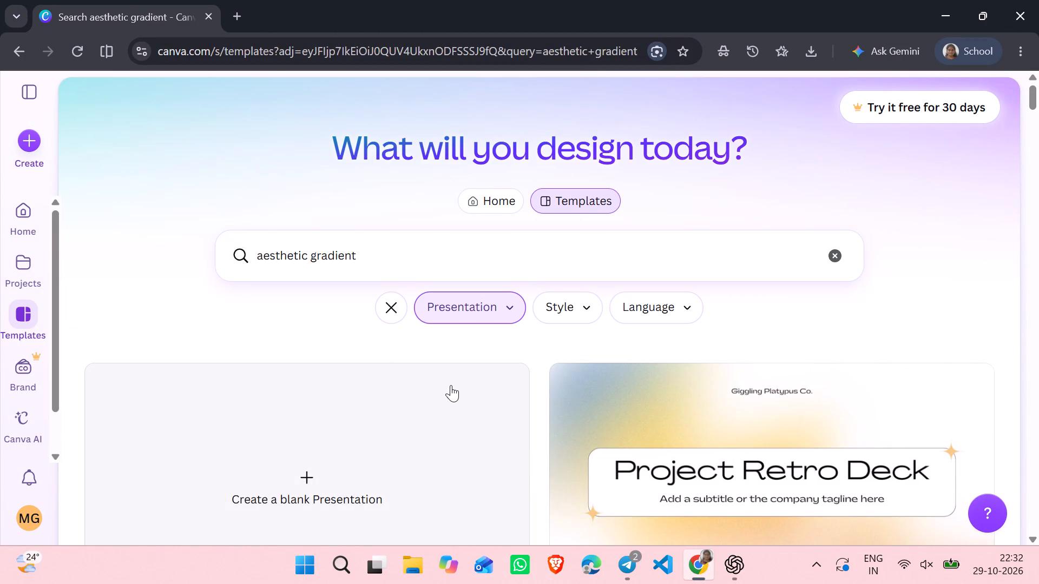
Preview the Blue Gradient Aesthetic Portfolio Presentation template through its About Me, My Service and My Project slides, and close the preview.
{"action": "scroll", "coordinate": [451, 385], "scroll_direction": "down", "scroll_amount": 5}
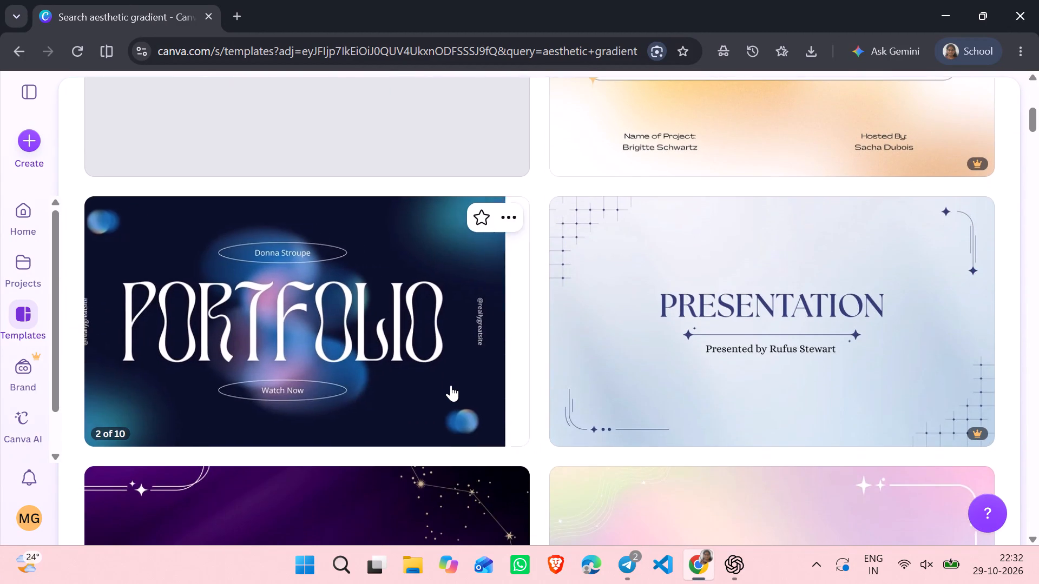
{"action": "left_click", "coordinate": [451, 385]}
{"action": "scroll", "coordinate": [586, 442], "scroll_direction": "down", "scroll_amount": 1}
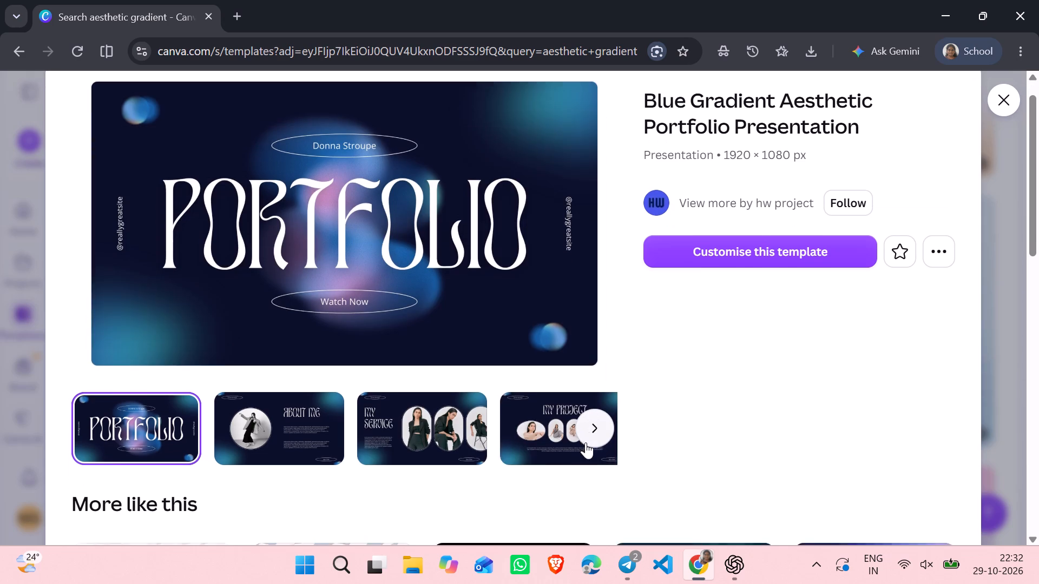
{"action": "scroll", "coordinate": [586, 442], "scroll_direction": "down", "scroll_amount": 1}
{"action": "left_click", "coordinate": [292, 396]}
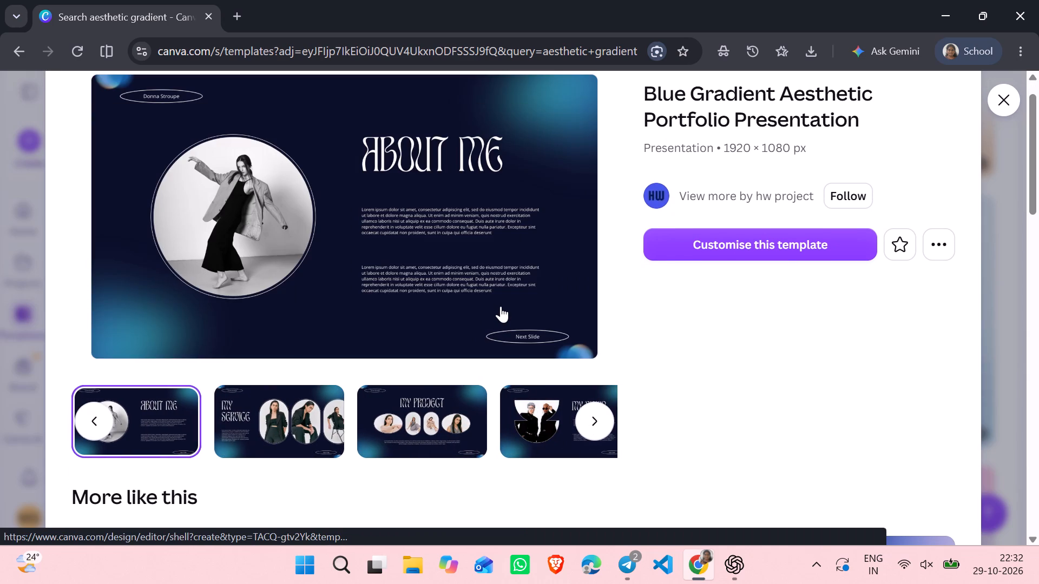
{"action": "key", "text": "Right"}
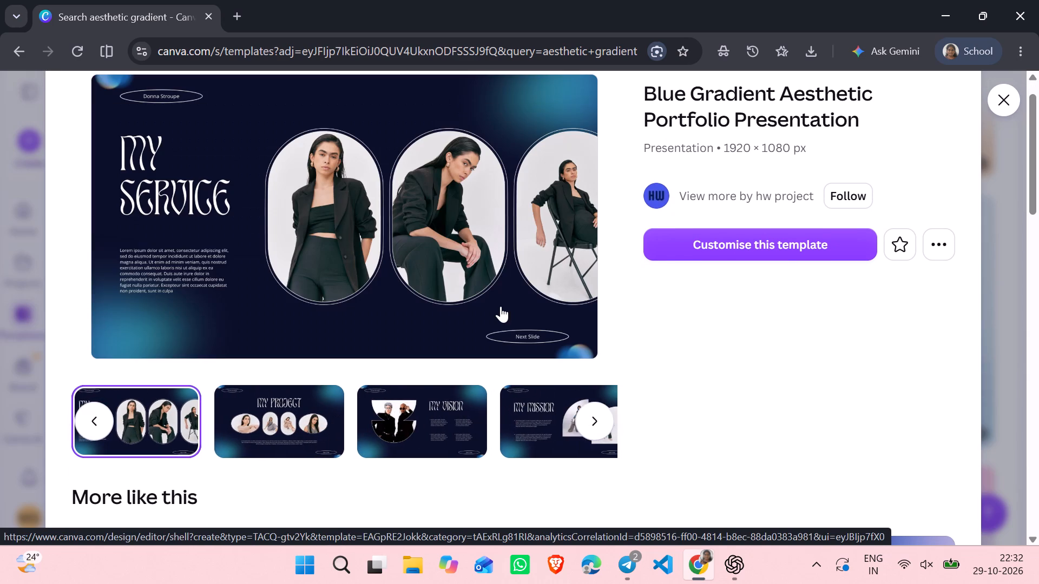
{"action": "key", "text": "Right"}
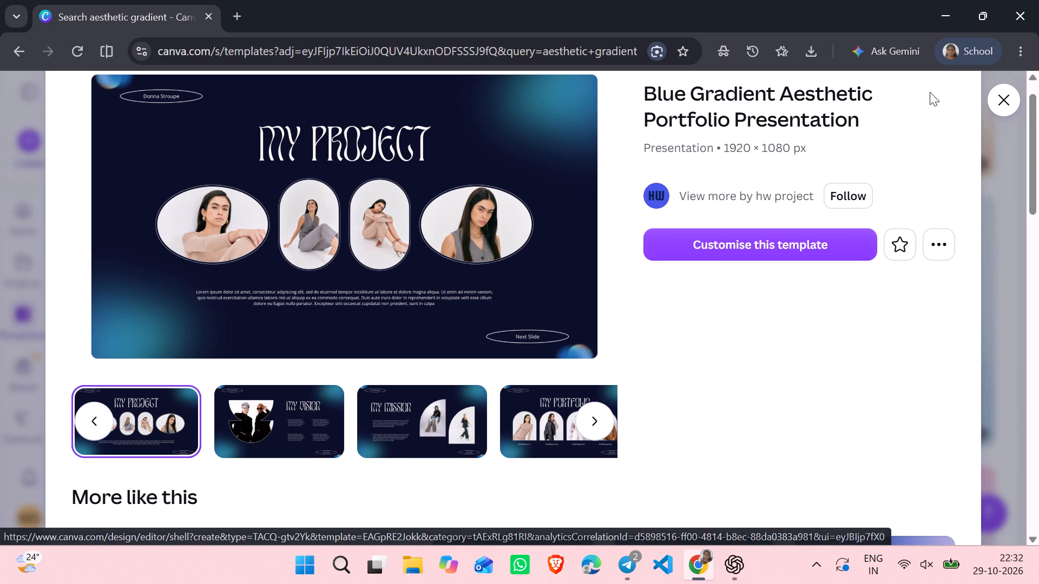
{"action": "left_click", "coordinate": [1005, 100]}
Browse the "aesthetic gradient" presentation templates for a design that suits the Java project.
{"action": "scroll", "coordinate": [604, 315], "scroll_direction": "down", "scroll_amount": 1}
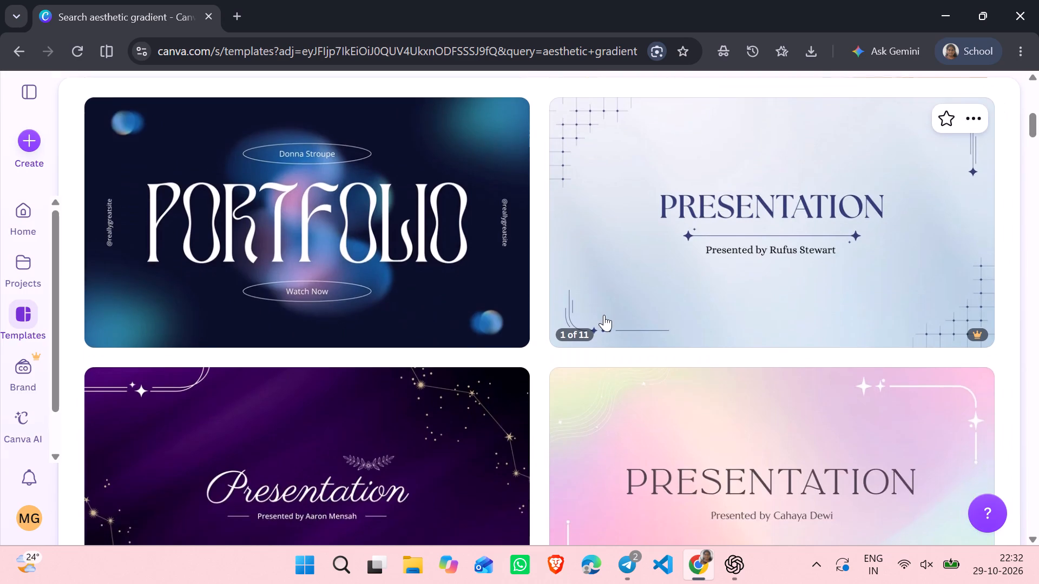
{"action": "scroll", "coordinate": [604, 315], "scroll_direction": "down", "scroll_amount": 6}
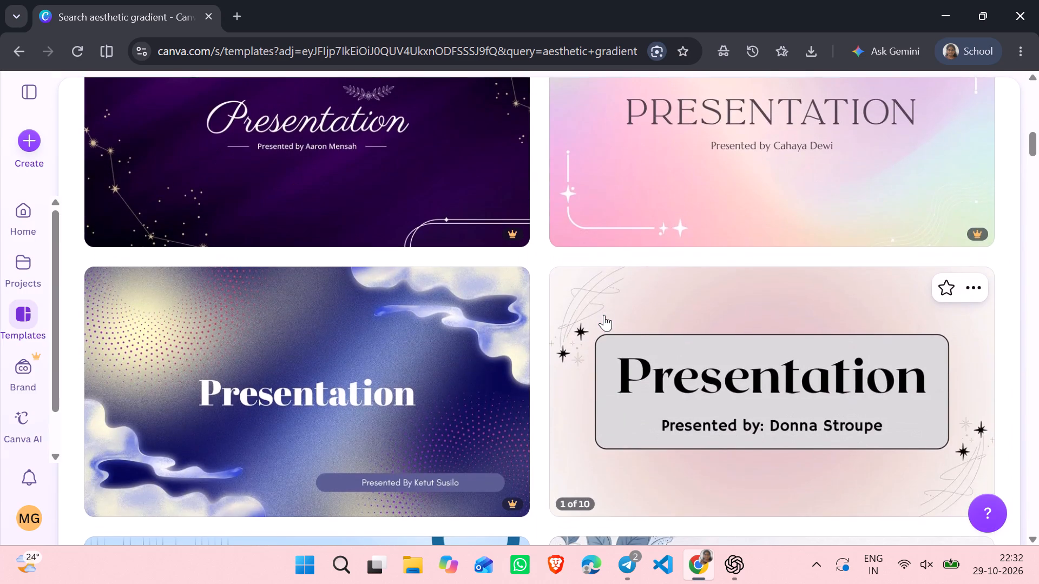
{"action": "scroll", "coordinate": [604, 315], "scroll_direction": "down", "scroll_amount": 4}
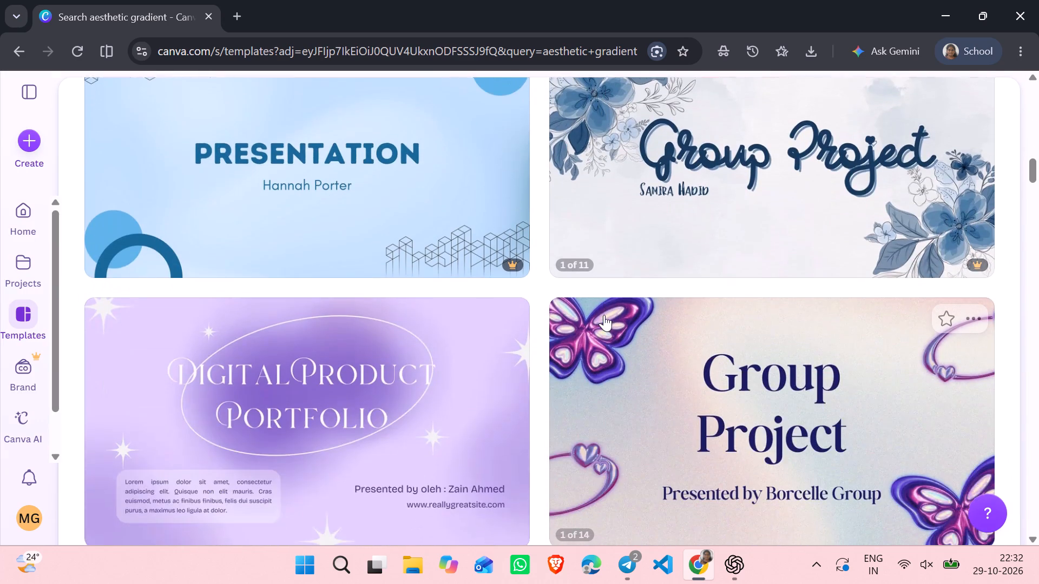
{"action": "scroll", "coordinate": [604, 315], "scroll_direction": "down", "scroll_amount": 4}
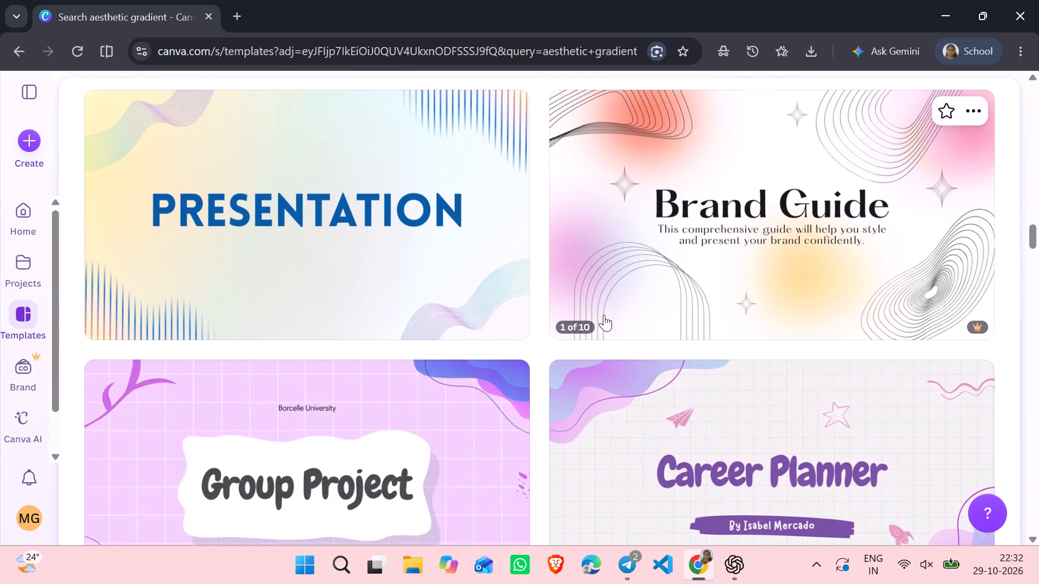
{"action": "scroll", "coordinate": [604, 315], "scroll_direction": "down", "scroll_amount": 5}
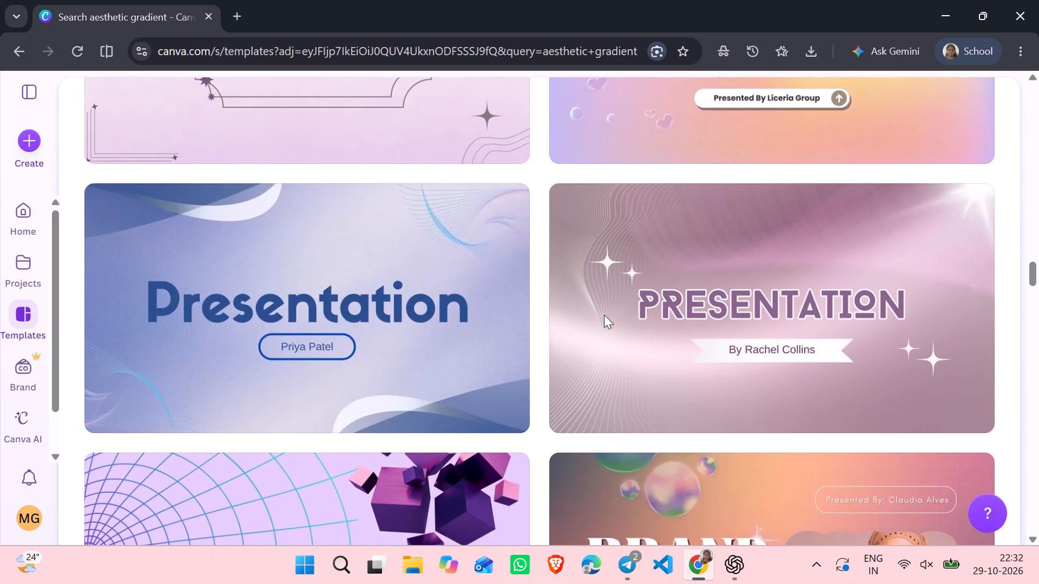
{"action": "scroll", "coordinate": [604, 315], "scroll_direction": "down", "scroll_amount": 5}
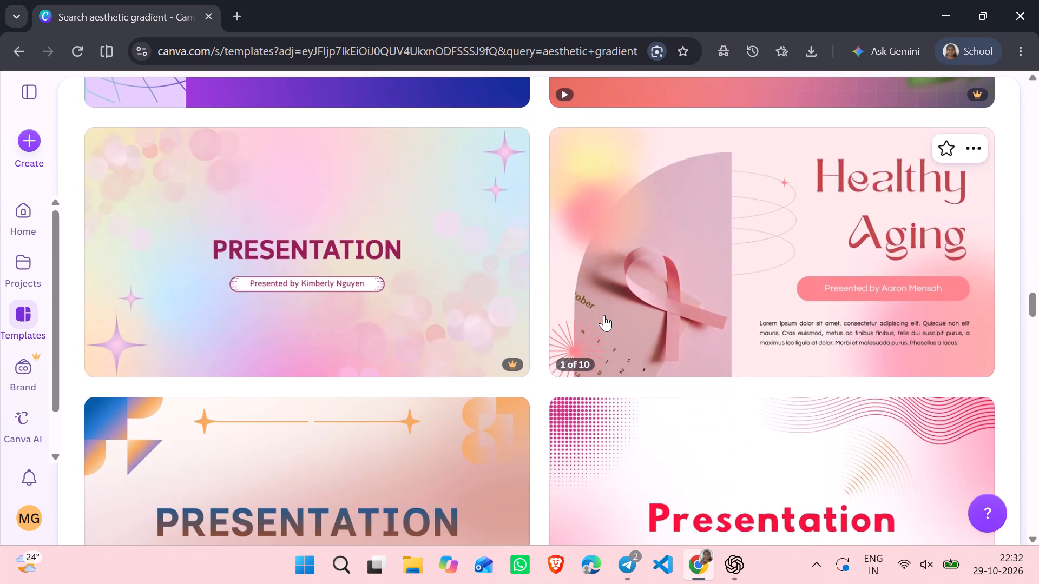
{"action": "scroll", "coordinate": [604, 315], "scroll_direction": "down", "scroll_amount": 4}
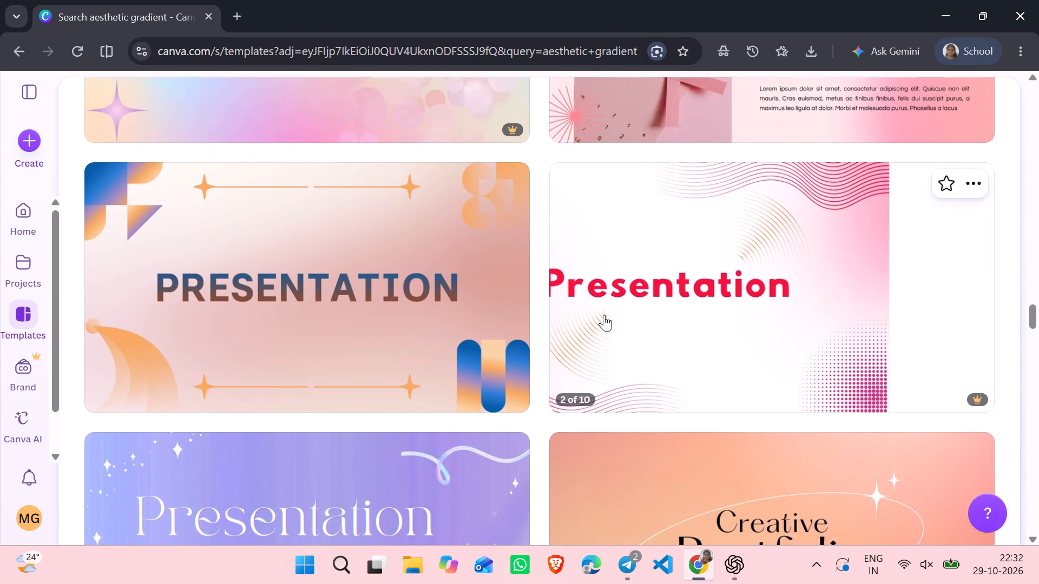
{"action": "scroll", "coordinate": [604, 315], "scroll_direction": "down", "scroll_amount": 6}
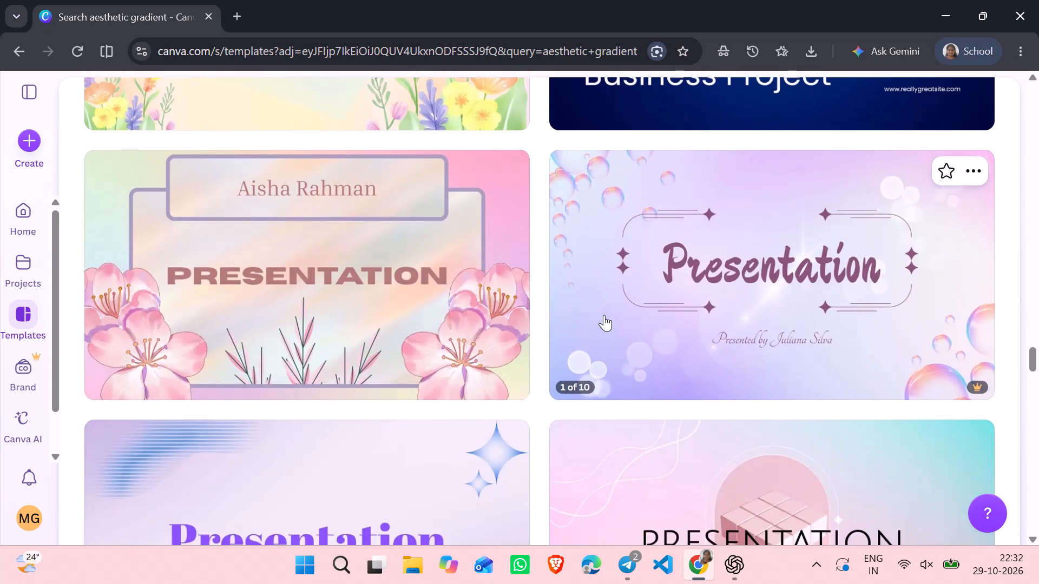
{"action": "scroll", "coordinate": [604, 315], "scroll_direction": "down", "scroll_amount": 6}
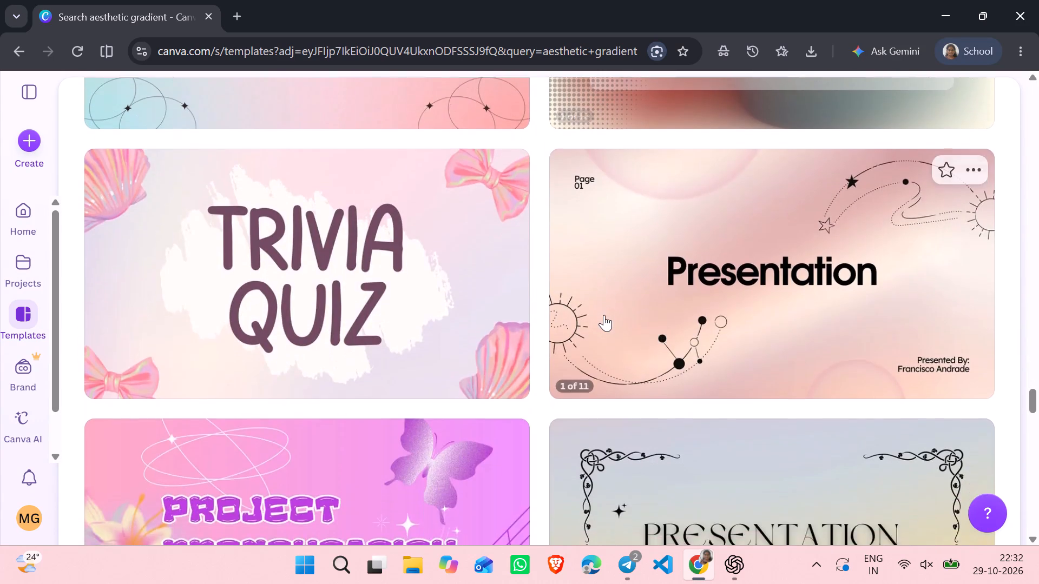
{"action": "scroll", "coordinate": [604, 315], "scroll_direction": "down", "scroll_amount": 3}
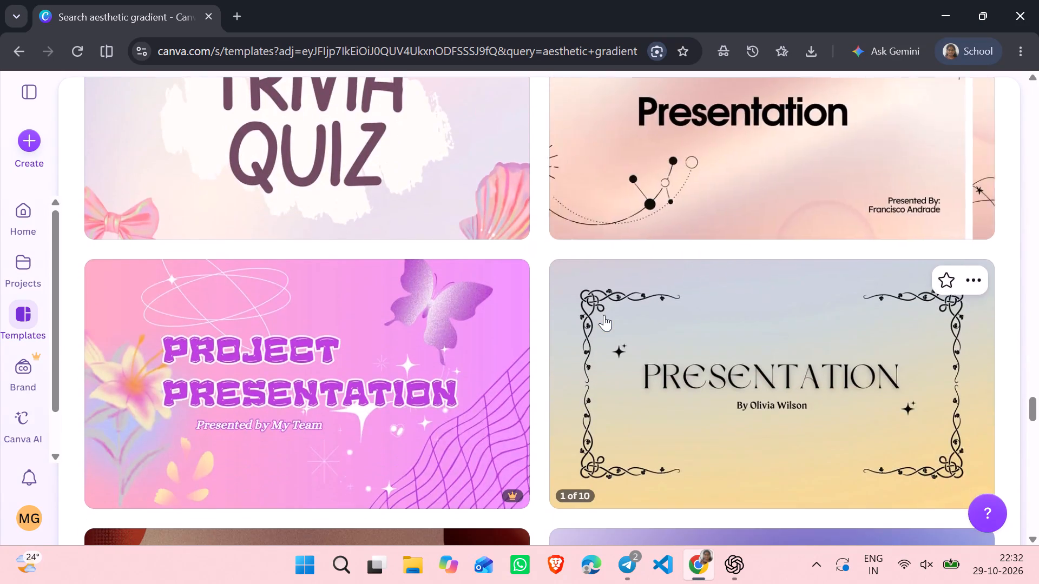
{"action": "scroll", "coordinate": [604, 315], "scroll_direction": "down", "scroll_amount": 4}
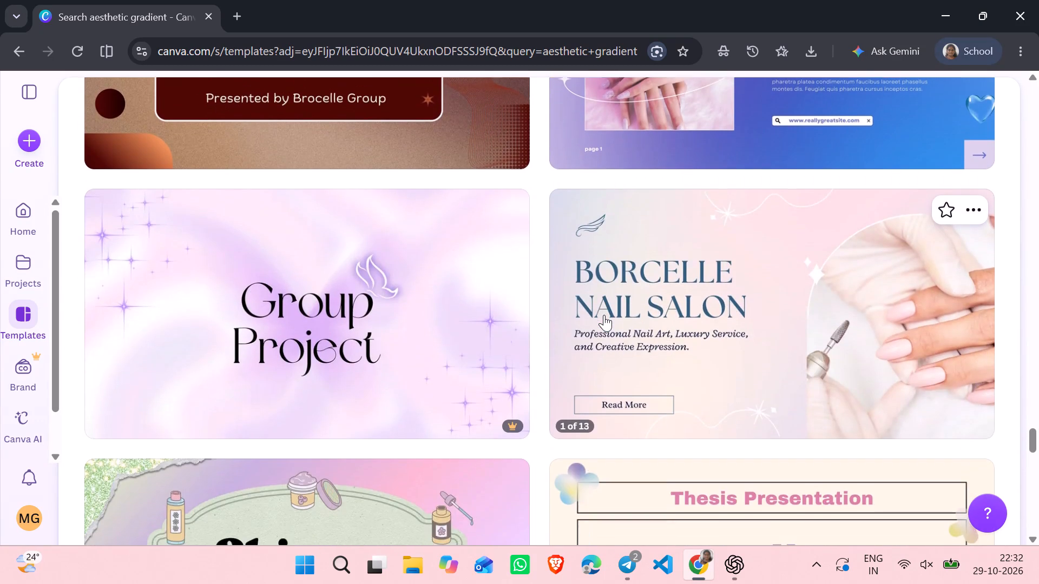
{"action": "scroll", "coordinate": [604, 315], "scroll_direction": "down", "scroll_amount": 4}
{"action": "scroll", "coordinate": [604, 315], "scroll_direction": "up", "scroll_amount": 9}
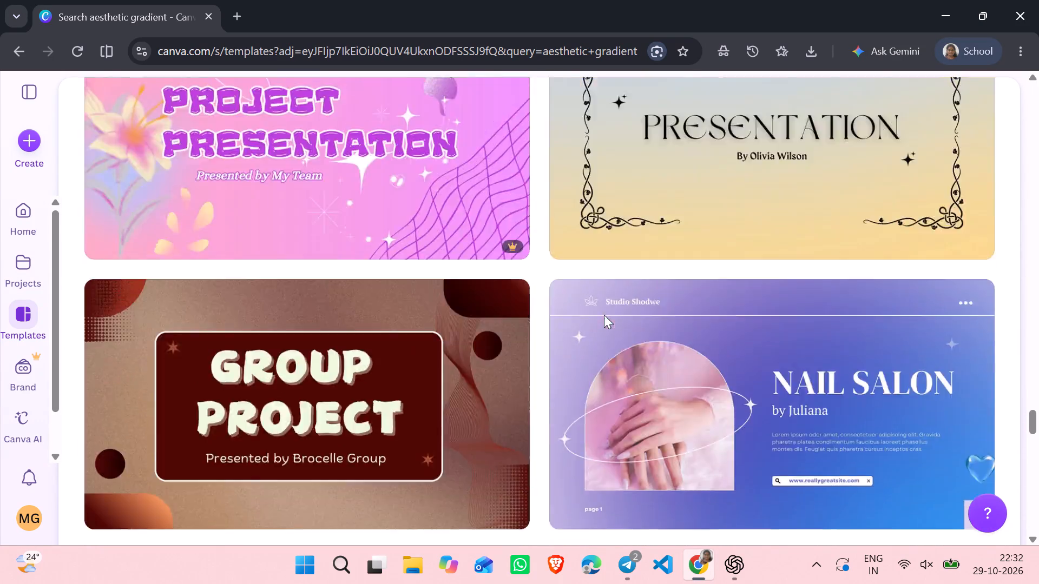
{"action": "scroll", "coordinate": [604, 315], "scroll_direction": "up", "scroll_amount": 20}
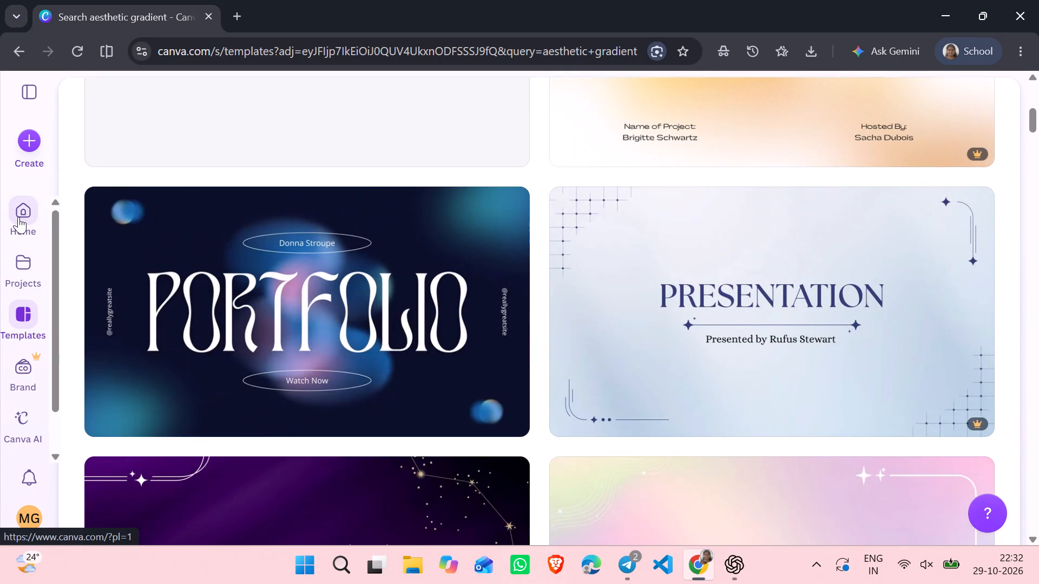
Leave the search results for the general Templates page by way of Home, and open its Presentation category.
{"action": "left_click", "coordinate": [18, 217]}
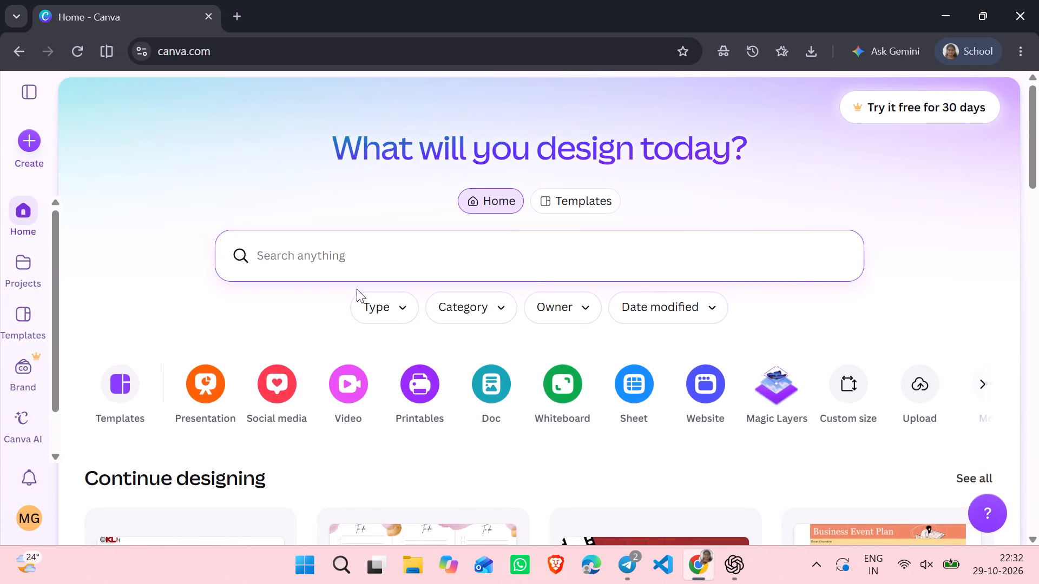
{"action": "left_click", "coordinate": [134, 387]}
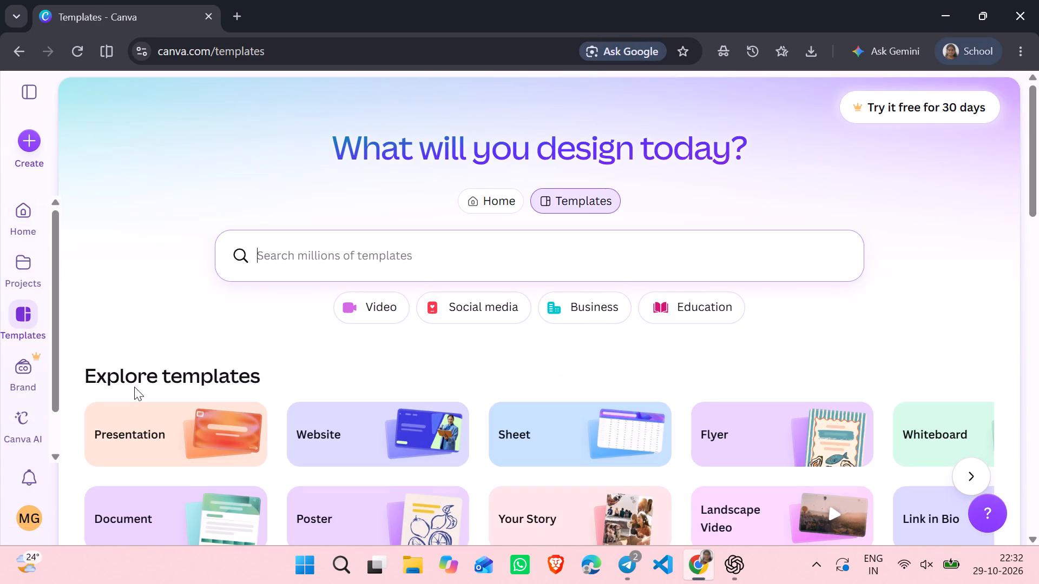
{"action": "scroll", "coordinate": [352, 379], "scroll_direction": "down", "scroll_amount": 4}
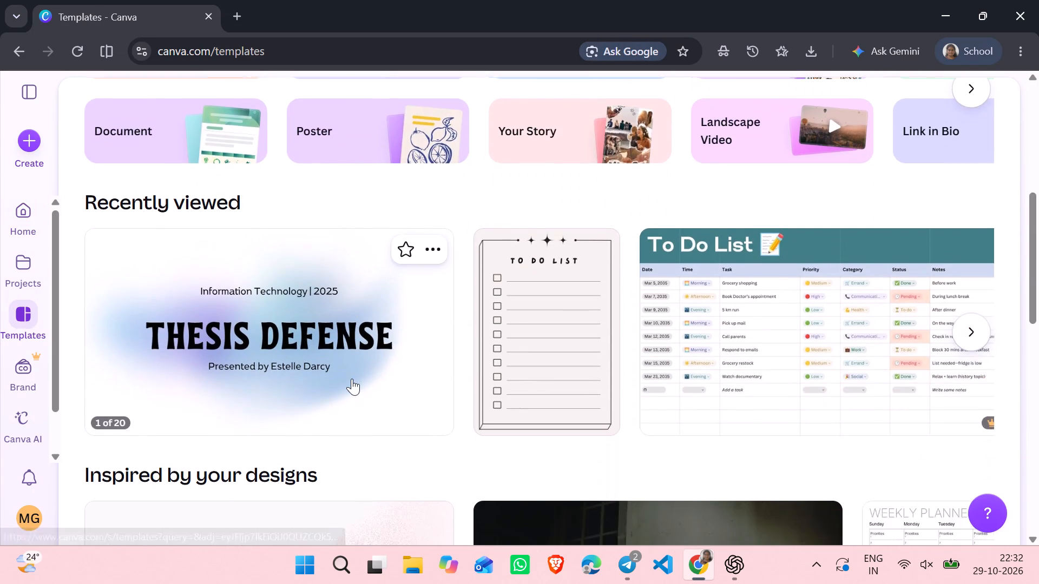
{"action": "scroll", "coordinate": [352, 379], "scroll_direction": "down", "scroll_amount": 1}
{"action": "scroll", "coordinate": [352, 379], "scroll_direction": "up", "scroll_amount": 3}
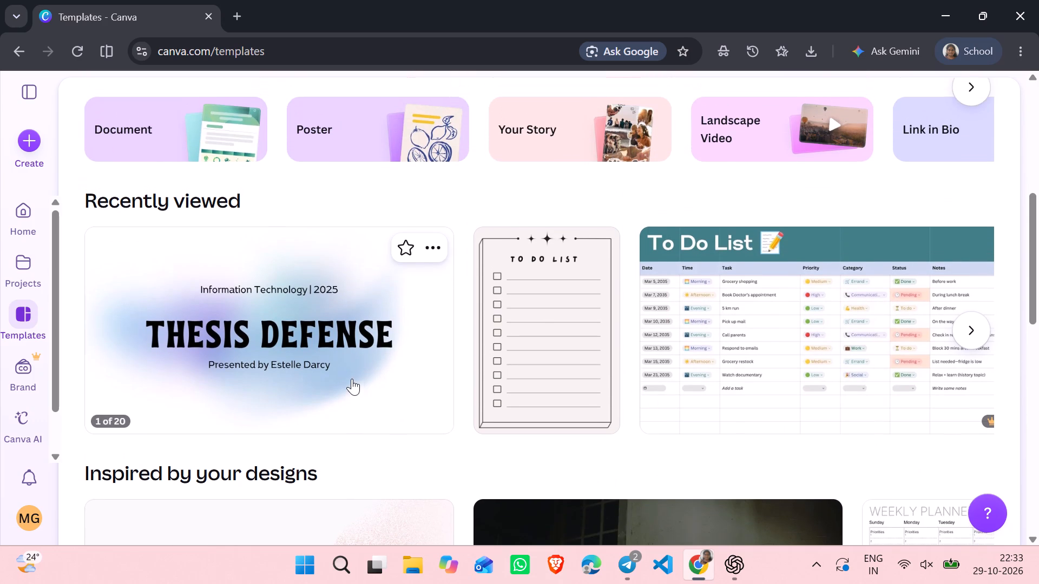
{"action": "scroll", "coordinate": [352, 379], "scroll_direction": "up", "scroll_amount": 3}
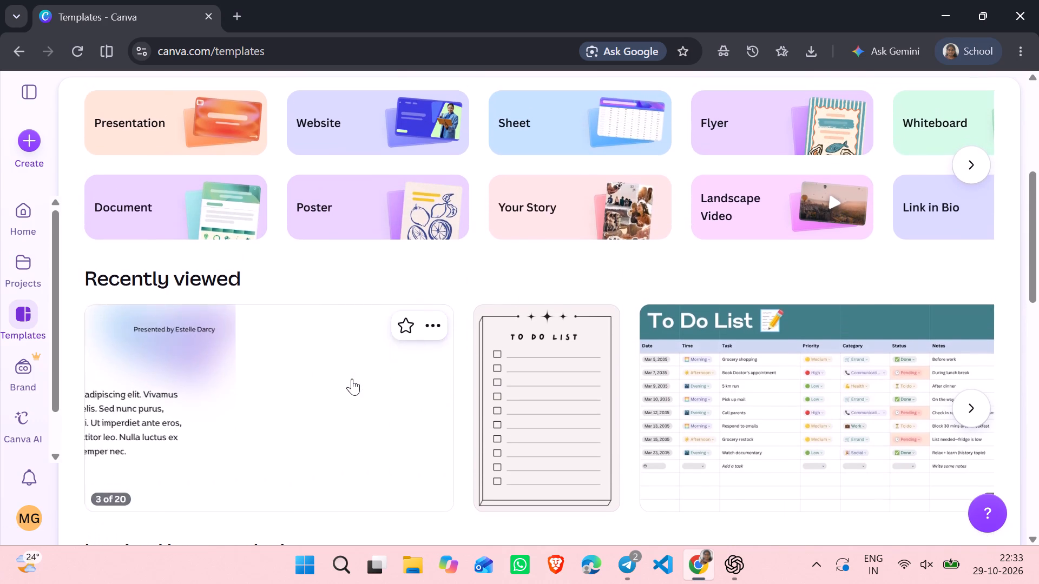
{"action": "scroll", "coordinate": [352, 379], "scroll_direction": "up", "scroll_amount": 3}
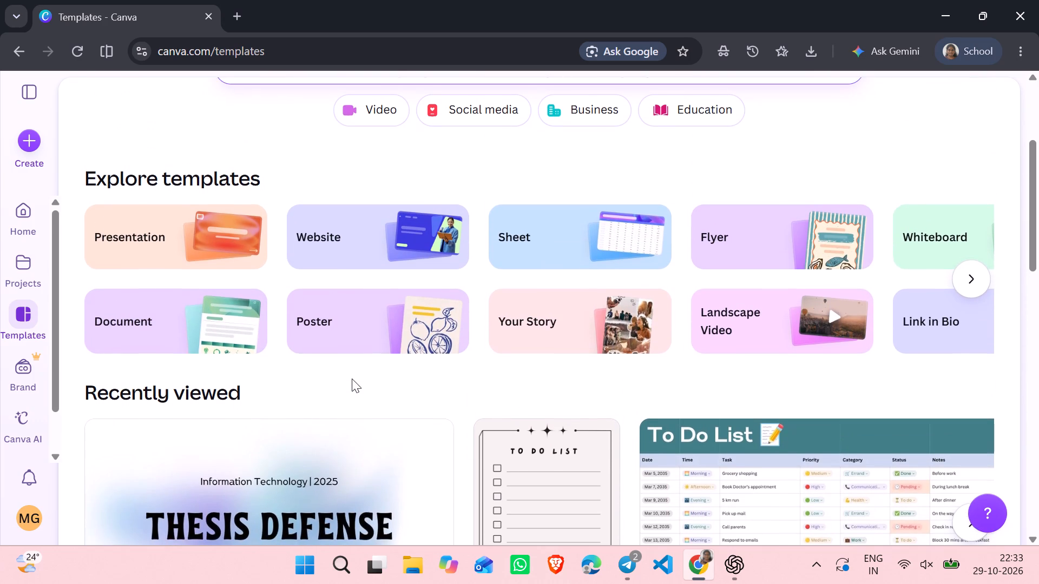
{"action": "scroll", "coordinate": [352, 379], "scroll_direction": "up", "scroll_amount": 1}
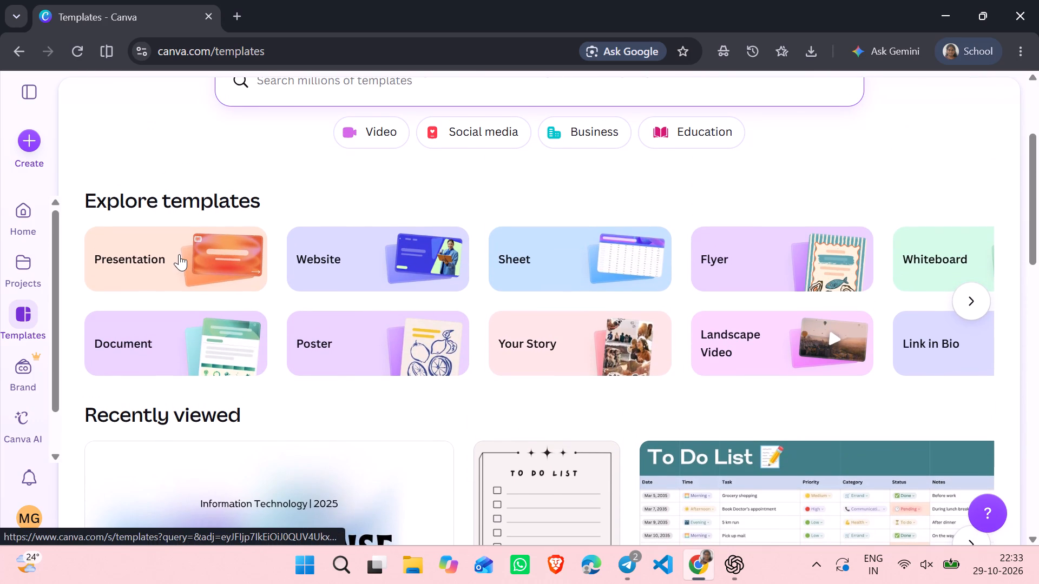
{"action": "left_click", "coordinate": [179, 254]}
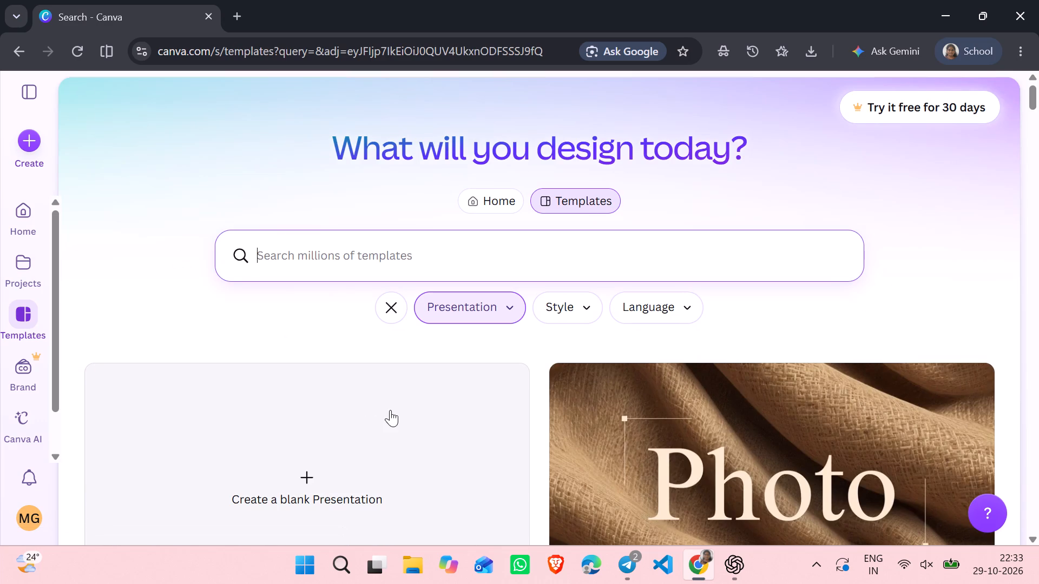
Filter the presentation templates by the Professional style.
{"action": "scroll", "coordinate": [390, 410], "scroll_direction": "down", "scroll_amount": 4}
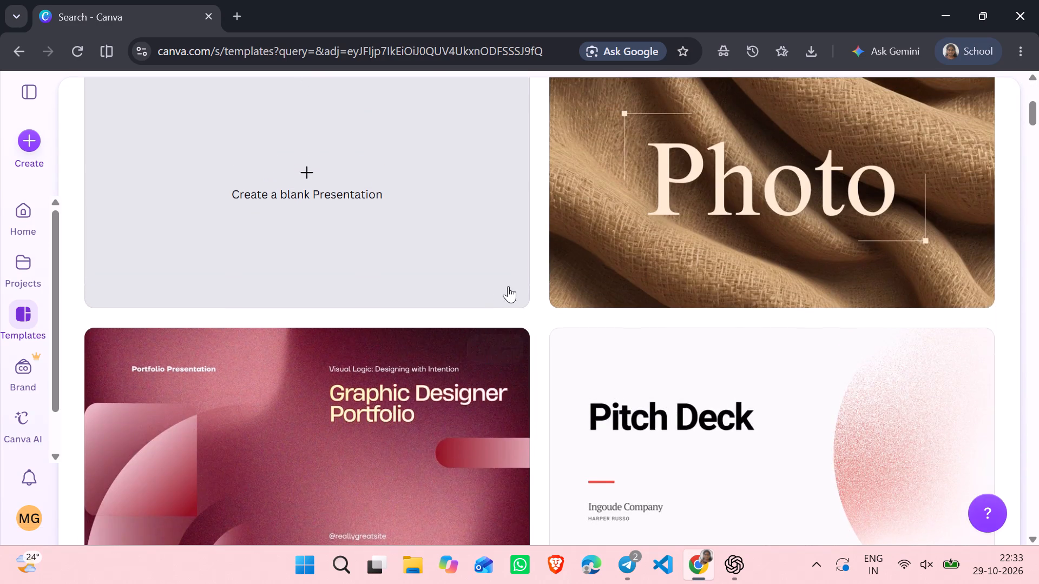
{"action": "scroll", "coordinate": [508, 286], "scroll_direction": "up", "scroll_amount": 2}
{"action": "left_click", "coordinate": [553, 215]}
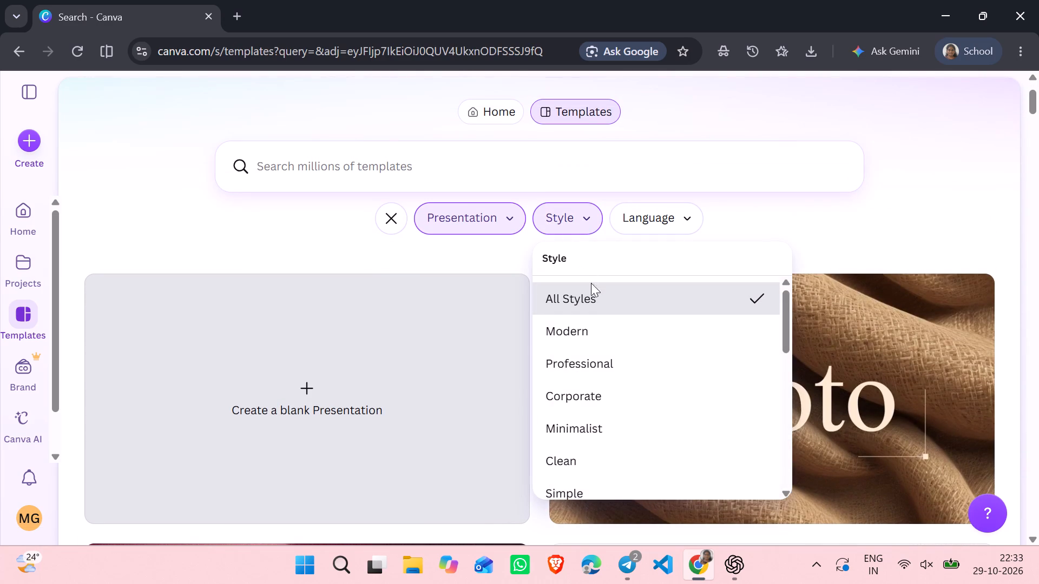
{"action": "left_click", "coordinate": [602, 361]}
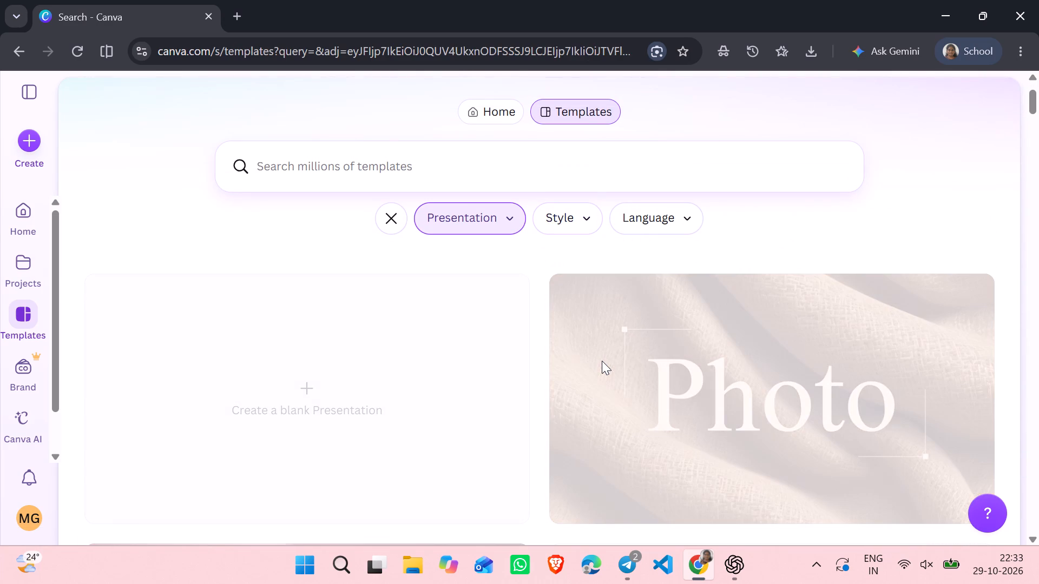
Browse the Professional-style presentation templates for a design that suits the Java project.
{"action": "scroll", "coordinate": [602, 361], "scroll_direction": "down", "scroll_amount": 3}
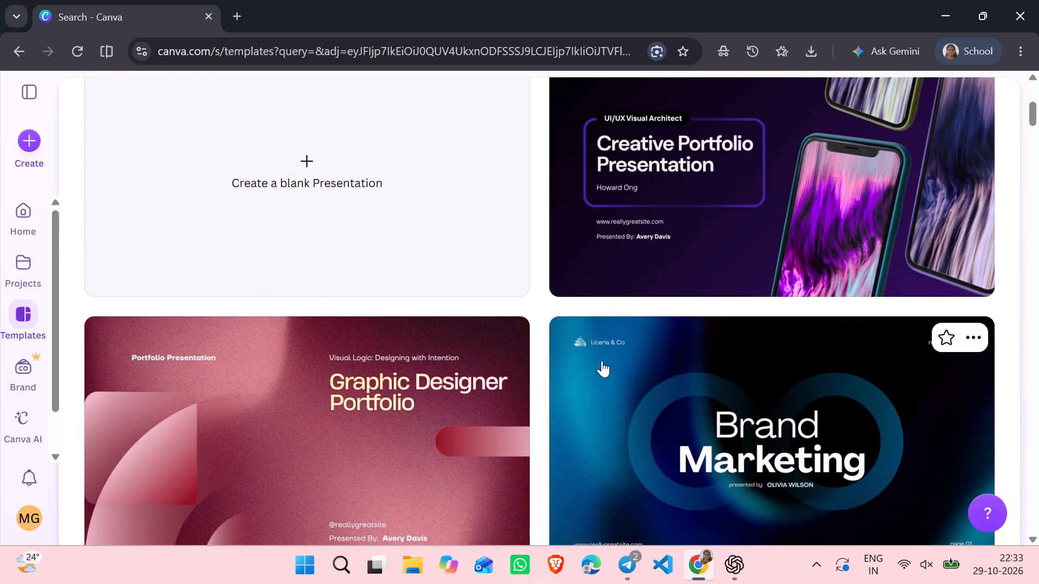
{"action": "scroll", "coordinate": [602, 361], "scroll_direction": "down", "scroll_amount": 2}
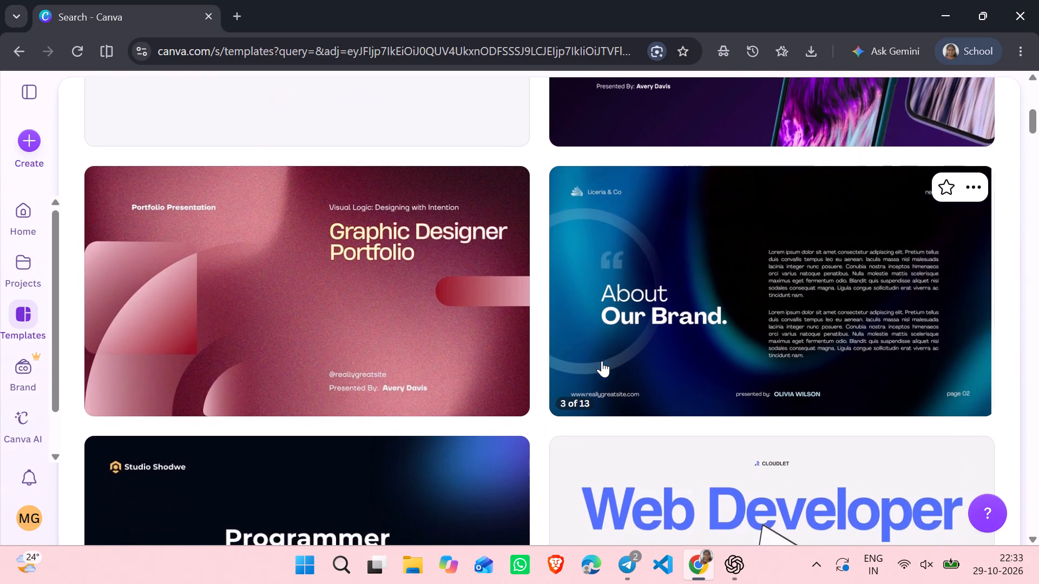
{"action": "scroll", "coordinate": [602, 361], "scroll_direction": "down", "scroll_amount": 6}
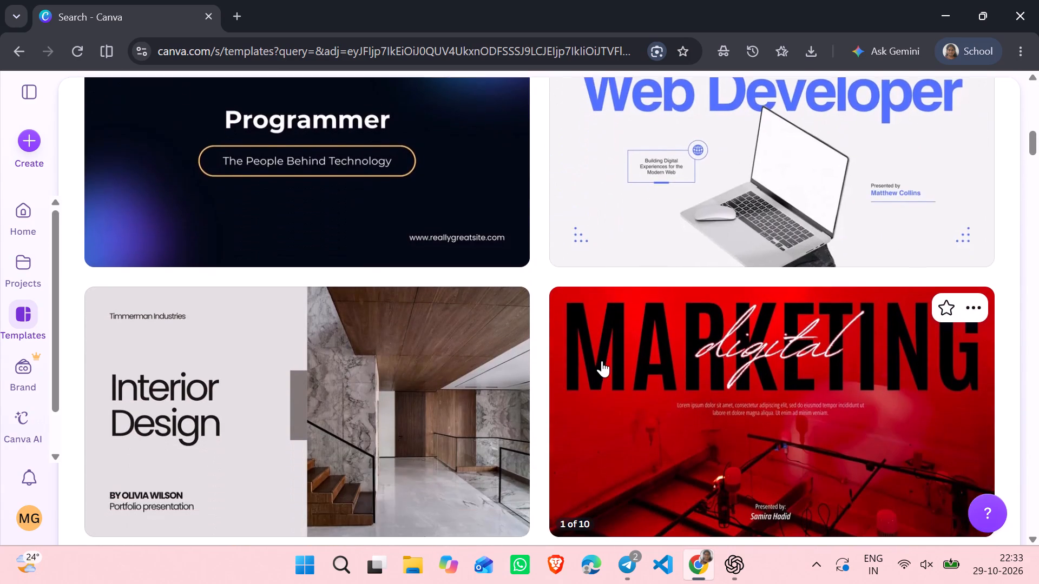
{"action": "scroll", "coordinate": [602, 361], "scroll_direction": "down", "scroll_amount": 4}
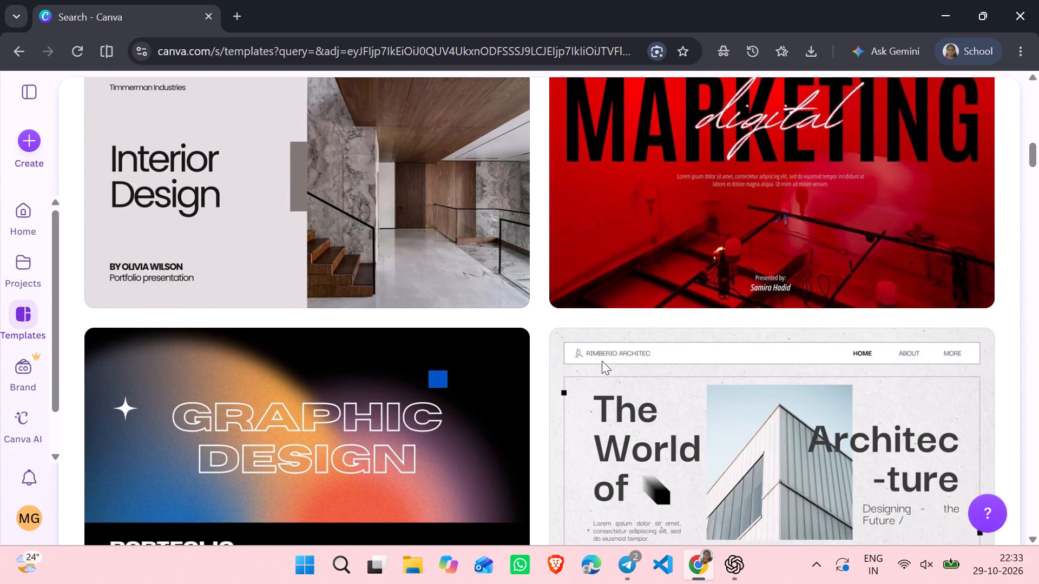
{"action": "scroll", "coordinate": [602, 361], "scroll_direction": "down", "scroll_amount": 2}
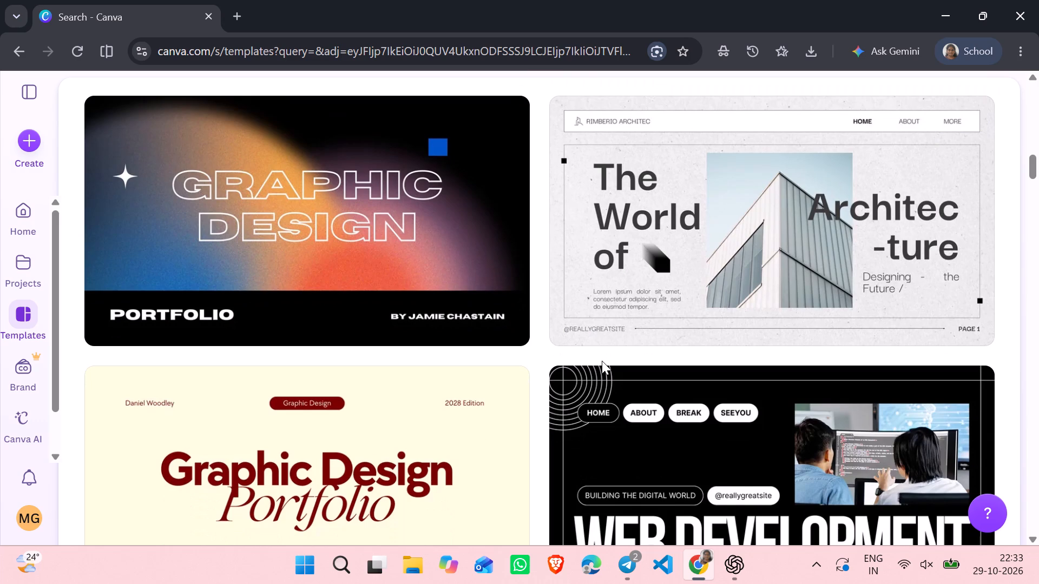
{"action": "scroll", "coordinate": [602, 361], "scroll_direction": "down", "scroll_amount": 4}
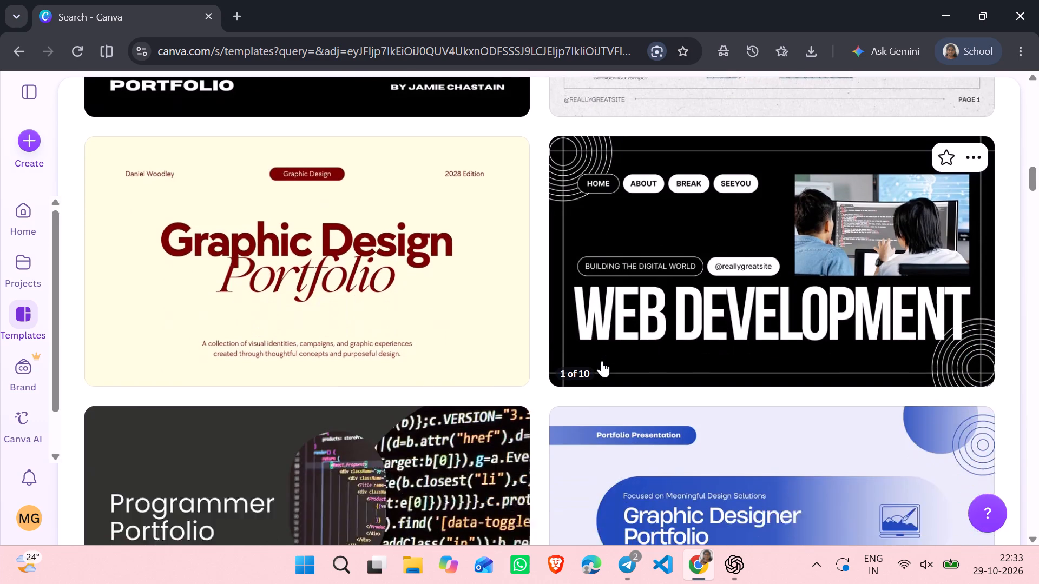
{"action": "scroll", "coordinate": [602, 361], "scroll_direction": "down", "scroll_amount": 3}
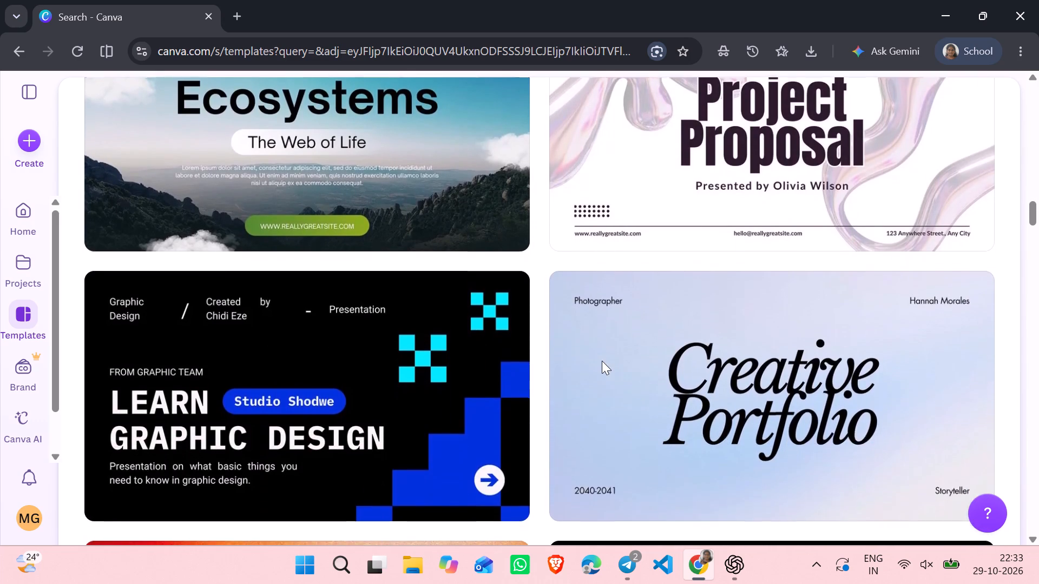
{"action": "scroll", "coordinate": [602, 361], "scroll_direction": "down", "scroll_amount": 2}
Preview the slides of the "Blue and White Modern Creative Portfolio Presentation" template, then close the preview.
{"action": "left_click", "coordinate": [687, 275]}
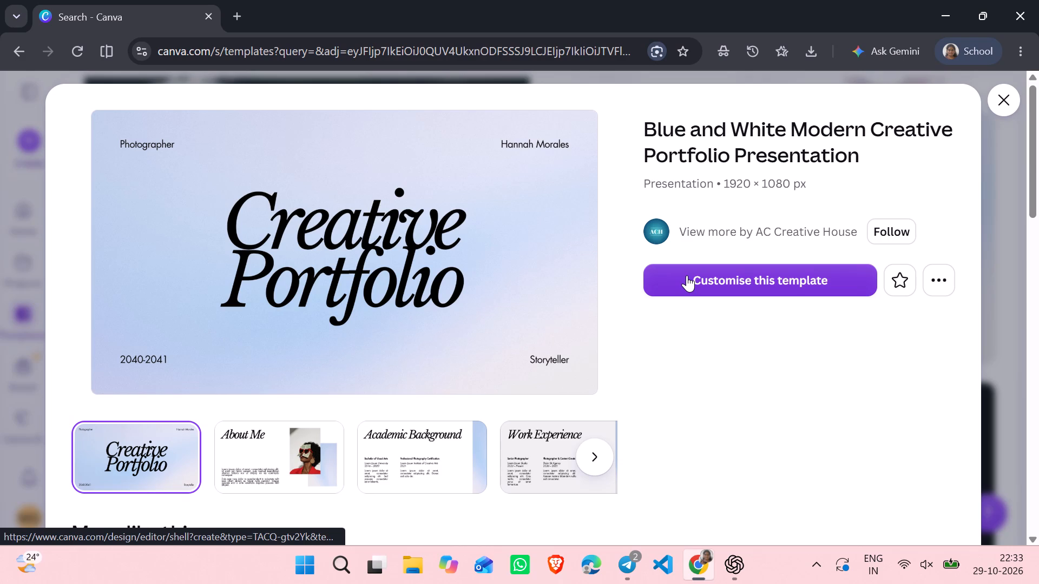
{"action": "key", "text": "Right"}
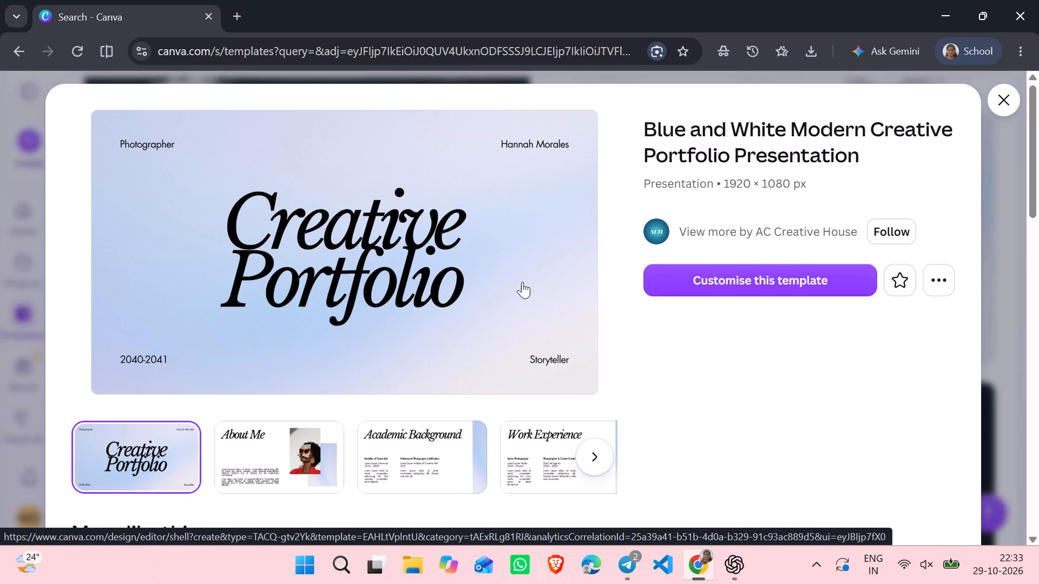
{"action": "left_click", "coordinate": [515, 282]}
{"action": "key", "text": "Right"}
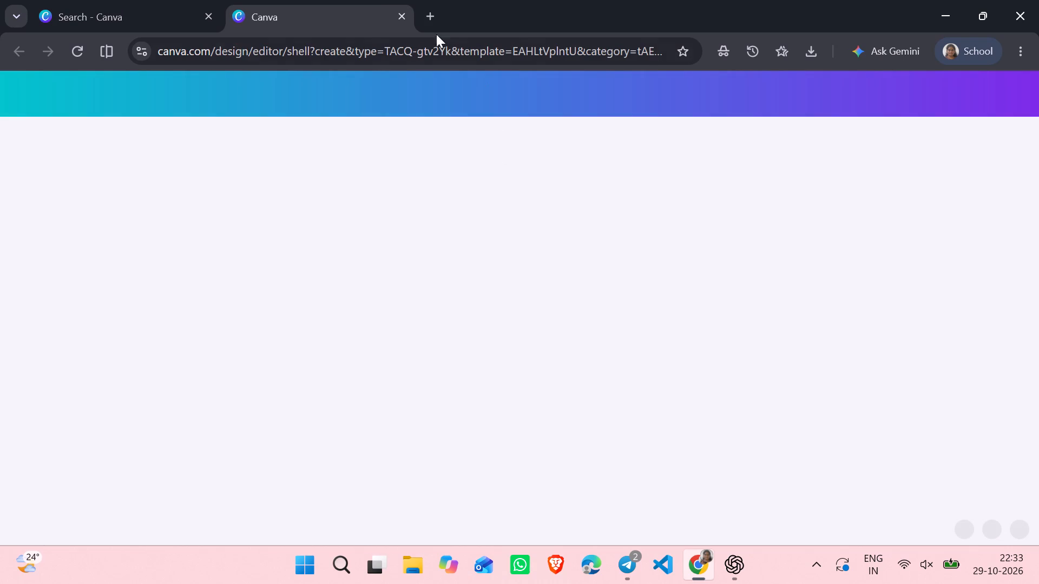
{"action": "left_click", "coordinate": [403, 15]}
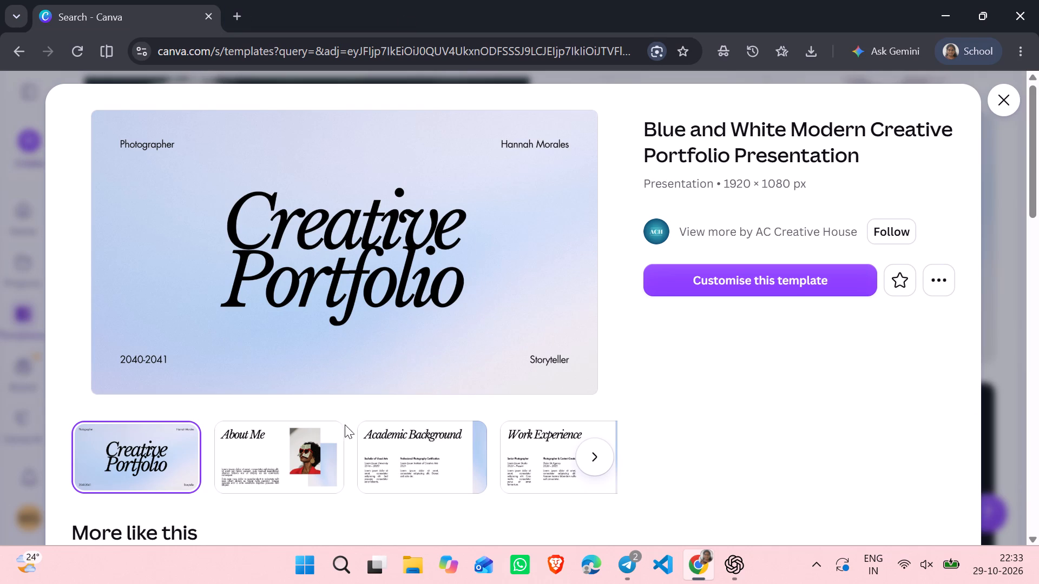
{"action": "left_click", "coordinate": [310, 450]}
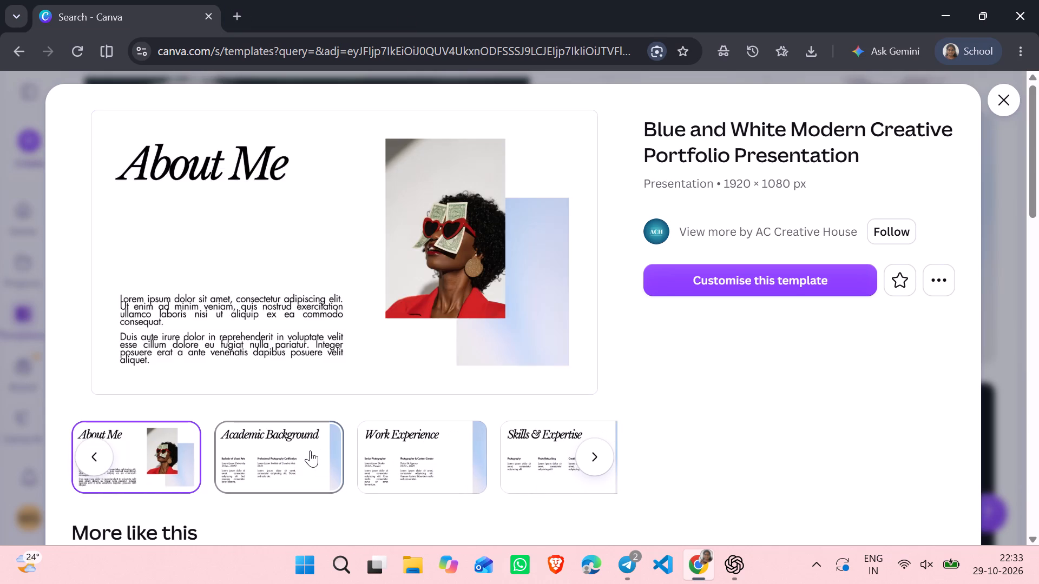
{"action": "key", "text": "Right"}
{"action": "key", "text": "Right"}
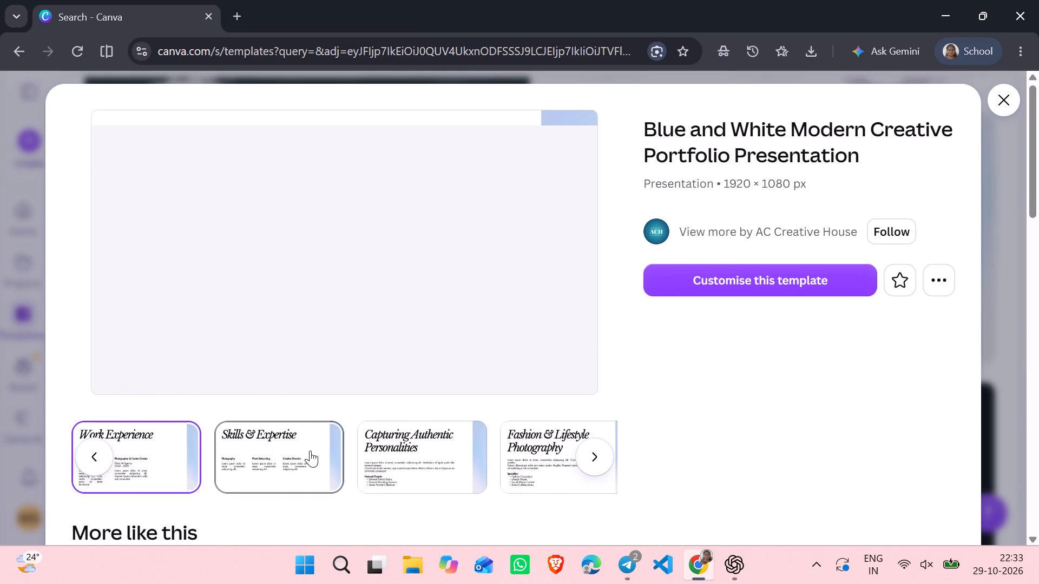
{"action": "left_click", "coordinate": [1012, 96]}
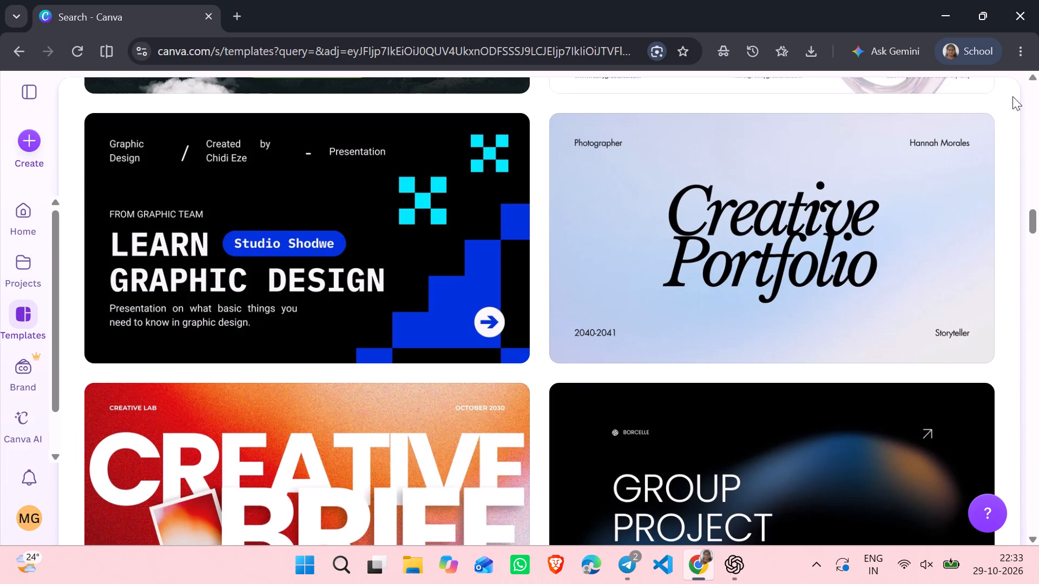
Preview the slides of the "Purple and Pink Aesthetic Minimalist Modern Creative Design Portfolio Presentation" template further down the results.
{"action": "scroll", "coordinate": [744, 409], "scroll_direction": "down", "scroll_amount": 8}
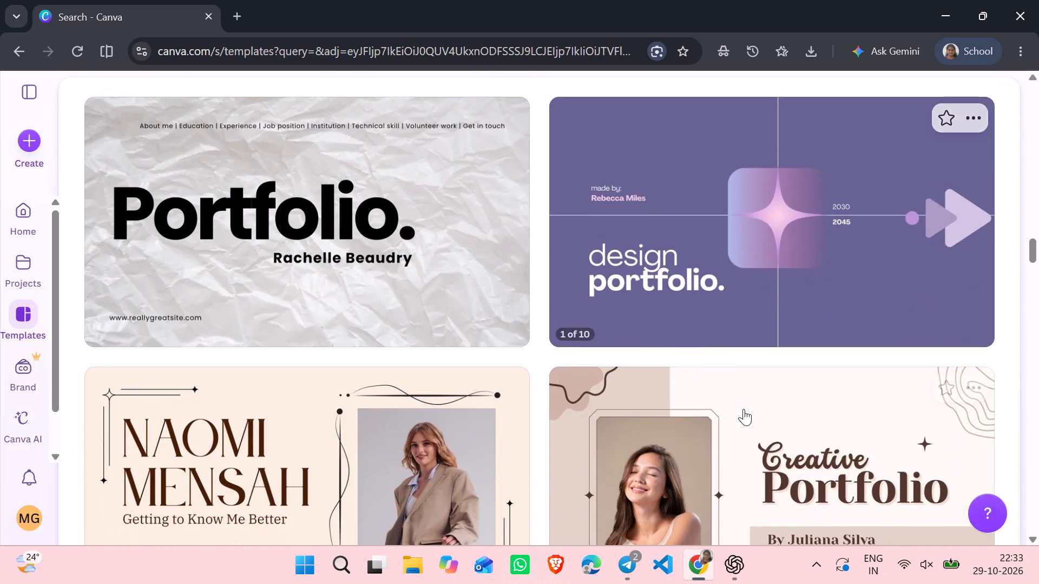
{"action": "left_click", "coordinate": [806, 250]}
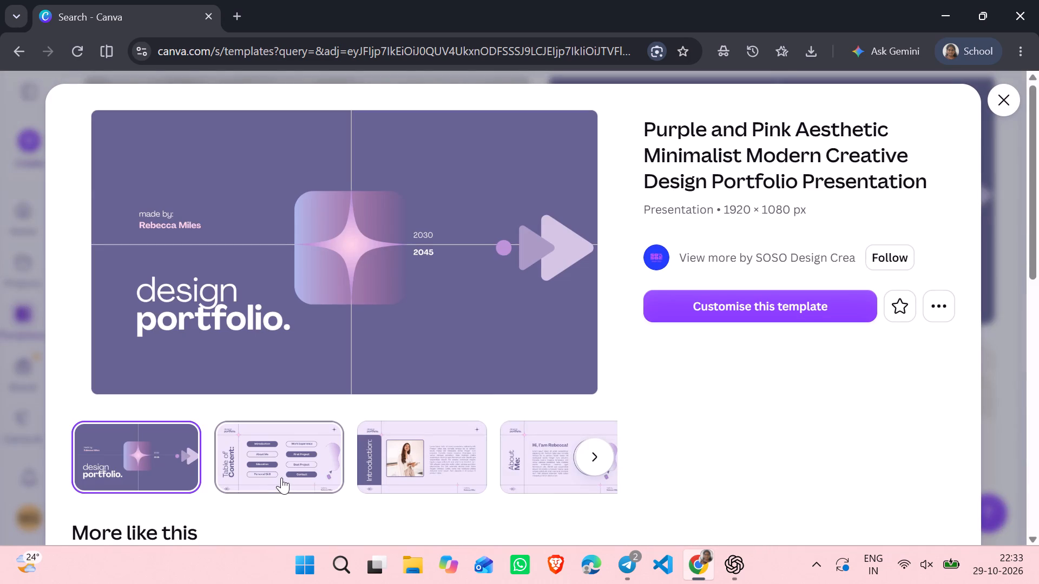
{"action": "left_click", "coordinate": [281, 477]}
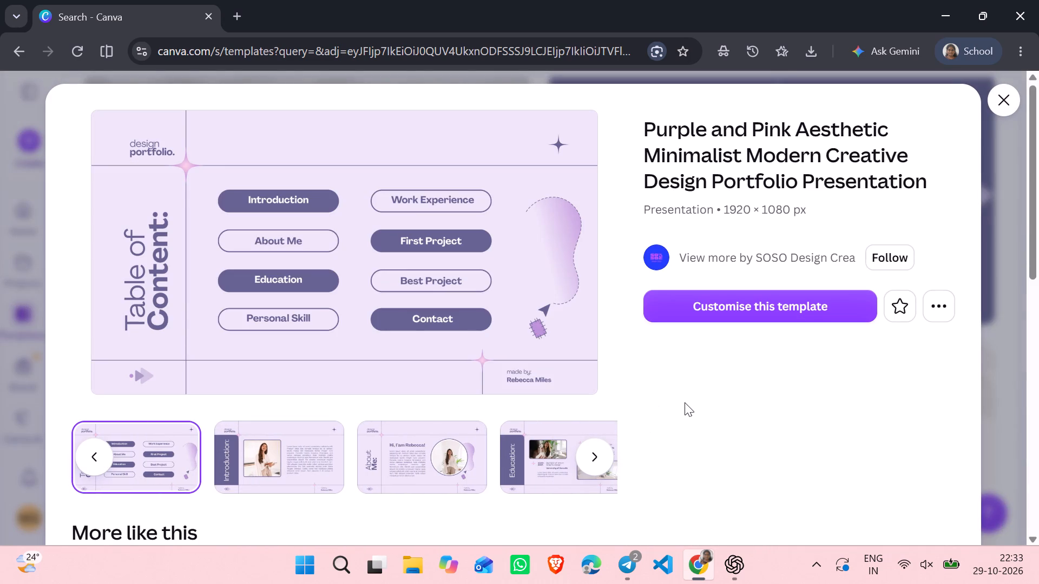
{"action": "key", "text": "Right"}
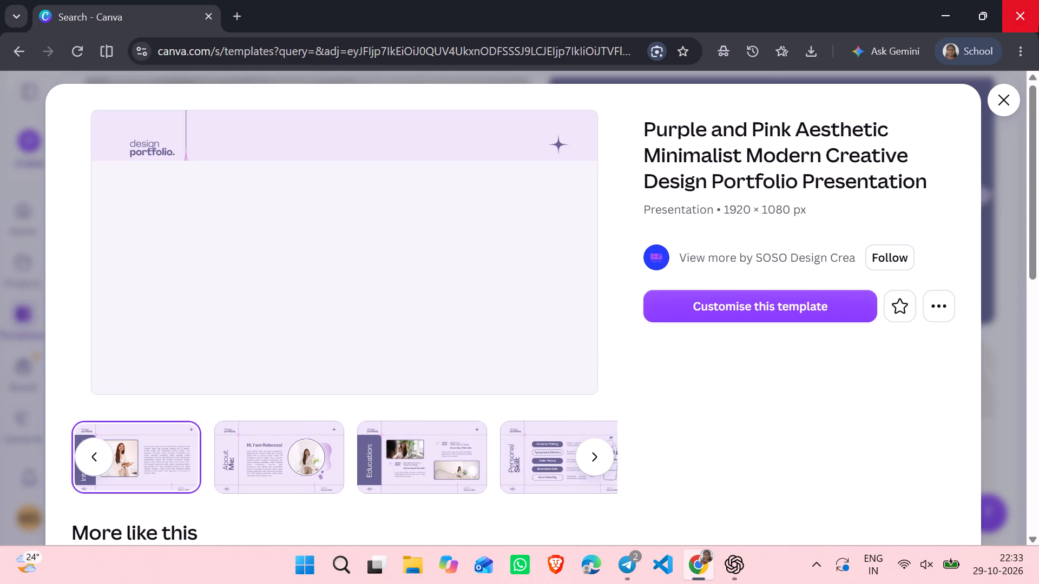
{"action": "left_click", "coordinate": [1005, 87]}
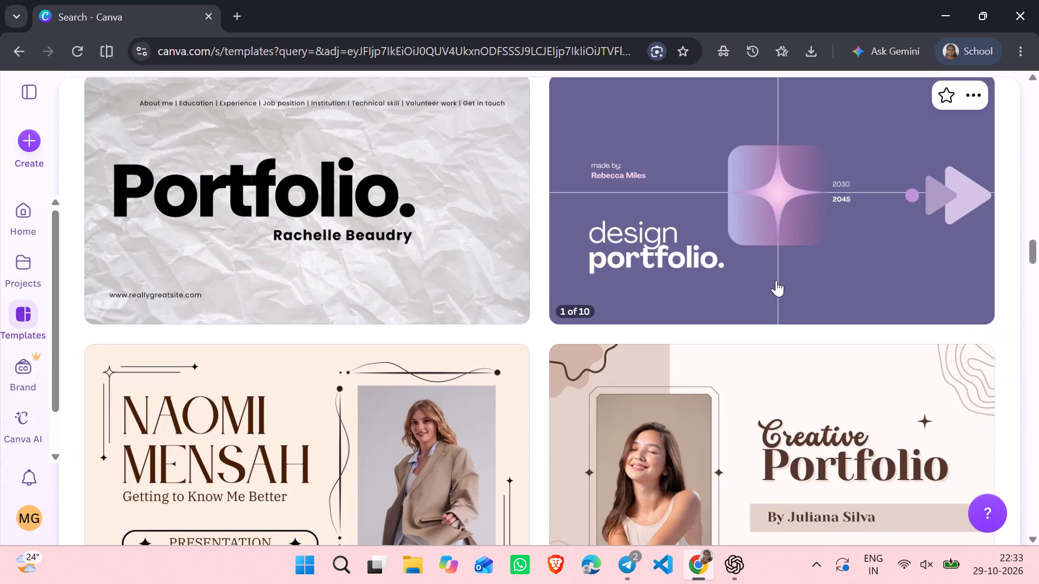
Find the "Blue and Black Modern Bold Data Analyst Presentation" template further down the results and preview its slides.
{"action": "scroll", "coordinate": [776, 280], "scroll_direction": "down", "scroll_amount": 2}
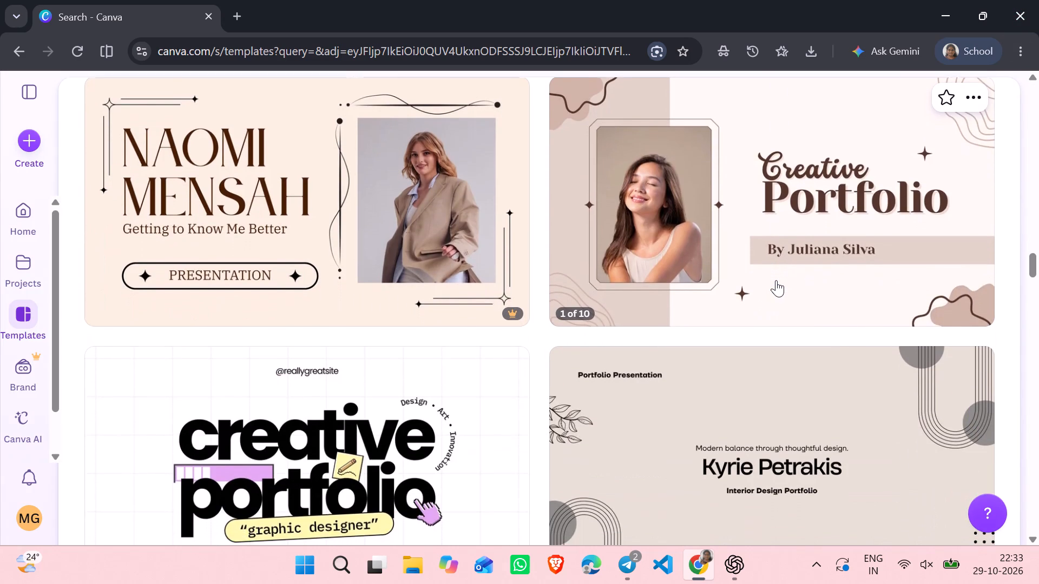
{"action": "scroll", "coordinate": [776, 280], "scroll_direction": "down", "scroll_amount": 3}
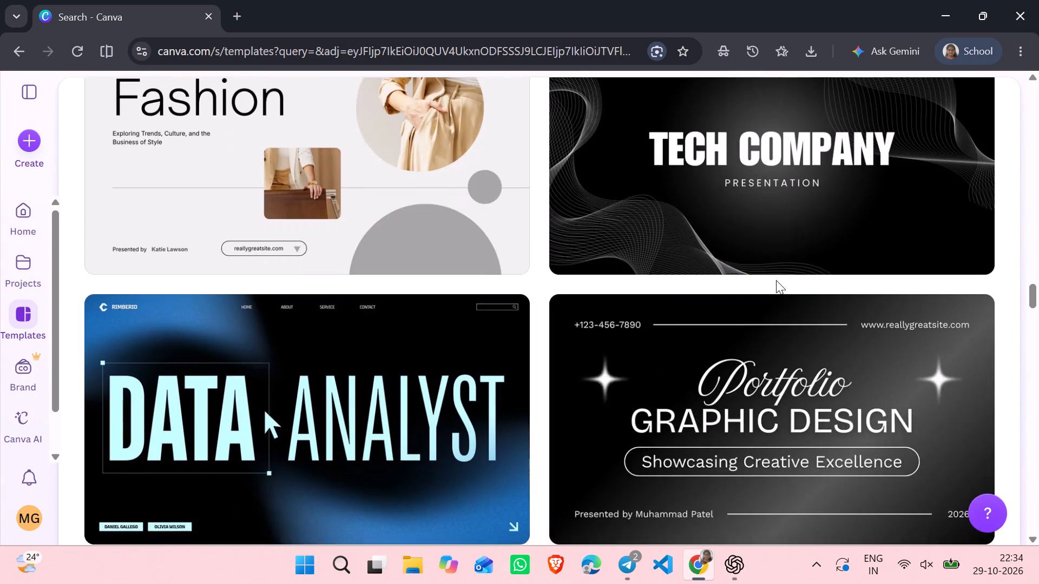
{"action": "scroll", "coordinate": [776, 280], "scroll_direction": "down", "scroll_amount": 3}
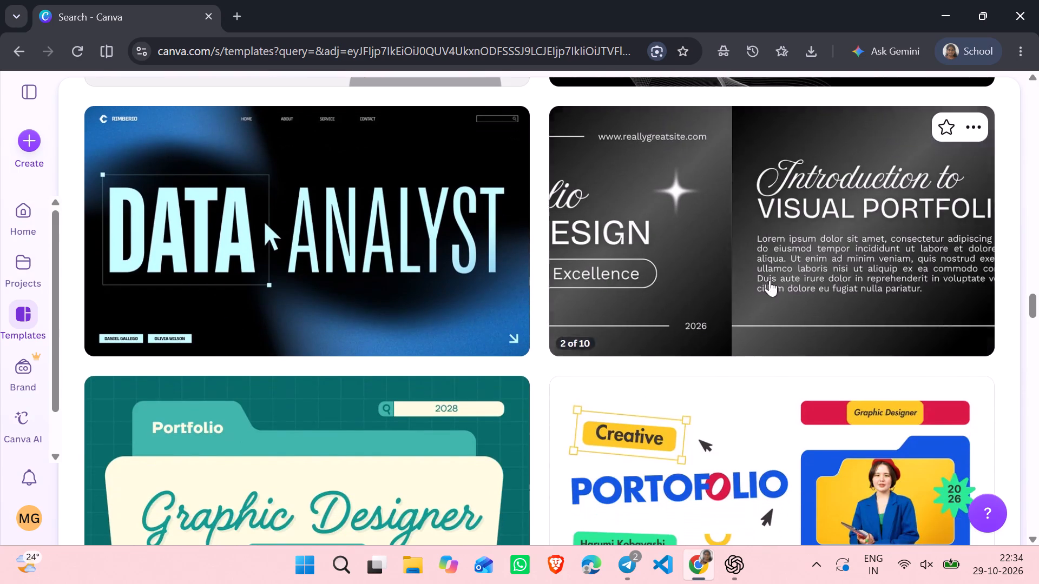
{"action": "left_click", "coordinate": [432, 242]}
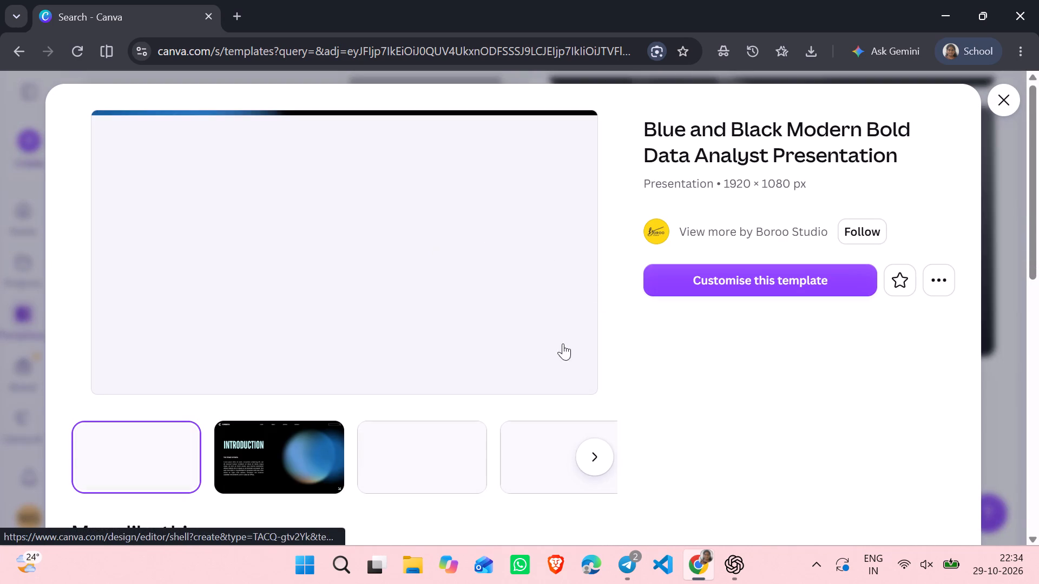
{"action": "left_click", "coordinate": [298, 451]}
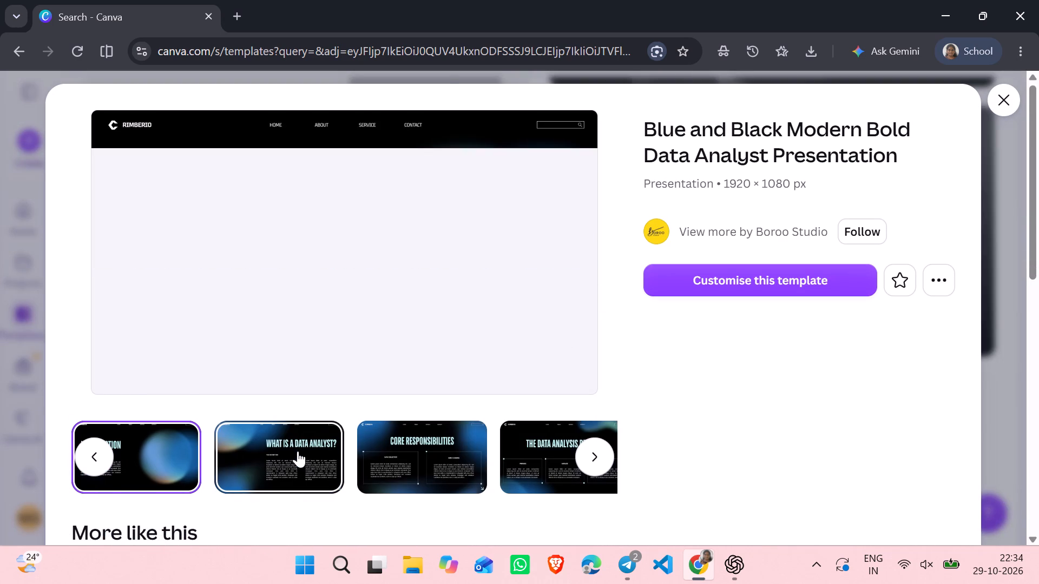
{"action": "scroll", "coordinate": [298, 451], "scroll_direction": "right", "scroll_amount": 1}
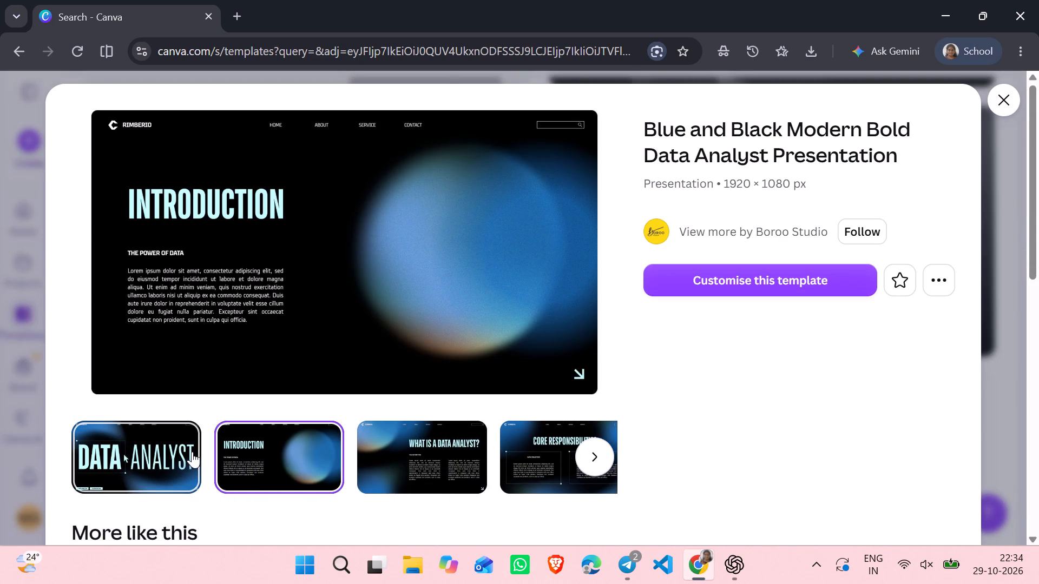
{"action": "left_click", "coordinate": [192, 452]}
Browse the similar templates suggested for the Data Analyst presentation for an alternative design, then close the preview.
{"action": "scroll", "coordinate": [609, 472], "scroll_direction": "down", "scroll_amount": 4}
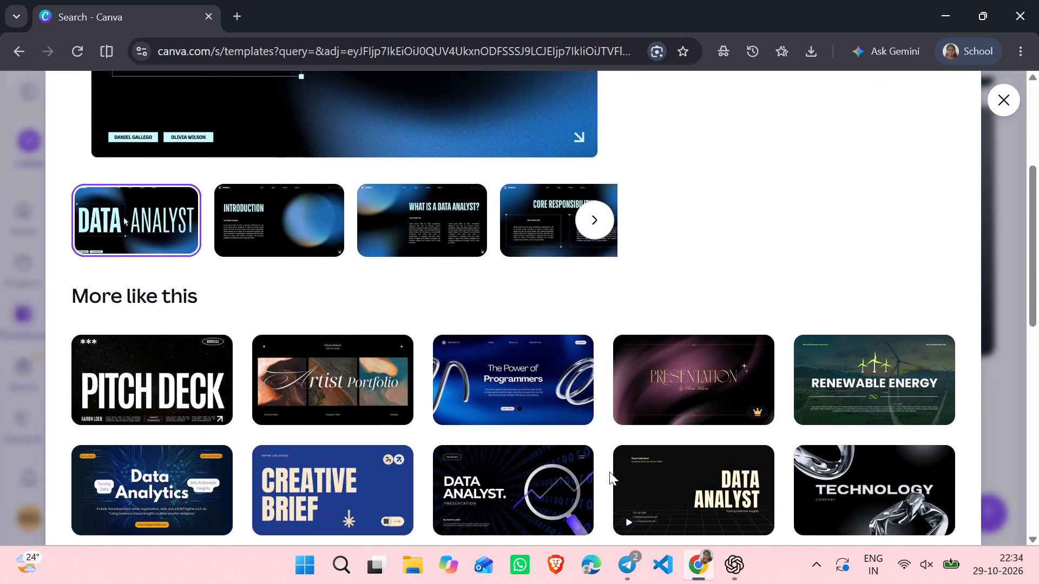
{"action": "scroll", "coordinate": [609, 472], "scroll_direction": "down", "scroll_amount": 3}
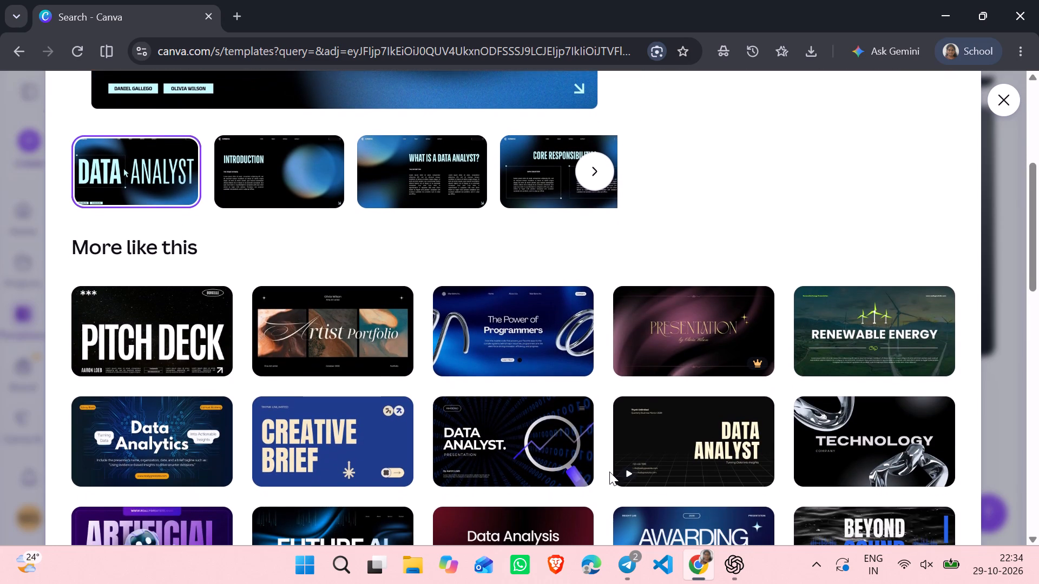
{"action": "scroll", "coordinate": [609, 472], "scroll_direction": "down", "scroll_amount": 2}
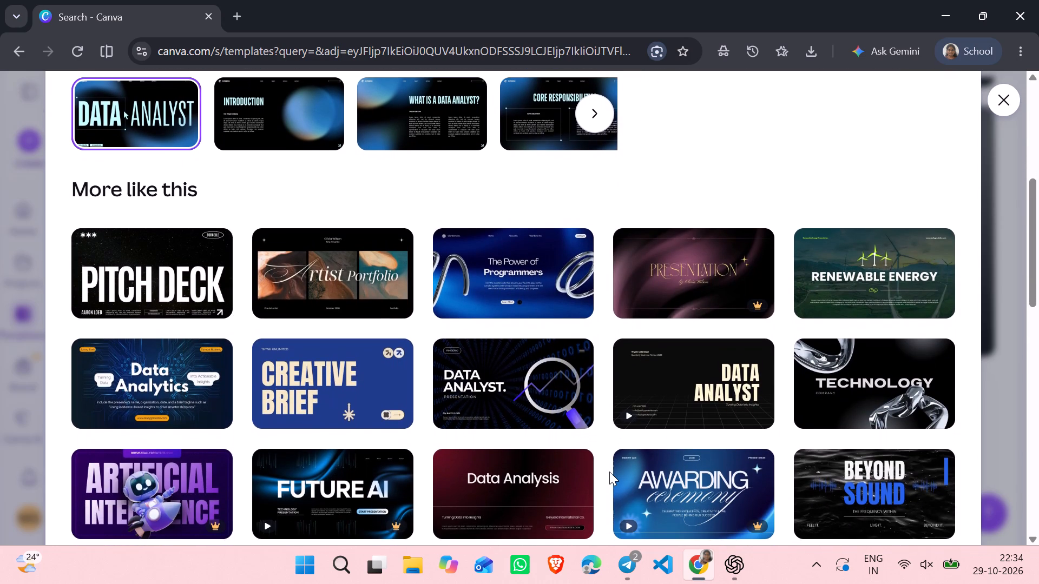
{"action": "scroll", "coordinate": [609, 472], "scroll_direction": "down", "scroll_amount": 1}
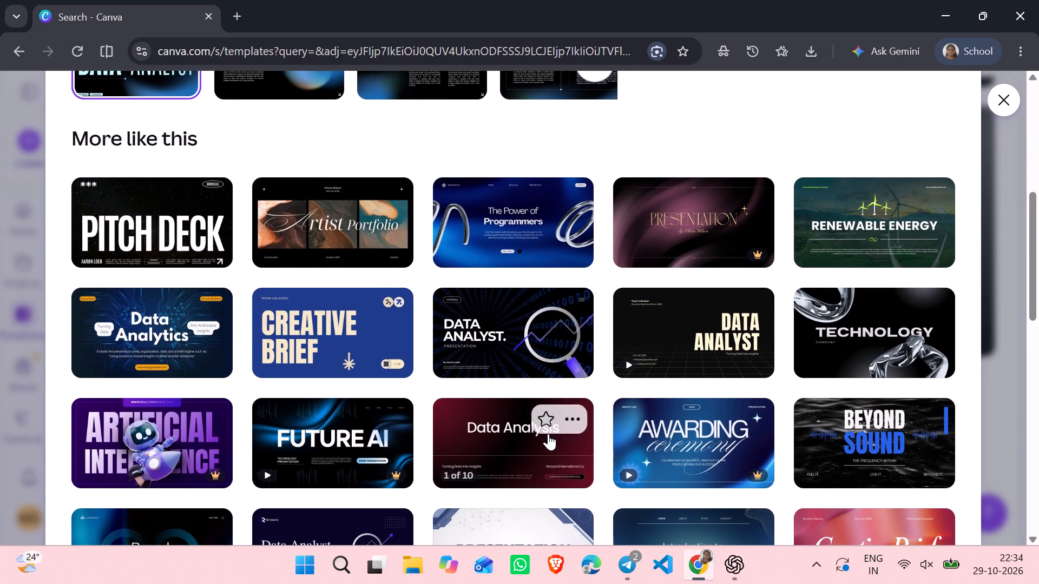
{"action": "scroll", "coordinate": [713, 426], "scroll_direction": "down", "scroll_amount": 2}
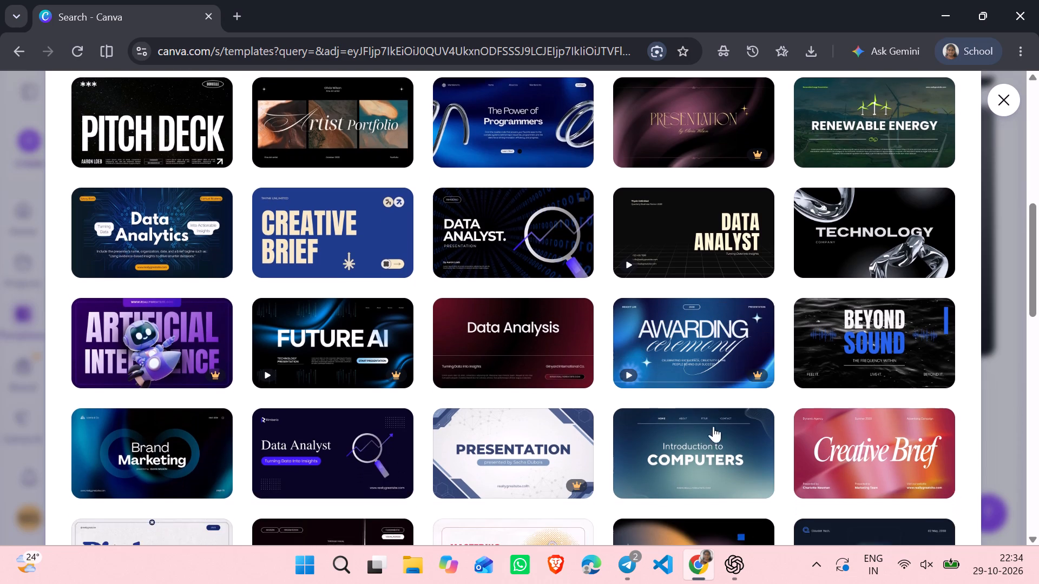
{"action": "scroll", "coordinate": [713, 426], "scroll_direction": "down", "scroll_amount": 4}
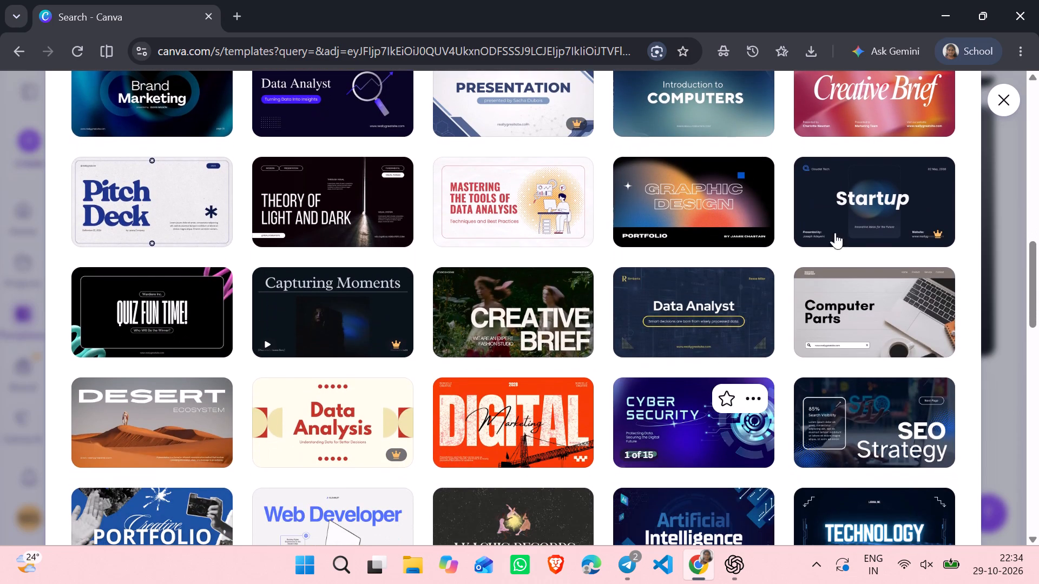
{"action": "left_click", "coordinate": [1009, 94]}
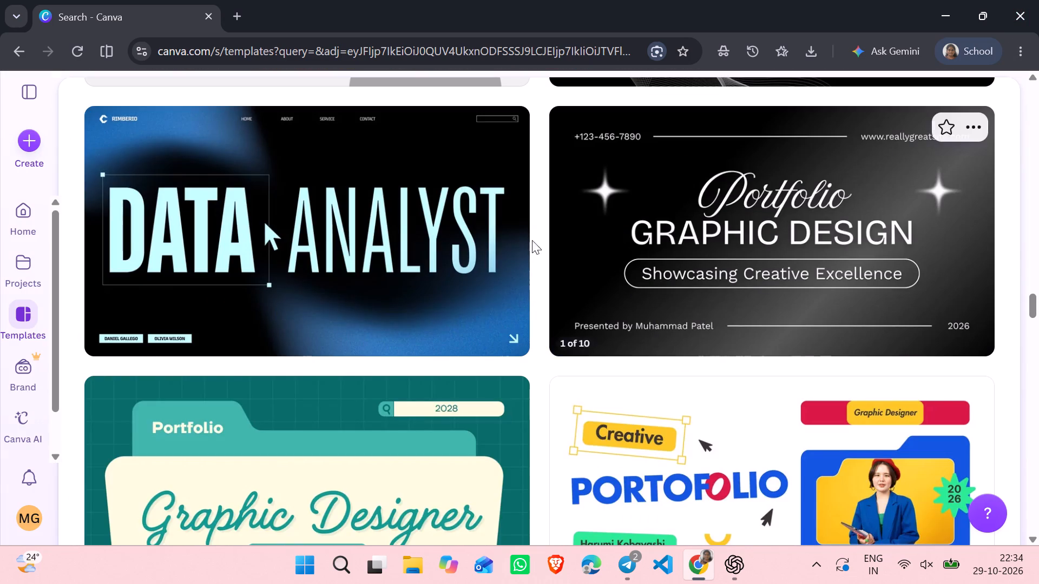
{"action": "left_click", "coordinate": [451, 252]}
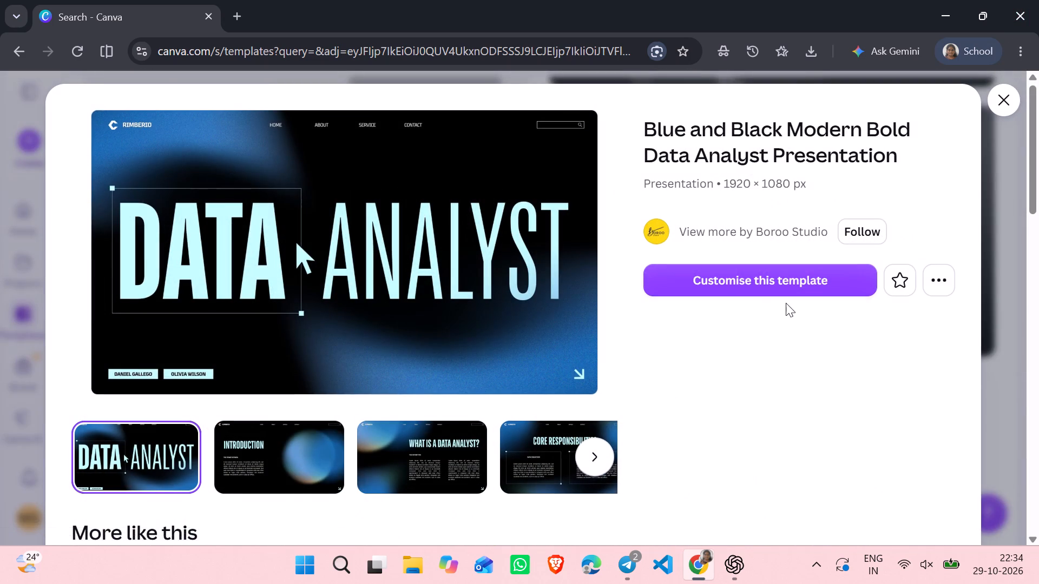
{"action": "left_click", "coordinate": [768, 289]}
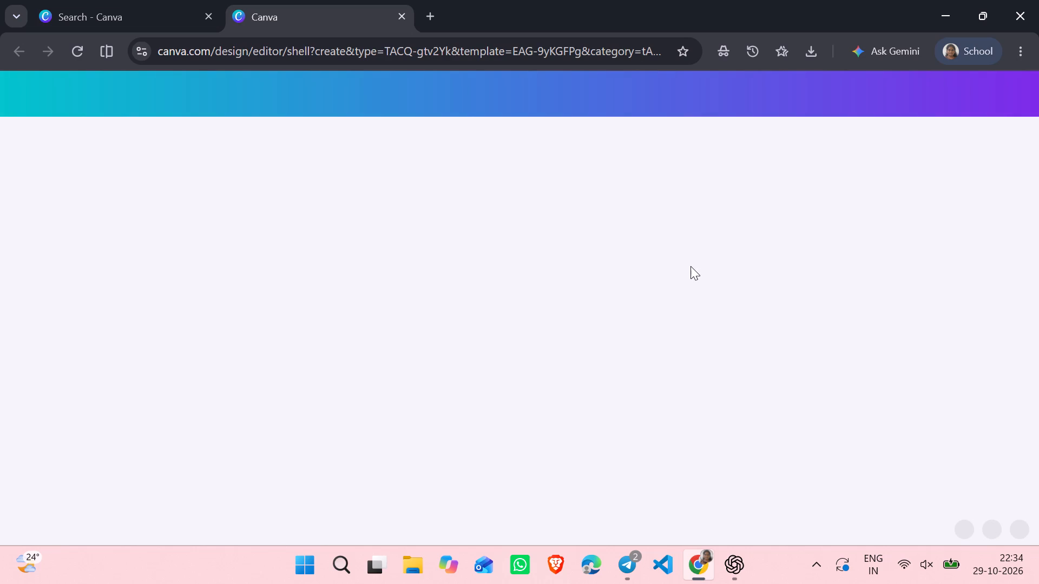
{"action": "key", "text": "Right"}
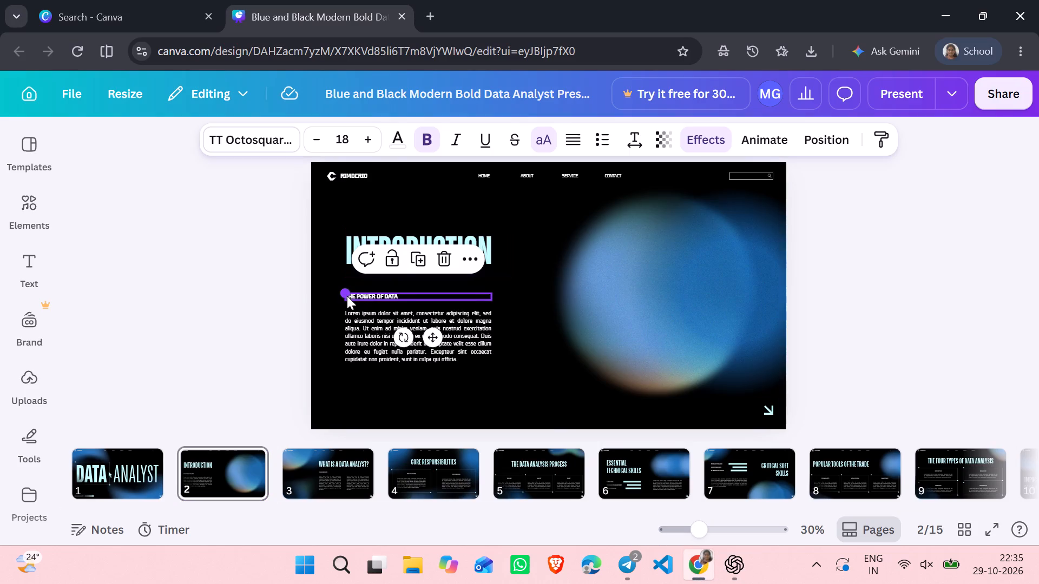
{"action": "key", "text": "BackSpace"}
{"action": "left_click", "coordinate": [373, 334]}
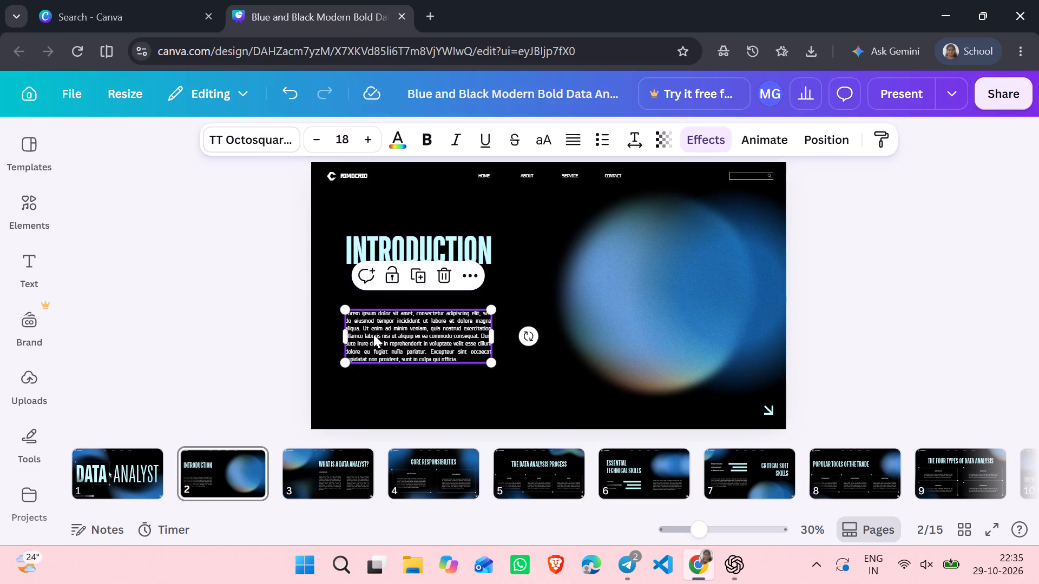
{"action": "key", "text": "BackSpace"}
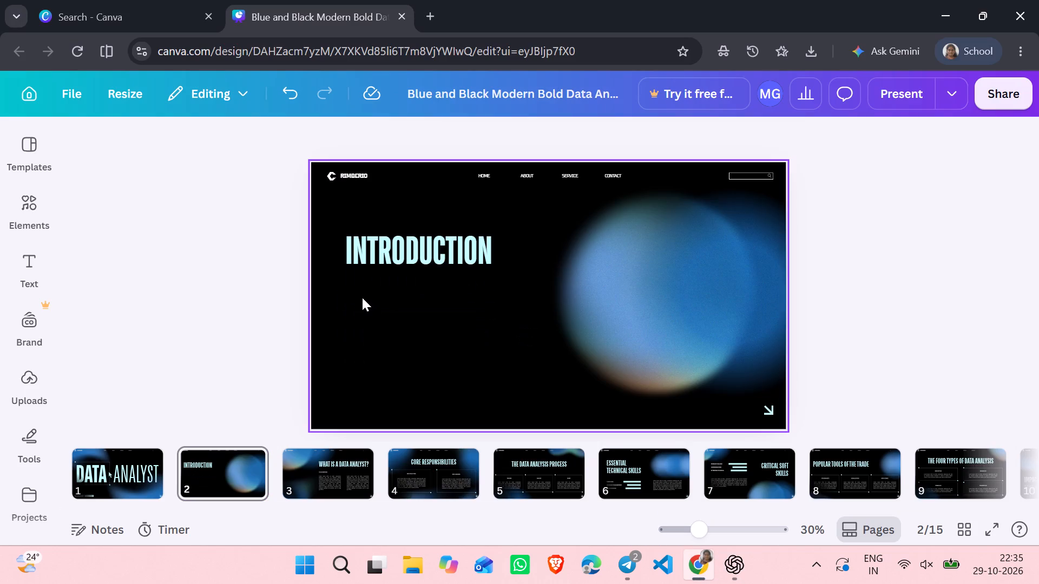
{"action": "key", "text": "ctrl+v"}
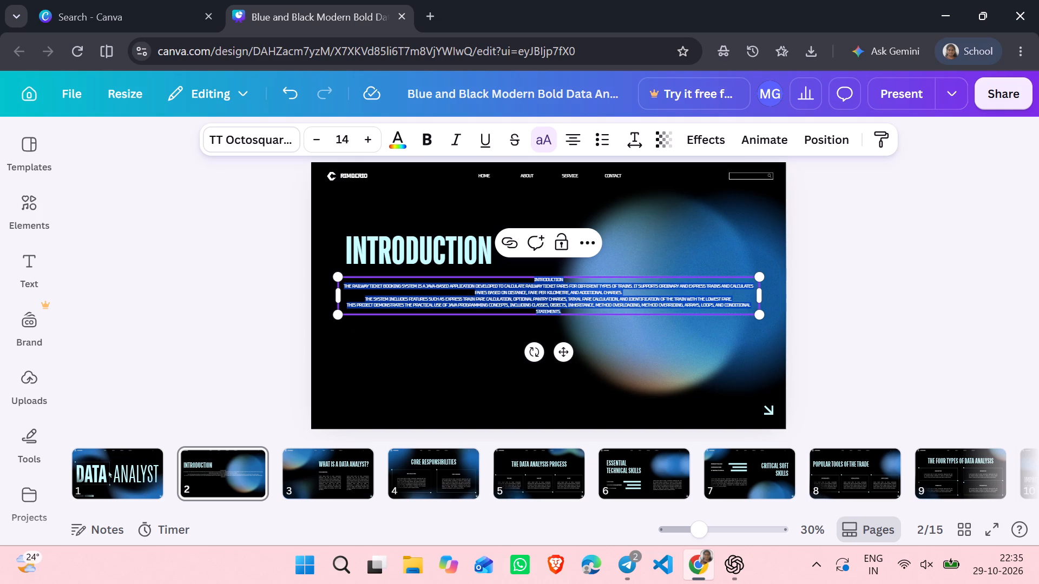
Scale the pasted introduction text box down to clear the blue circle, bringing its text to about size 6.3.
{"action": "double_click", "coordinate": [765, 319]}
{"action": "left_click_drag", "start_coordinate": [765, 319], "coordinate": [565, 350]}
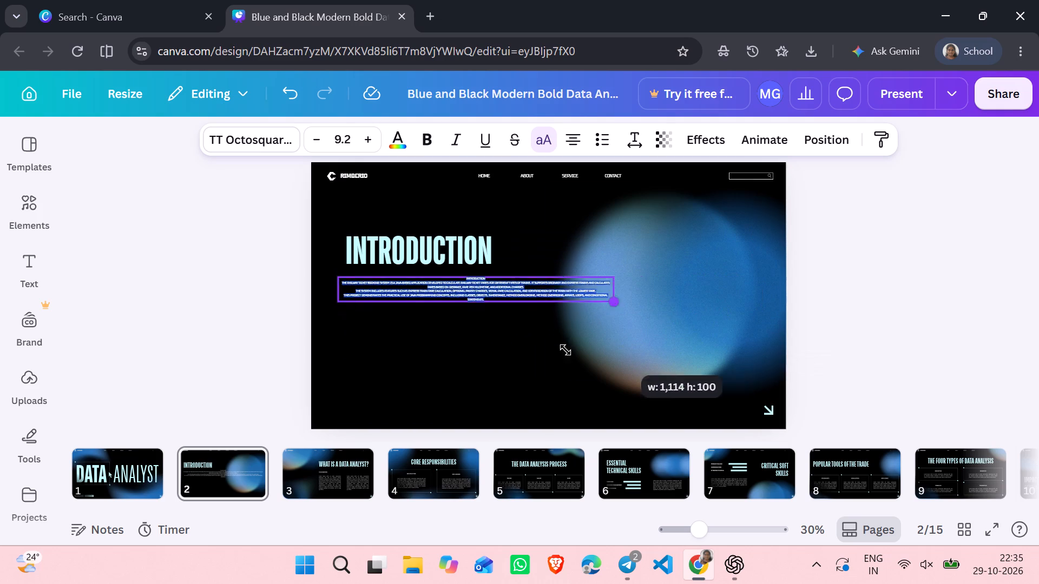
{"action": "left_click_drag", "start_coordinate": [565, 350], "coordinate": [521, 423]}
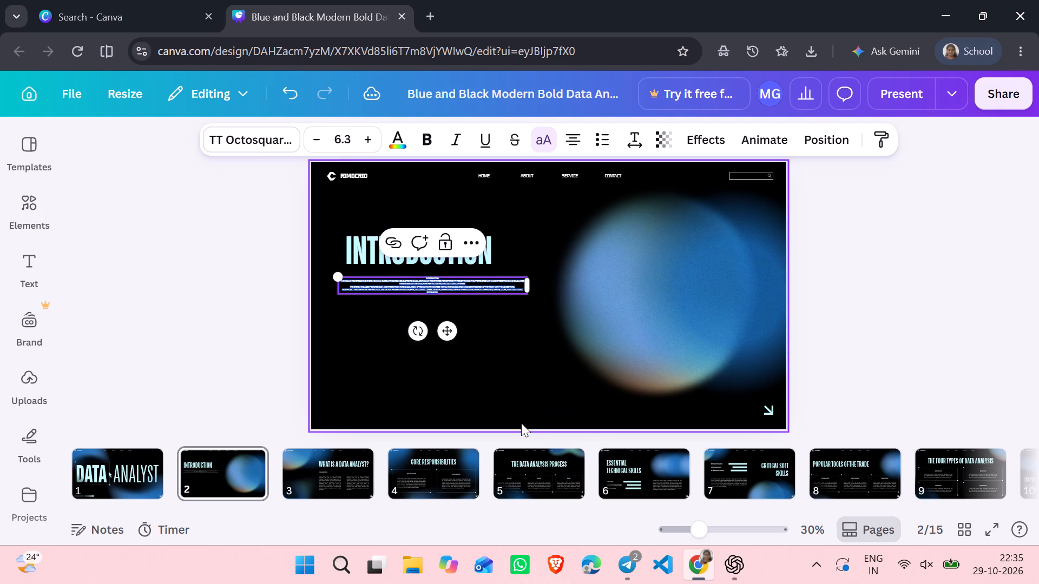
Set the font size of the pasted introduction text to 21.
{"action": "left_click", "coordinate": [372, 148]}
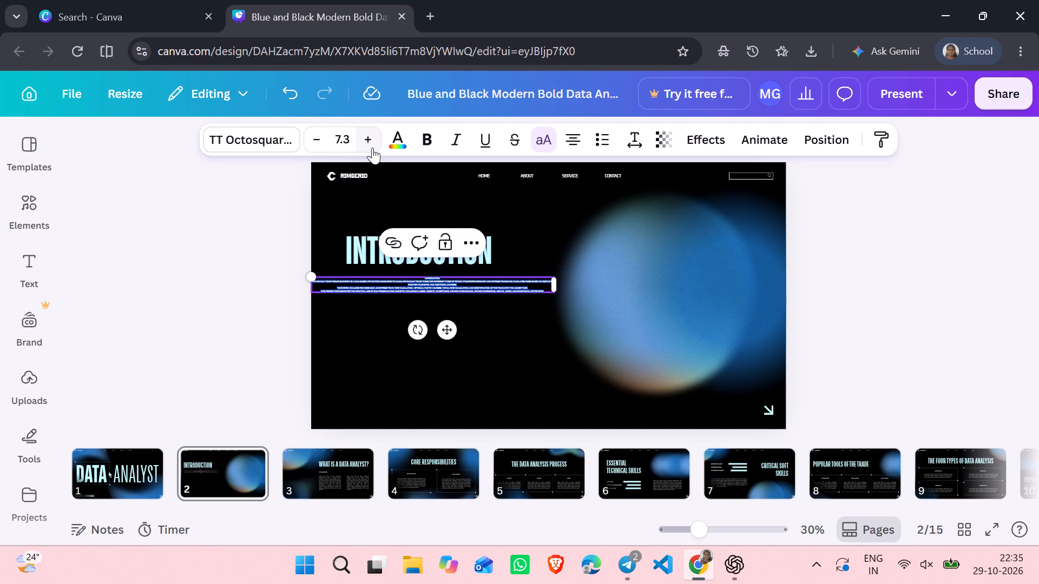
{"action": "left_click", "coordinate": [344, 149]}
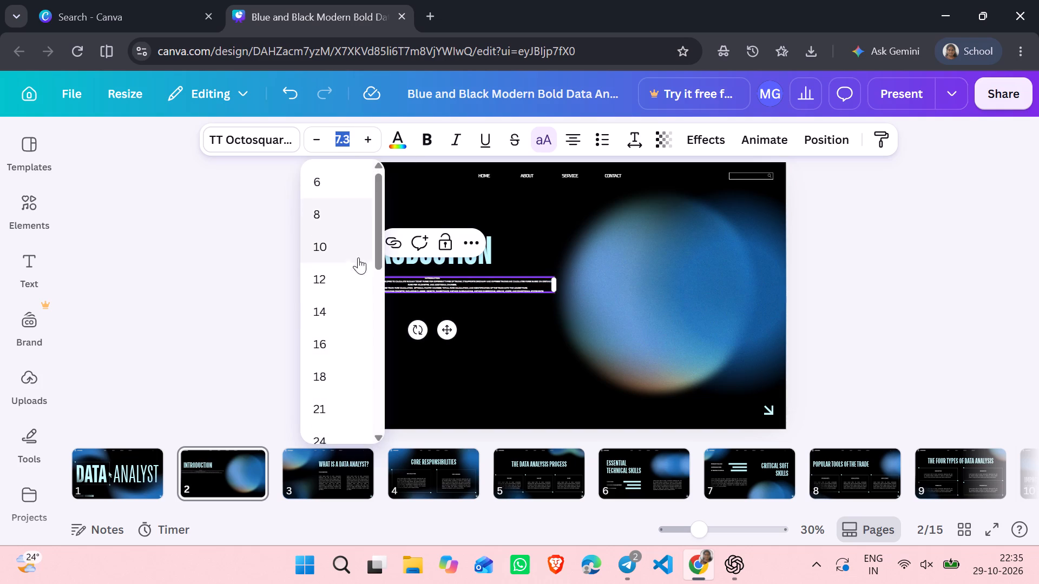
{"action": "scroll", "coordinate": [356, 297], "scroll_direction": "down", "scroll_amount": 2}
{"action": "left_click", "coordinate": [331, 320]}
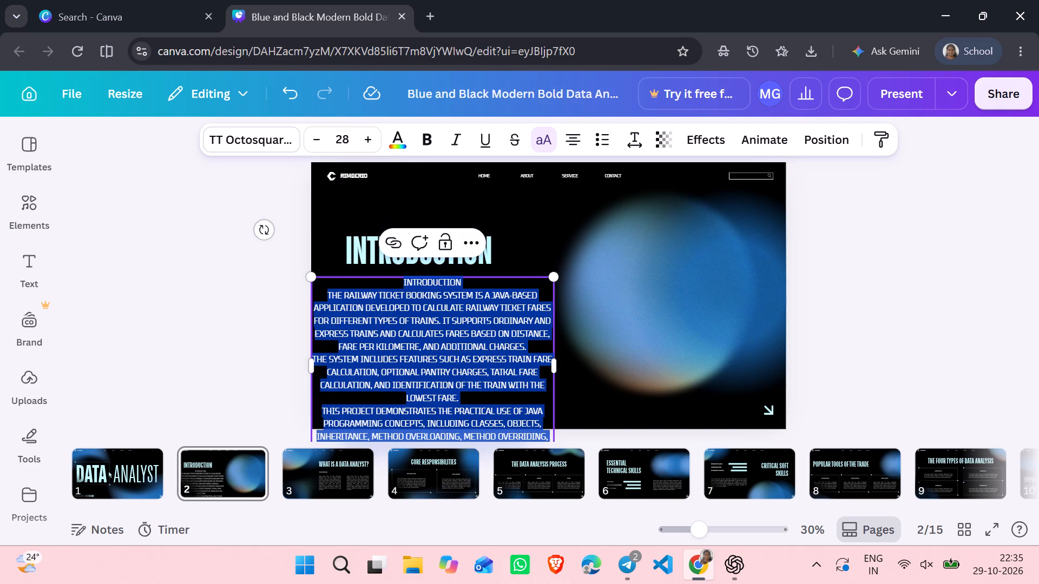
{"action": "left_click", "coordinate": [353, 147]}
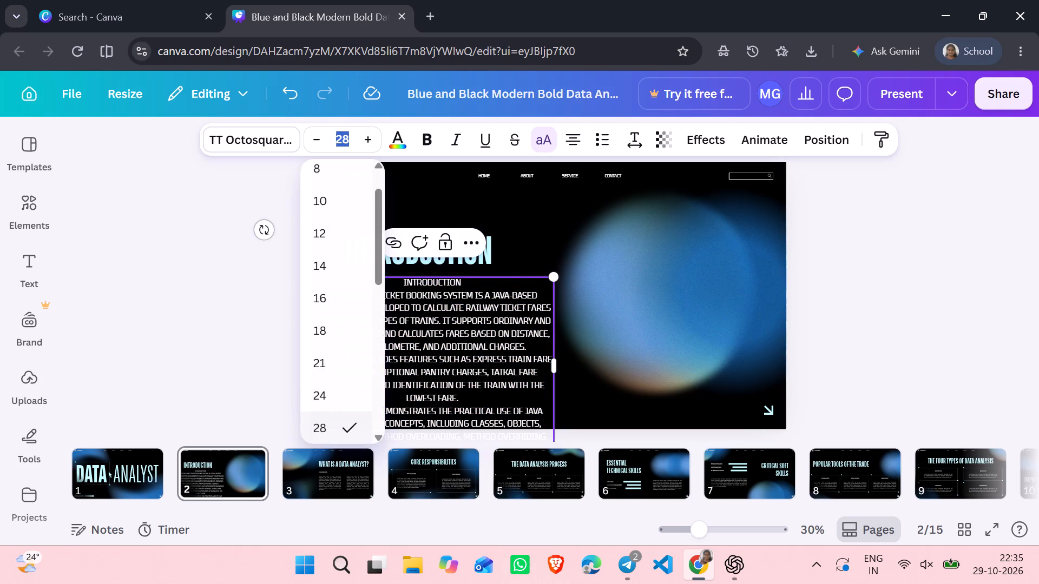
{"action": "left_click", "coordinate": [333, 263]}
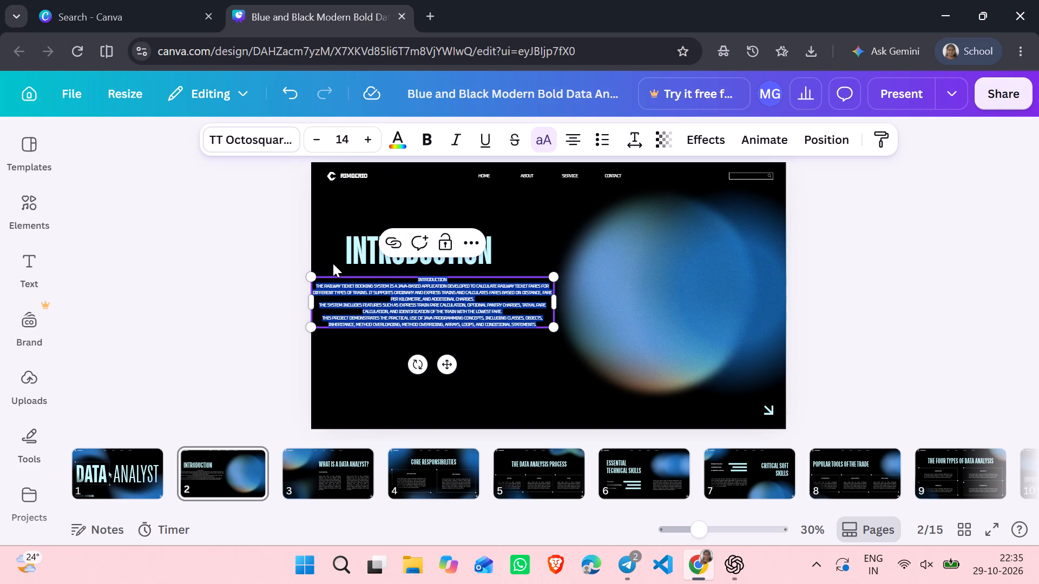
{"action": "left_click", "coordinate": [363, 145]}
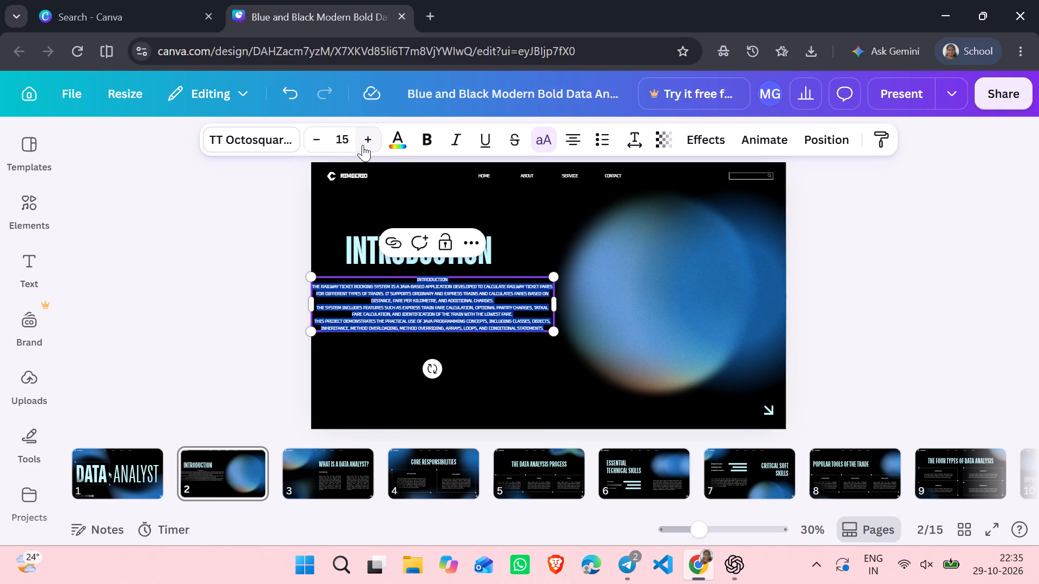
{"action": "triple_click", "coordinate": [363, 145]}
{"action": "left_click", "coordinate": [363, 145]}
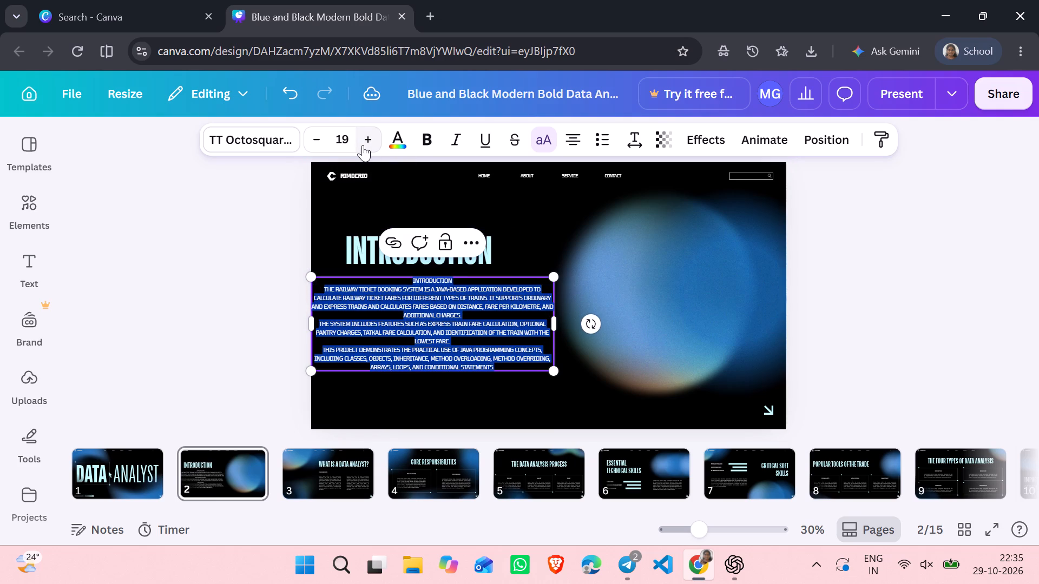
{"action": "left_click", "coordinate": [371, 143]}
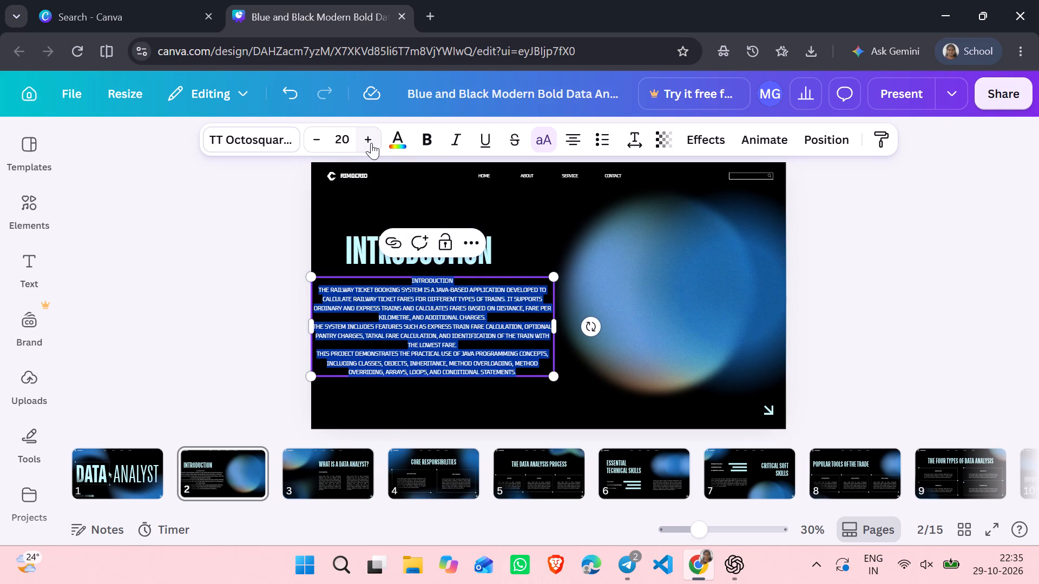
{"action": "left_click", "coordinate": [371, 143]}
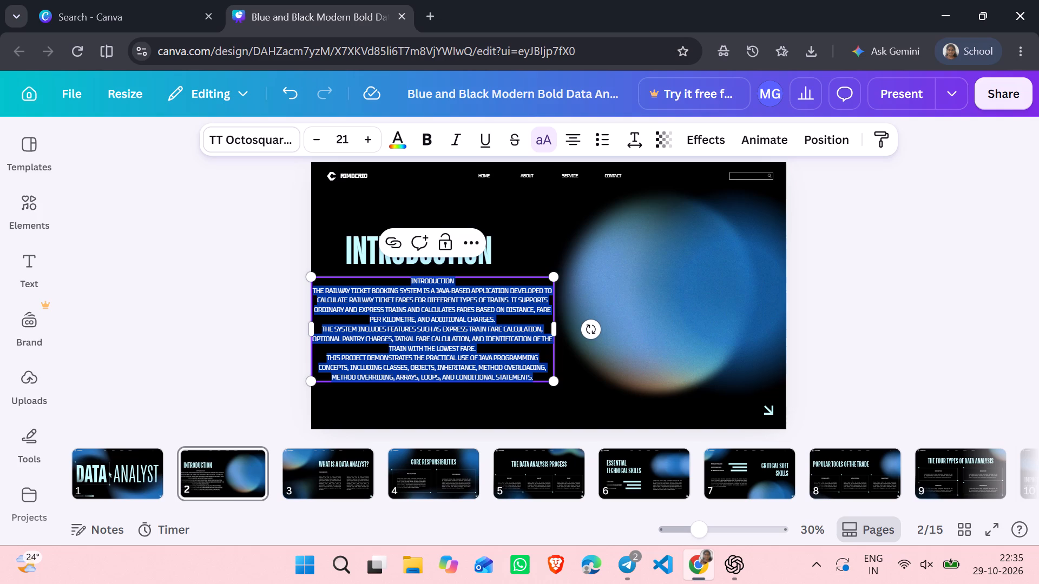
Delete the duplicate "Introduction" line at the start of the pasted text.
{"action": "left_click", "coordinate": [468, 281]}
{"action": "key", "text": "BackSpace"}
{"action": "key", "text": "BackSpace"}
{"action": "key", "text": "BackSpace"}
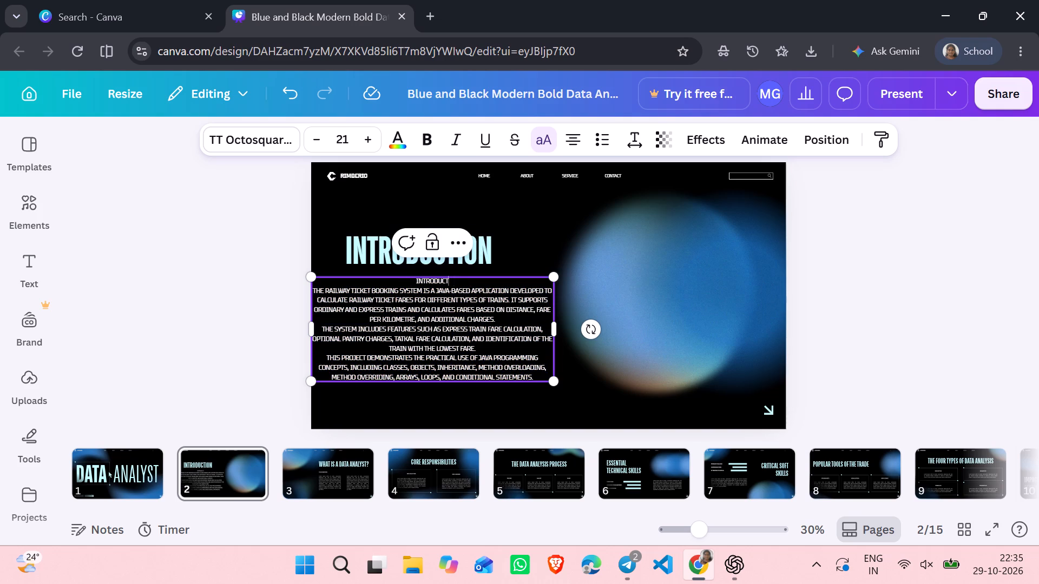
{"action": "key", "text": "BackSpace"}
{"action": "key", "text": "BackSpace"}
{"action": "key", "text": "BackSpace"}
{"action": "key", "text": "BackSpace"}
{"action": "key", "text": "BackSpace"}
{"action": "key", "text": "BackSpace"}
{"action": "key", "text": "BackSpace"}
{"action": "key", "text": "BackSpace"}
{"action": "key", "text": "BackSpace"}
{"action": "key", "text": "BackSpace"}
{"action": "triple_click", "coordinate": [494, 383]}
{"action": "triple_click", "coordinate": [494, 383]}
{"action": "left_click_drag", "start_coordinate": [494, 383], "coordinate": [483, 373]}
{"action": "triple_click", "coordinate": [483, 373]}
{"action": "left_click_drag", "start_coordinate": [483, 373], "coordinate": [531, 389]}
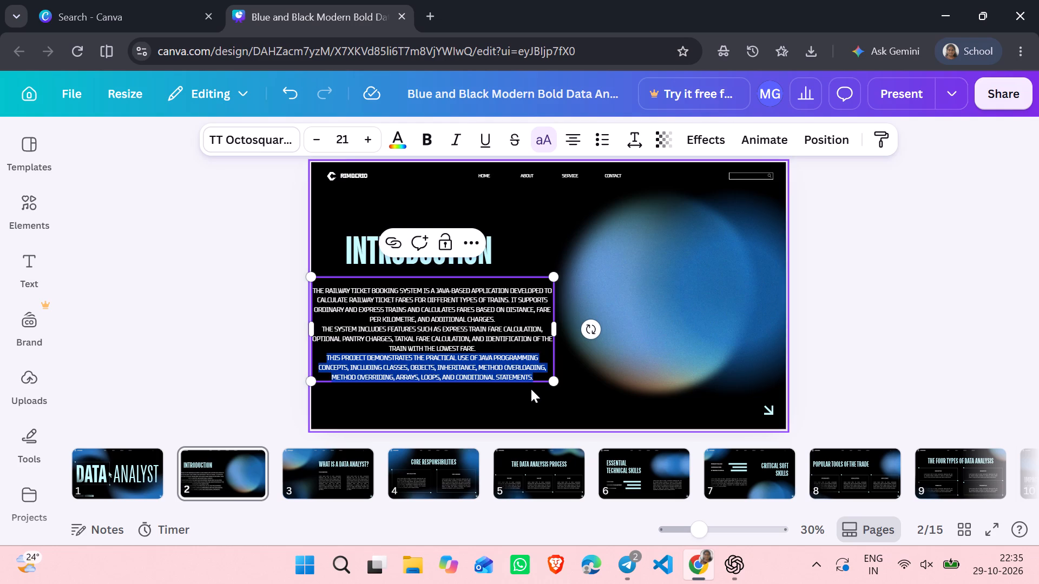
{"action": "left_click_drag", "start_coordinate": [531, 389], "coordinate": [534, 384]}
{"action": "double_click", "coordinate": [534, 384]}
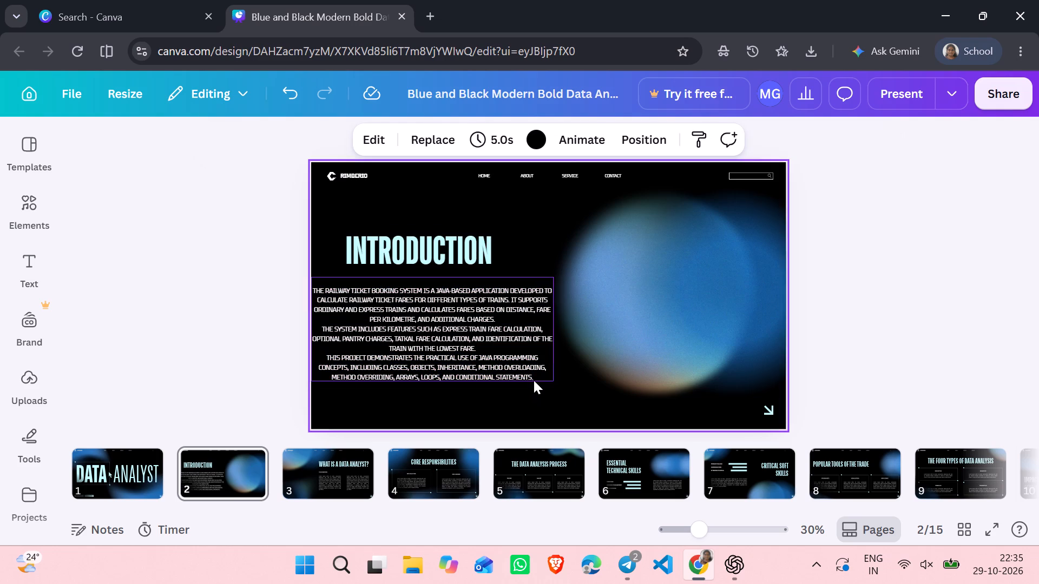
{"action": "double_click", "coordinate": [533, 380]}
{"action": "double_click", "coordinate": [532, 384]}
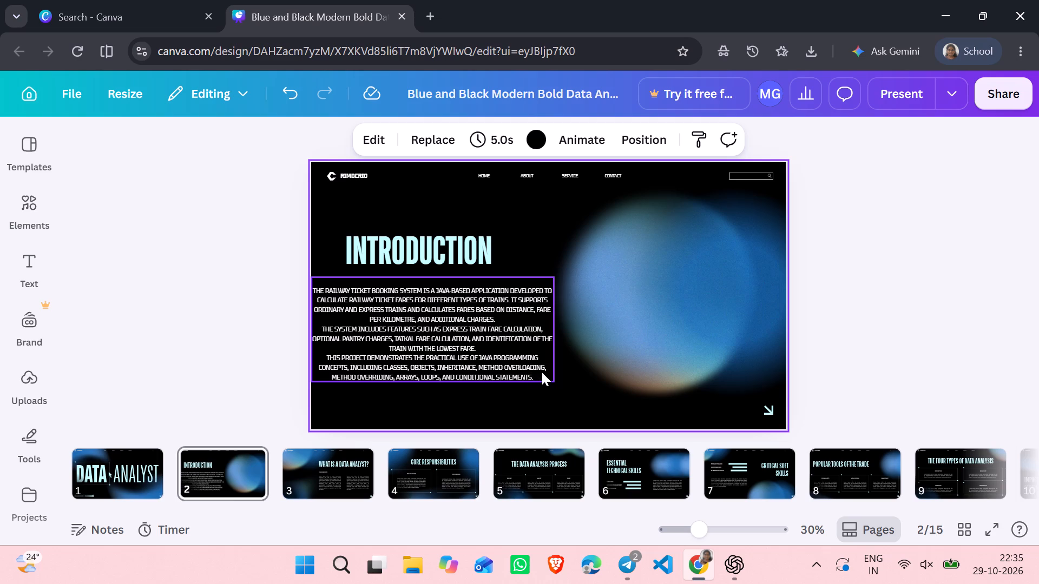
Resize the introduction text box to about 1,001 wide and 405 high, with its text at about size 20.1.
{"action": "left_click", "coordinate": [550, 359]}
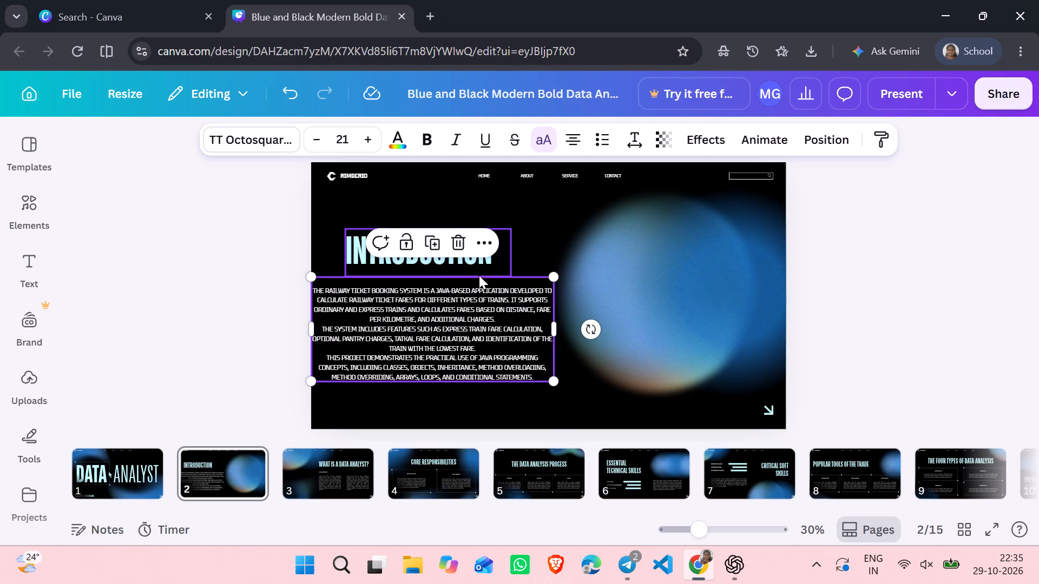
{"action": "left_click", "coordinate": [313, 277]}
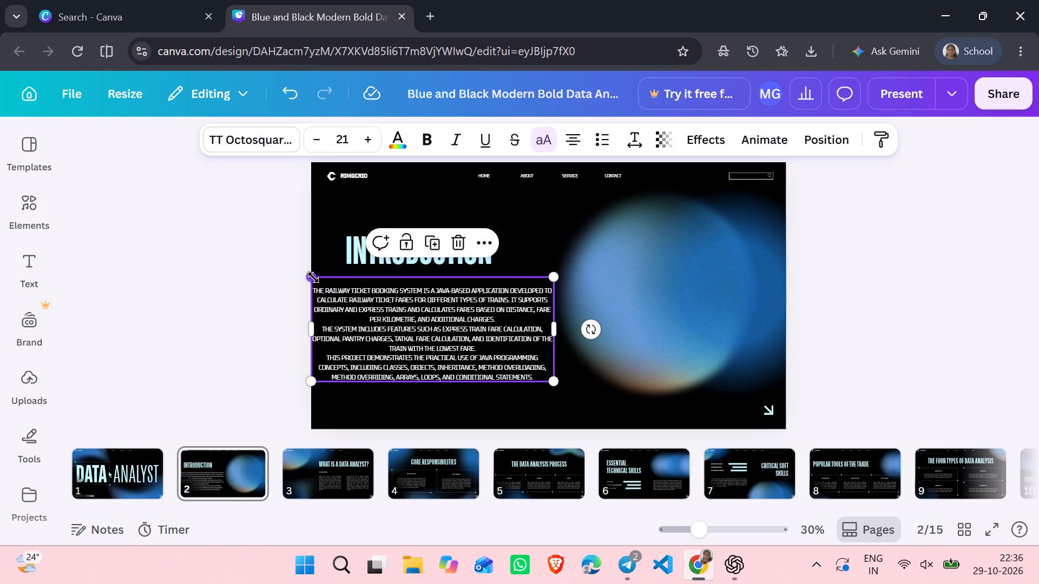
{"action": "left_click_drag", "start_coordinate": [313, 277], "coordinate": [328, 286]}
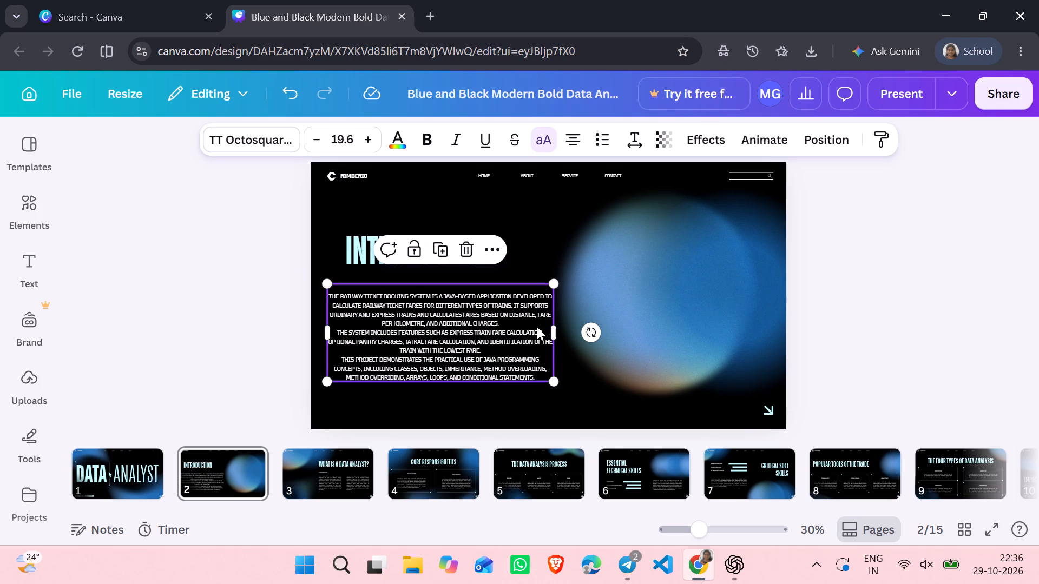
{"action": "double_click", "coordinate": [552, 376]}
{"action": "left_click_drag", "start_coordinate": [552, 376], "coordinate": [556, 390]}
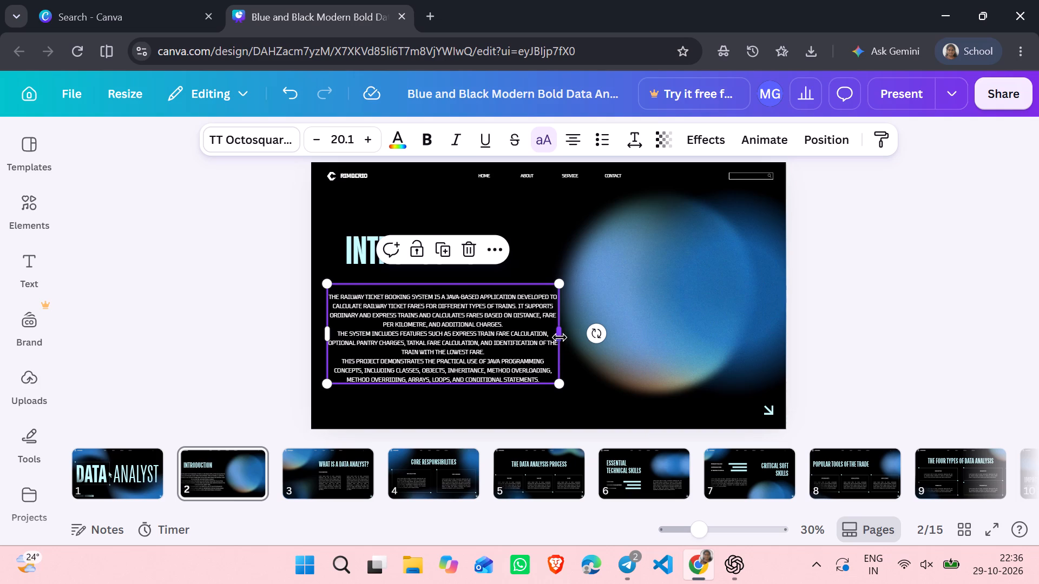
{"action": "left_click", "coordinate": [557, 336]}
{"action": "left_click_drag", "start_coordinate": [557, 336], "coordinate": [687, 390]}
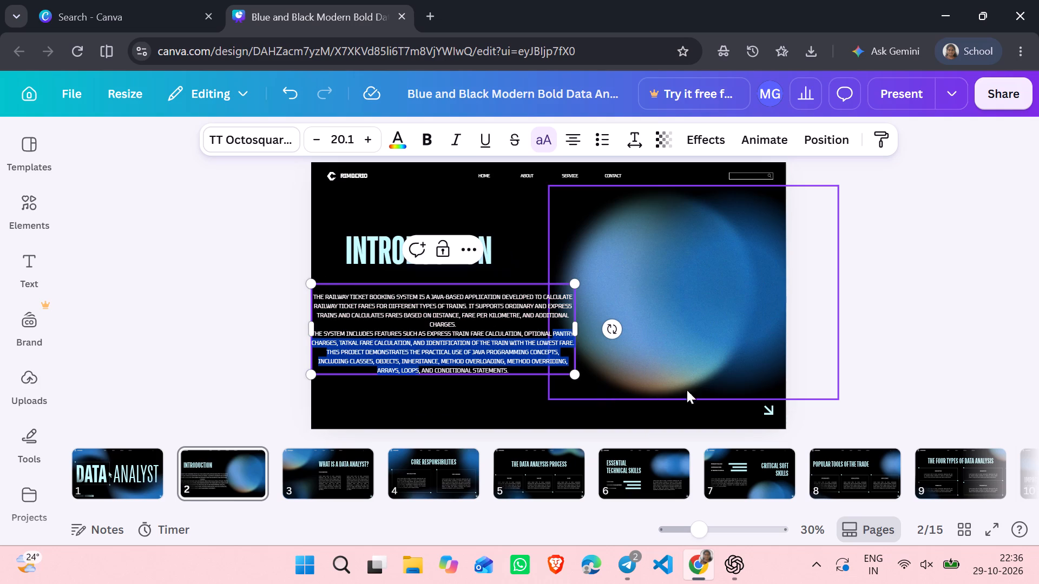
{"action": "left_click_drag", "start_coordinate": [687, 390], "coordinate": [576, 329]}
{"action": "left_click", "coordinate": [576, 329]}
{"action": "left_click_drag", "start_coordinate": [576, 329], "coordinate": [559, 326]}
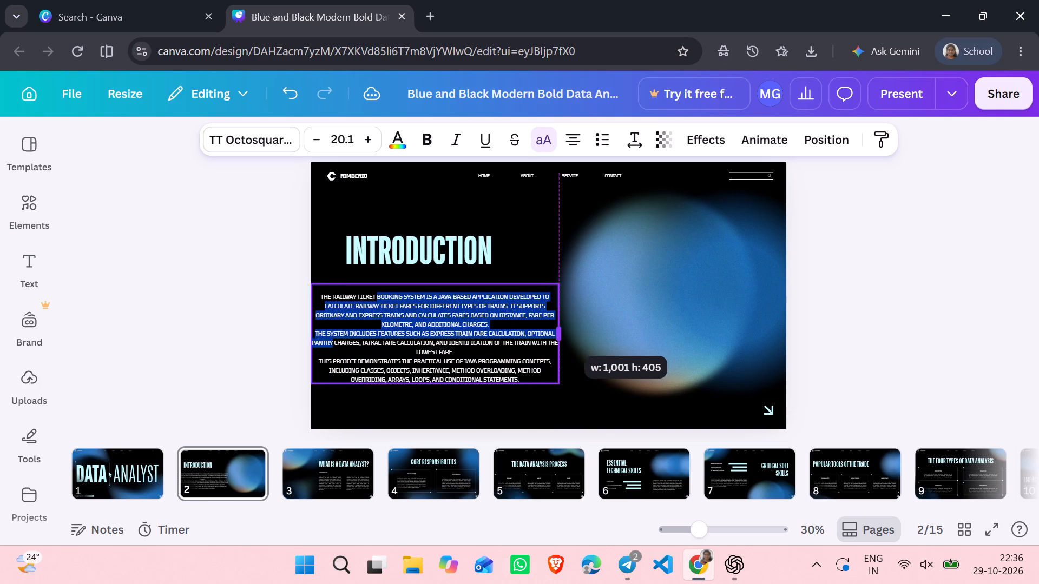
{"action": "left_click_drag", "start_coordinate": [559, 326], "coordinate": [556, 322]}
Move the introduction text box up beneath the Introduction heading, set slightly in from the slide's left edge.
{"action": "left_click", "coordinate": [281, 255]}
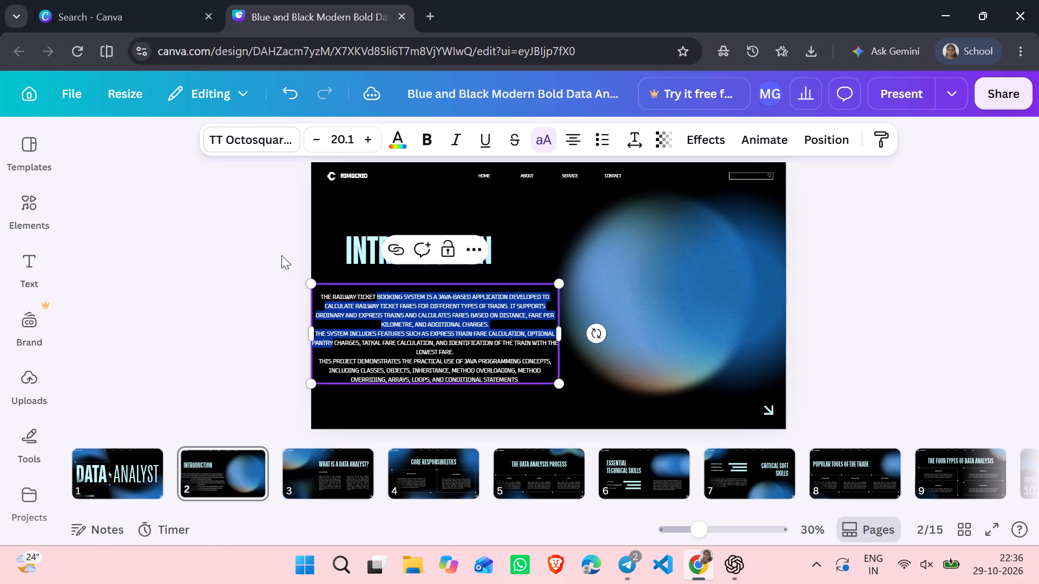
{"action": "left_click", "coordinate": [444, 291]}
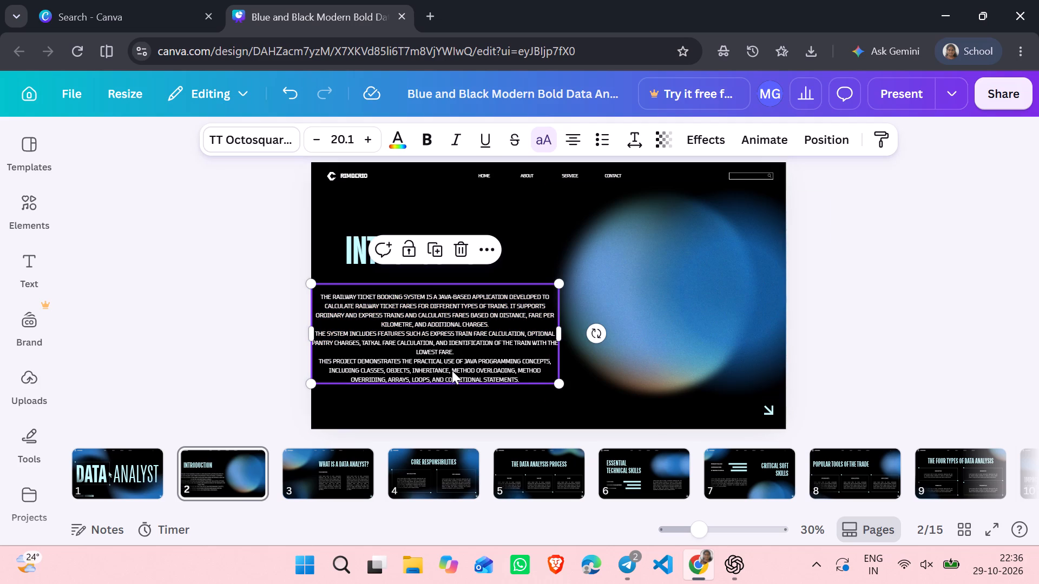
{"action": "left_click_drag", "start_coordinate": [446, 368], "coordinate": [448, 346]}
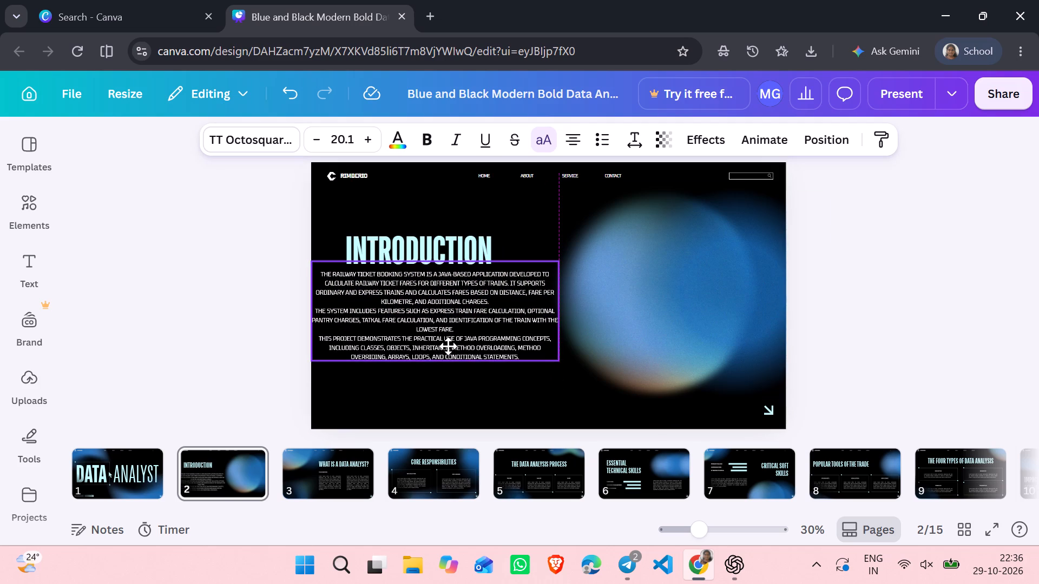
{"action": "left_click_drag", "start_coordinate": [448, 346], "coordinate": [448, 348]}
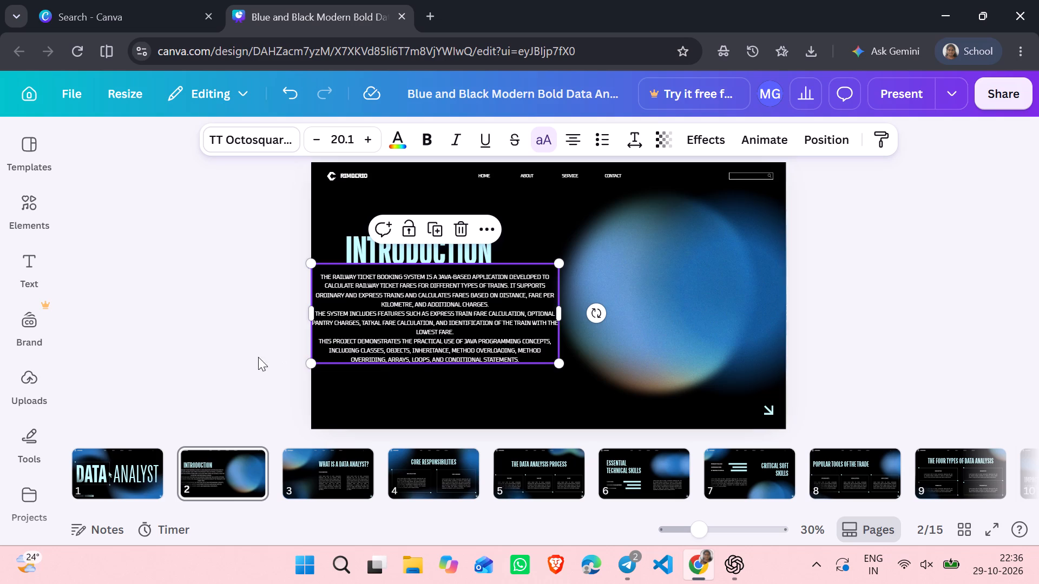
{"action": "left_click_drag", "start_coordinate": [402, 320], "coordinate": [402, 323]}
{"action": "left_click_drag", "start_coordinate": [402, 323], "coordinate": [411, 334]}
{"action": "left_click", "coordinate": [284, 278]}
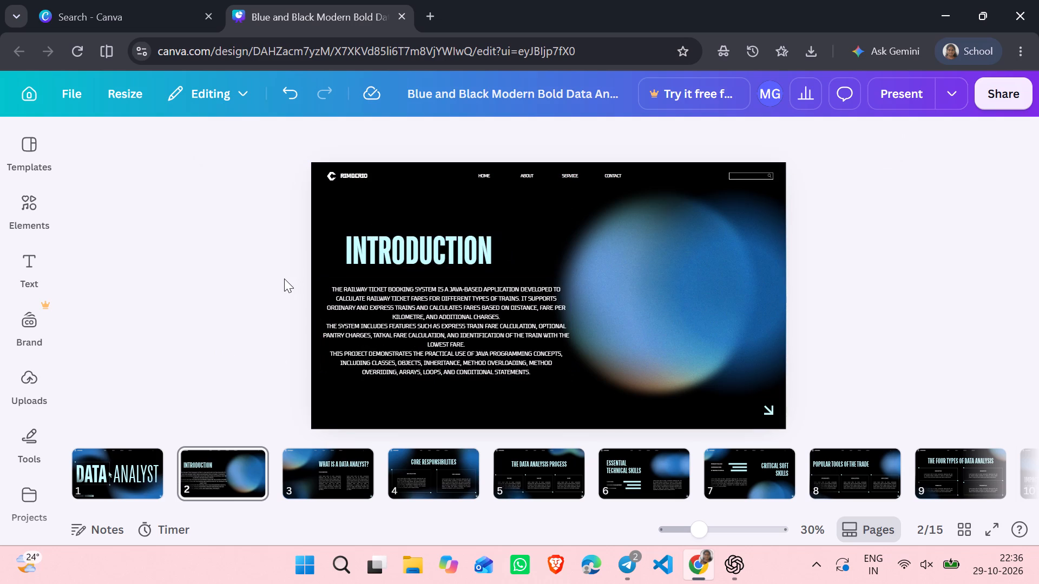
{"action": "left_click", "coordinate": [431, 327]}
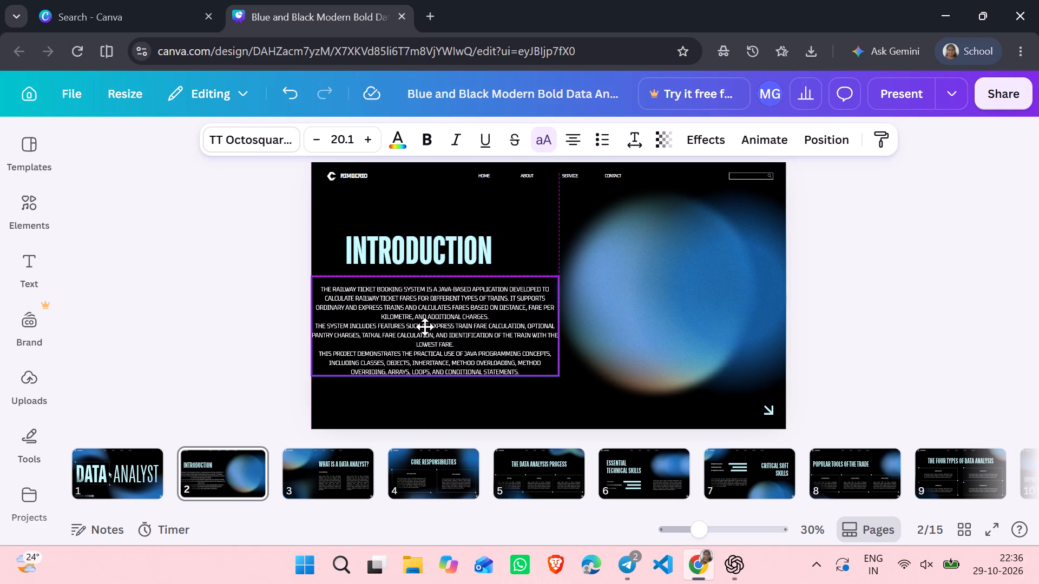
{"action": "left_click", "coordinate": [258, 277]}
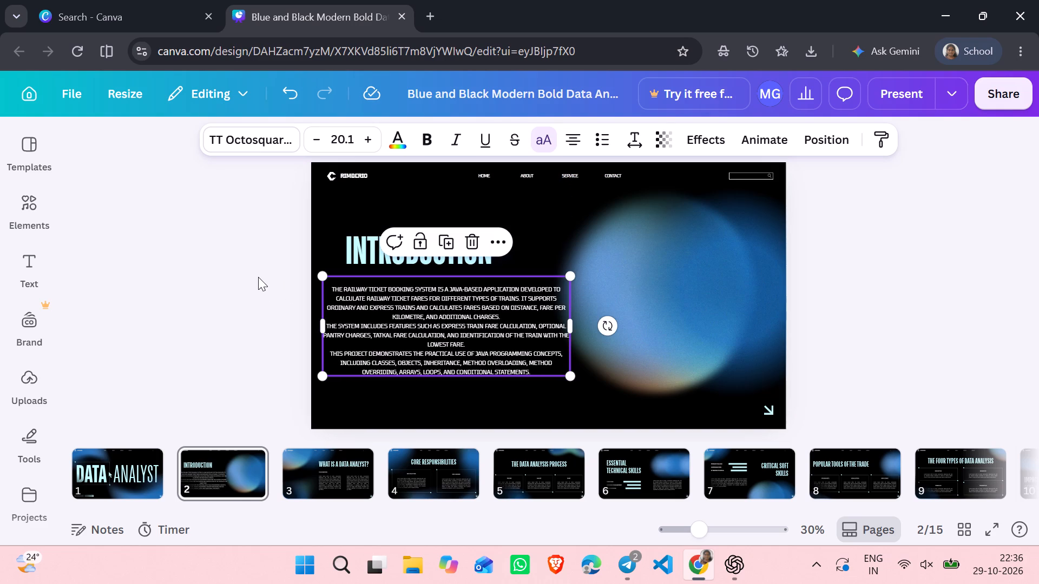
{"action": "left_click", "coordinate": [449, 322]}
Nudge the introduction text box sideways so that it sits just inside the slide's left edge.
{"action": "left_click_drag", "start_coordinate": [449, 322], "coordinate": [436, 323]}
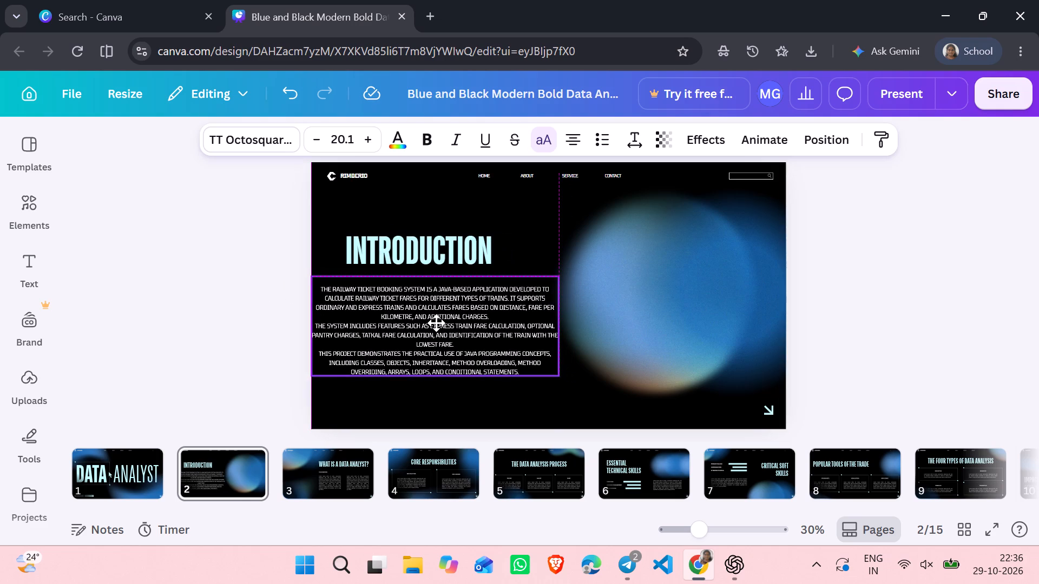
{"action": "left_click_drag", "start_coordinate": [436, 323], "coordinate": [442, 325]}
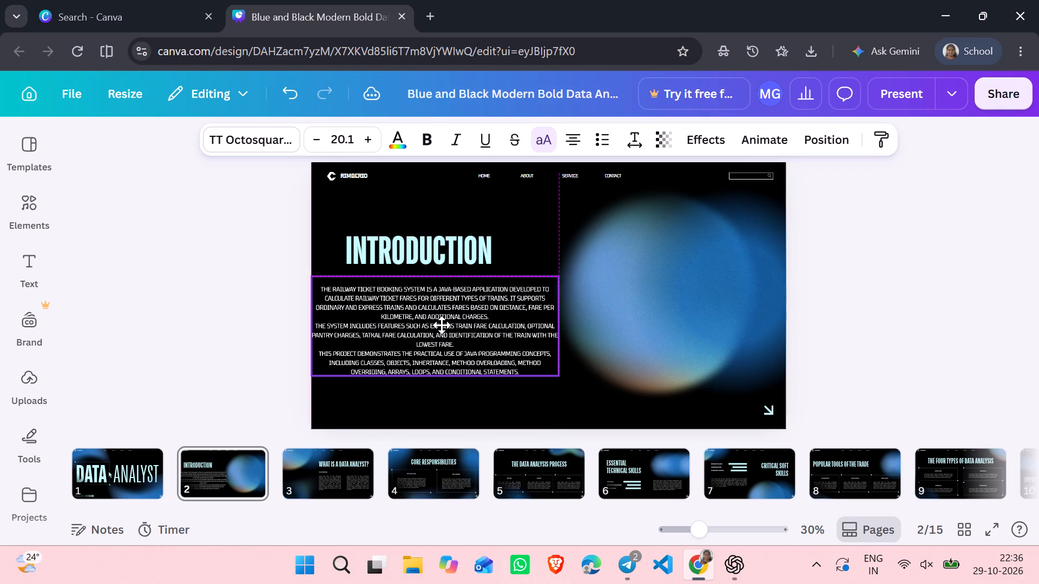
{"action": "left_click_drag", "start_coordinate": [442, 325], "coordinate": [443, 325]}
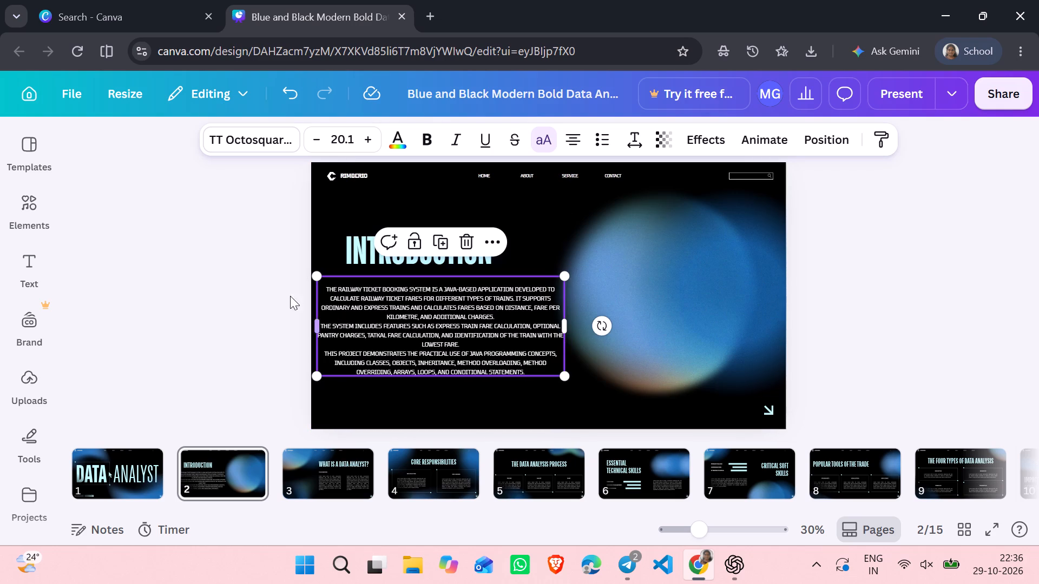
{"action": "left_click", "coordinate": [274, 293]}
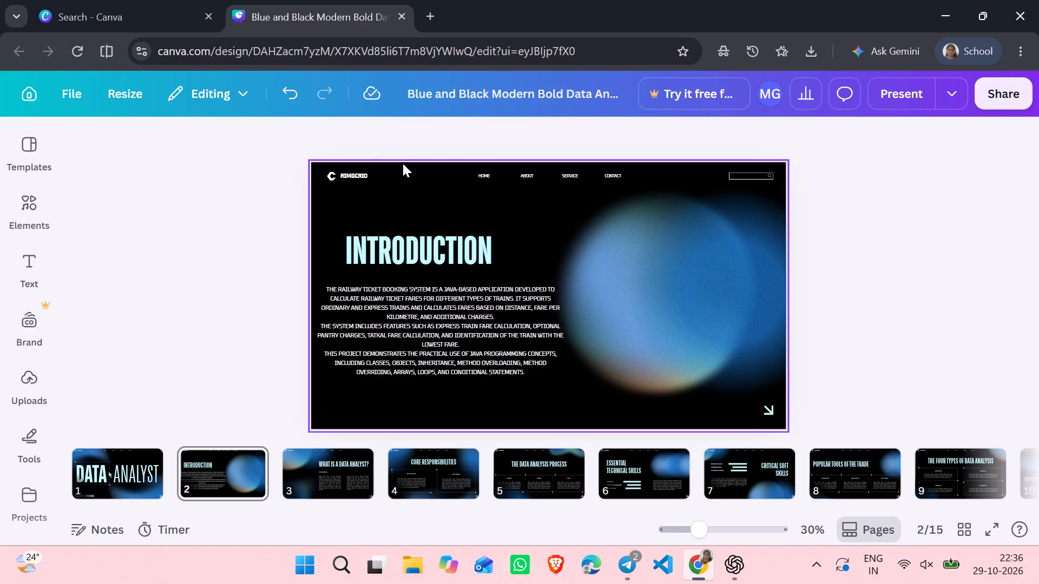
Delete the RIMBERIO name, the Home, About, Service and Contact labels and the search box from the Introduction slide's header.
{"action": "left_click", "coordinate": [357, 172]}
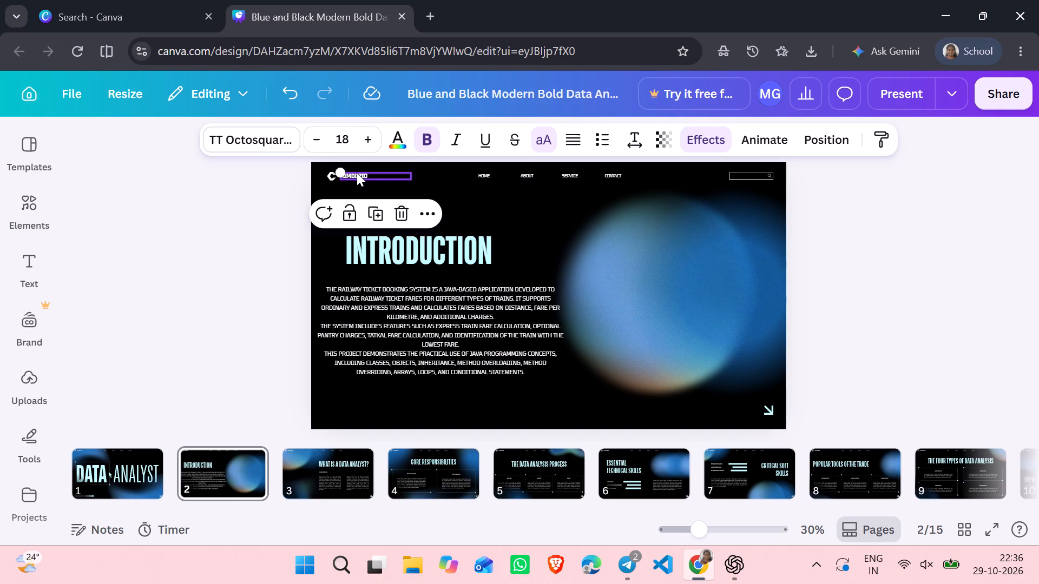
{"action": "key", "text": "Delete"}
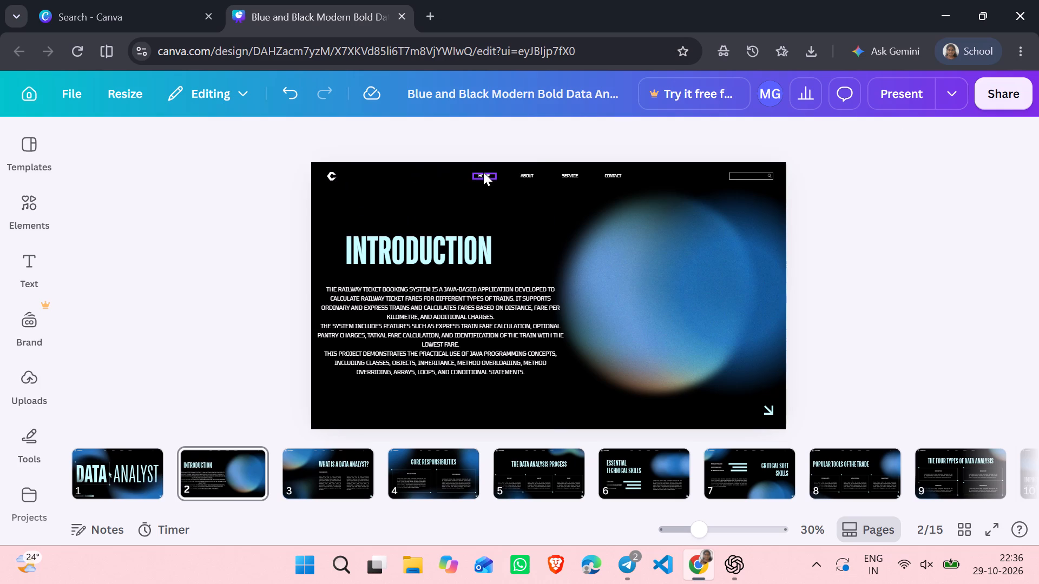
{"action": "left_click", "coordinate": [483, 172]}
{"action": "key", "text": "Delete"}
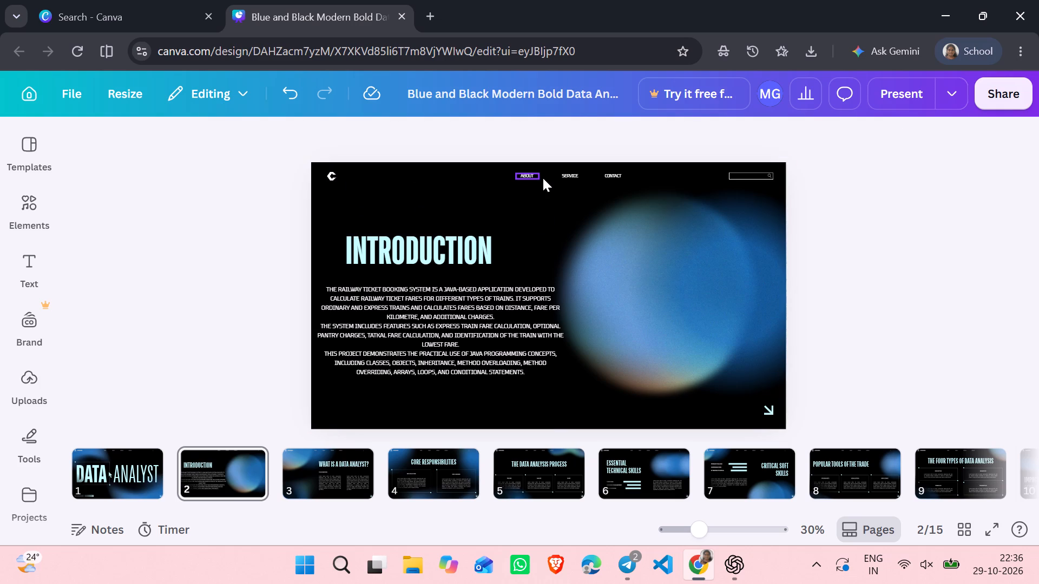
{"action": "left_click", "coordinate": [530, 176]}
{"action": "key", "text": "Delete"}
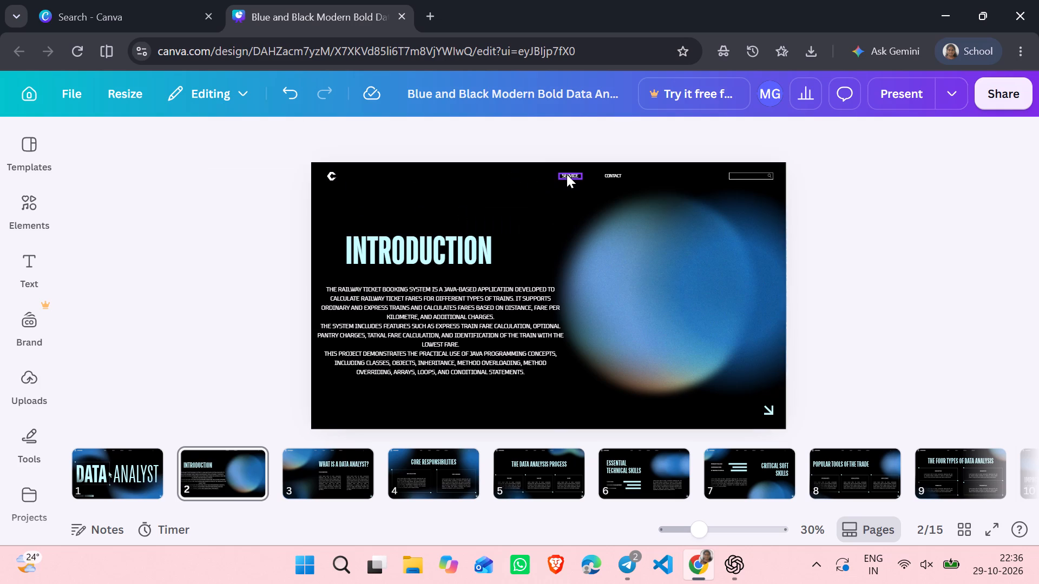
{"action": "left_click", "coordinate": [567, 174]}
{"action": "key", "text": "Delete"}
{"action": "left_click", "coordinate": [604, 175]}
{"action": "key", "text": "Delete"}
{"action": "left_click", "coordinate": [732, 176]}
{"action": "key", "text": "Delete"}
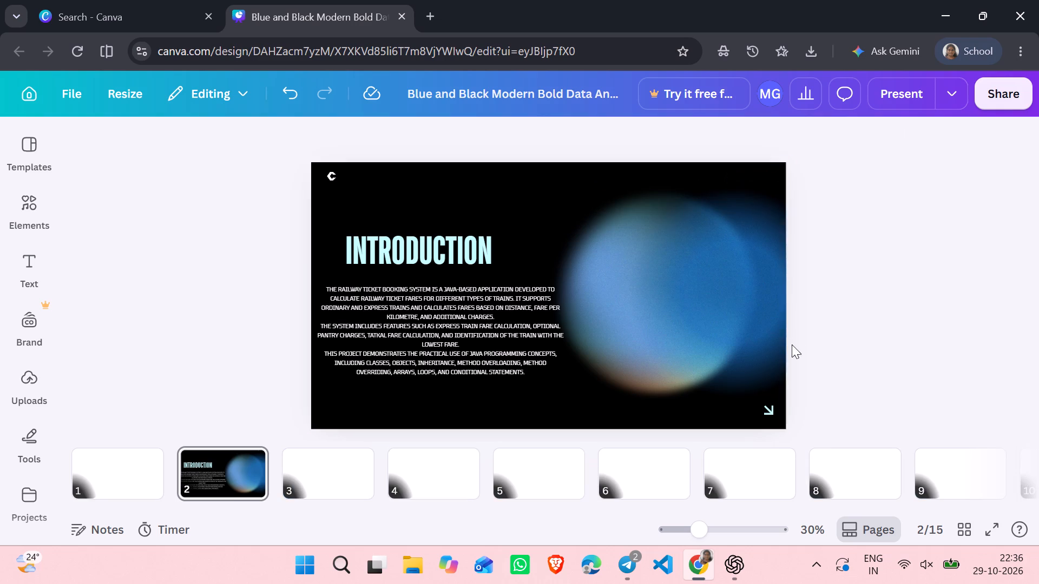
Delete the small arrow from the Introduction slide's bottom corner.
{"action": "left_click", "coordinate": [765, 415]}
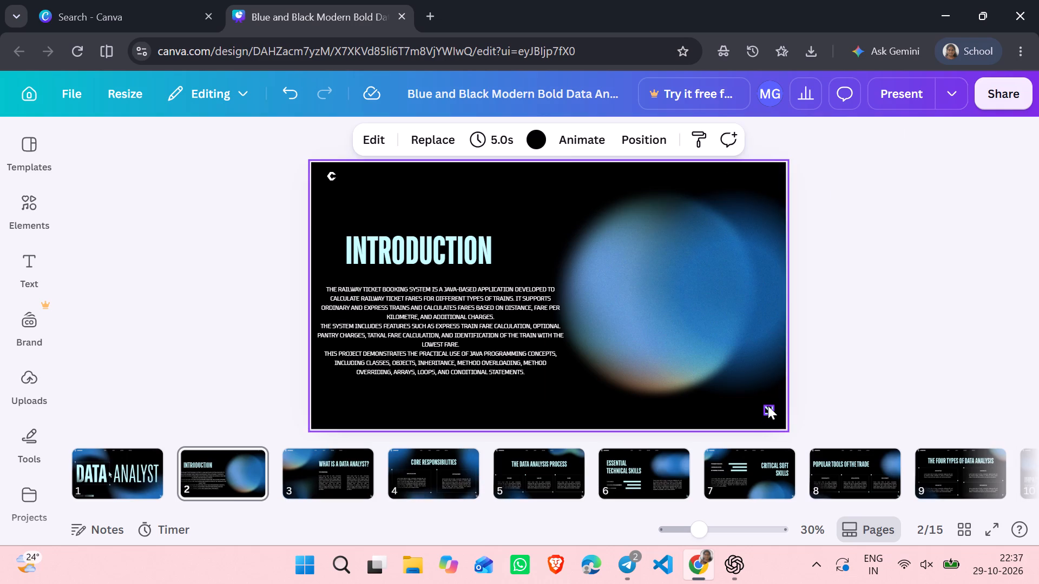
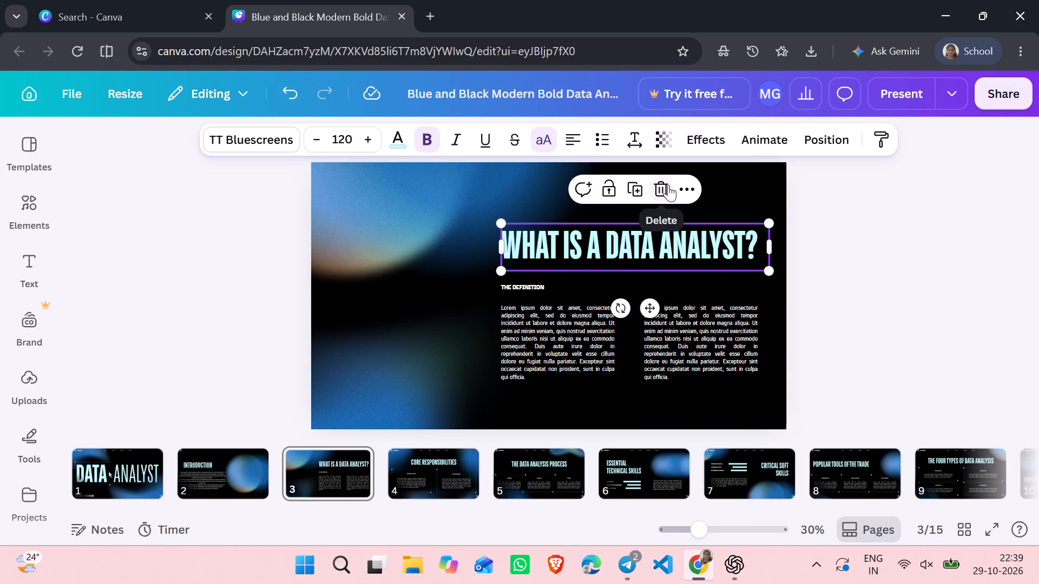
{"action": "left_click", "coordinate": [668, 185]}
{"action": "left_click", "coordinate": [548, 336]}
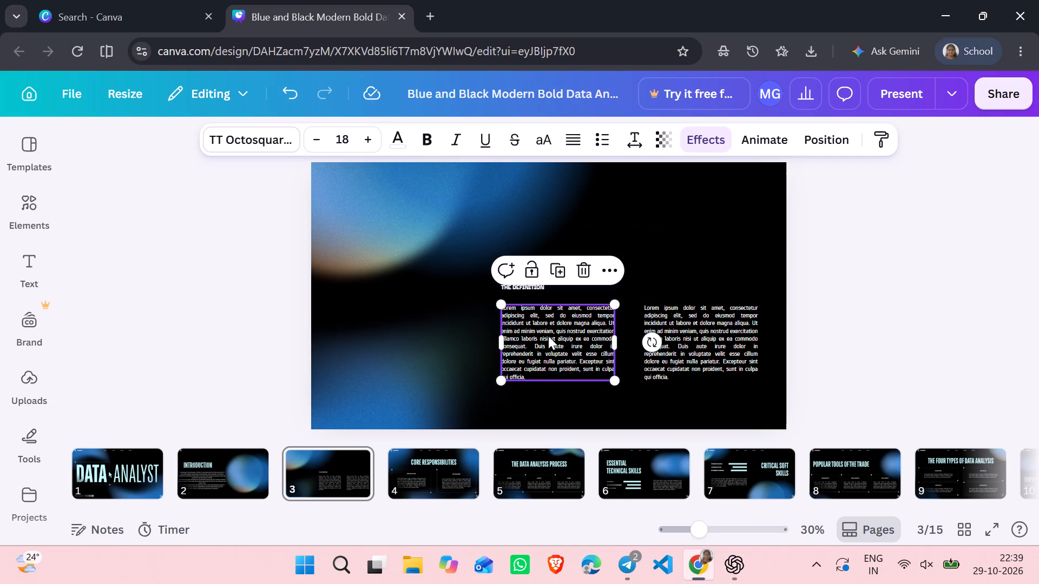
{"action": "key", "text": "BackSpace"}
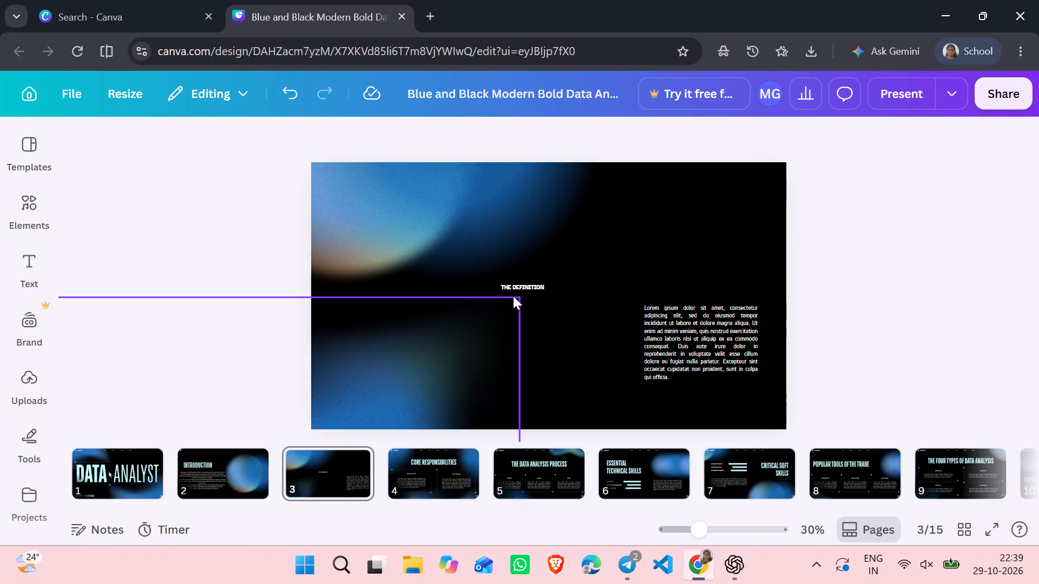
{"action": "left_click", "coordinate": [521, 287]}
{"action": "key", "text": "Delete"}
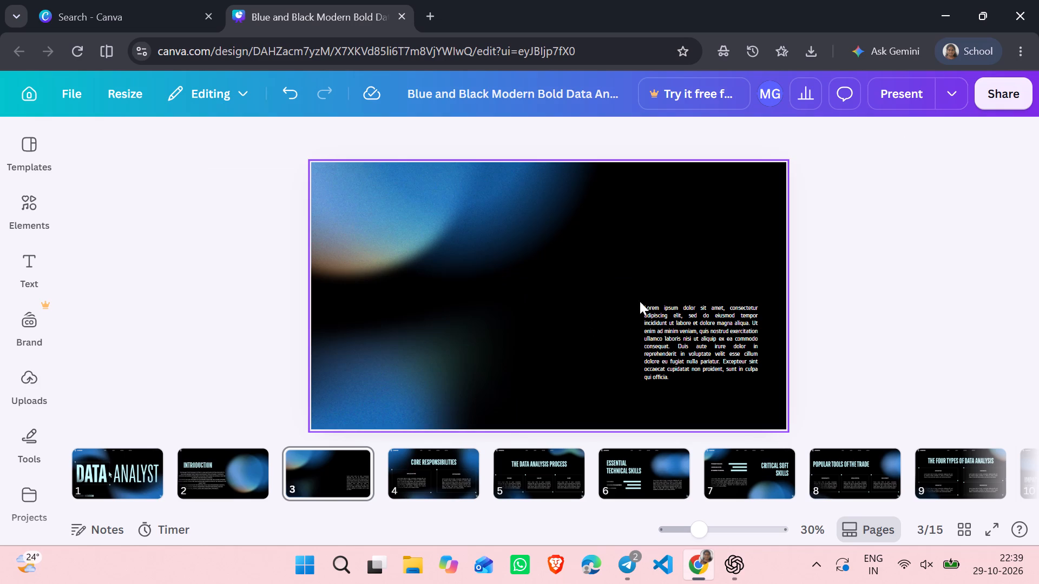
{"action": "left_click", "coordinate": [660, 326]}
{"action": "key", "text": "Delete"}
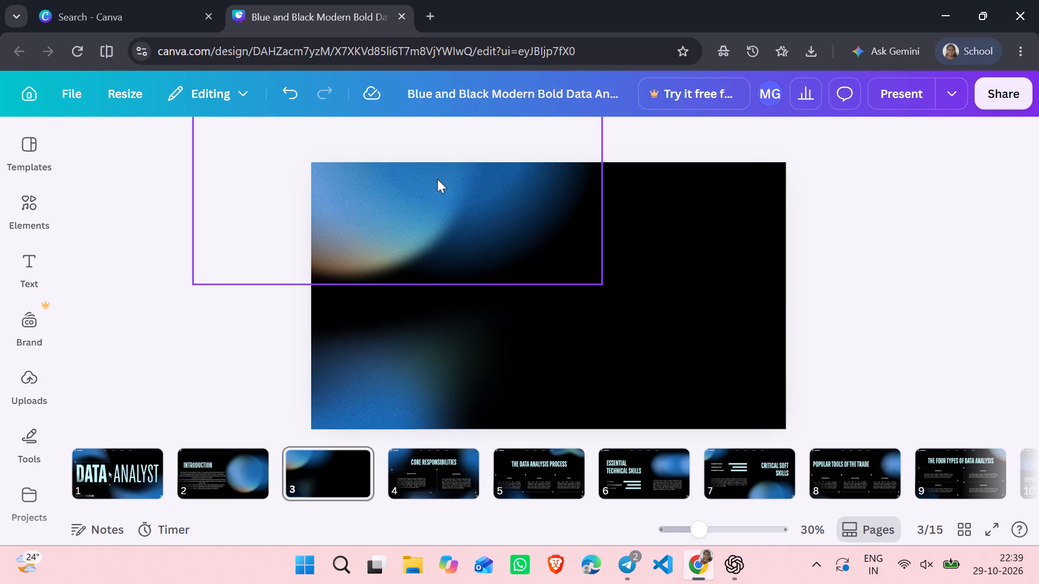
Paste the copied Abstract text for the Railway Ticket Booking System onto the emptied slide 3.
{"action": "key", "text": "ctrl+v"}
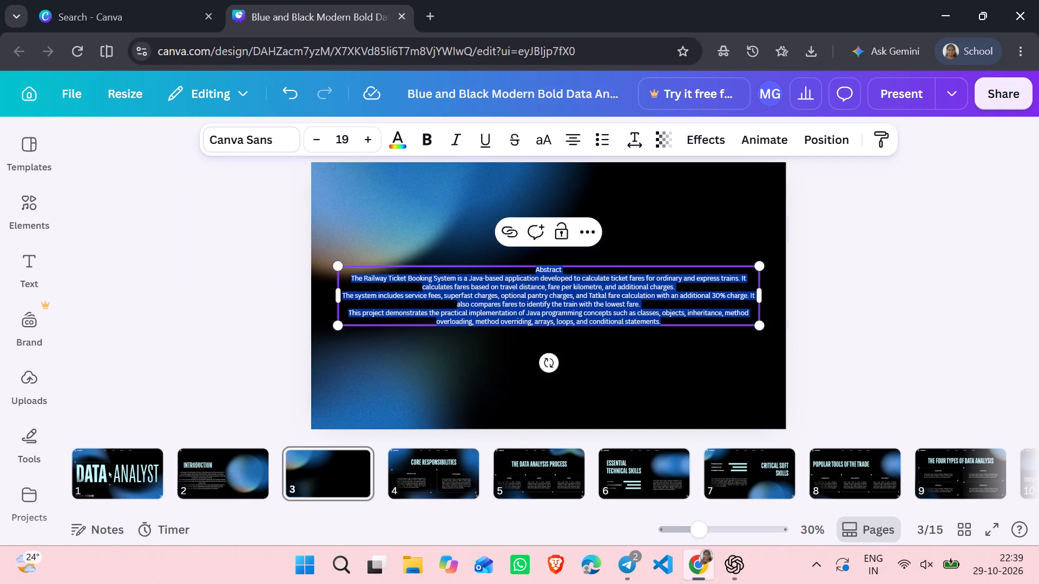
{"action": "double_click", "coordinate": [534, 271]}
{"action": "left_click_drag", "start_coordinate": [534, 271], "coordinate": [562, 274]}
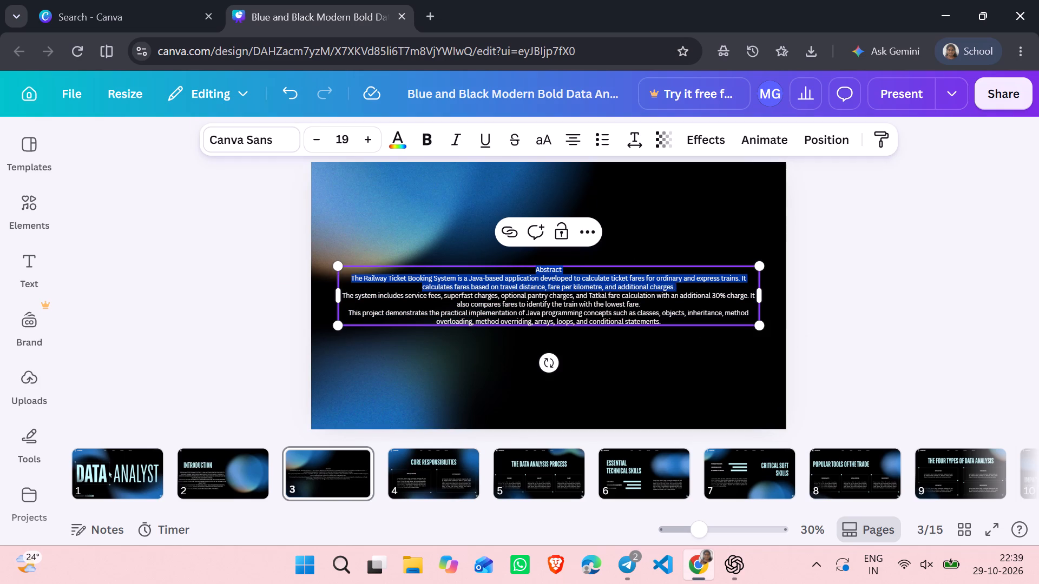
{"action": "left_click", "coordinate": [701, 302]}
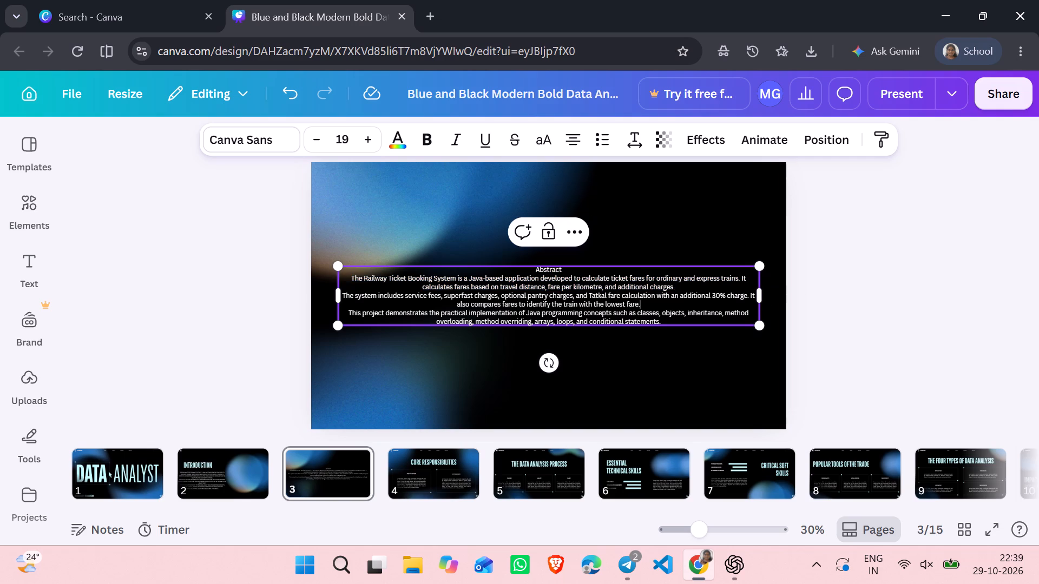
Replace the "Core Responsibilities" heading on slide 4 with "ABSTRACT".
{"action": "left_click", "coordinate": [452, 467]}
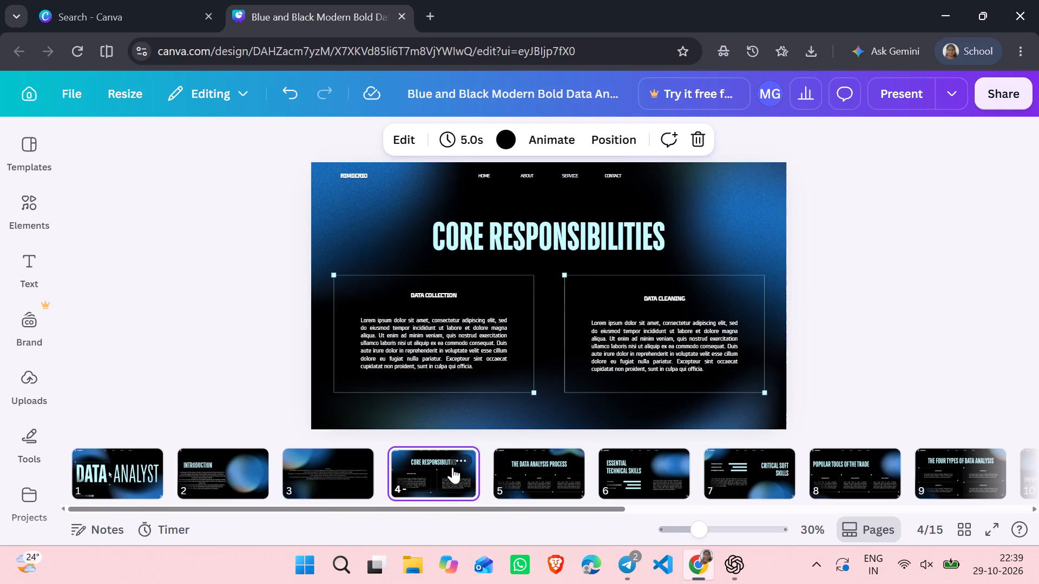
{"action": "left_click", "coordinate": [663, 235]}
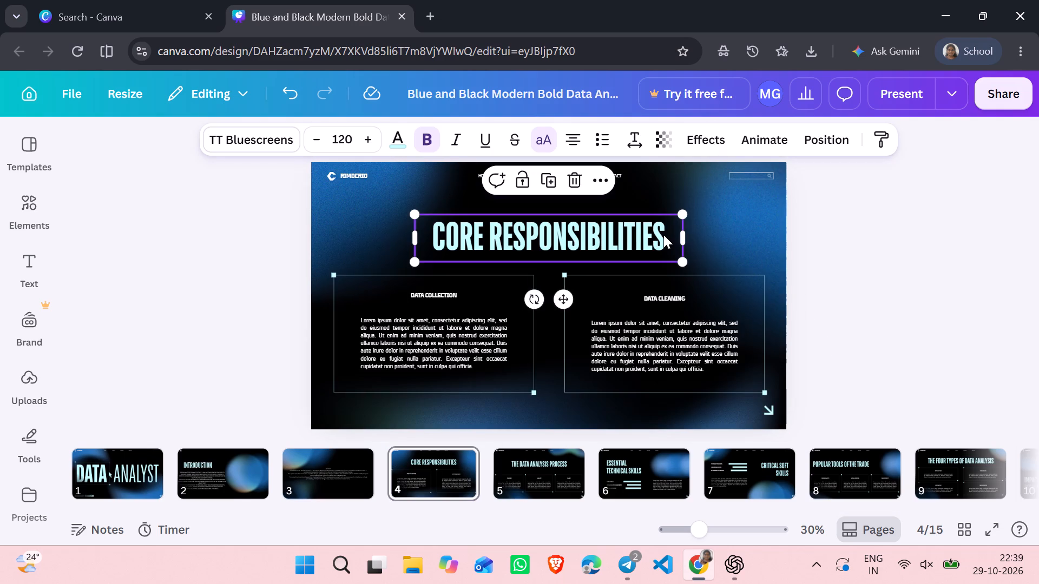
{"action": "left_click", "coordinate": [663, 234]}
{"action": "left_click", "coordinate": [663, 234]}
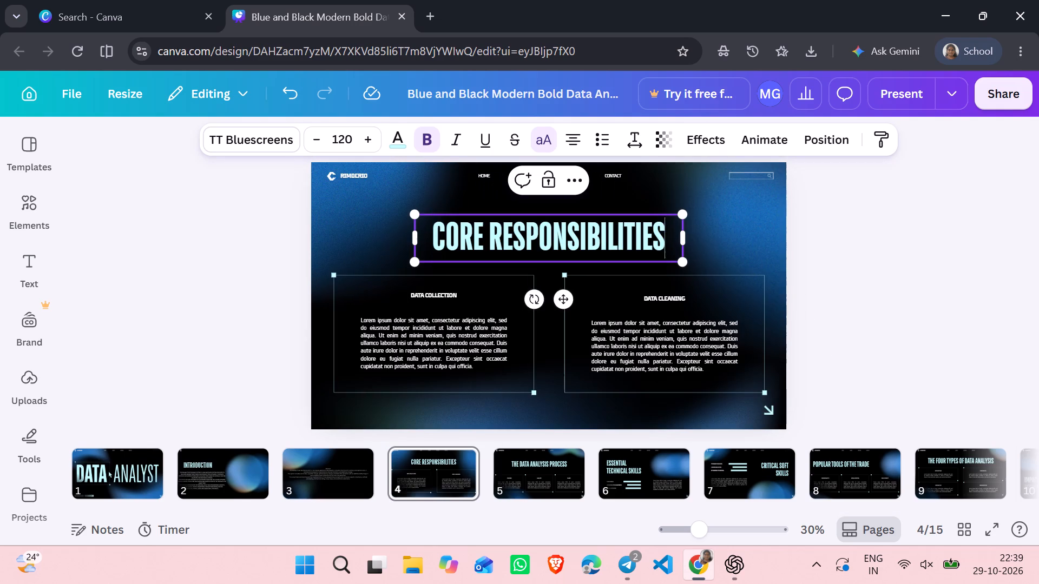
{"action": "key", "text": "BackSpace"}
{"action": "key", "text": "BackSpace"}
{"action": "key", "text": "BackSpace"}
{"action": "key", "text": "BackSpace"}
{"action": "key", "text": "BackSpace"}
{"action": "key", "text": "BackSpace"}
{"action": "key", "text": "BackSpace"}
{"action": "key", "text": "BackSpace"}
{"action": "key", "text": "BackSpace"}
{"action": "key", "text": "BackSpace"}
{"action": "key", "text": "BackSpace"}
{"action": "key", "text": "BackSpace"}
{"action": "key", "text": "BackSpace"}
{"action": "key", "text": "BackSpace"}
{"action": "key", "text": "BackSpace"}
{"action": "key", "text": "BackSpace"}
{"action": "key", "text": "BackSpace"}
{"action": "key", "text": "BackSpace"}
{"action": "key", "text": "BackSpace"}
{"action": "key", "text": "BackSpace"}
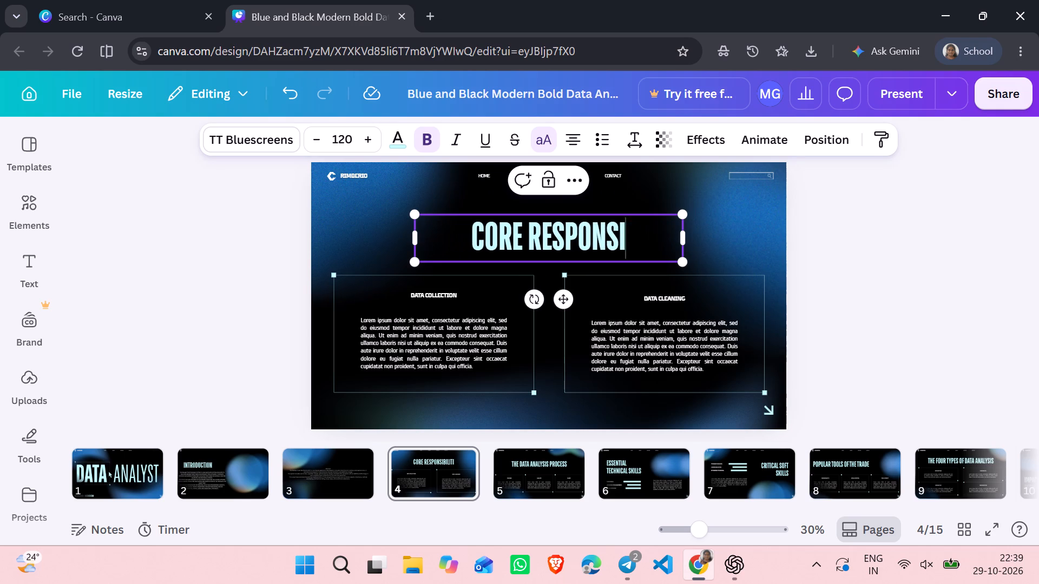
{"action": "key", "text": "BackSpace"}
{"action": "key", "text": "shift+a"}
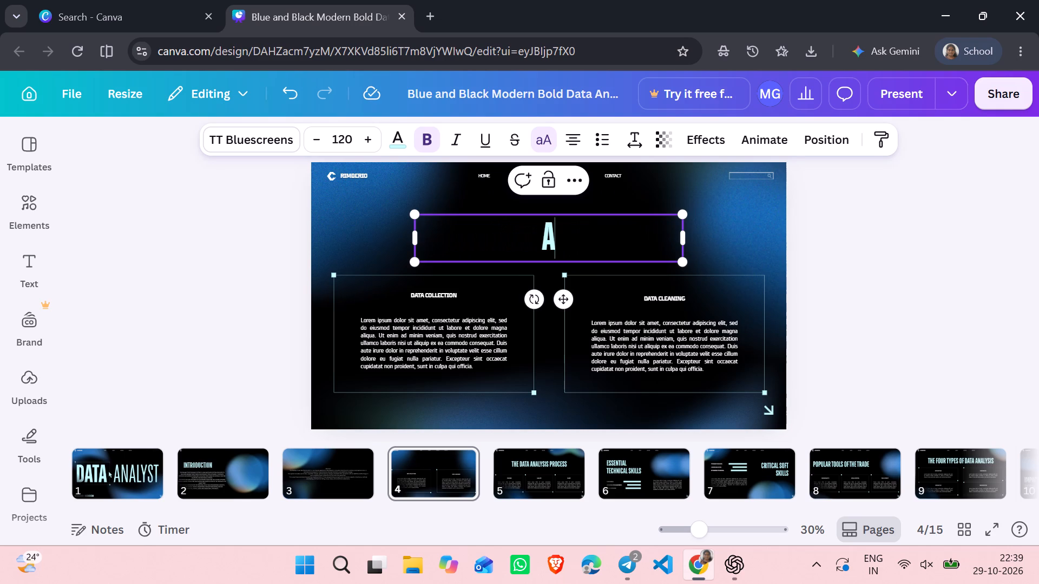
{"action": "type", "text": "BSTACT"}
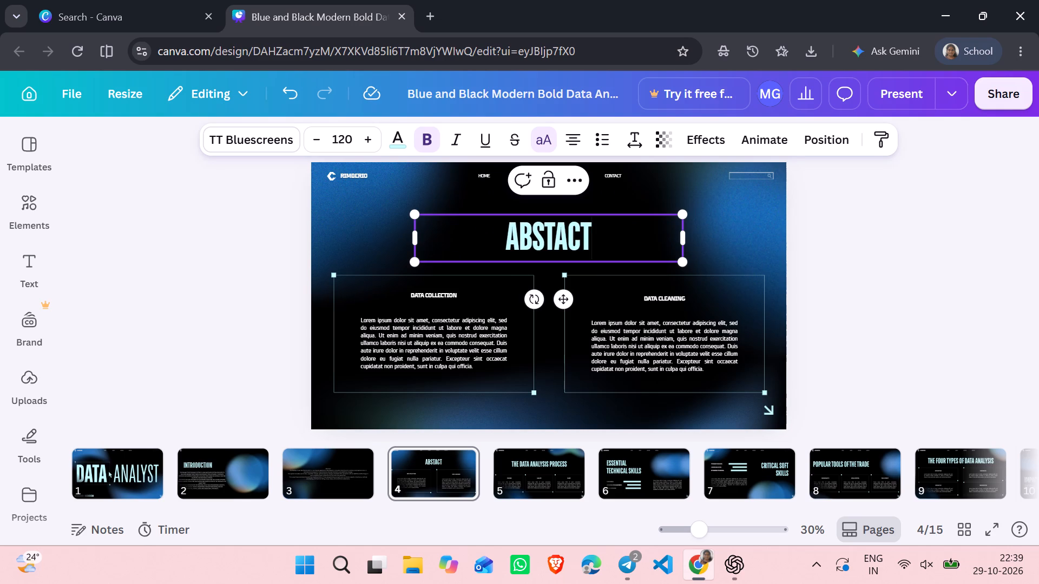
{"action": "key", "text": "Left"}
{"action": "key", "text": "Left"}
{"action": "key", "text": "Left"}
{"action": "key", "text": "shift+r"}
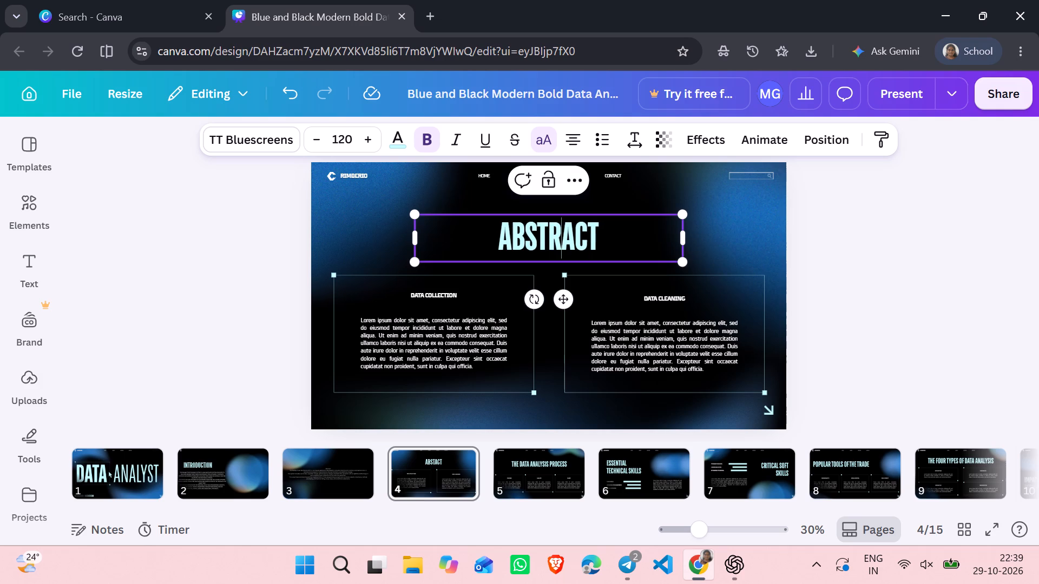
Delete both box outlines, the placeholder paragraph under "Data Collection" and the boxes' upper corner markers from slide 4.
{"action": "left_click", "coordinate": [433, 290]}
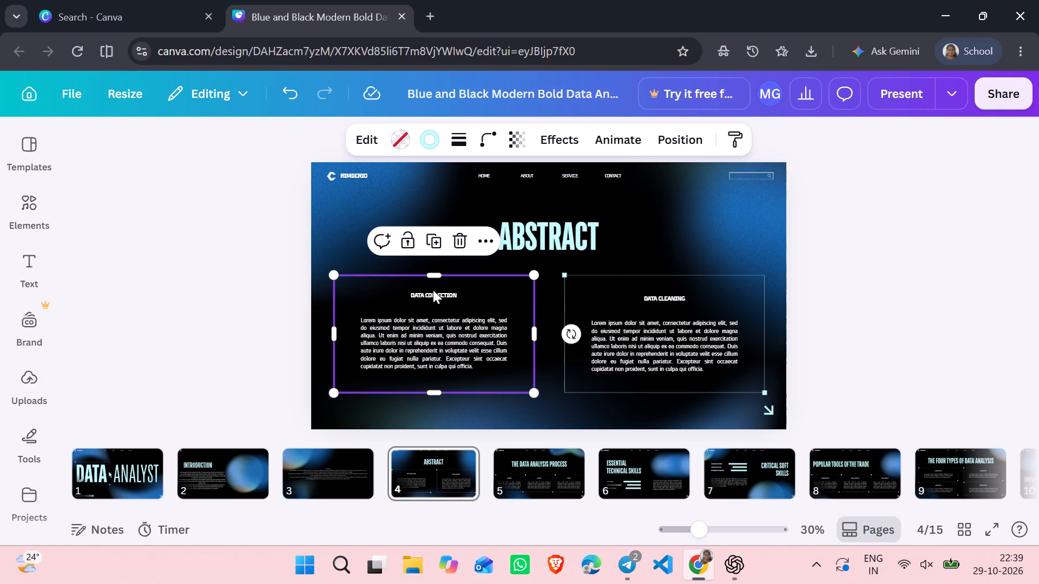
{"action": "key", "text": "BackSpace"}
{"action": "left_click", "coordinate": [438, 307]}
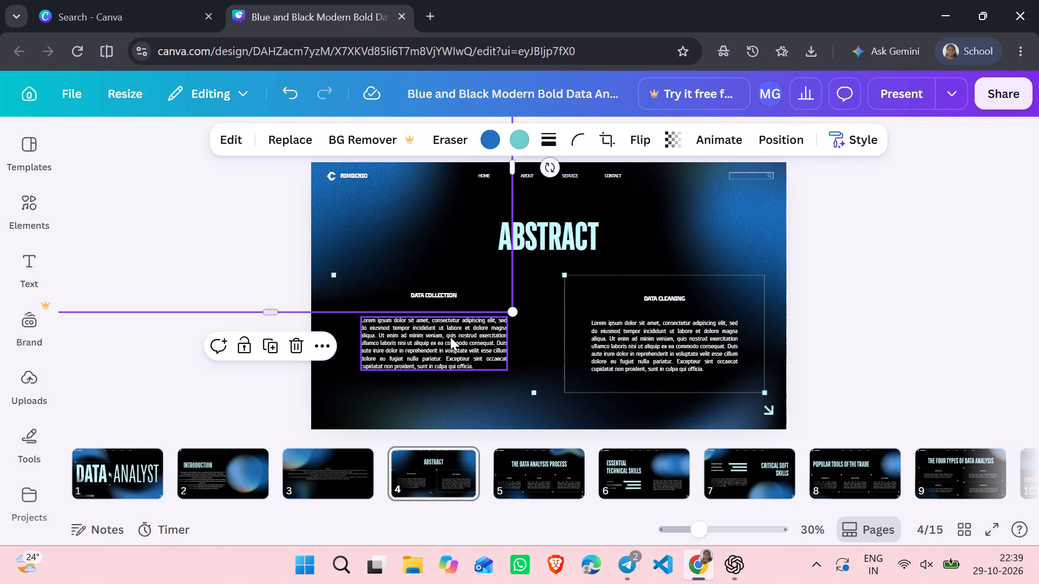
{"action": "left_click", "coordinate": [450, 337]}
{"action": "key", "text": "BackSpace"}
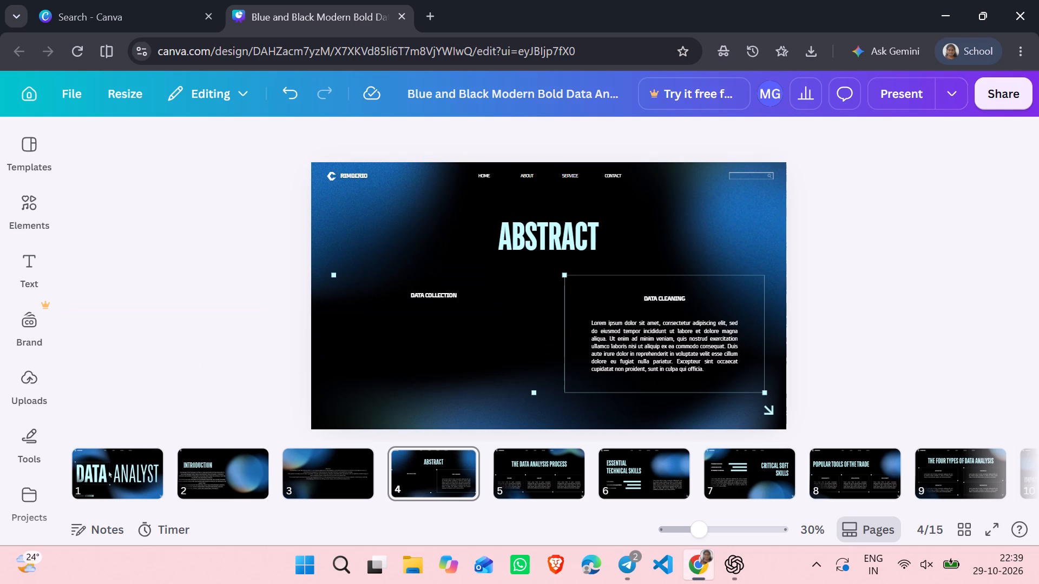
{"action": "left_click", "coordinate": [577, 319]}
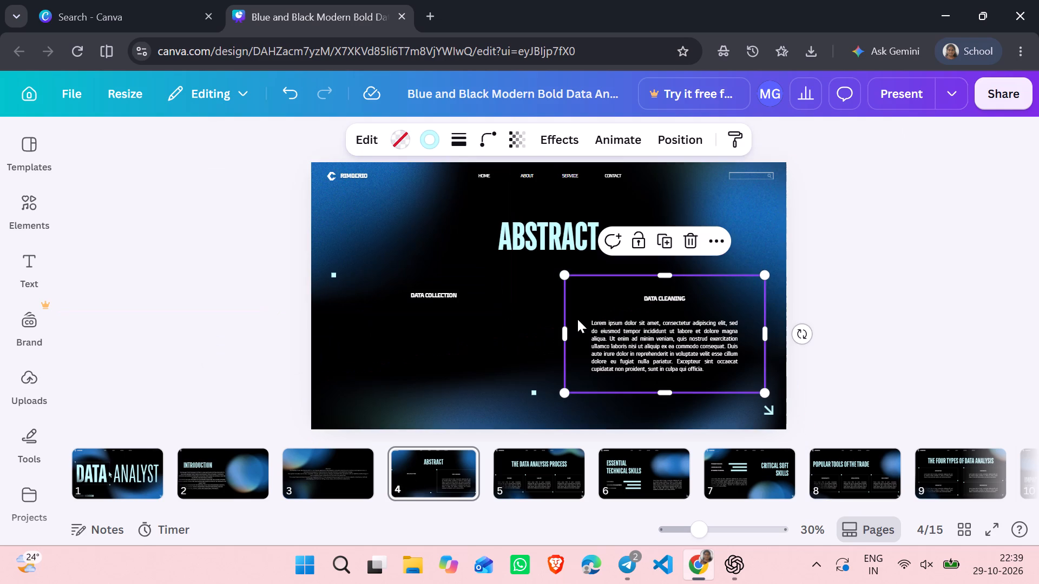
{"action": "key", "text": "Delete"}
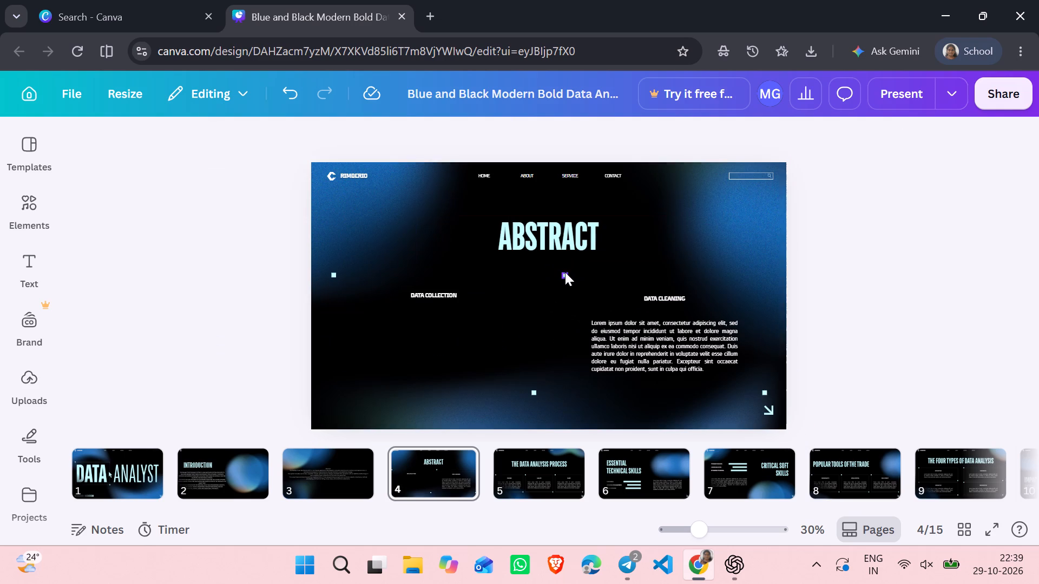
{"action": "left_click", "coordinate": [565, 272]}
{"action": "key", "text": "Delete"}
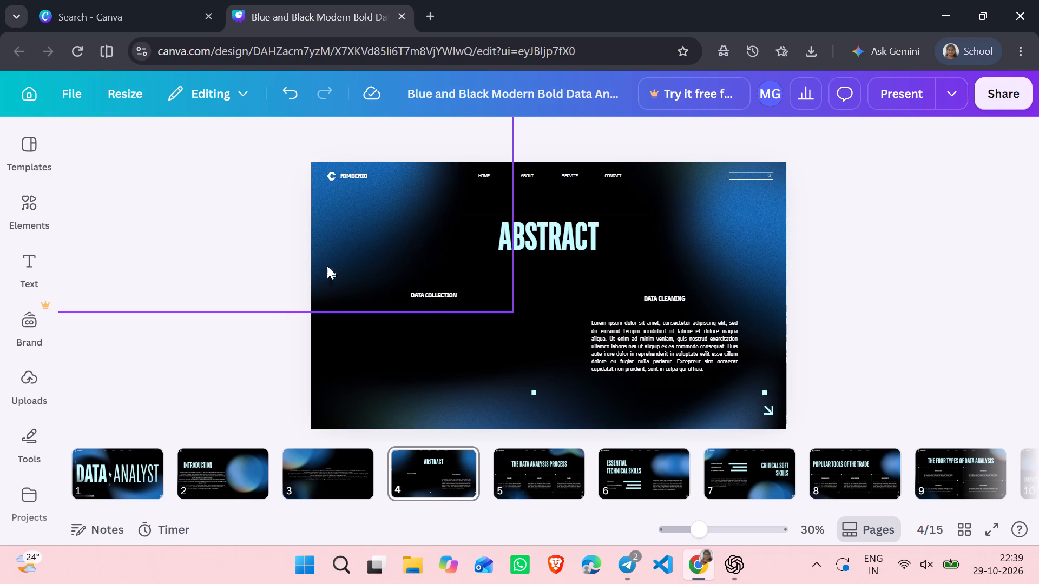
{"action": "left_click", "coordinate": [331, 273]}
Delete the "Data Collection" and "Data Cleaning" subheadings from slide 4.
{"action": "left_click", "coordinate": [422, 289]}
{"action": "left_click", "coordinate": [424, 291]}
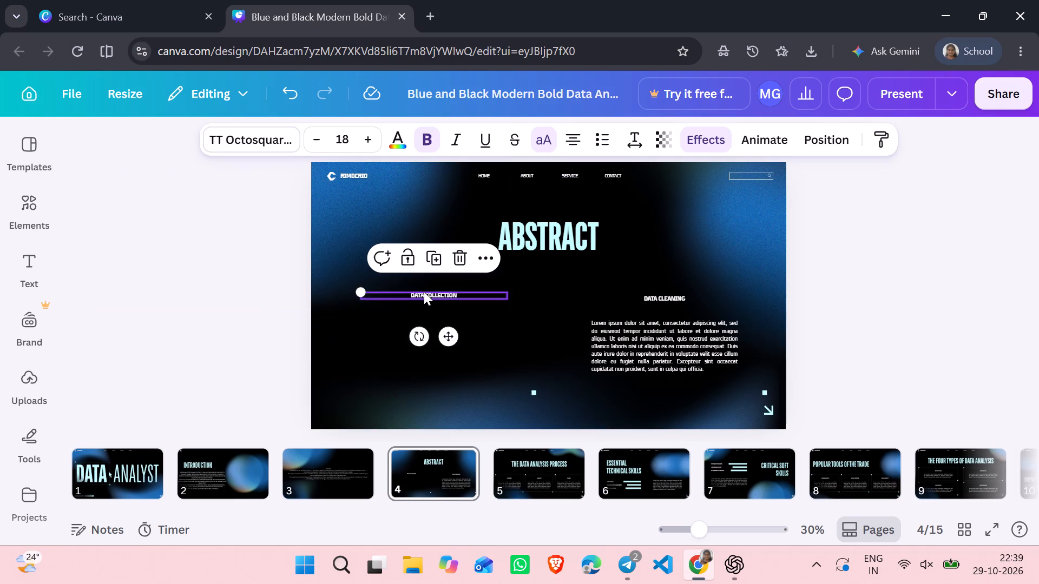
{"action": "key", "text": "Delete"}
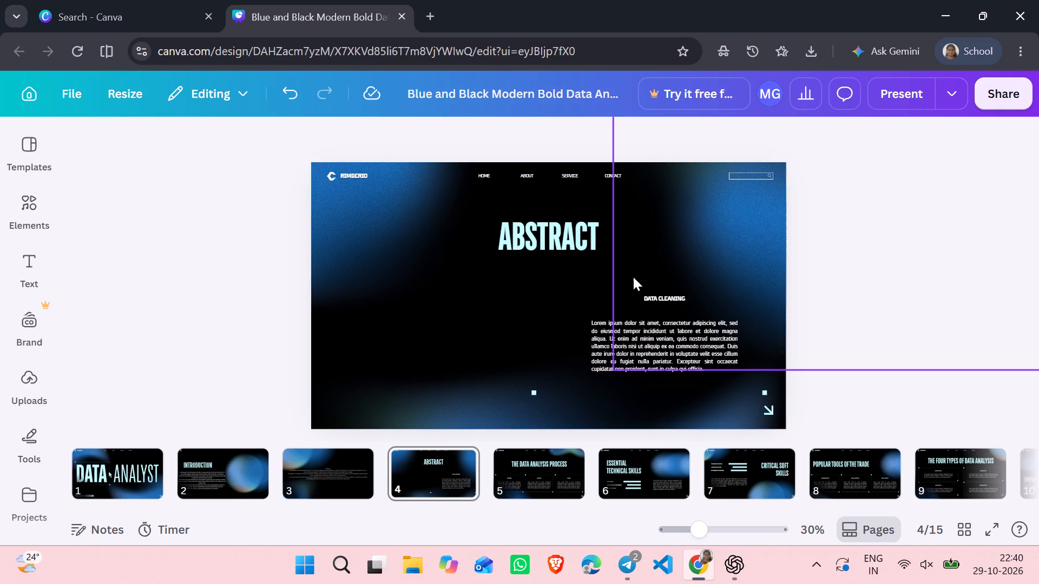
{"action": "left_click", "coordinate": [661, 294]}
{"action": "key", "text": "Delete"}
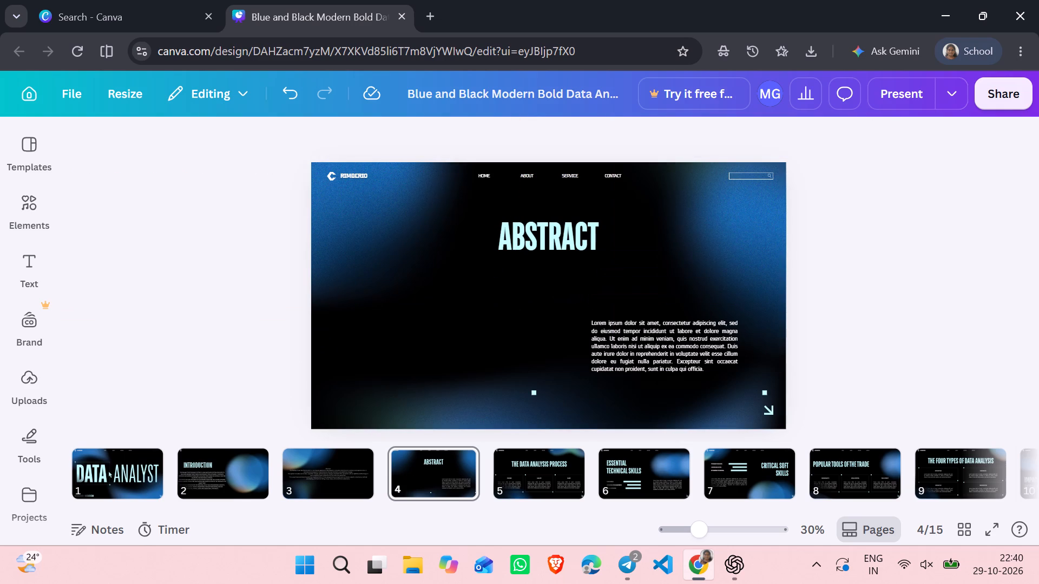
Copy the Abstract text box from slide 3.
{"action": "left_click", "coordinate": [350, 467]}
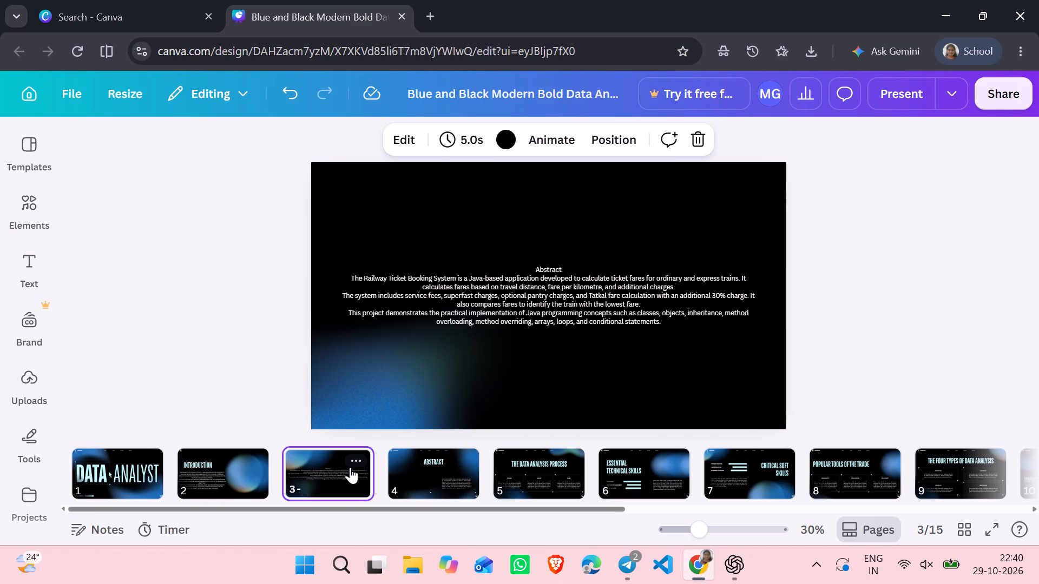
{"action": "left_click", "coordinate": [346, 277]}
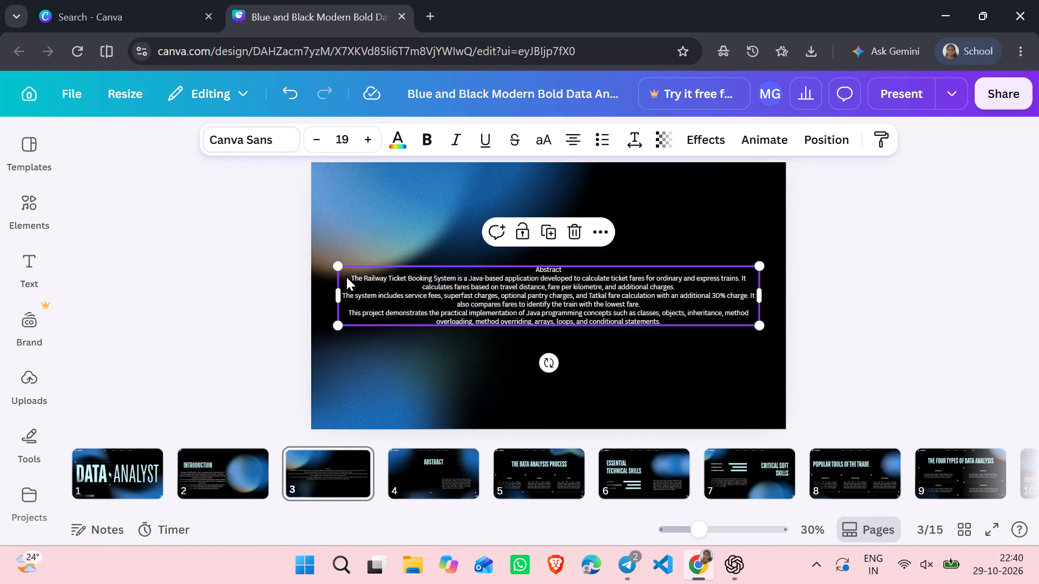
{"action": "key", "text": "ctrl+c"}
{"action": "key", "text": "ctrl+c"}
Delete slide 3, the page holding only the unformatted Abstract text, from the presentation.
{"action": "left_click", "coordinate": [647, 238]}
{"action": "left_click", "coordinate": [647, 238]}
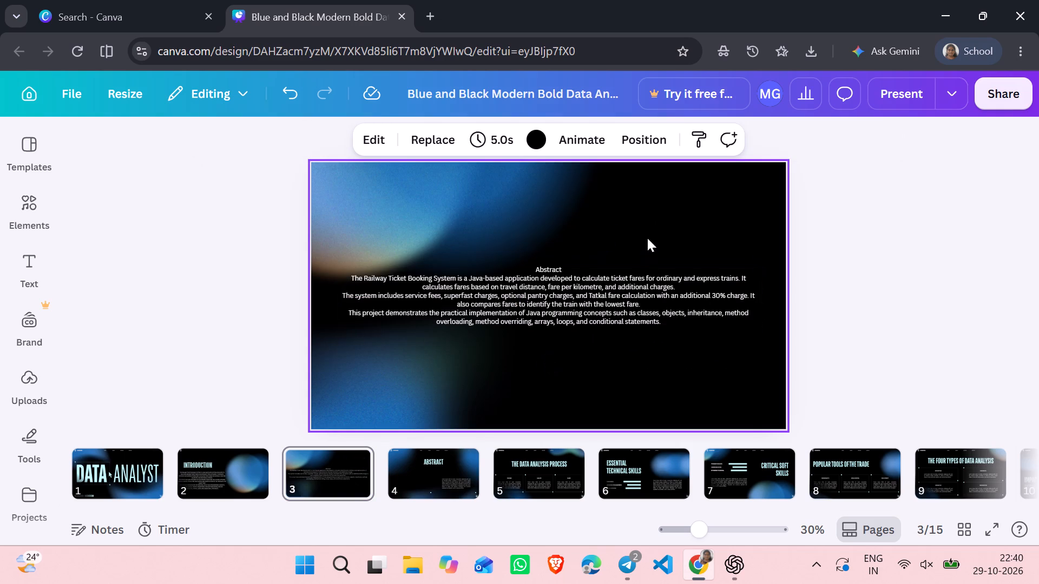
{"action": "key", "text": "Delete"}
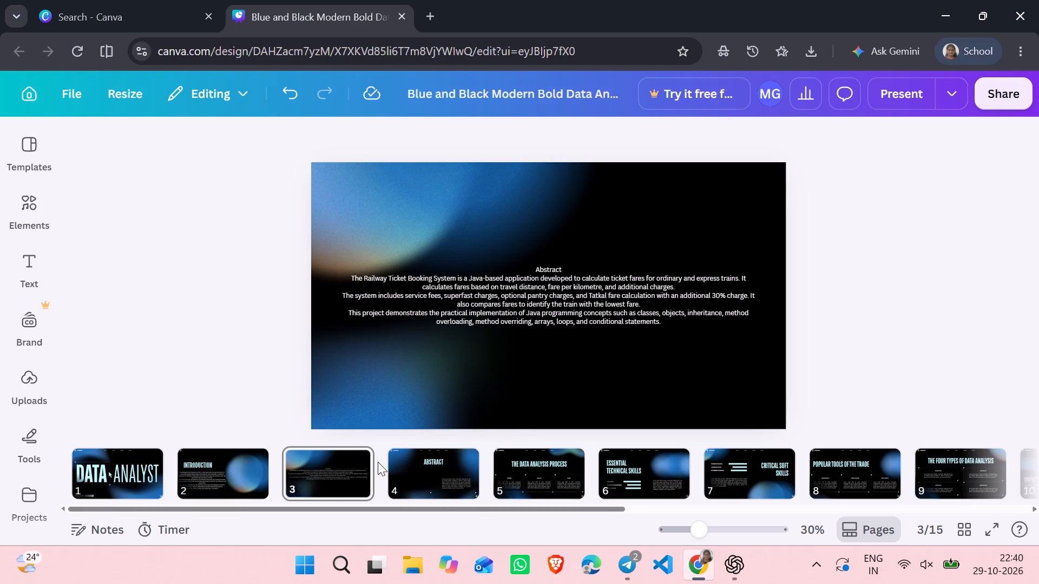
{"action": "left_click", "coordinate": [351, 468]}
{"action": "right_click", "coordinate": [351, 468]}
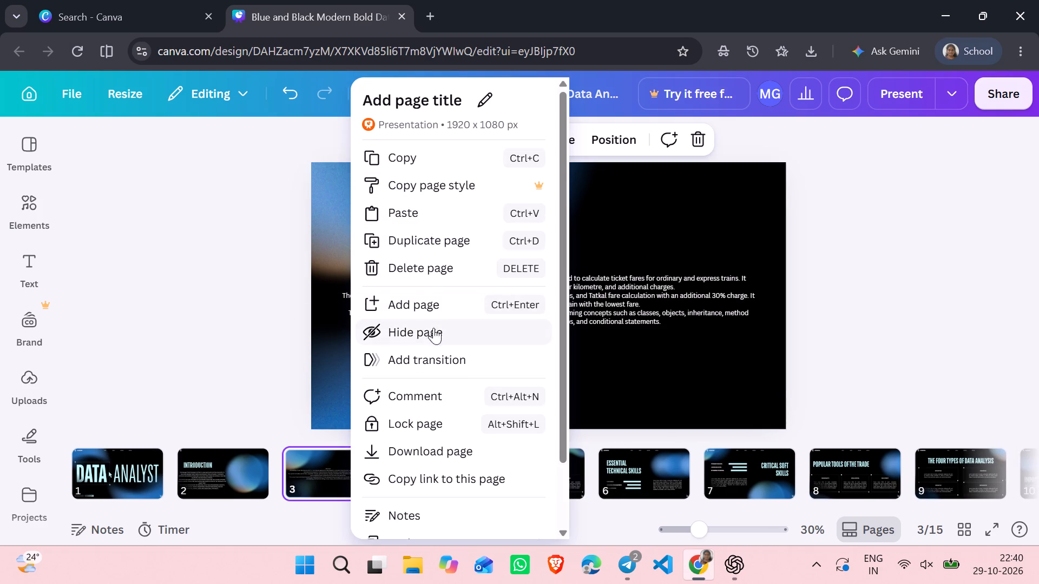
{"action": "left_click", "coordinate": [432, 263]}
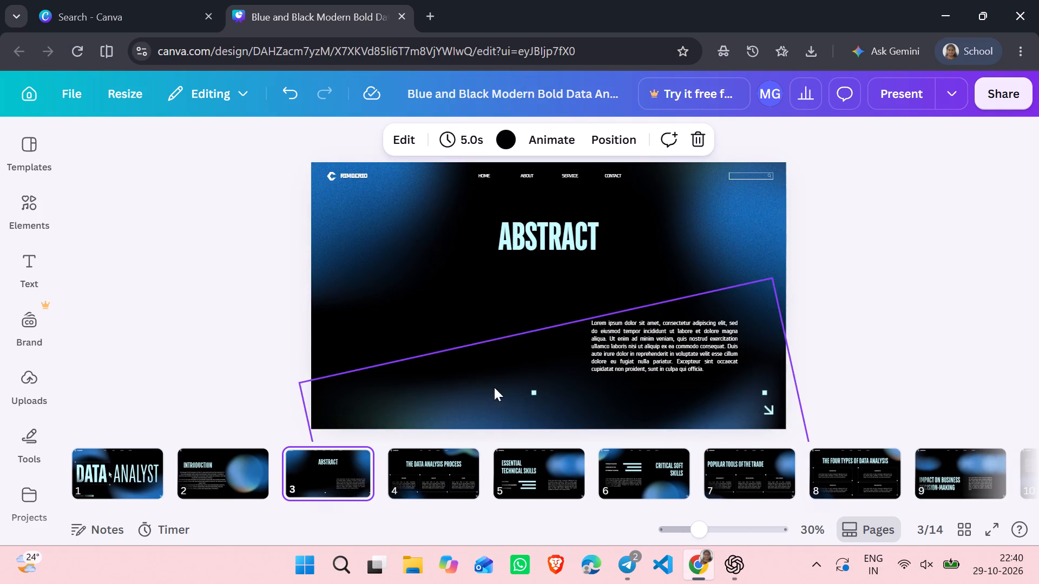
Delete the remaining placeholder paragraph from the slide headed "ABSTRACT".
{"action": "left_click", "coordinate": [326, 467]}
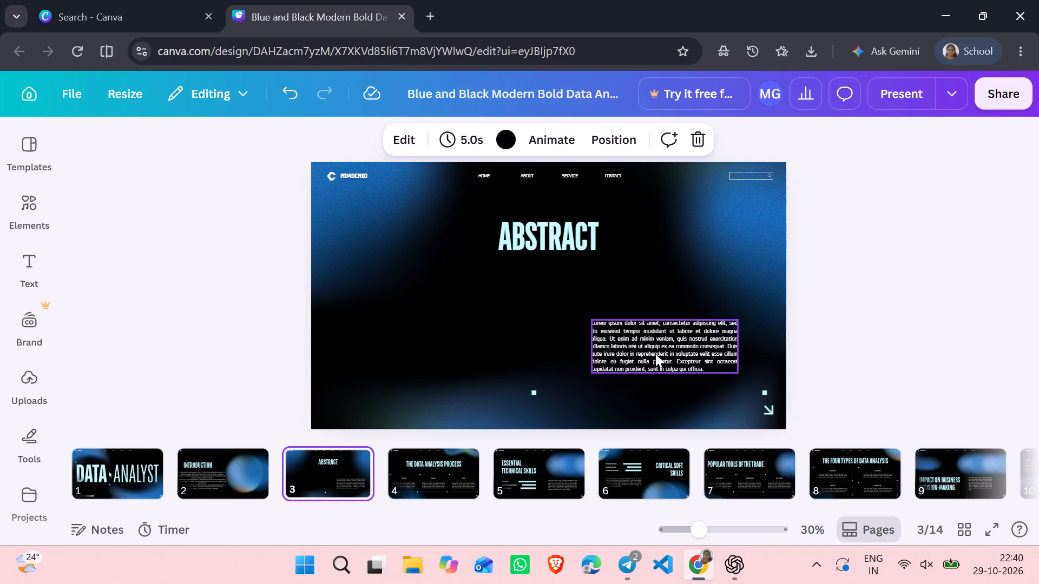
{"action": "left_click", "coordinate": [655, 354]}
{"action": "key", "text": "Delete"}
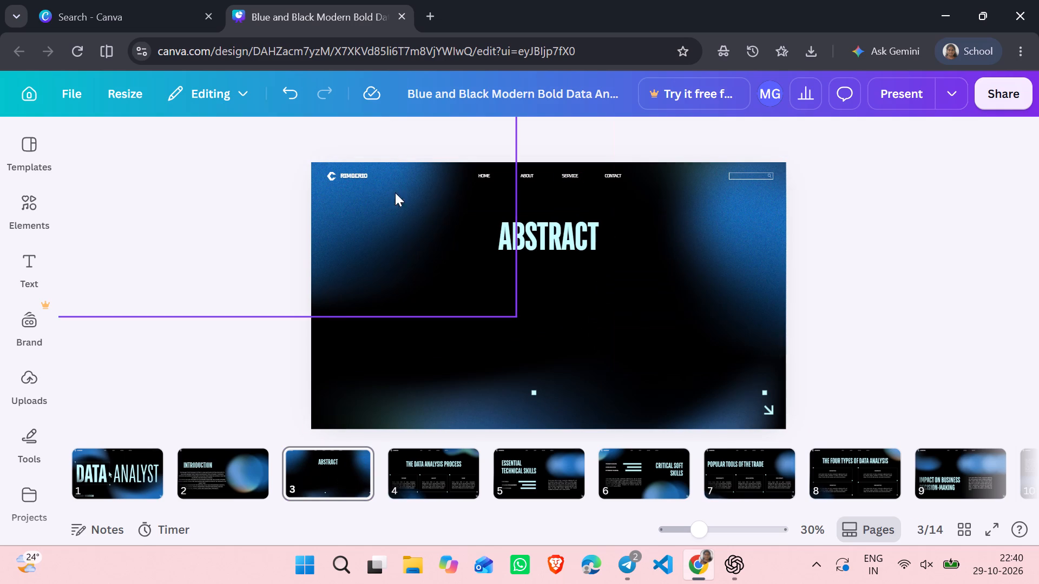
Delete the "RIMBERIO" name and its logo mark from the Abstract slide's header.
{"action": "left_click", "coordinate": [340, 175]}
{"action": "key", "text": "Delete"}
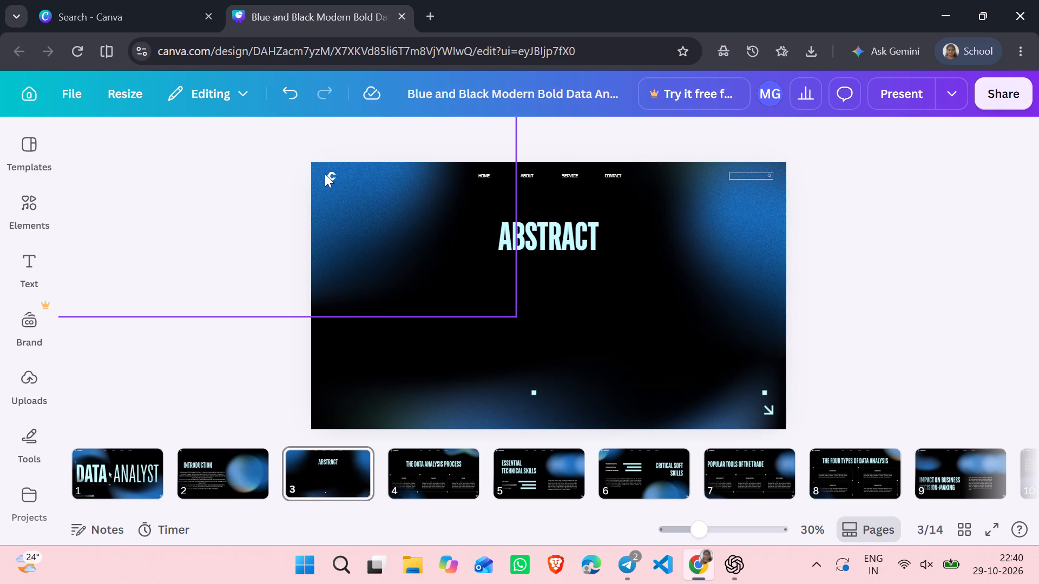
{"action": "left_click", "coordinate": [325, 174]}
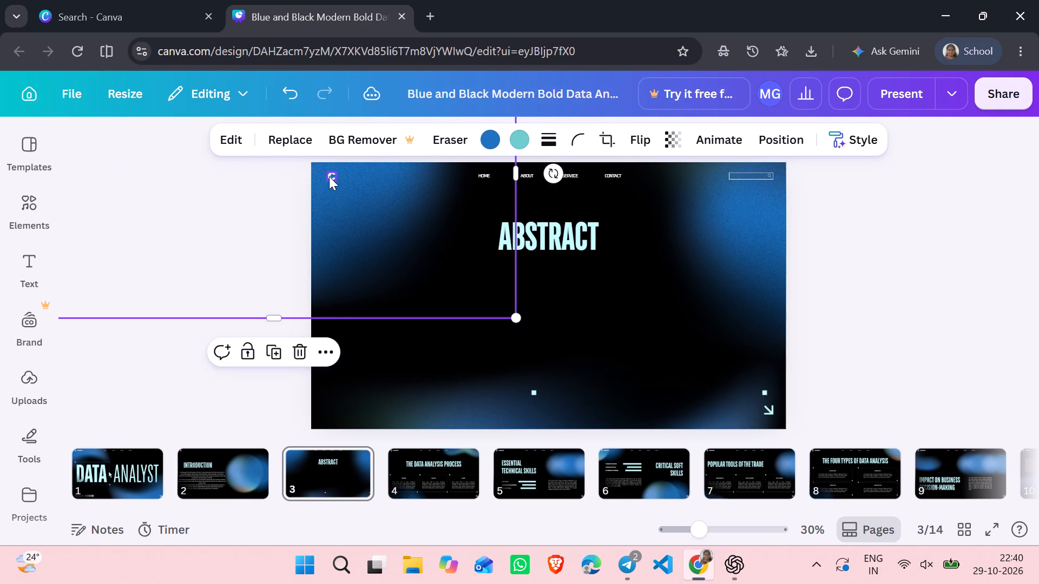
{"action": "triple_click", "coordinate": [329, 176]}
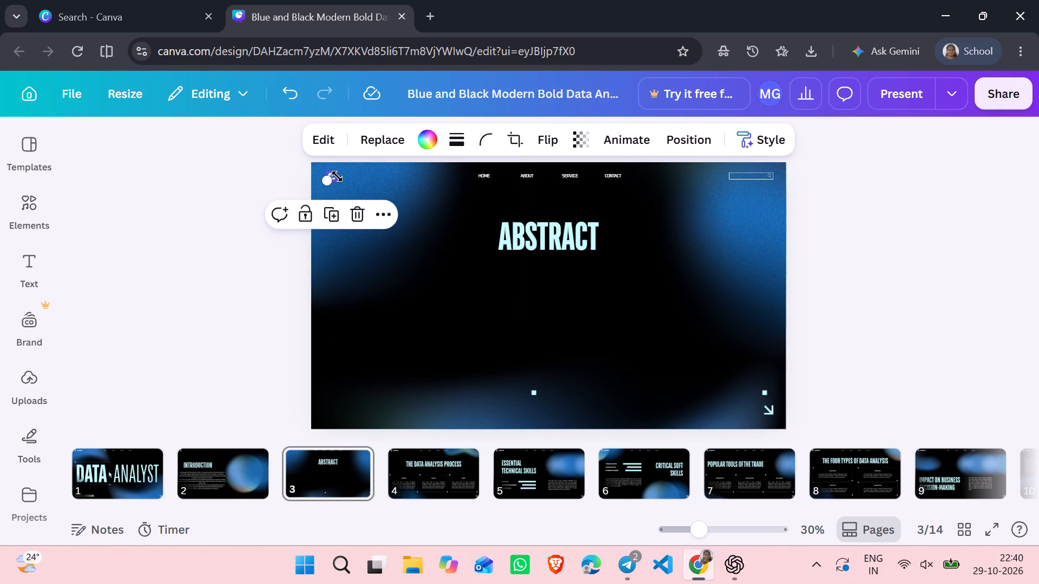
{"action": "left_click", "coordinate": [330, 177]}
{"action": "key", "text": "Delete"}
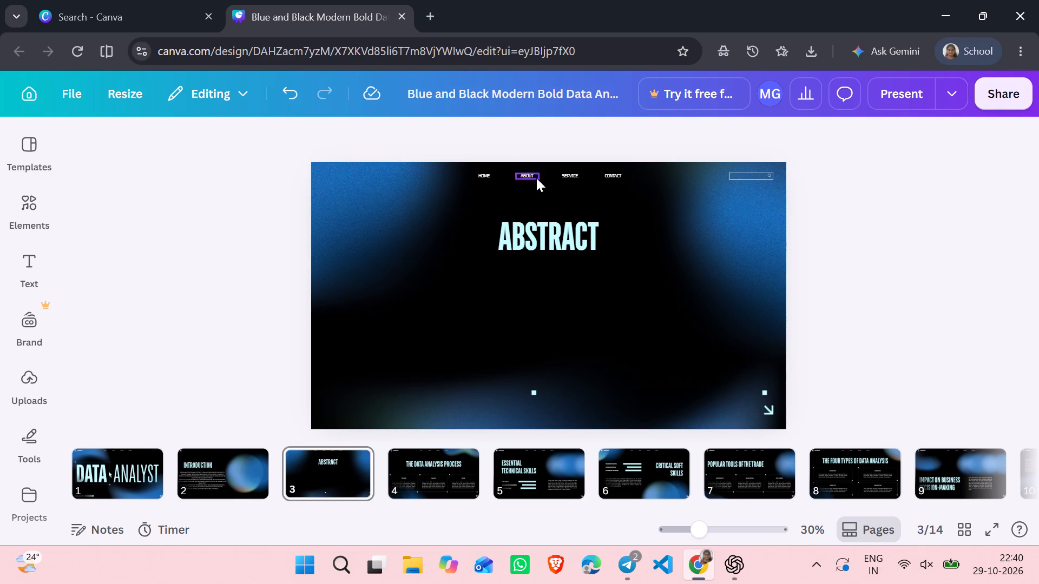
Shift the blue gradient graphic in the Abstract slide's upper-left corner slightly toward the slide's centre.
{"action": "double_click", "coordinate": [411, 190]}
{"action": "left_click_drag", "start_coordinate": [411, 190], "coordinate": [420, 194]}
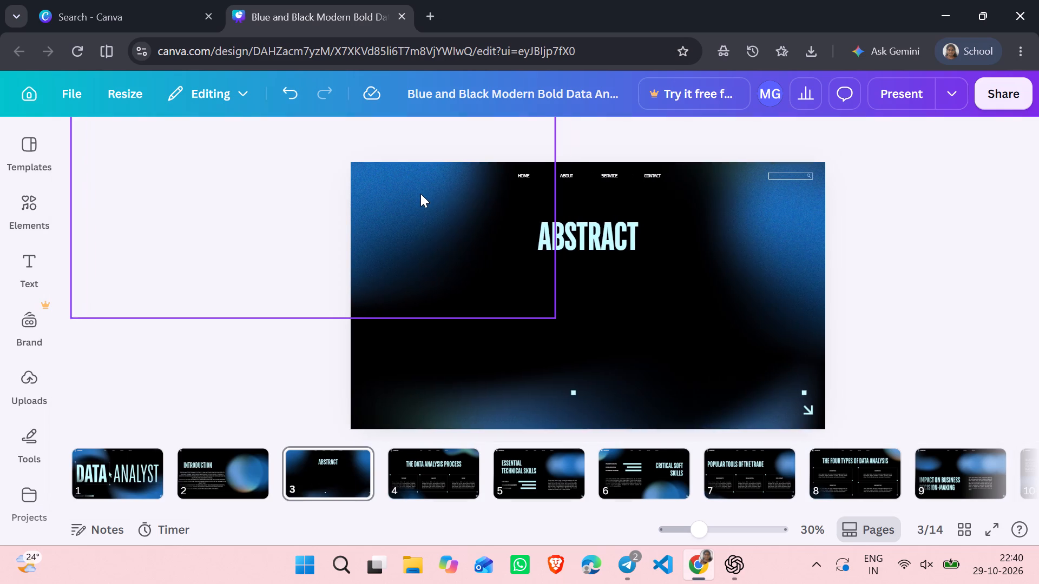
{"action": "left_click_drag", "start_coordinate": [420, 194], "coordinate": [419, 195]}
{"action": "triple_click", "coordinate": [419, 195]}
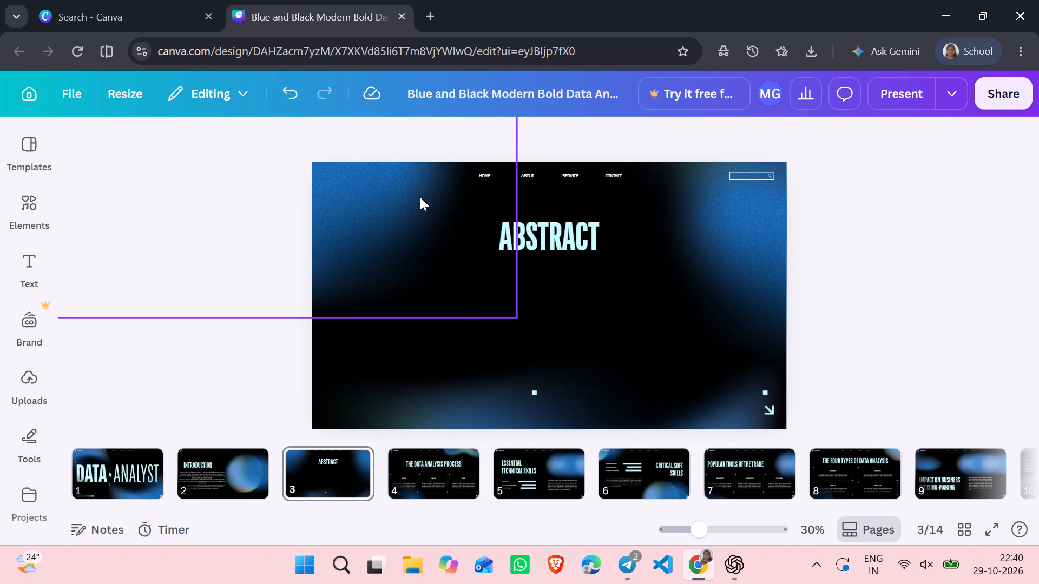
{"action": "double_click", "coordinate": [420, 197]}
{"action": "left_click_drag", "start_coordinate": [420, 197], "coordinate": [450, 213]}
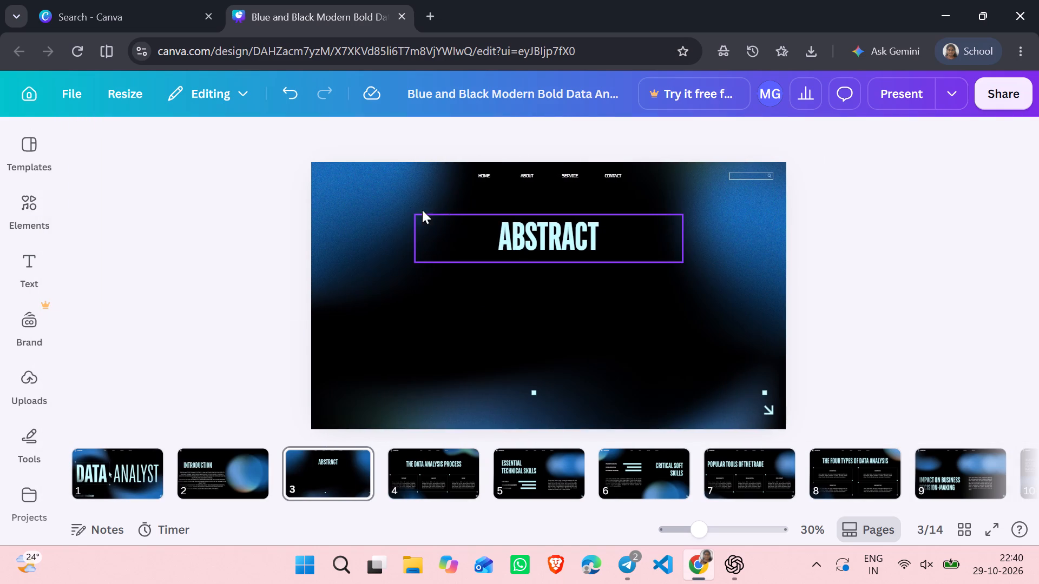
{"action": "left_click", "coordinate": [403, 206]}
{"action": "left_click_drag", "start_coordinate": [399, 198], "coordinate": [405, 201]}
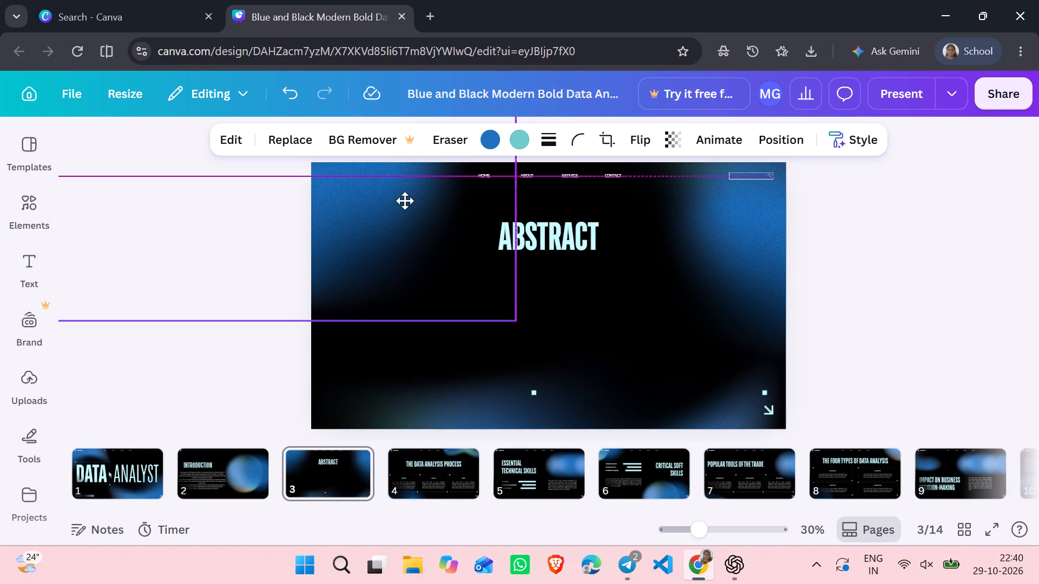
{"action": "left_click_drag", "start_coordinate": [405, 201], "coordinate": [412, 208]}
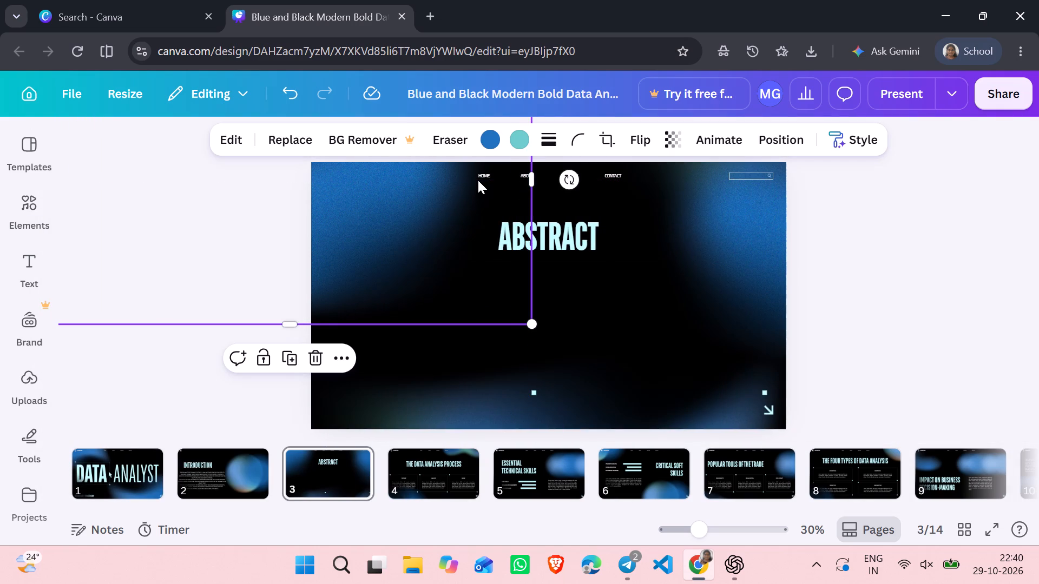
Delete the HOME, ABOUT, SERVICE and CONTACT labels and the search bar from the Abstract slide's header.
{"action": "left_click", "coordinate": [480, 174]}
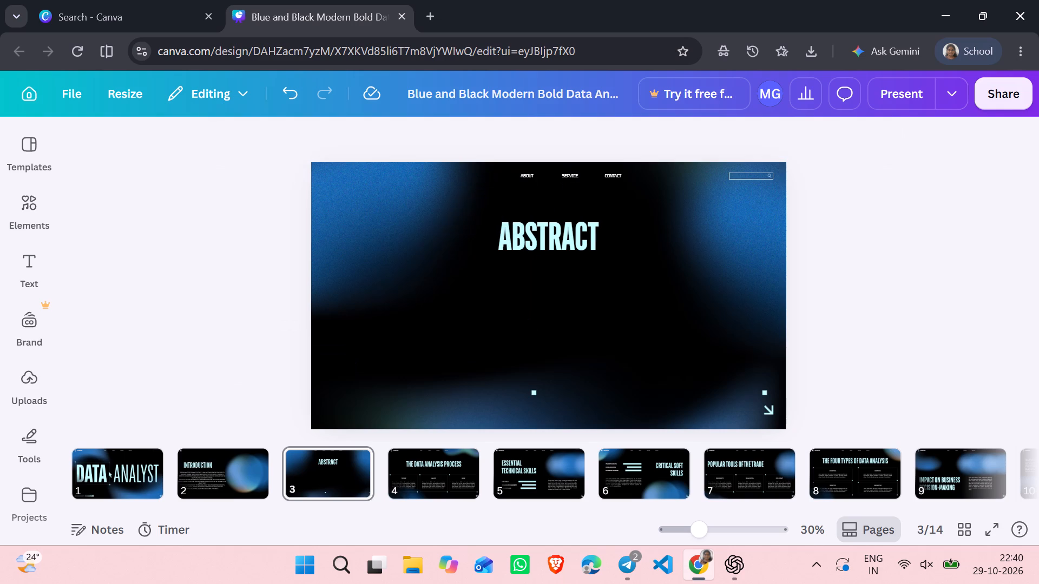
{"action": "left_click", "coordinate": [523, 172]}
{"action": "key", "text": "Delete"}
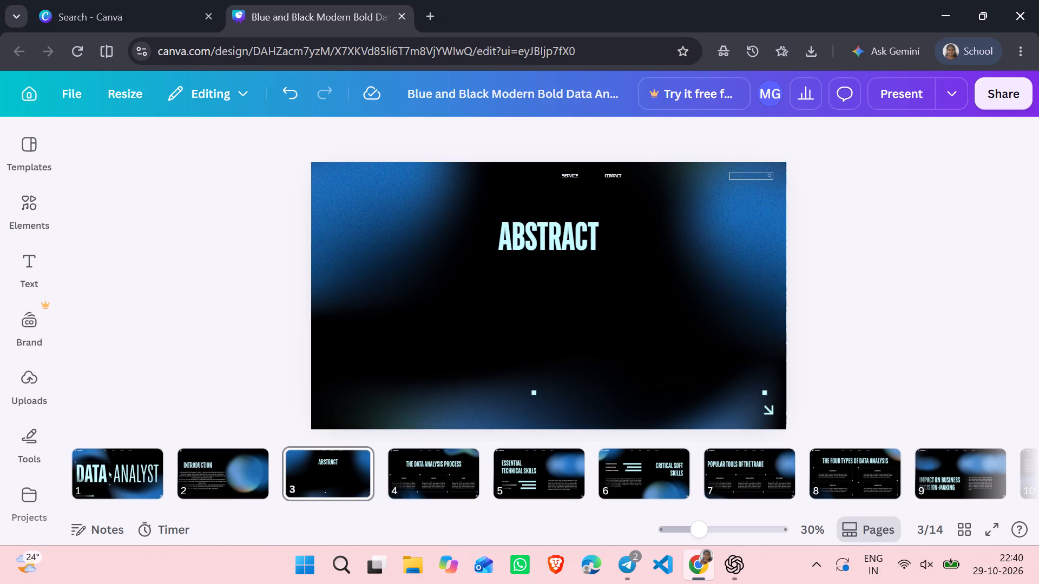
{"action": "left_click", "coordinate": [575, 176]}
{"action": "key", "text": "Delete"}
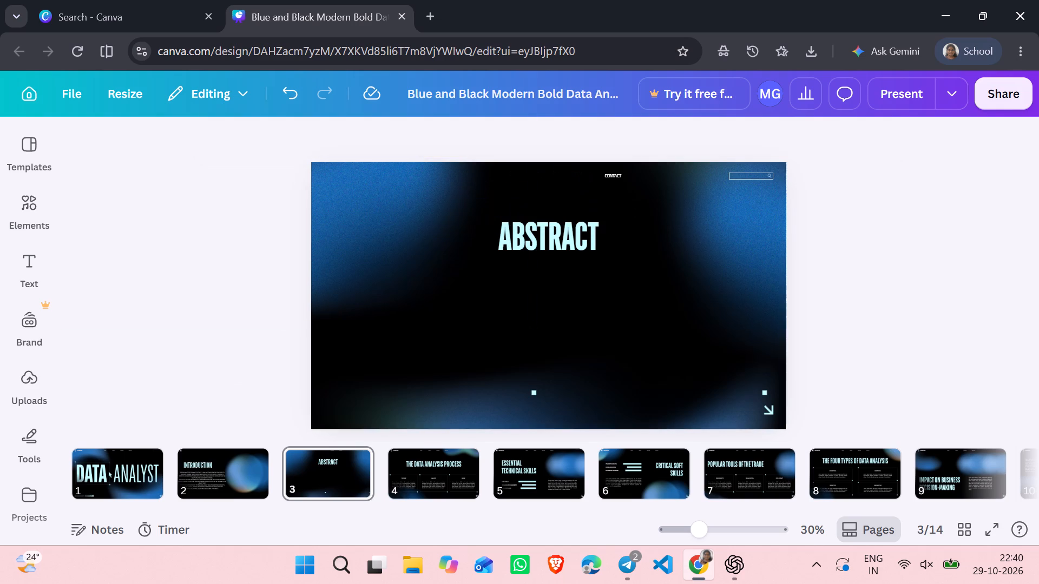
{"action": "left_click", "coordinate": [609, 174]}
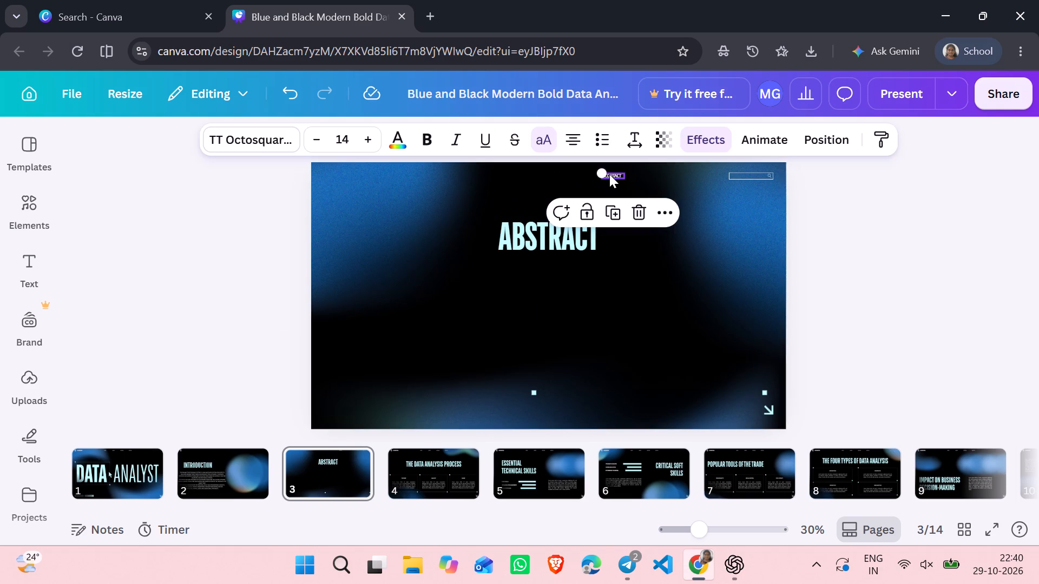
{"action": "left_click", "coordinate": [735, 172]}
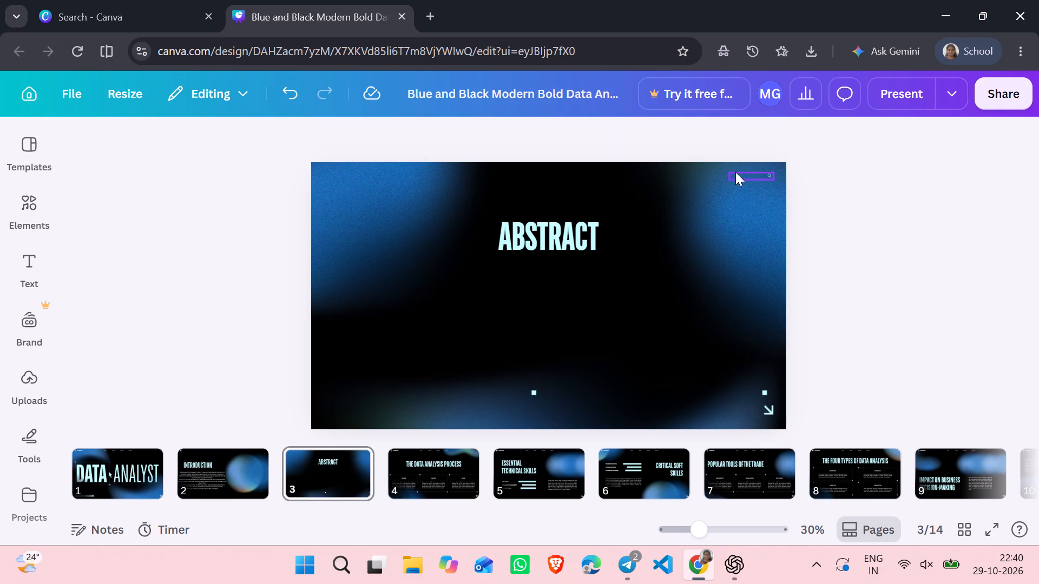
{"action": "key", "text": "Delete"}
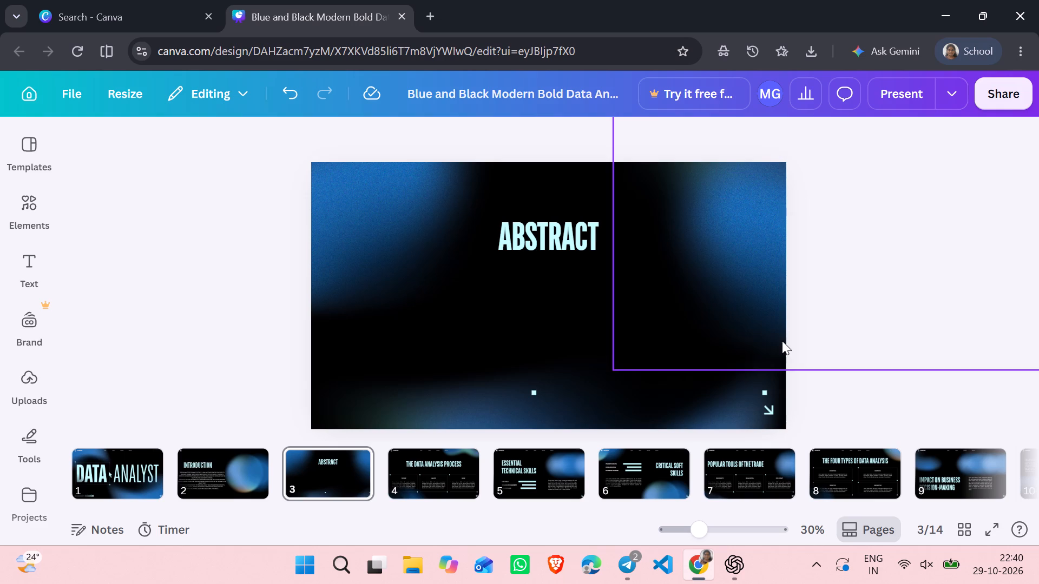
Delete the two small squares and the diagonal arrow near the Abstract slide's bottom edge.
{"action": "left_click", "coordinate": [764, 392]}
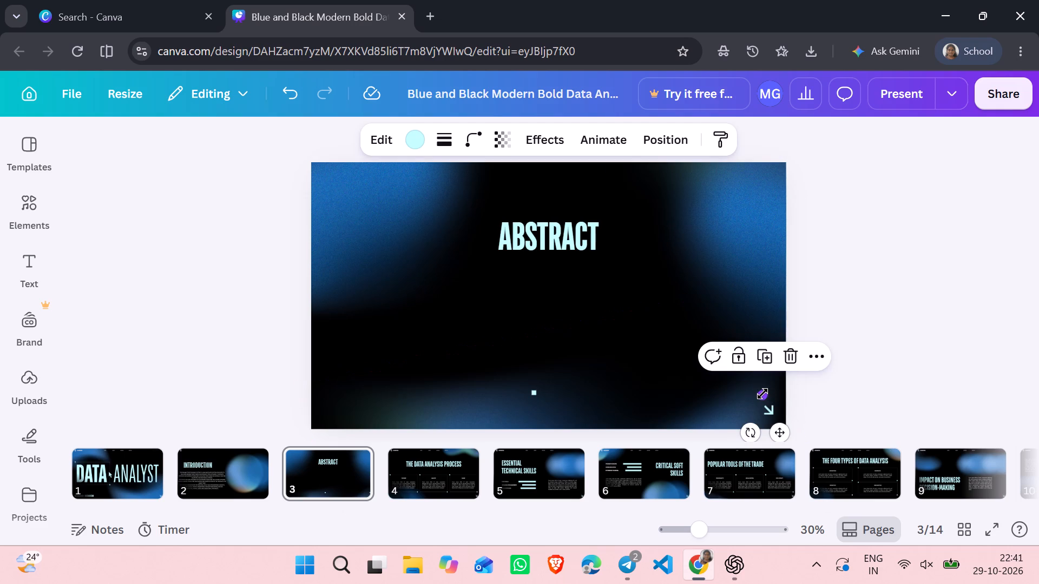
{"action": "key", "text": "Delete"}
{"action": "left_click", "coordinate": [771, 408]}
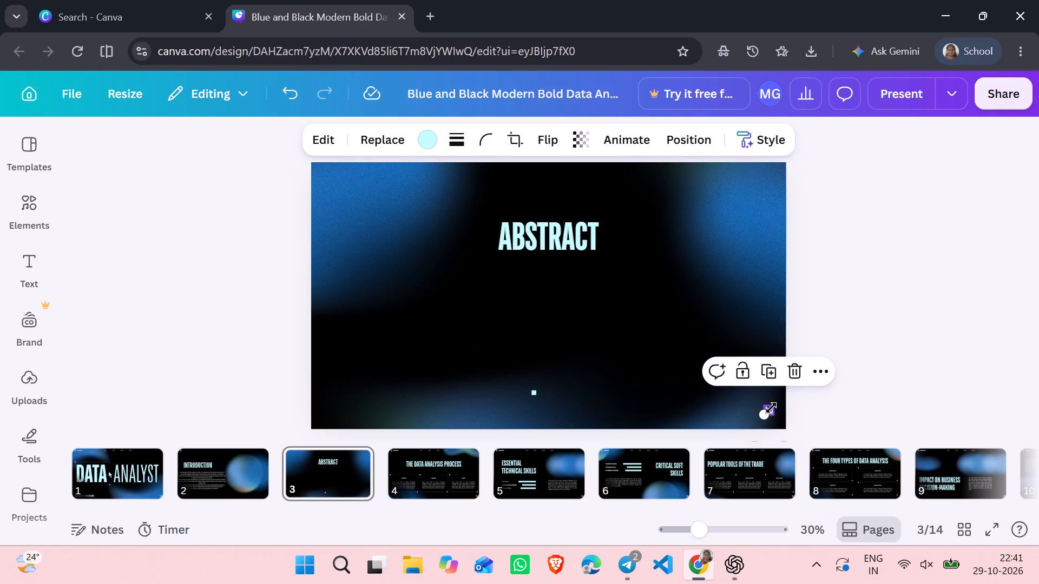
{"action": "key", "text": "Delete"}
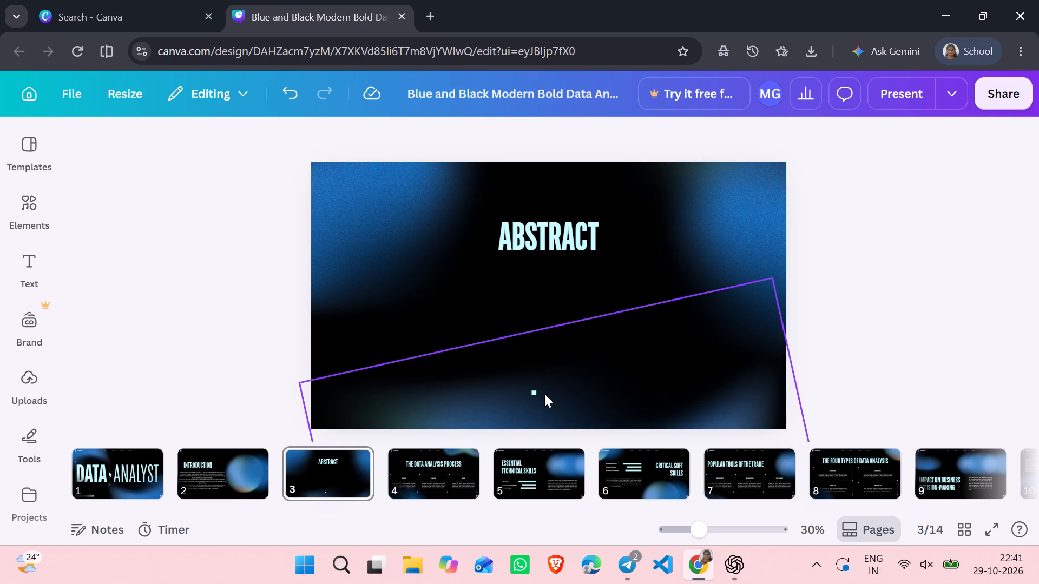
{"action": "left_click", "coordinate": [535, 395]}
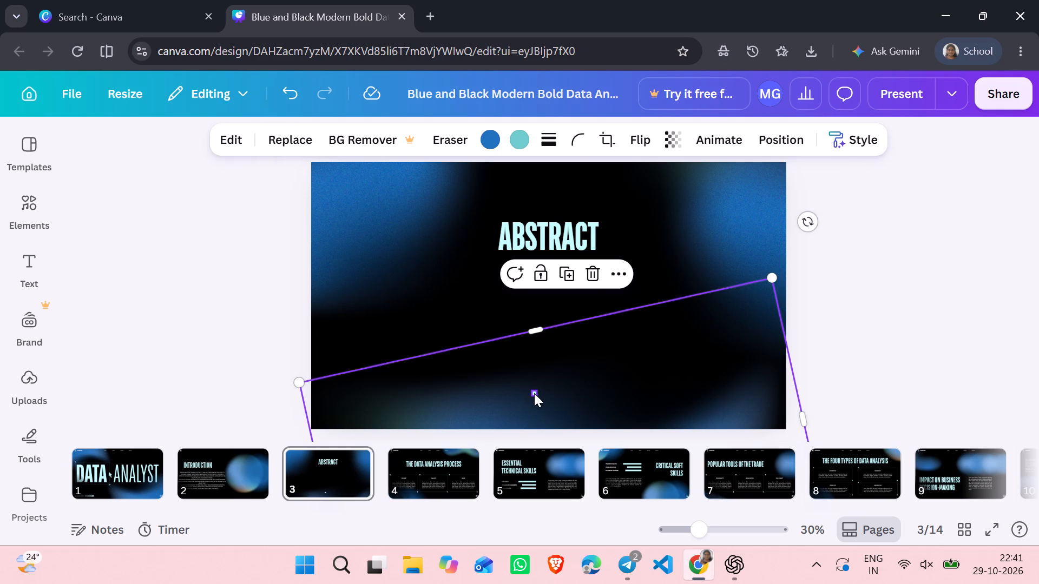
{"action": "left_click", "coordinate": [534, 393]}
{"action": "key", "text": "Delete"}
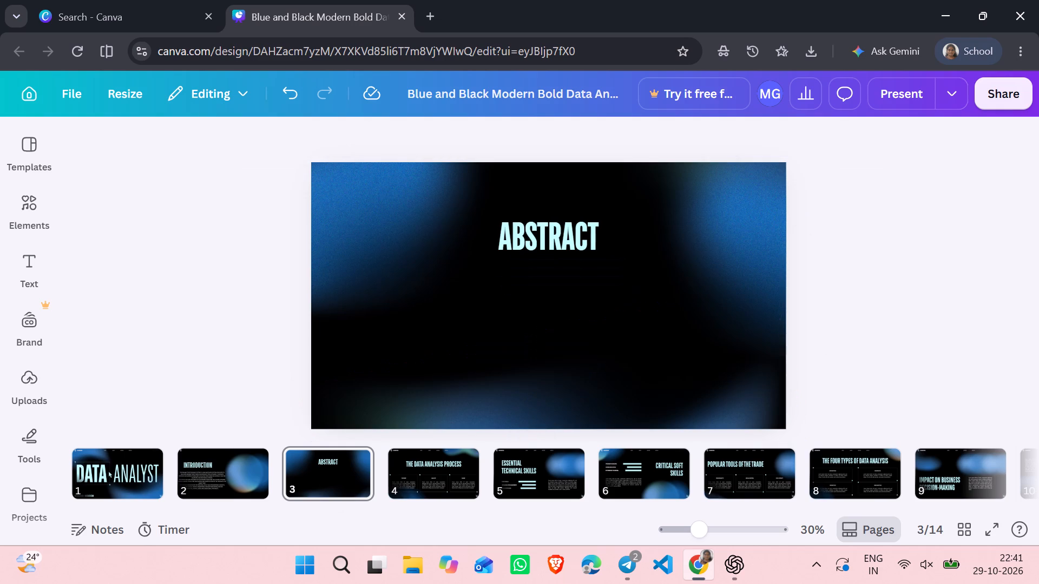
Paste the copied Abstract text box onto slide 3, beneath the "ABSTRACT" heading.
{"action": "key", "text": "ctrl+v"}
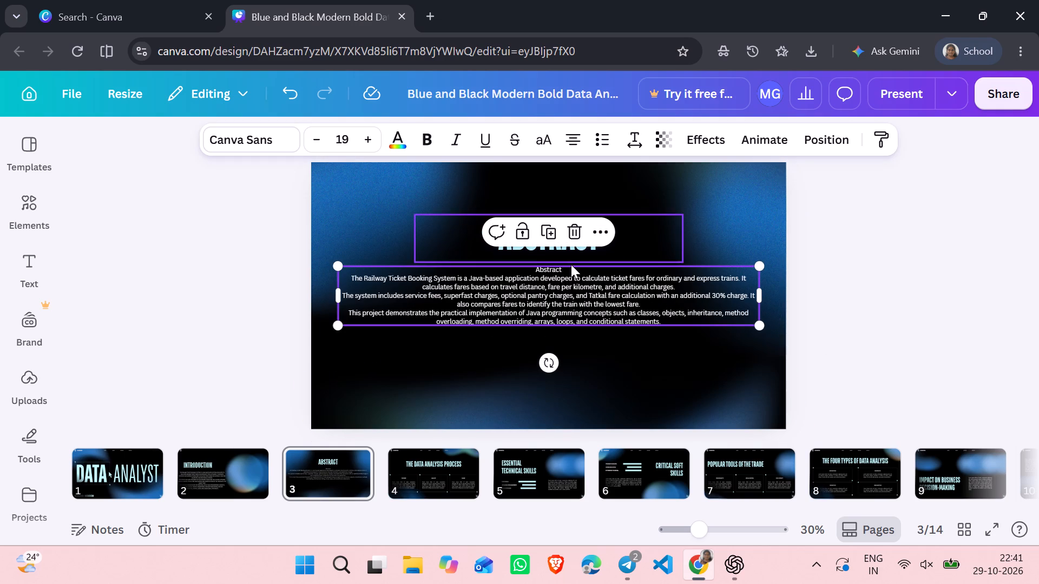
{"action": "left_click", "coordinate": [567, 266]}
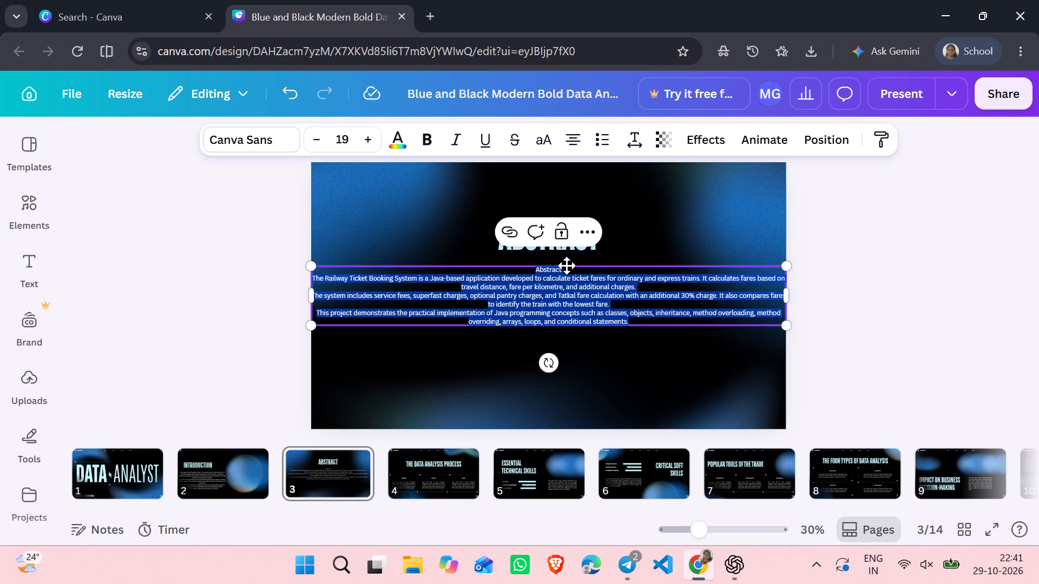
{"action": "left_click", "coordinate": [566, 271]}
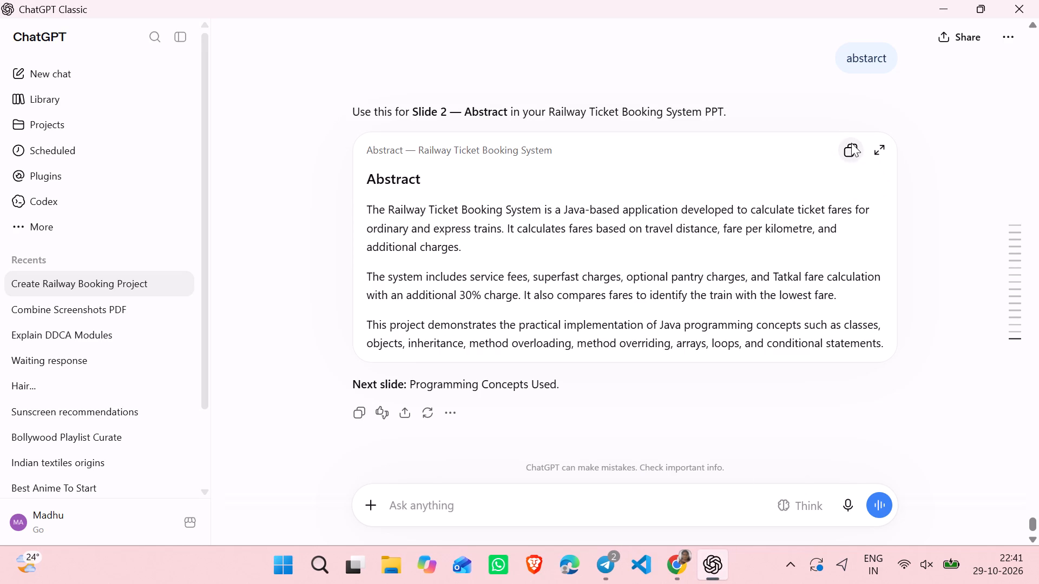
{"action": "left_click", "coordinate": [672, 569]}
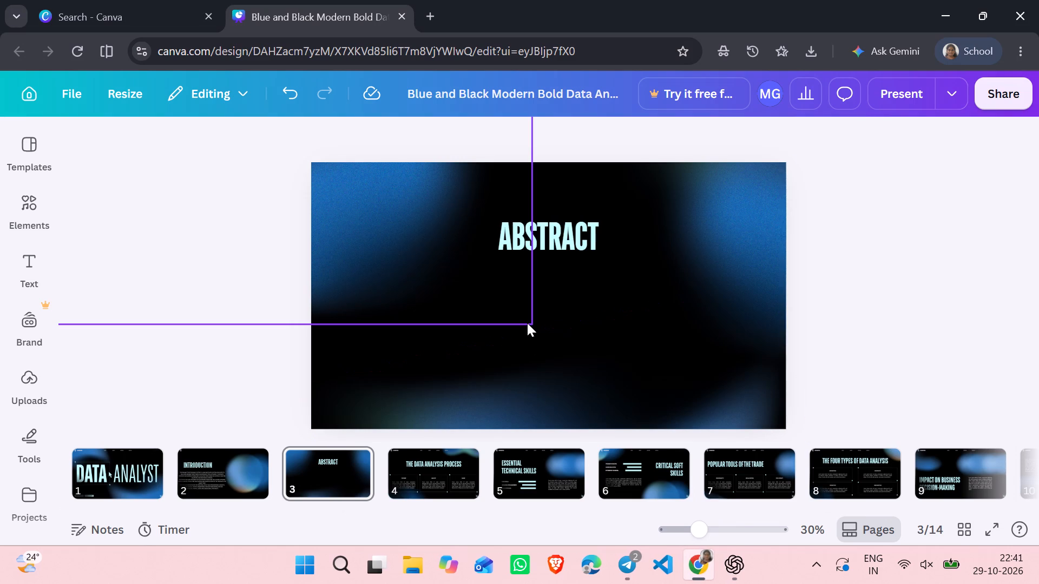
{"action": "key", "text": "ctrl+v"}
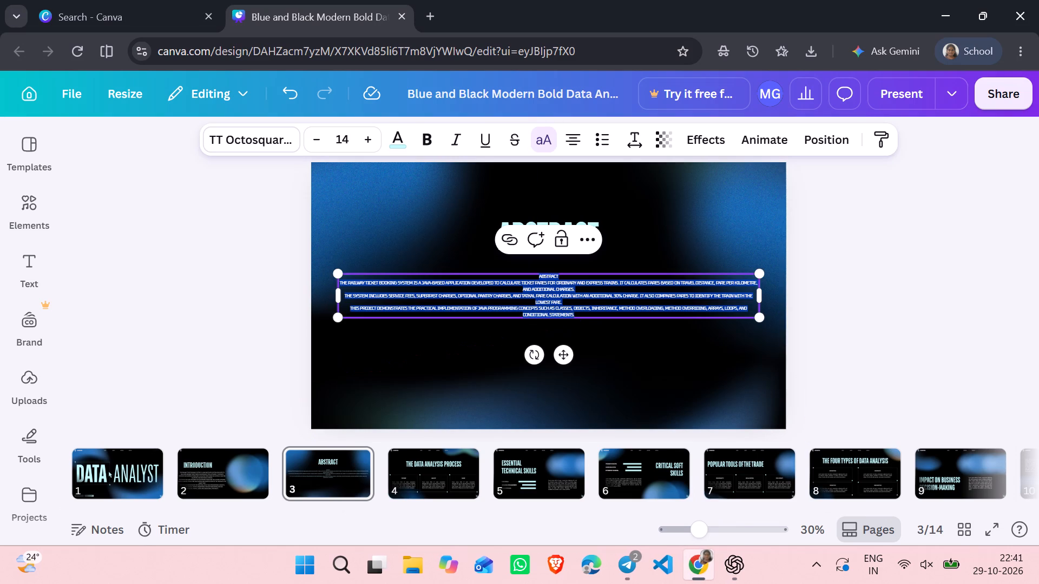
Remove the repeated "Abstract" title line from the start of the pasted text on slide 3.
{"action": "triple_click", "coordinate": [540, 278]}
{"action": "left_click_drag", "start_coordinate": [540, 278], "coordinate": [562, 277]}
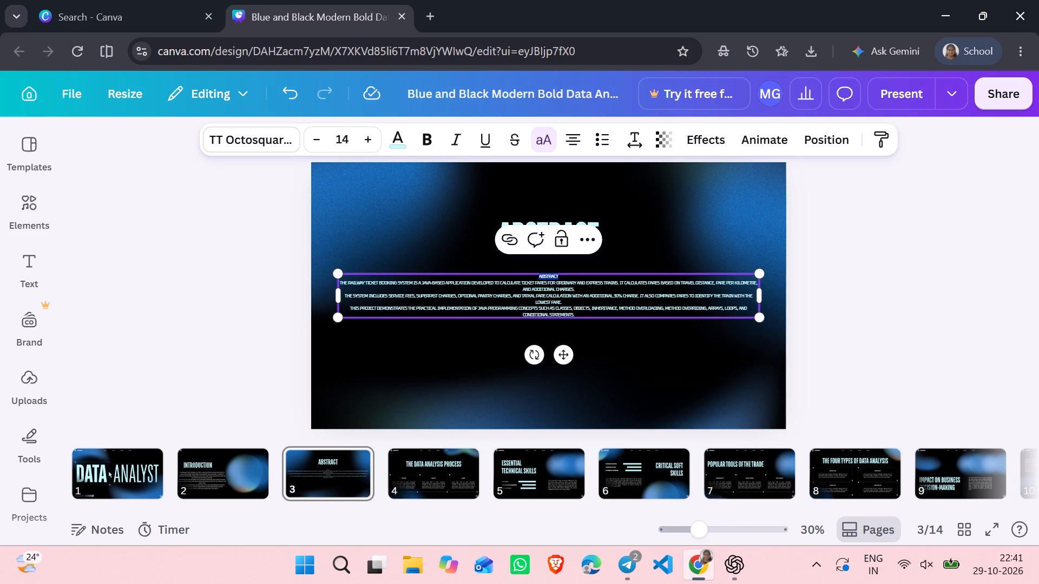
{"action": "key", "text": "Delete"}
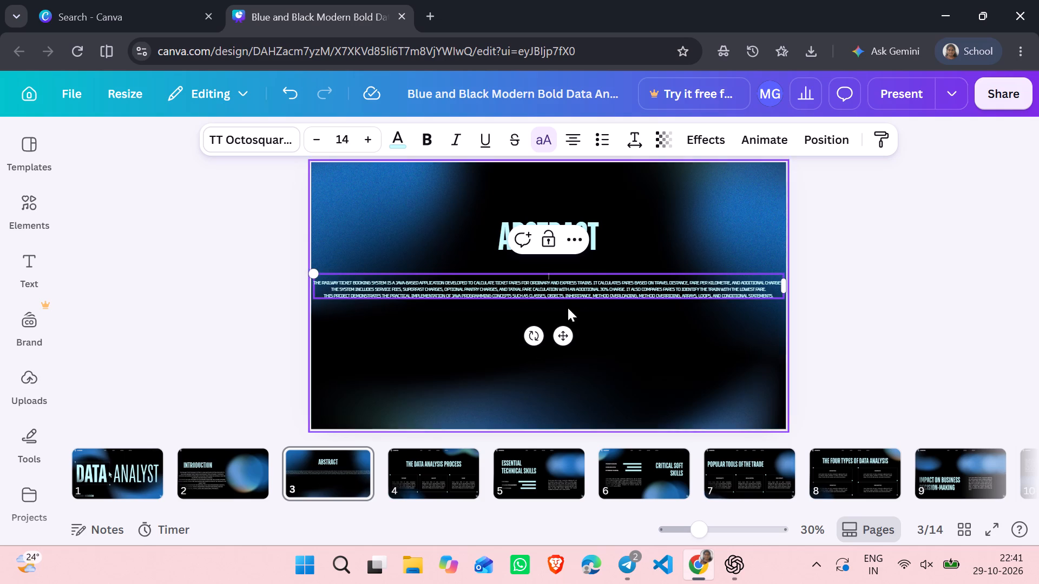
{"action": "left_click", "coordinate": [611, 301]}
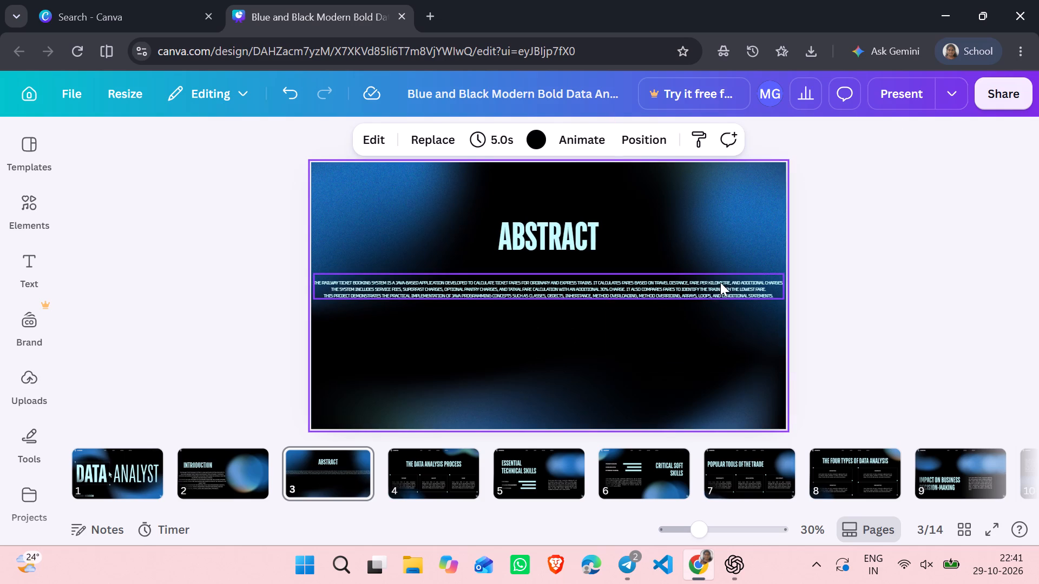
Increase the font size of the Abstract body text to 22.
{"action": "left_click", "coordinate": [720, 282]}
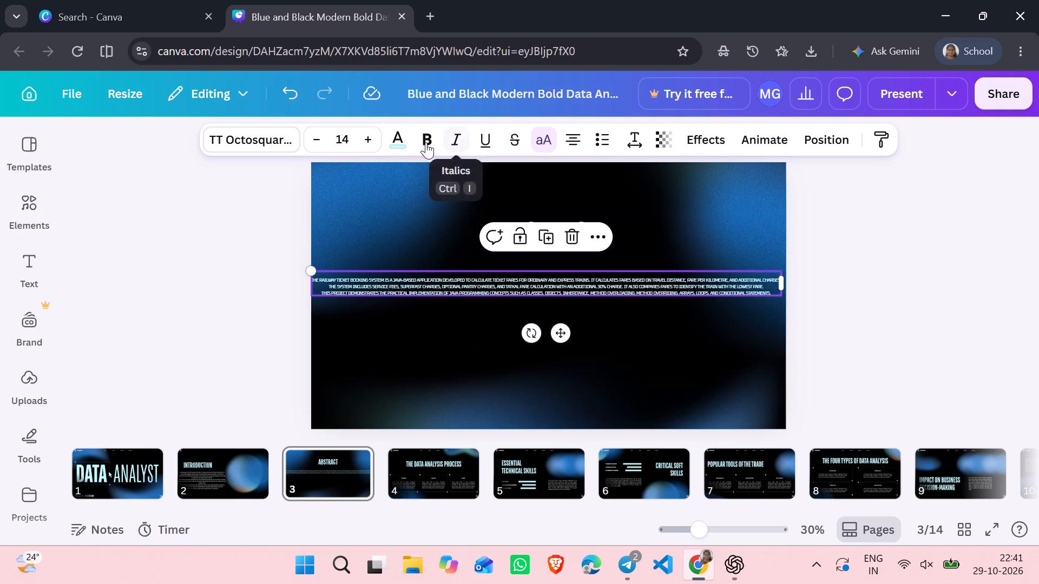
{"action": "triple_click", "coordinate": [371, 136]}
{"action": "triple_click", "coordinate": [371, 136]}
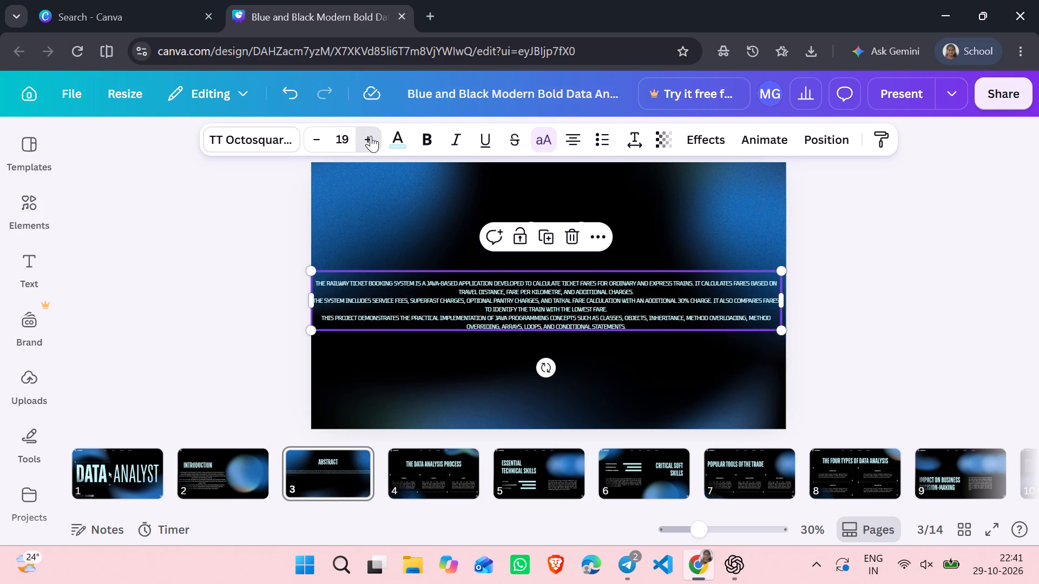
{"action": "triple_click", "coordinate": [371, 136]}
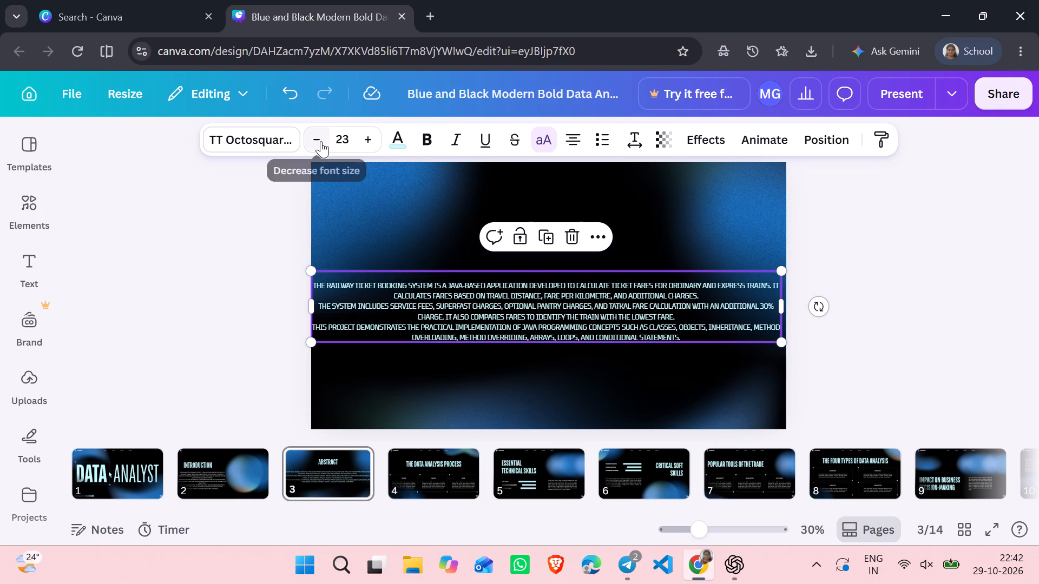
{"action": "left_click", "coordinate": [321, 141]}
{"action": "left_click", "coordinate": [896, 296]}
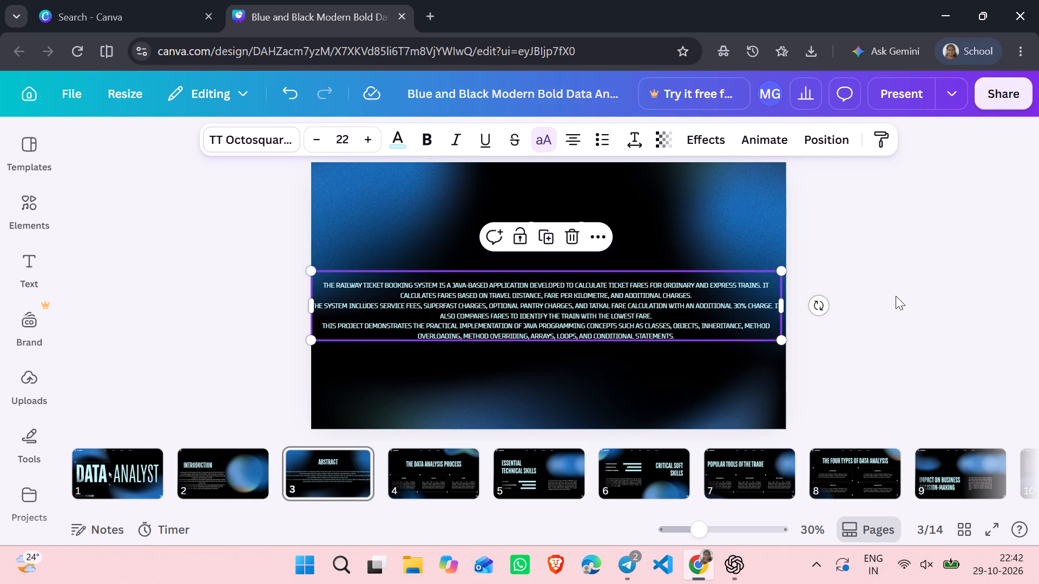
Narrow the Abstract text box slightly from its left edge and move it left and up, closer beneath the heading.
{"action": "left_click", "coordinate": [312, 340]}
{"action": "left_click", "coordinate": [311, 307]}
{"action": "left_click_drag", "start_coordinate": [311, 307], "coordinate": [344, 307]}
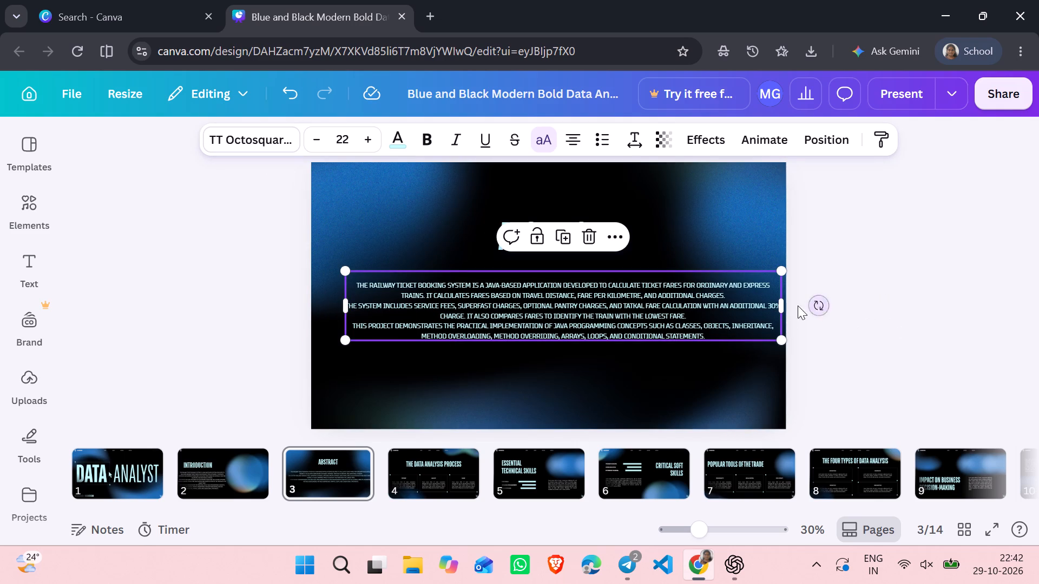
{"action": "triple_click", "coordinate": [781, 306]}
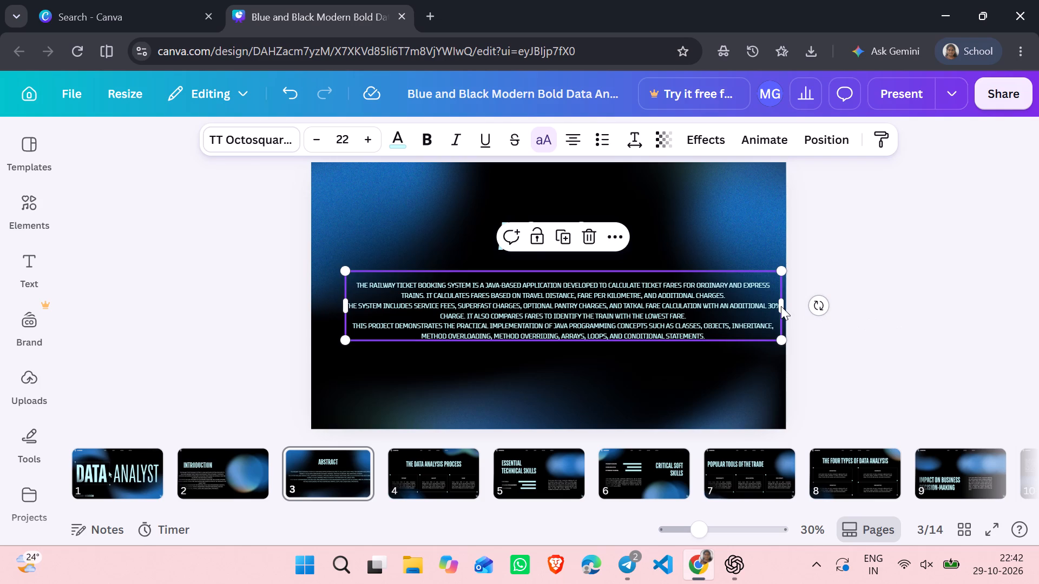
{"action": "left_click", "coordinate": [781, 306]}
{"action": "left_click_drag", "start_coordinate": [781, 306], "coordinate": [764, 306]}
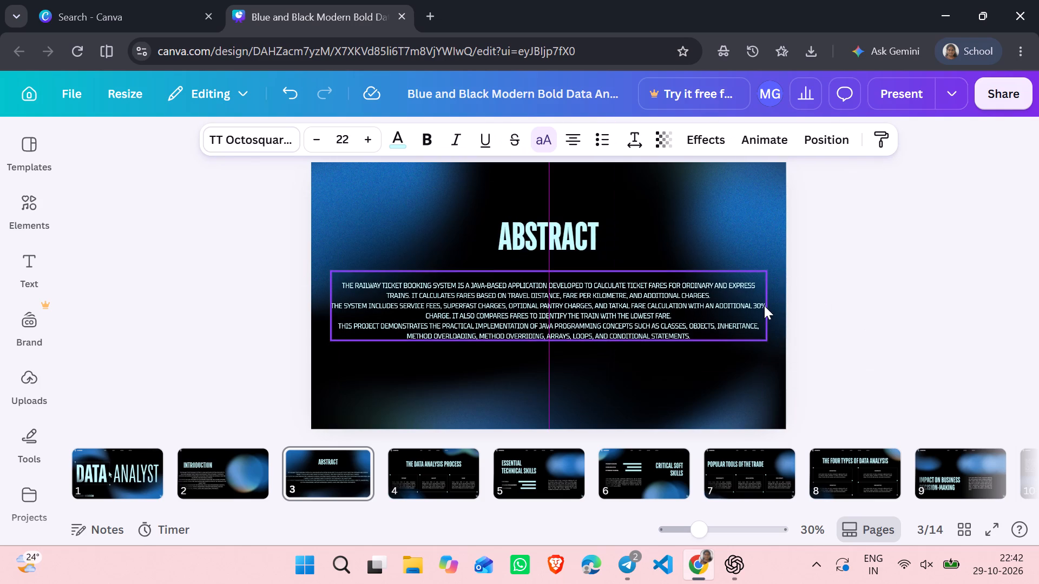
{"action": "left_click_drag", "start_coordinate": [764, 306], "coordinate": [758, 300]}
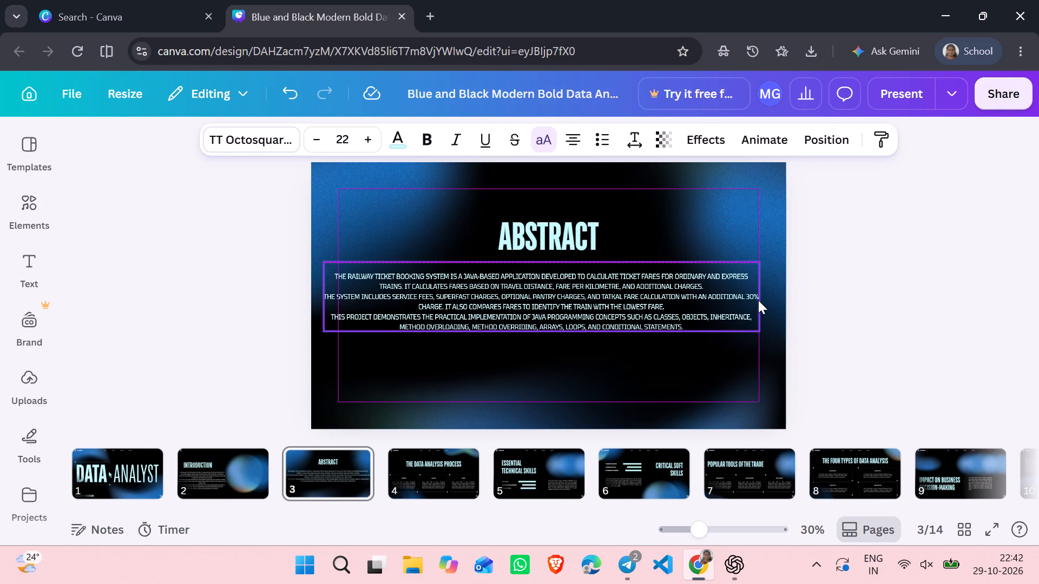
{"action": "left_click_drag", "start_coordinate": [758, 300], "coordinate": [758, 298]}
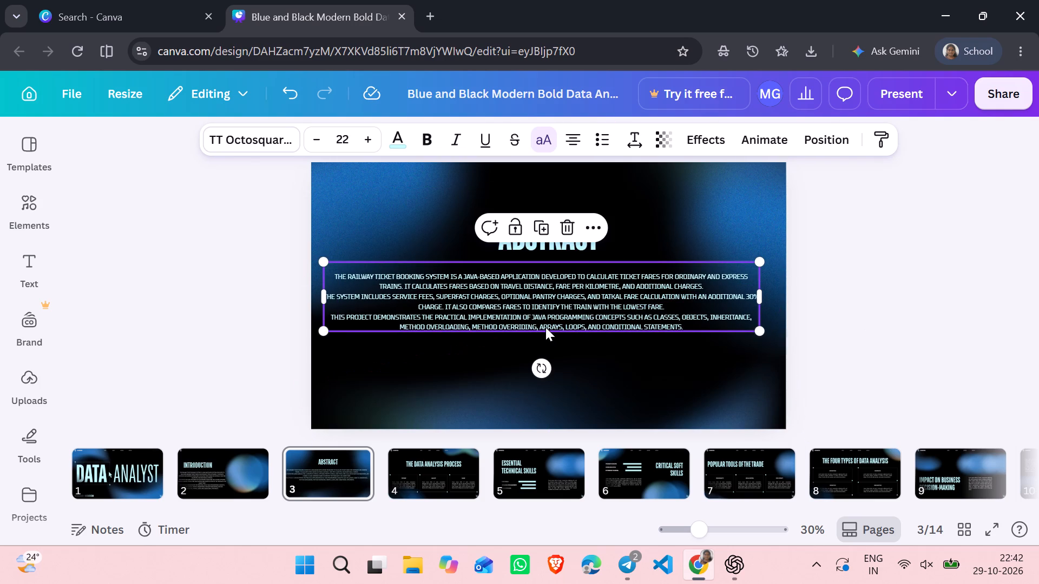
Scale up the whole Abstract text box from its lower-right corner to a font size of 30.6.
{"action": "double_click", "coordinate": [545, 327]}
{"action": "left_click_drag", "start_coordinate": [545, 327], "coordinate": [761, 326]}
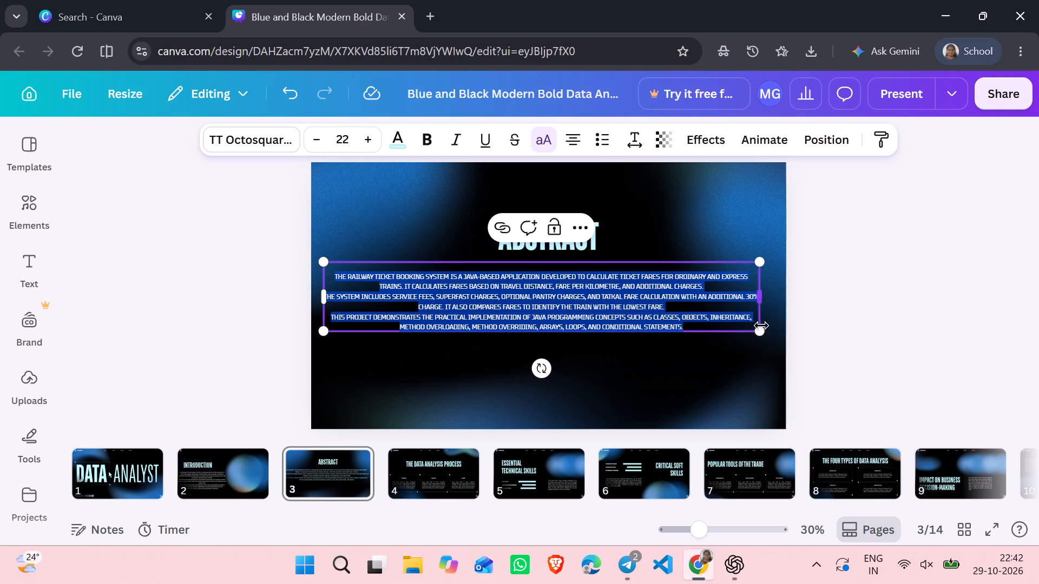
{"action": "left_click_drag", "start_coordinate": [761, 326], "coordinate": [763, 334]}
{"action": "left_click", "coordinate": [763, 334]}
{"action": "left_click_drag", "start_coordinate": [763, 334], "coordinate": [783, 412]}
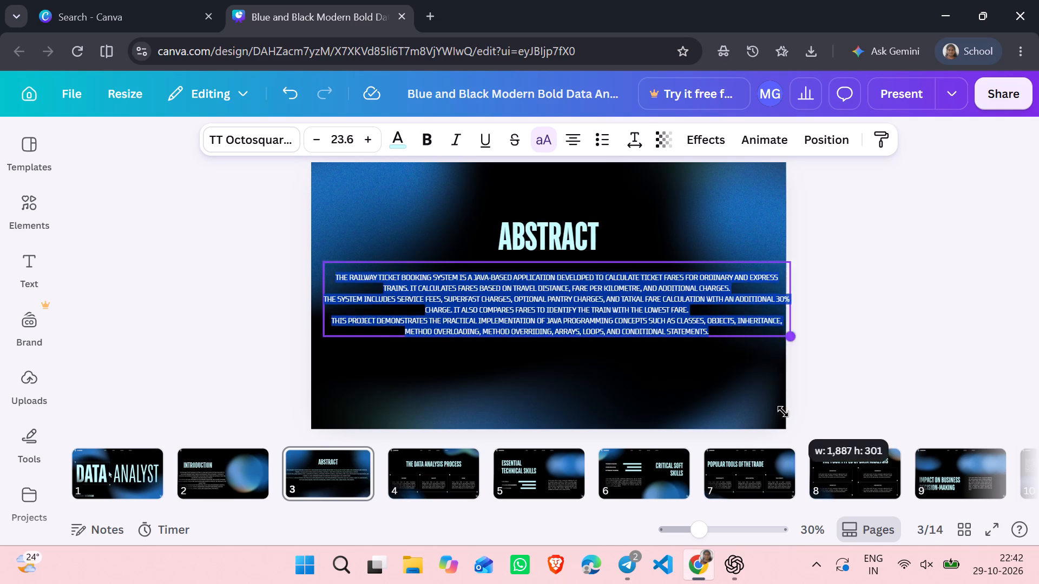
{"action": "left_click_drag", "start_coordinate": [783, 412], "coordinate": [908, 520]}
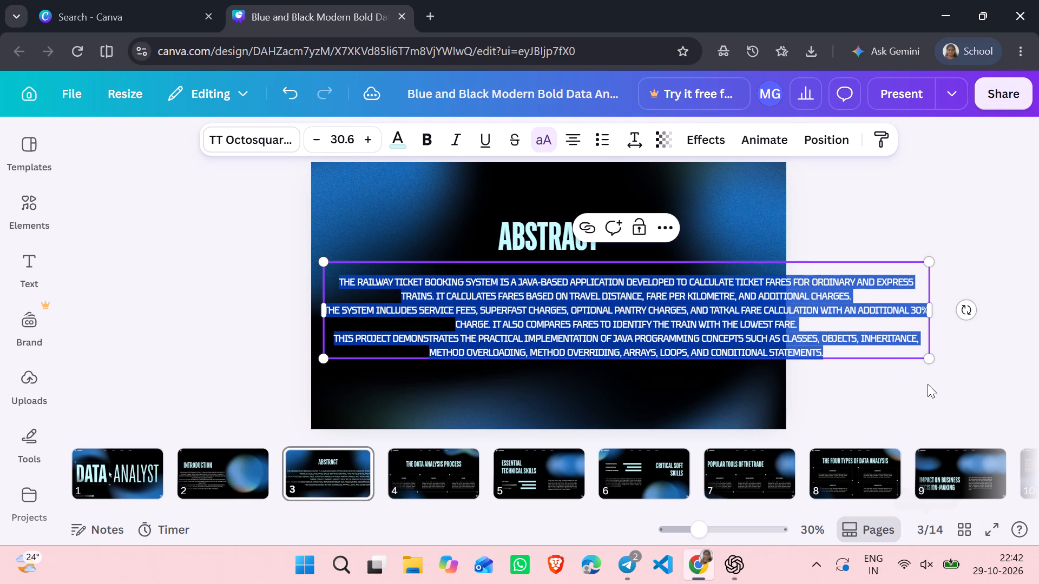
{"action": "left_click", "coordinate": [929, 317]}
{"action": "left_click_drag", "start_coordinate": [929, 317], "coordinate": [574, 296]}
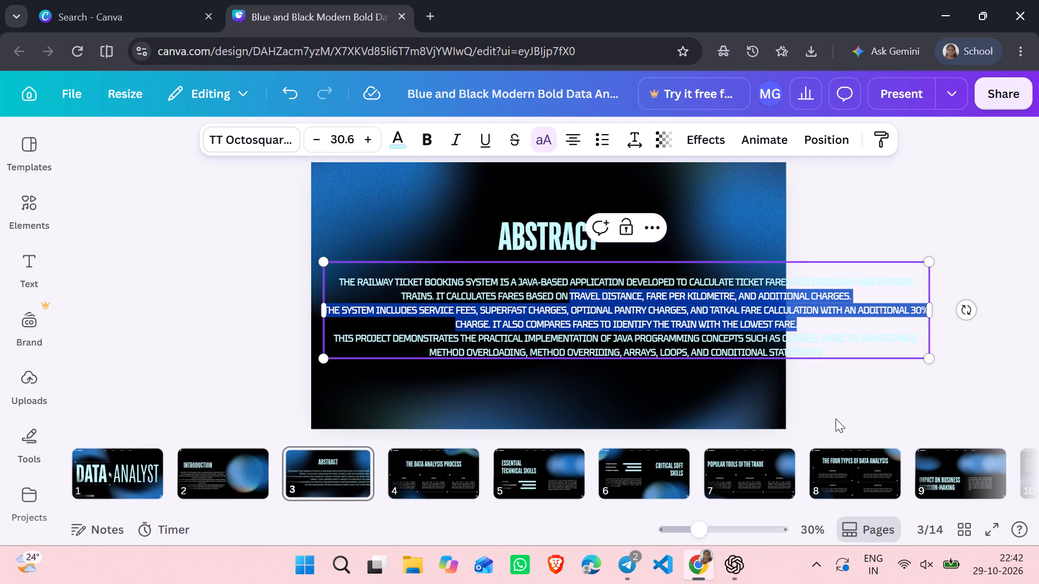
{"action": "left_click", "coordinate": [836, 415]}
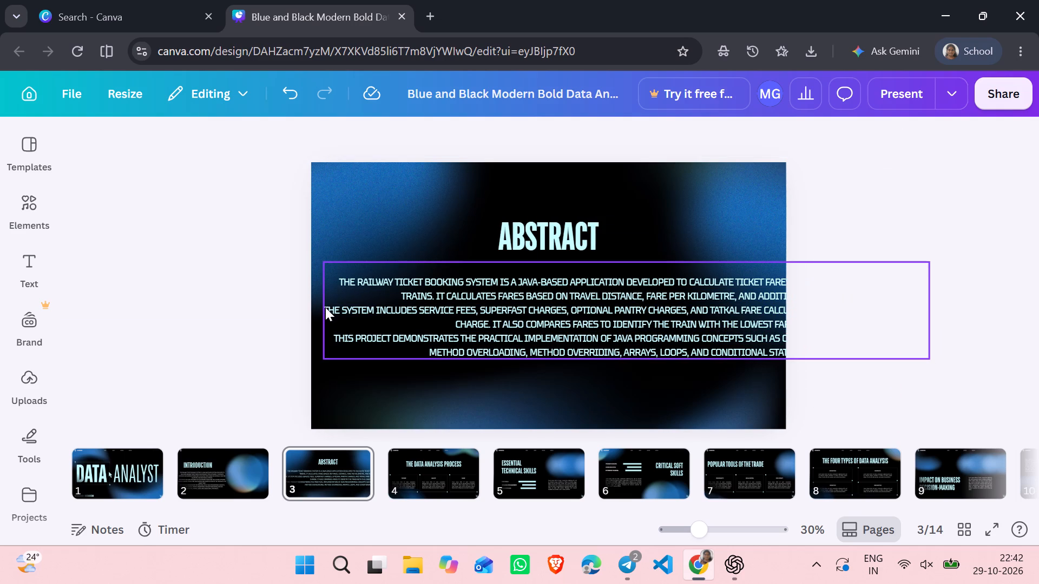
Narrow the Abstract text box from its left edge and shift the blue gradient graphic in the slide's upper-left corner.
{"action": "left_click", "coordinate": [319, 307]}
{"action": "left_click", "coordinate": [337, 311]}
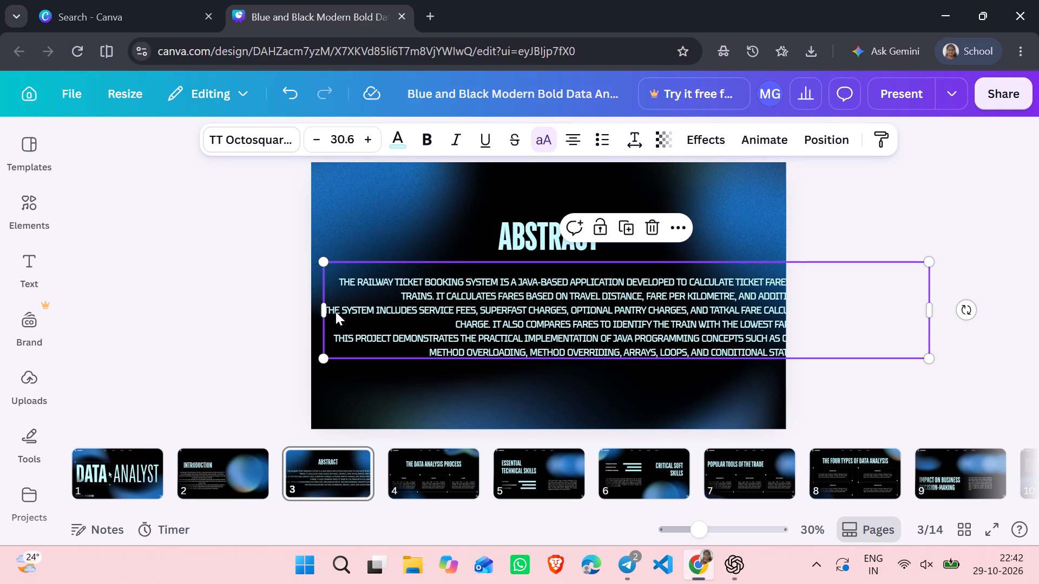
{"action": "double_click", "coordinate": [322, 311]}
{"action": "left_click_drag", "start_coordinate": [322, 311], "coordinate": [379, 308]}
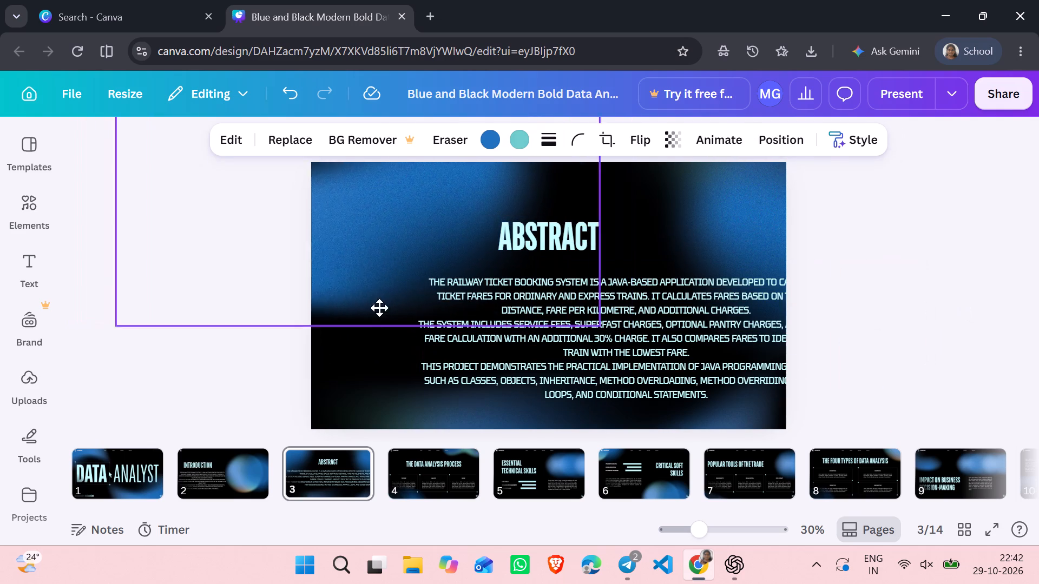
{"action": "left_click_drag", "start_coordinate": [379, 308], "coordinate": [343, 300]}
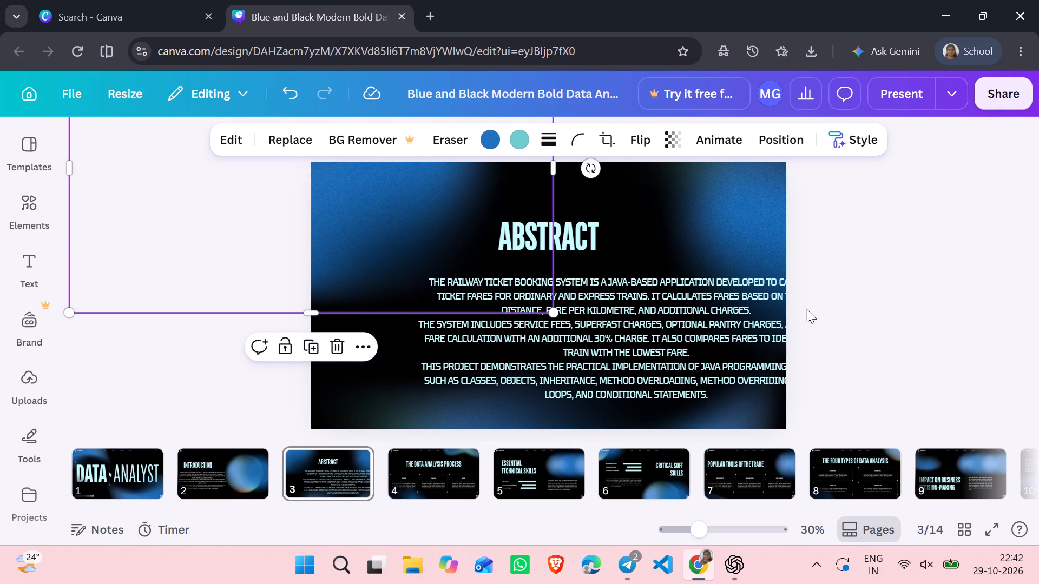
{"action": "left_click", "coordinate": [808, 309]}
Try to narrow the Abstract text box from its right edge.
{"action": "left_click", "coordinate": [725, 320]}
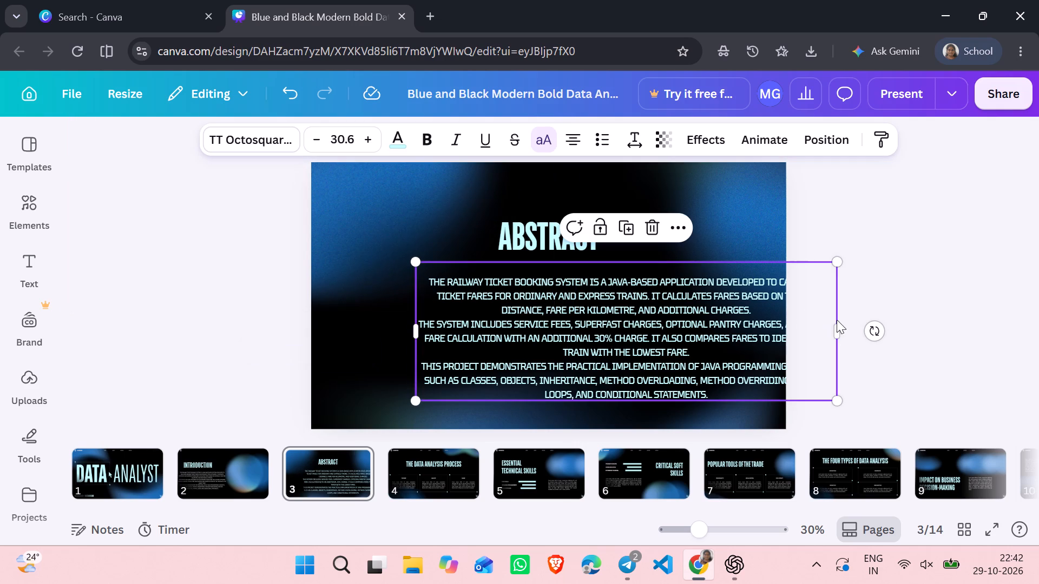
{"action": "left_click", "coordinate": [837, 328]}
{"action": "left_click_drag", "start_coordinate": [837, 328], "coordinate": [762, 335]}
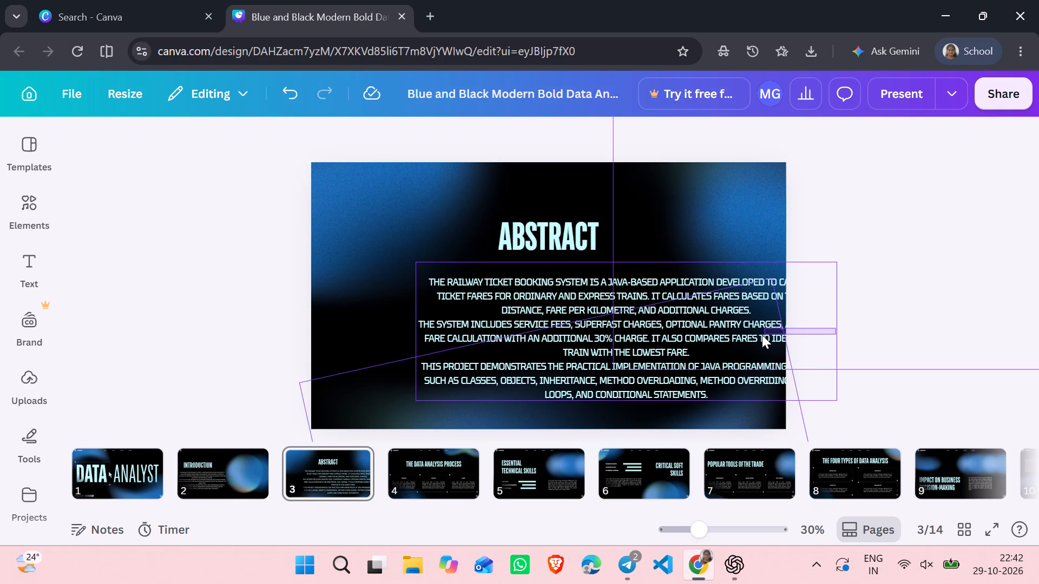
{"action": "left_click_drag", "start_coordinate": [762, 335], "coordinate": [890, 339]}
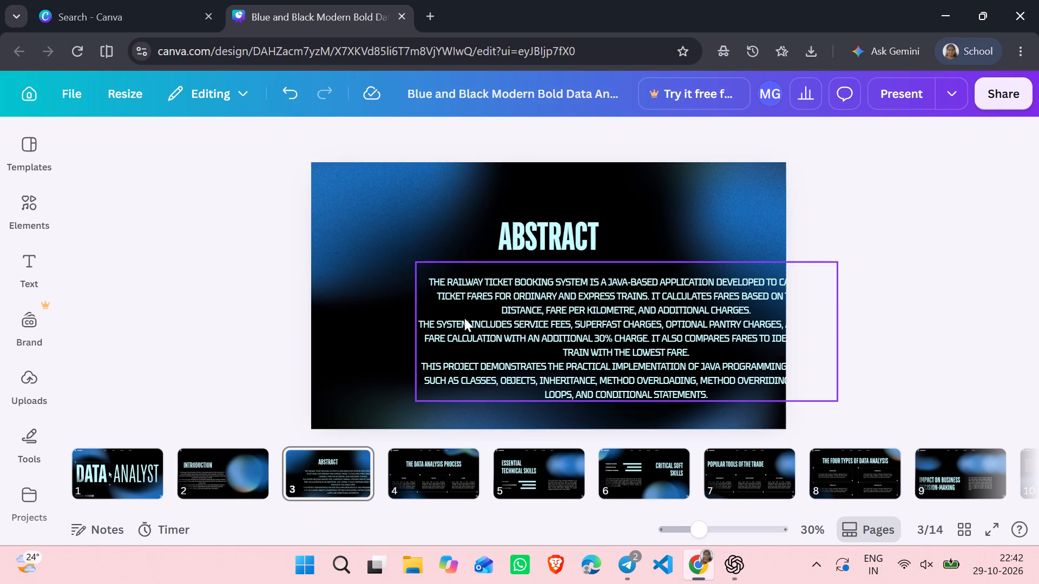
Scale down the Abstract text box from its lower-left corner to a font size of 26.6.
{"action": "double_click", "coordinate": [464, 318]}
{"action": "left_click_drag", "start_coordinate": [464, 318], "coordinate": [417, 329]}
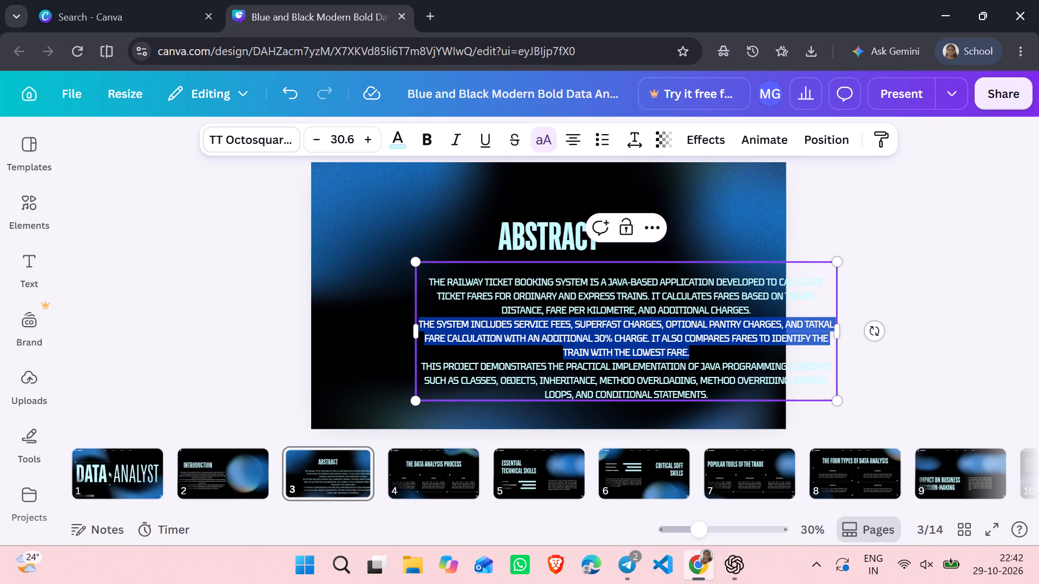
{"action": "left_click_drag", "start_coordinate": [417, 329], "coordinate": [417, 330]}
{"action": "left_click_drag", "start_coordinate": [417, 330], "coordinate": [423, 408]}
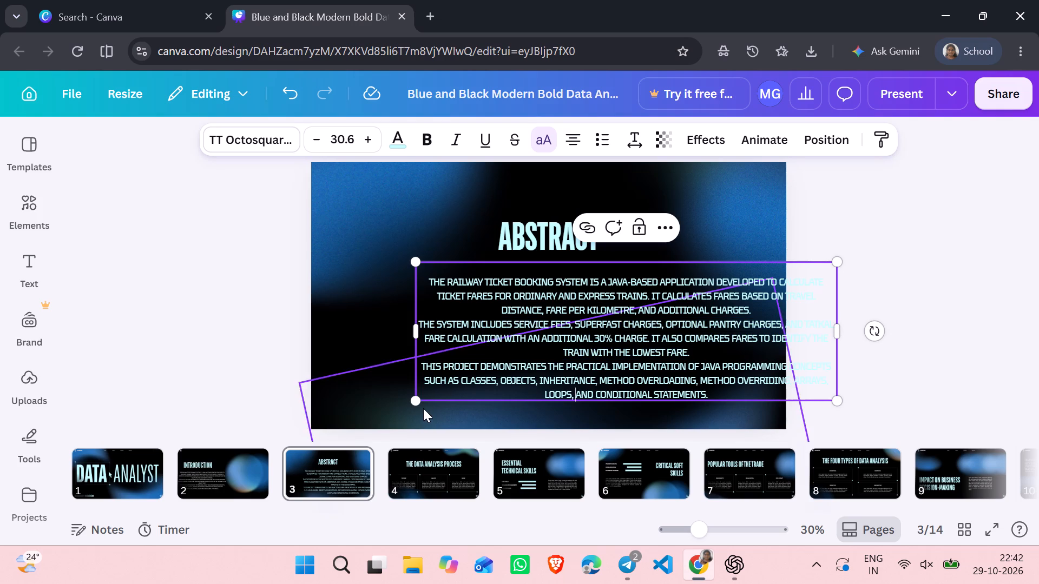
{"action": "left_click_drag", "start_coordinate": [423, 408], "coordinate": [425, 397]}
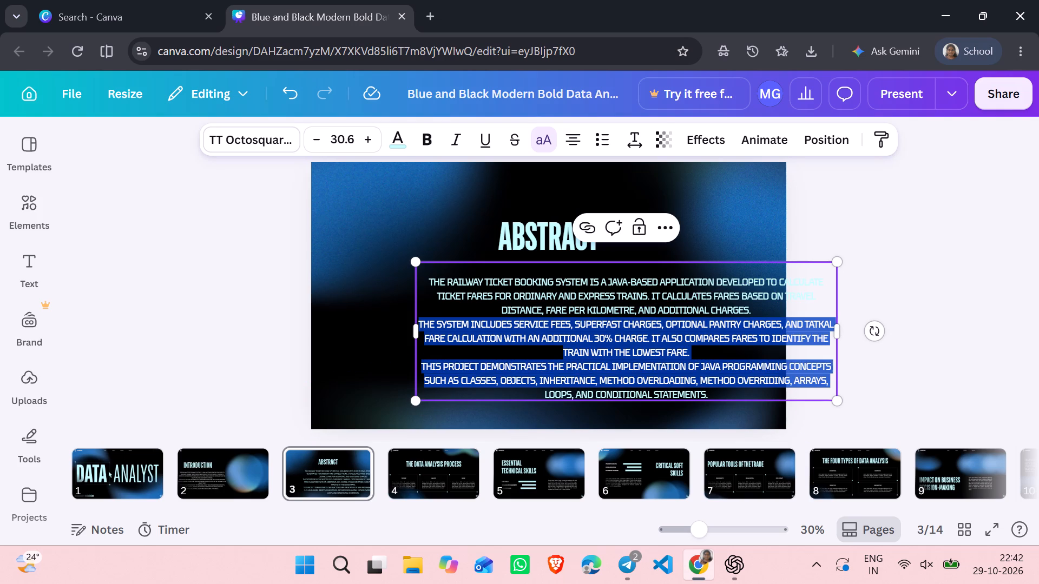
{"action": "left_click_drag", "start_coordinate": [425, 397], "coordinate": [418, 401]}
{"action": "left_click", "coordinate": [418, 401]}
{"action": "left_click_drag", "start_coordinate": [418, 401], "coordinate": [450, 393]}
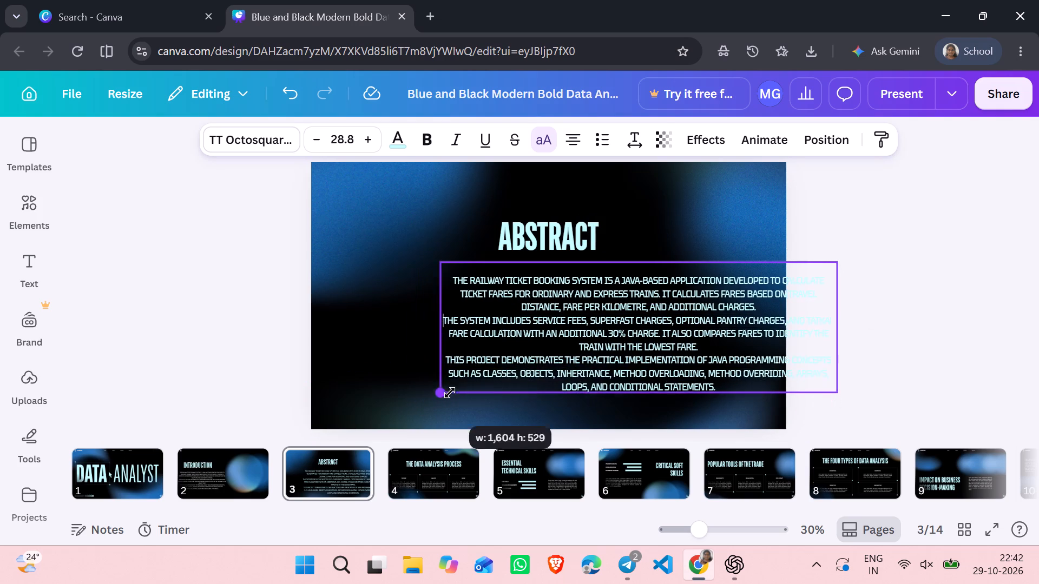
{"action": "left_click_drag", "start_coordinate": [450, 393], "coordinate": [471, 379]}
{"action": "left_click", "coordinate": [617, 325]}
{"action": "left_click_drag", "start_coordinate": [617, 325], "coordinate": [628, 329]}
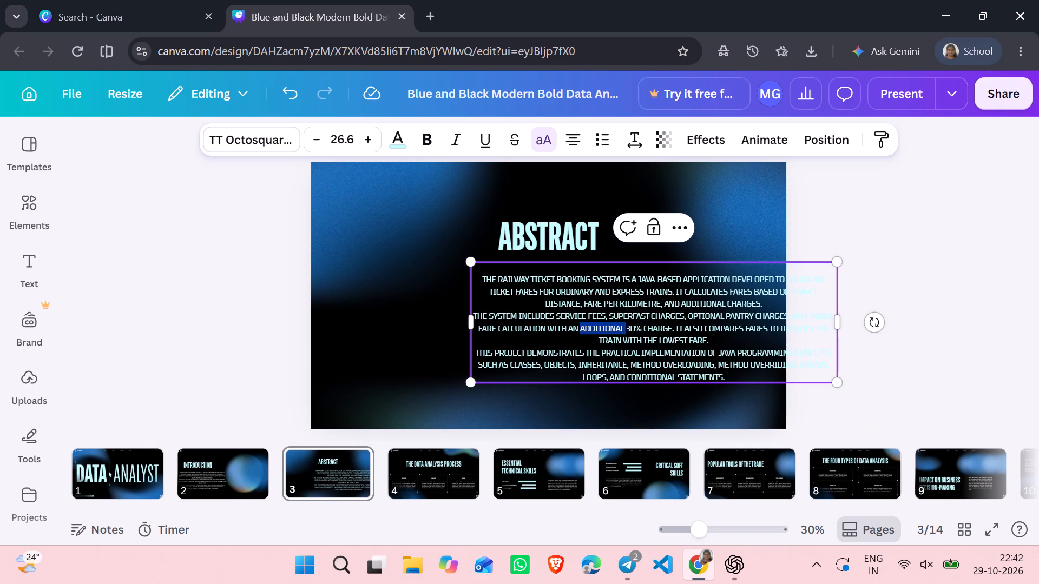
{"action": "left_click_drag", "start_coordinate": [628, 329], "coordinate": [899, 384]}
{"action": "left_click", "coordinate": [899, 384]}
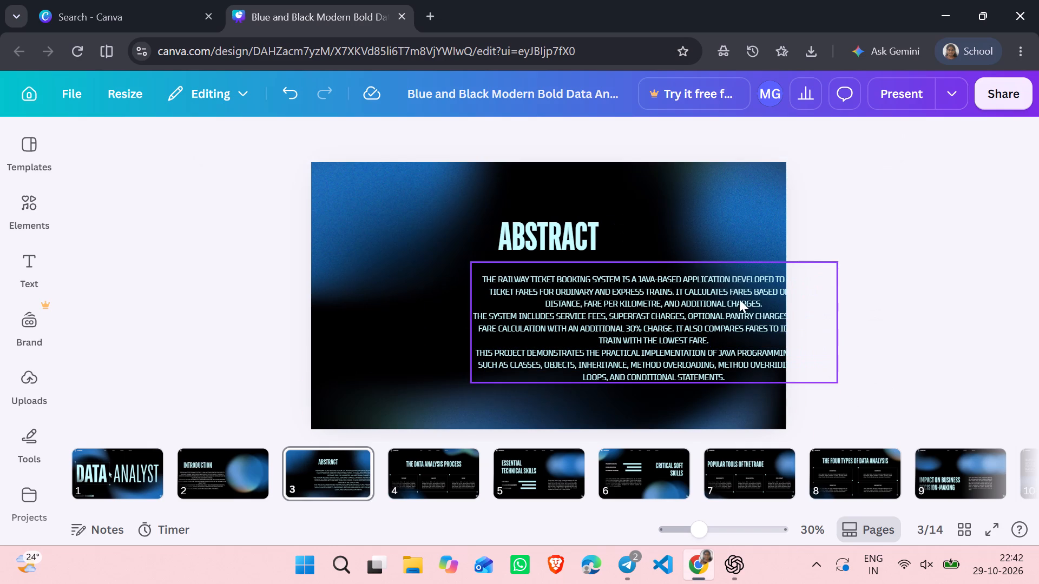
Move the Abstract text box so it is horizontally centred on the slide beneath the "ABSTRACT" heading.
{"action": "left_click_drag", "start_coordinate": [735, 301], "coordinate": [629, 301]}
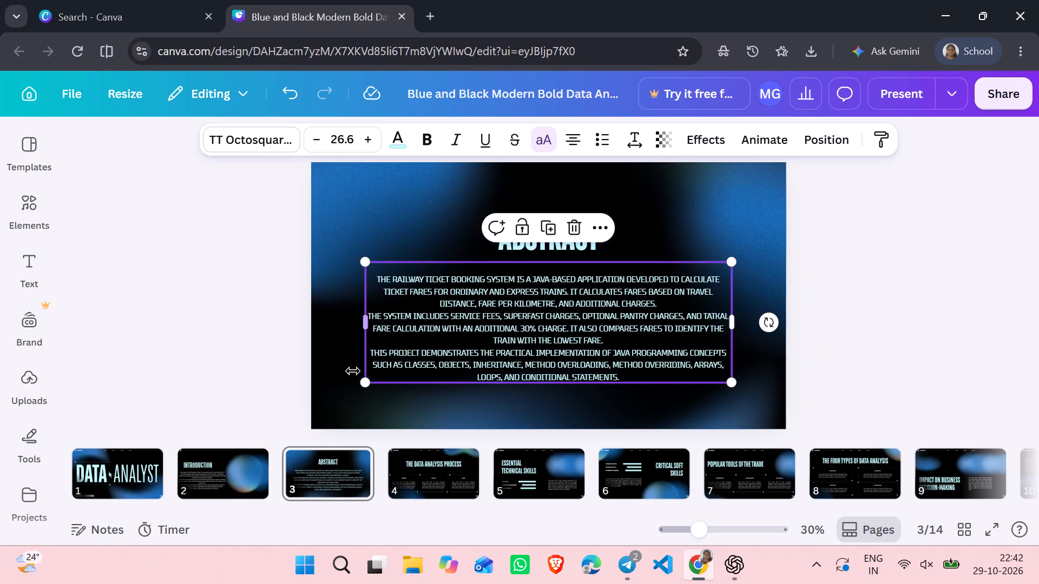
Delete the small logo graphic from the upper-left corner of the Introduction slide.
{"action": "left_click", "coordinate": [219, 483]}
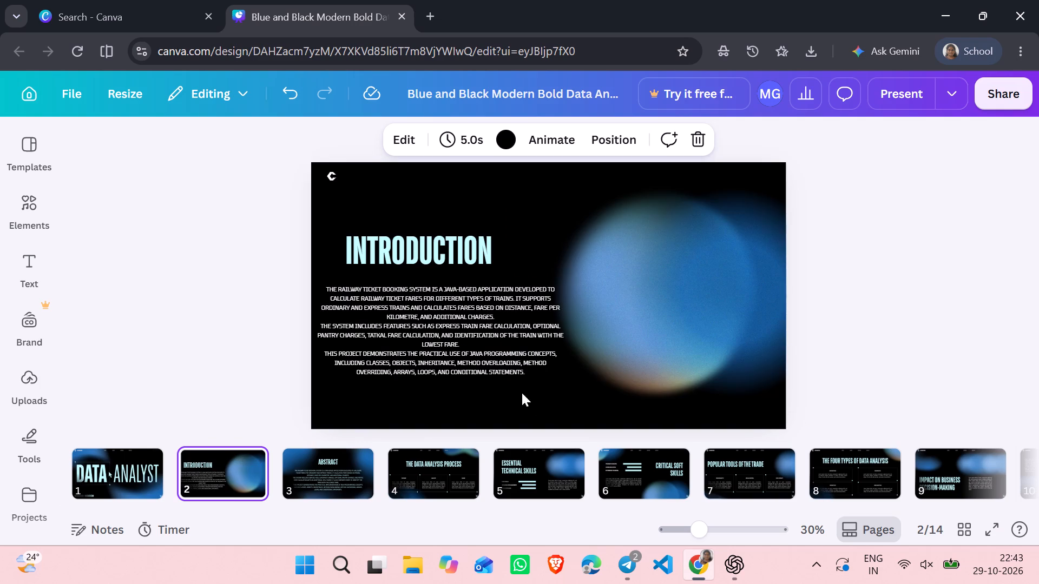
{"action": "left_click", "coordinate": [331, 182]}
{"action": "left_click", "coordinate": [330, 176]}
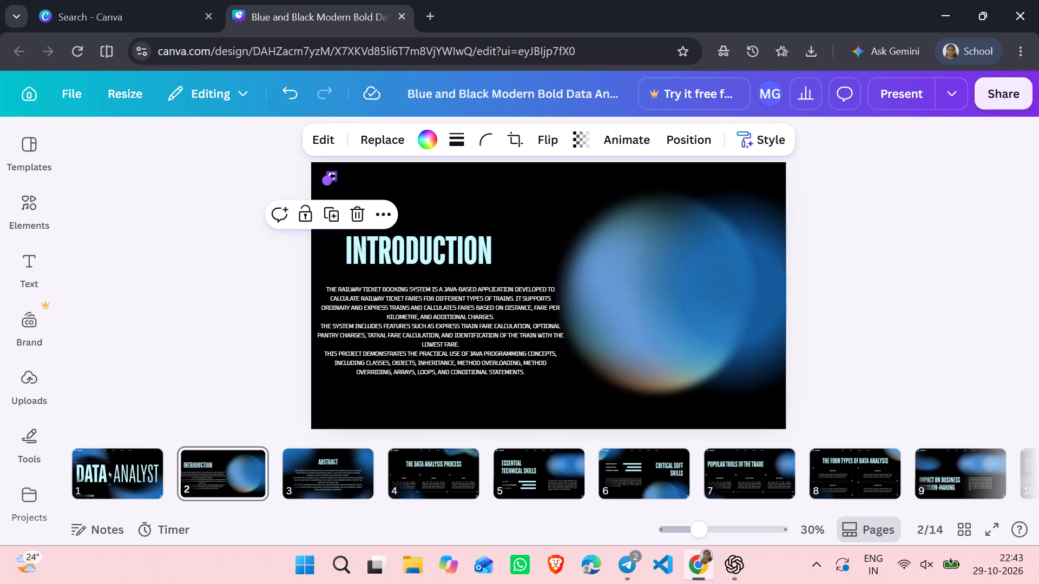
{"action": "key", "text": "Delete"}
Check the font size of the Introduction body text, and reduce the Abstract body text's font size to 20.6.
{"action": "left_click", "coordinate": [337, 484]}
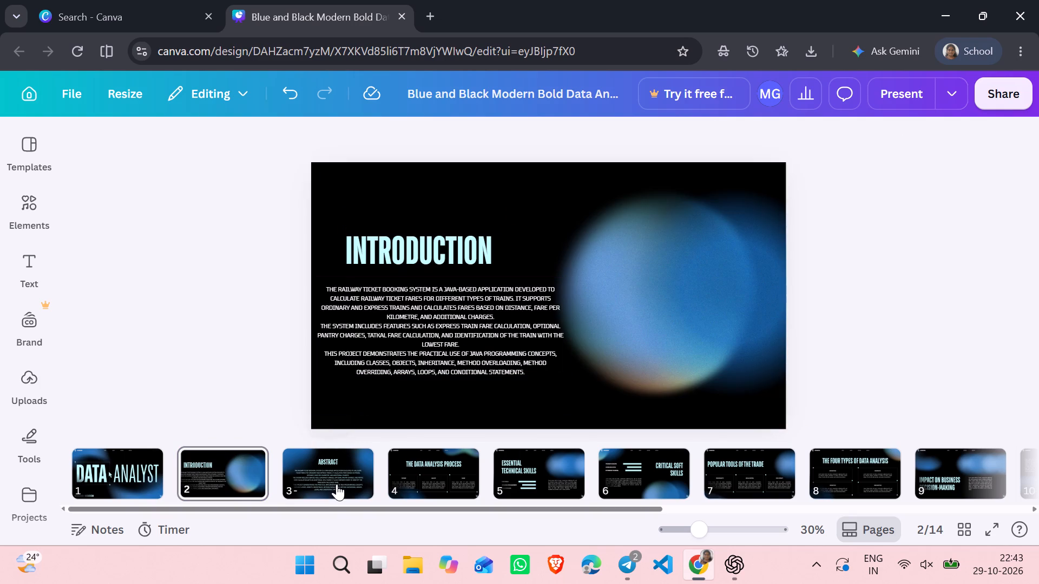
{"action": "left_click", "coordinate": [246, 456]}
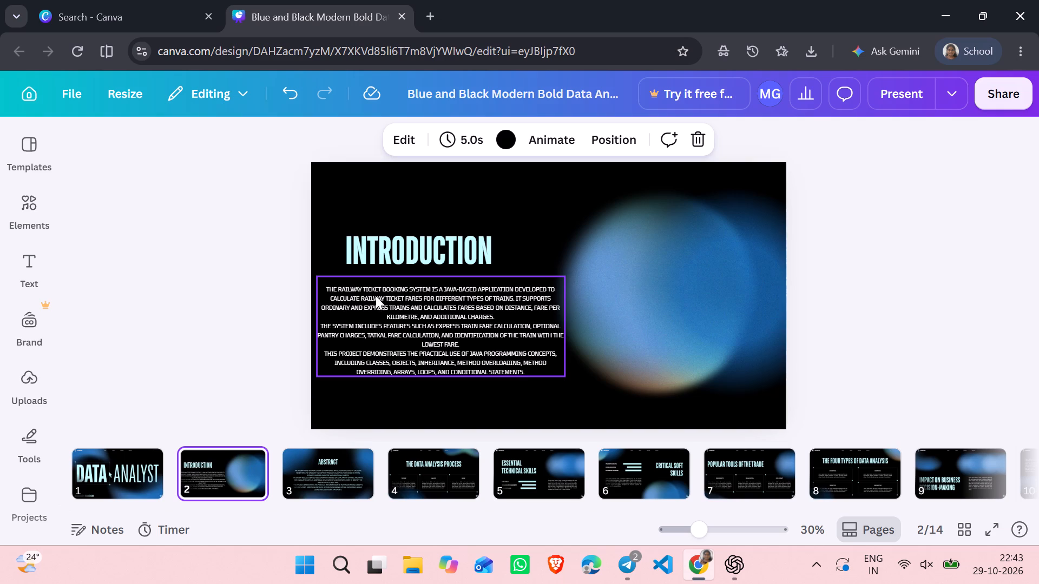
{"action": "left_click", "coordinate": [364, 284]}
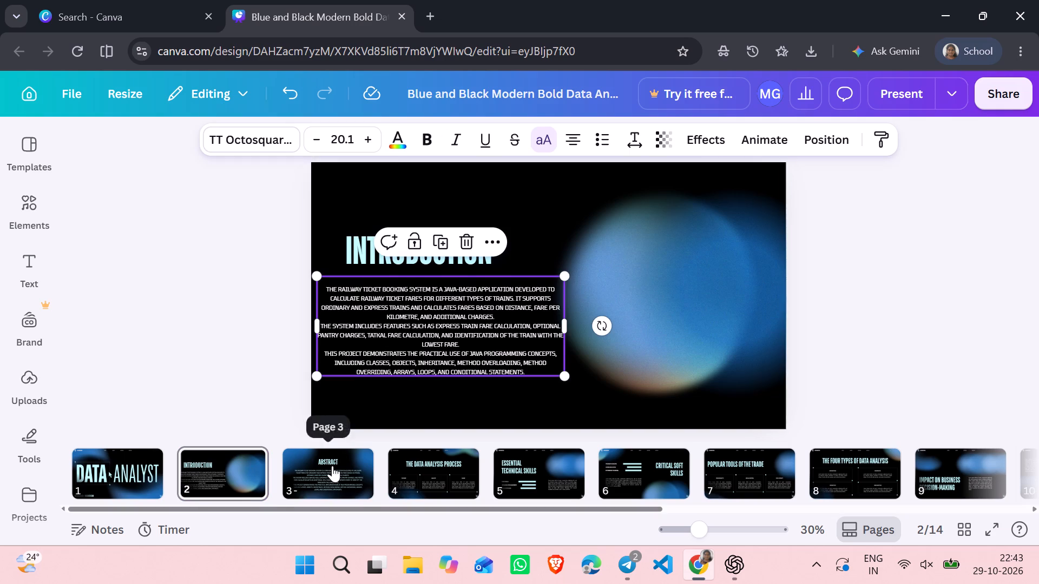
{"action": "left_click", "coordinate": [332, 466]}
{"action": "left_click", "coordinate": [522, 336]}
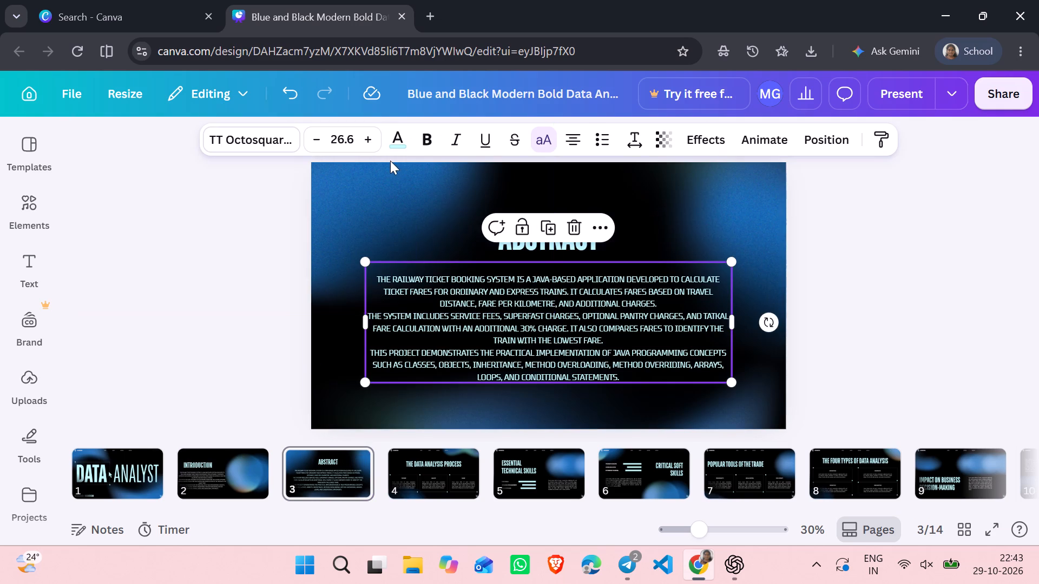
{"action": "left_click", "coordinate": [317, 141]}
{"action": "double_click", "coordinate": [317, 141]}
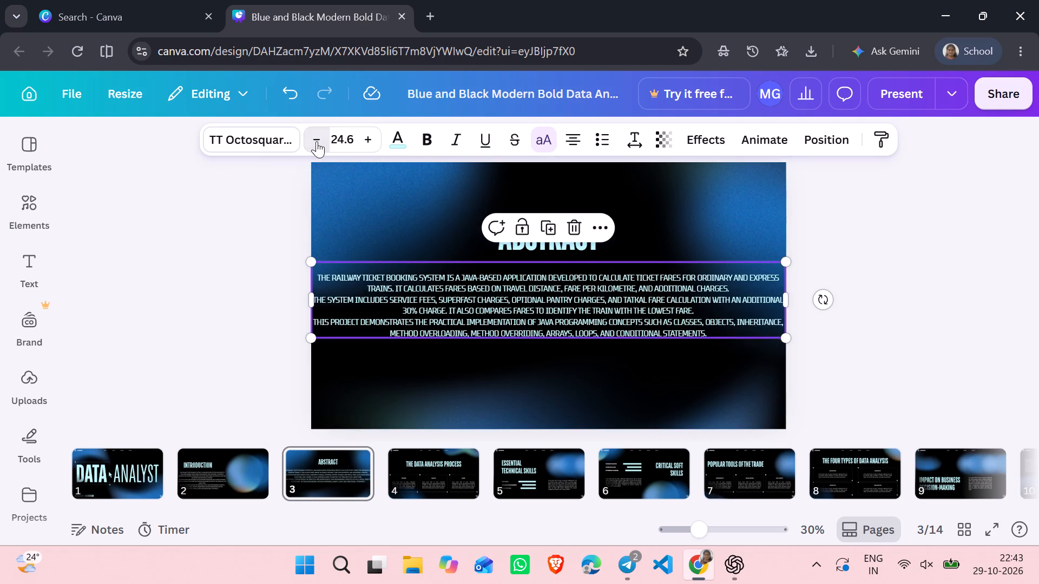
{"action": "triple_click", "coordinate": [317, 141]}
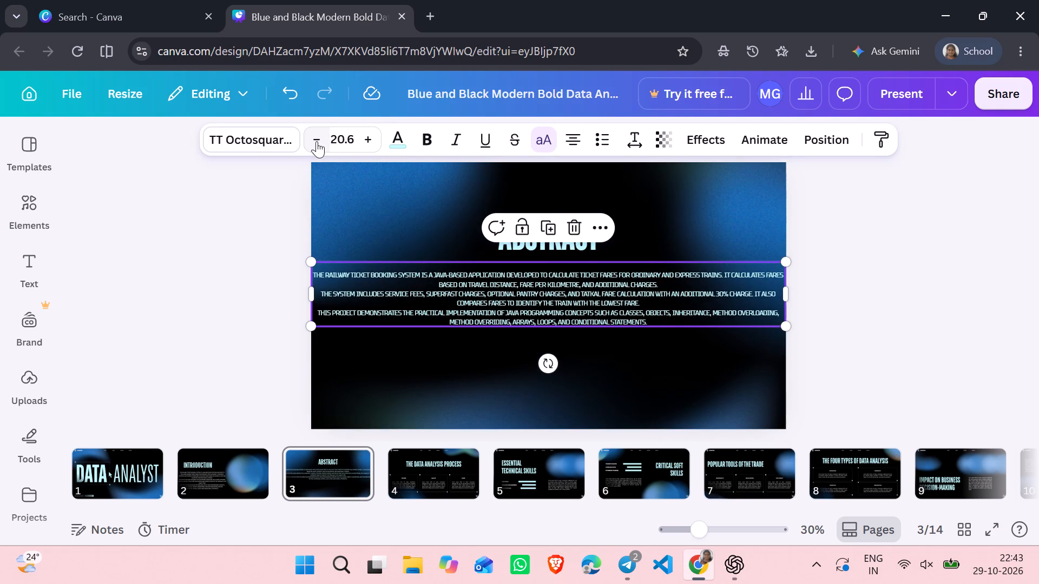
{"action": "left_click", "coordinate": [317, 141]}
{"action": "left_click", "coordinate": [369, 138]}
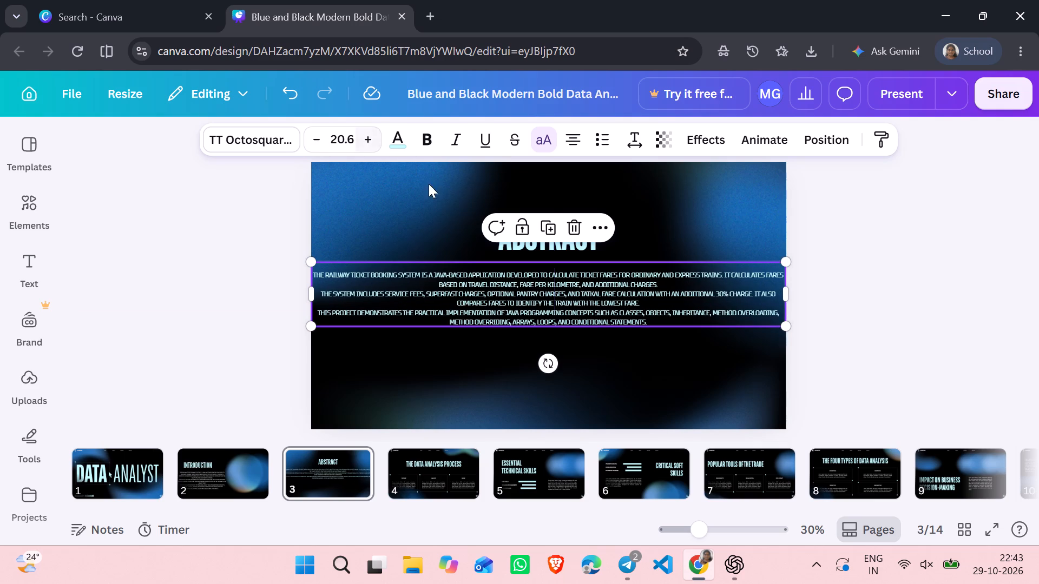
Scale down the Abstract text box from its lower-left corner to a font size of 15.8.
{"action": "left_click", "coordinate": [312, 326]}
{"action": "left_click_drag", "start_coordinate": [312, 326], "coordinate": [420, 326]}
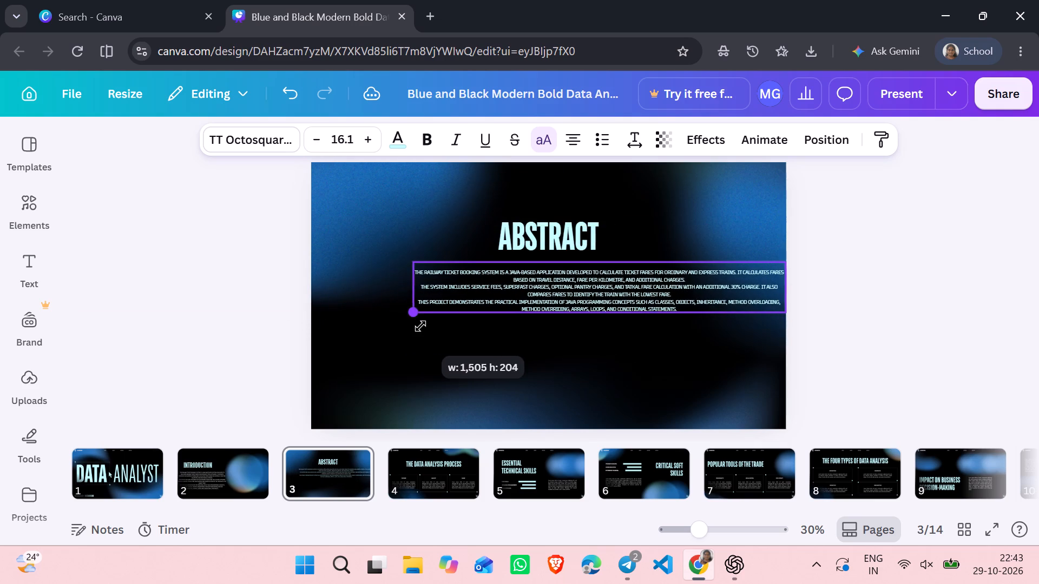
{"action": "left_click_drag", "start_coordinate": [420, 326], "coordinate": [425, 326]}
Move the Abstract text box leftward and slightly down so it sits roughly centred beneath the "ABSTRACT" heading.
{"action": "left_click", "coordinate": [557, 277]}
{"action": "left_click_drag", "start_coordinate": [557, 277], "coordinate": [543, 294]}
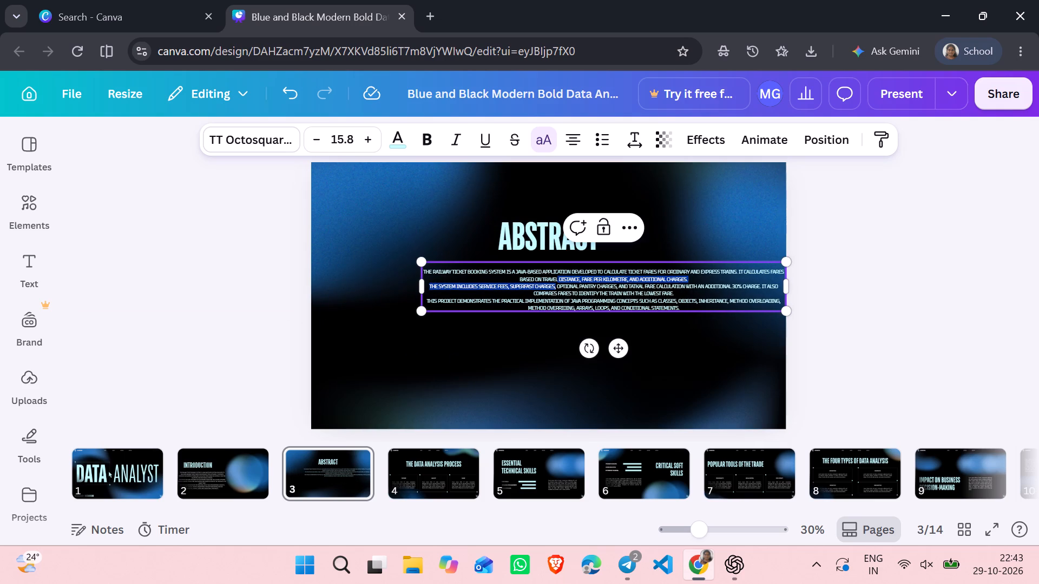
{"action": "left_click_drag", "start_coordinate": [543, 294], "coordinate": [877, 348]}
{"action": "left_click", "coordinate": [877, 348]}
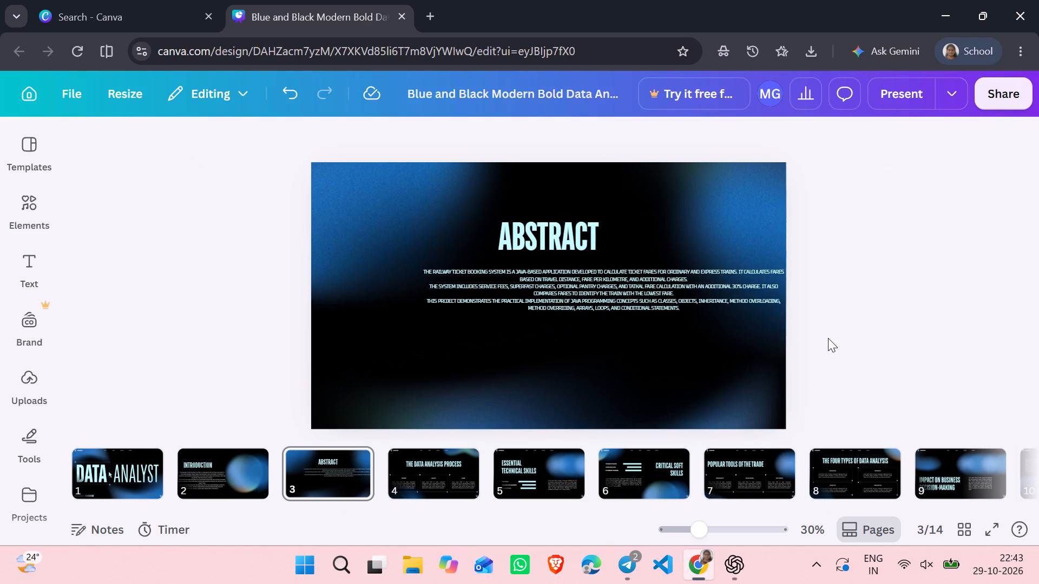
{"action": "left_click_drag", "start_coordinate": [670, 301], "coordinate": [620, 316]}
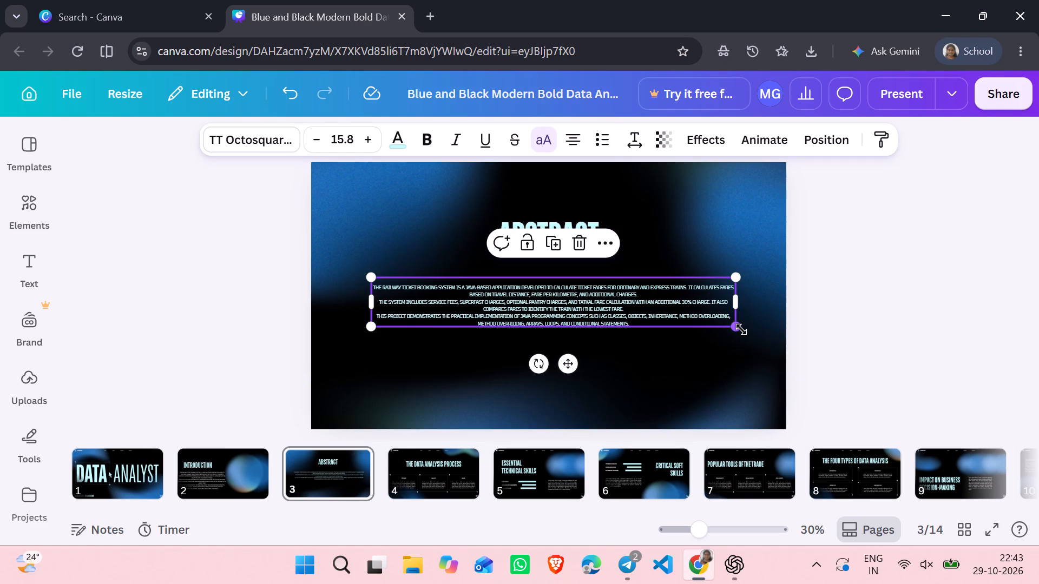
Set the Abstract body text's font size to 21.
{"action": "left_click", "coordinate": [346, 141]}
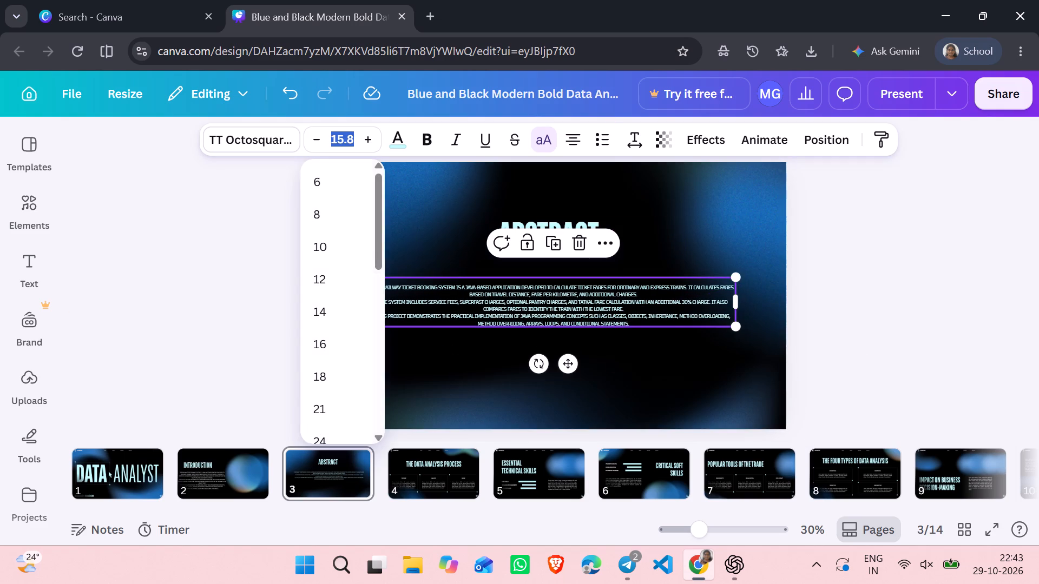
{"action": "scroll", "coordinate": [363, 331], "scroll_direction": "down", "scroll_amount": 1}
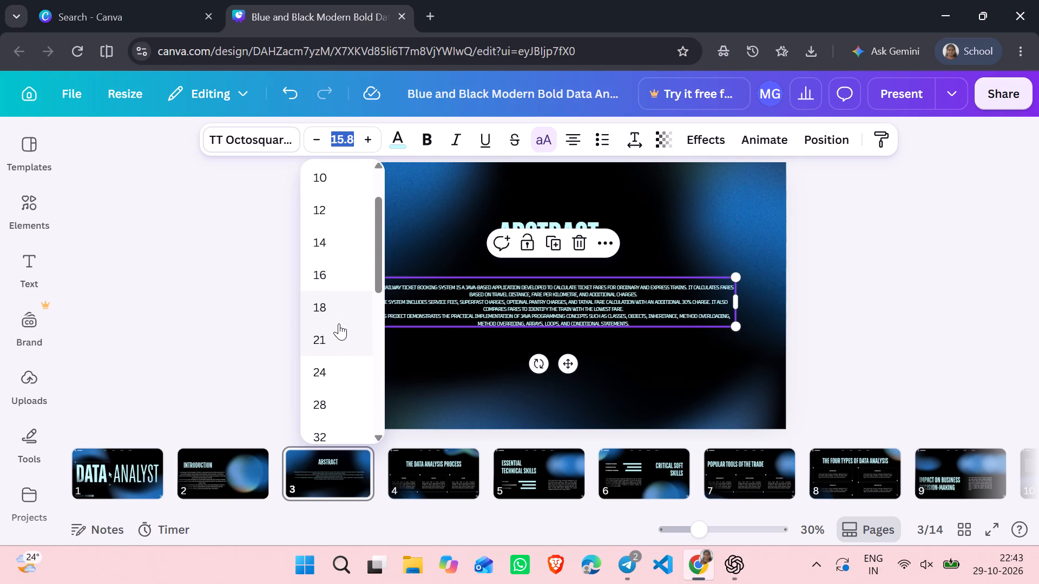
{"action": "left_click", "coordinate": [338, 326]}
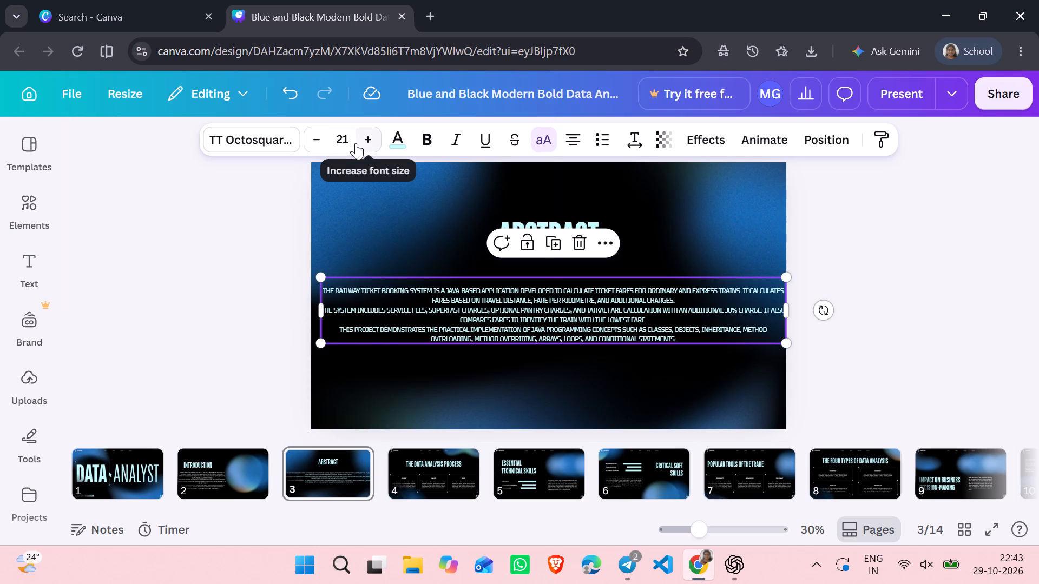
Narrow the Abstract text box from its right edge to a width of about 1,645.
{"action": "left_click", "coordinate": [782, 310]}
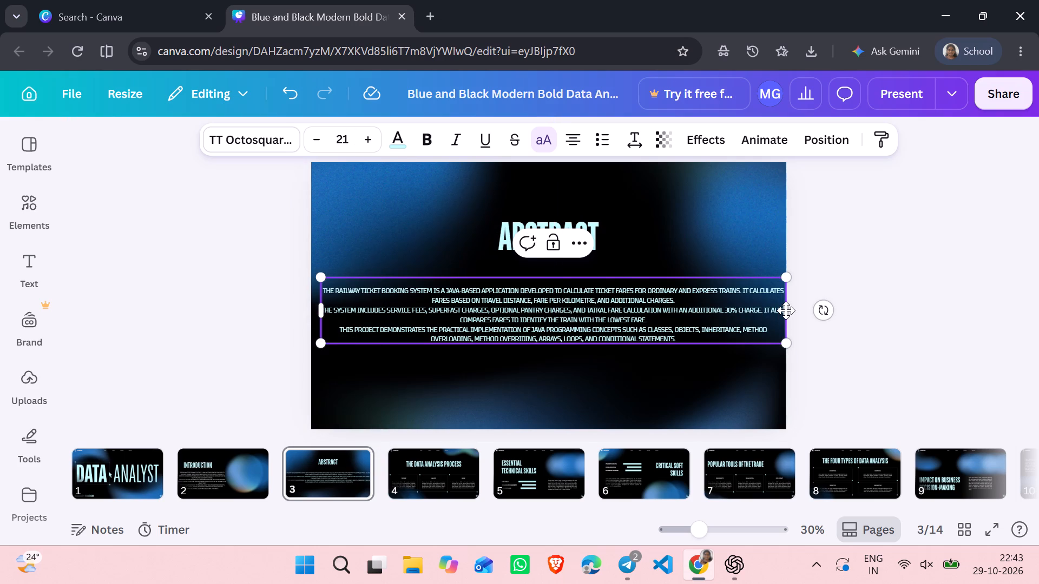
{"action": "left_click_drag", "start_coordinate": [786, 310], "coordinate": [754, 310]}
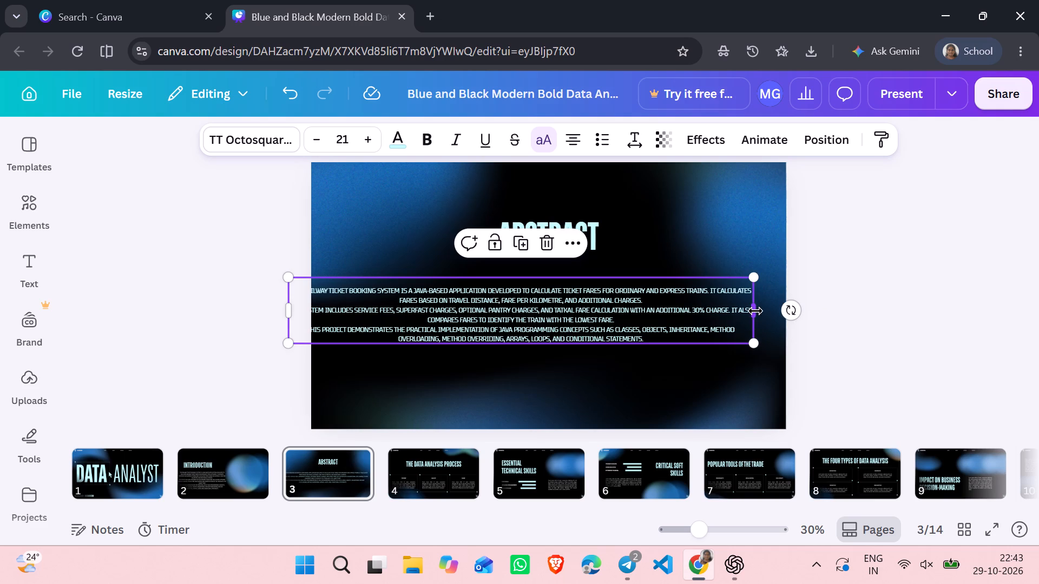
{"action": "left_click_drag", "start_coordinate": [757, 311], "coordinate": [698, 322]}
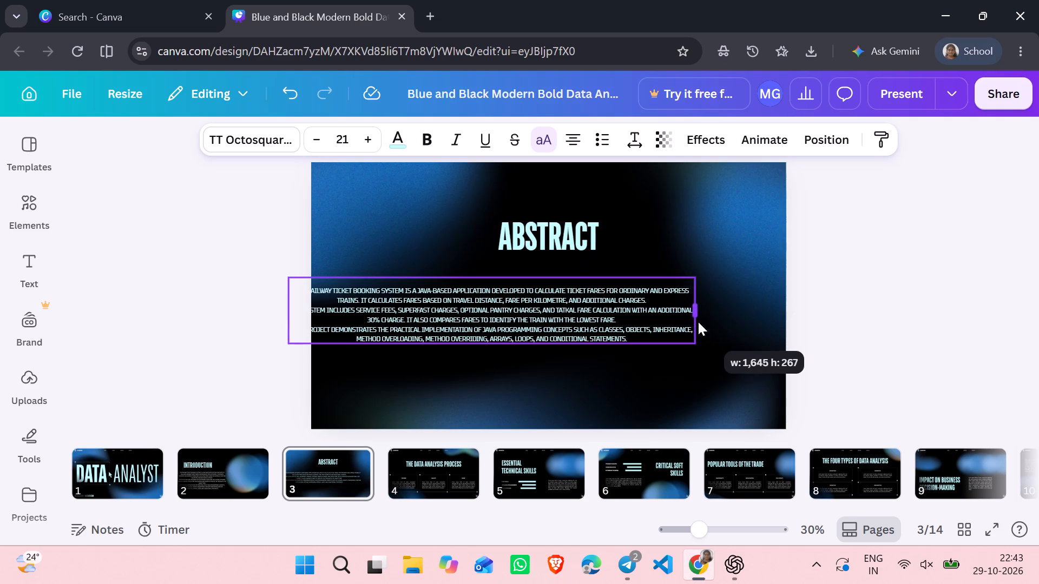
{"action": "left_click_drag", "start_coordinate": [698, 322], "coordinate": [694, 322]}
Move the Abstract text box rightward and slightly up so it lies fully on the slide beneath the "ABSTRACT" heading.
{"action": "double_click", "coordinate": [582, 322]}
{"action": "left_click_drag", "start_coordinate": [582, 322], "coordinate": [932, 310]}
{"action": "left_click_drag", "start_coordinate": [932, 310], "coordinate": [993, 273]}
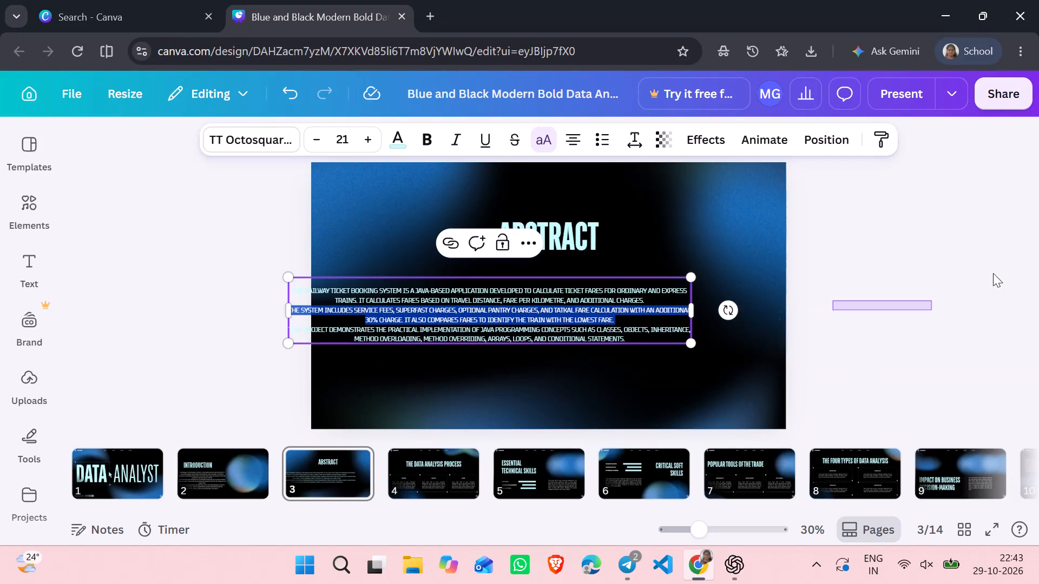
{"action": "left_click_drag", "start_coordinate": [993, 273], "coordinate": [1038, 223]}
{"action": "left_click", "coordinate": [1038, 223]}
{"action": "left_click_drag", "start_coordinate": [623, 301], "coordinate": [676, 291]}
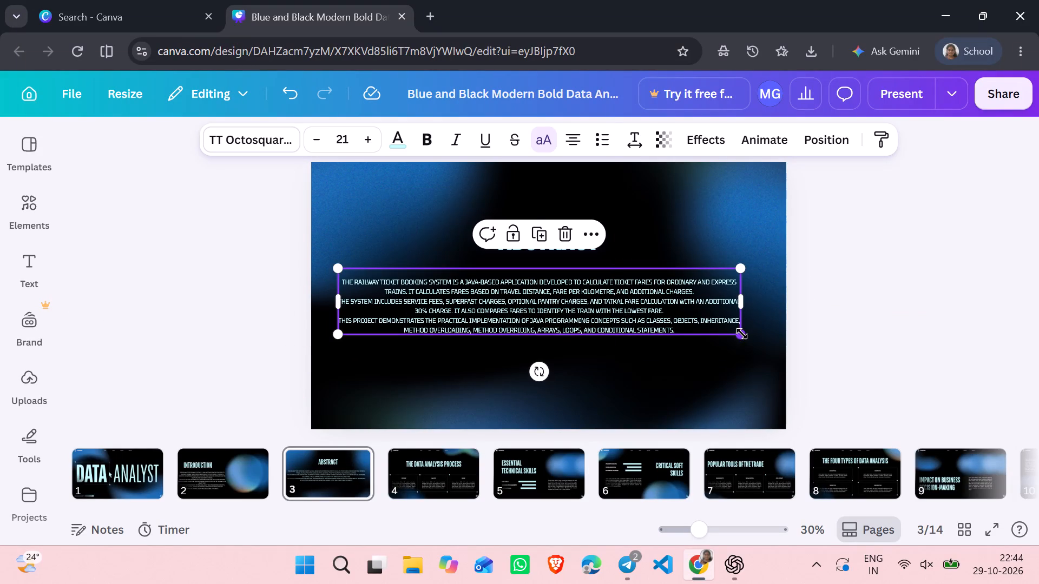
Resize the Abstract text box from its right edge and lower-right corner to a slightly narrower width and a font size of 22.5.
{"action": "left_click_drag", "start_coordinate": [743, 335], "coordinate": [748, 385]}
{"action": "left_click_drag", "start_coordinate": [754, 308], "coordinate": [714, 315]}
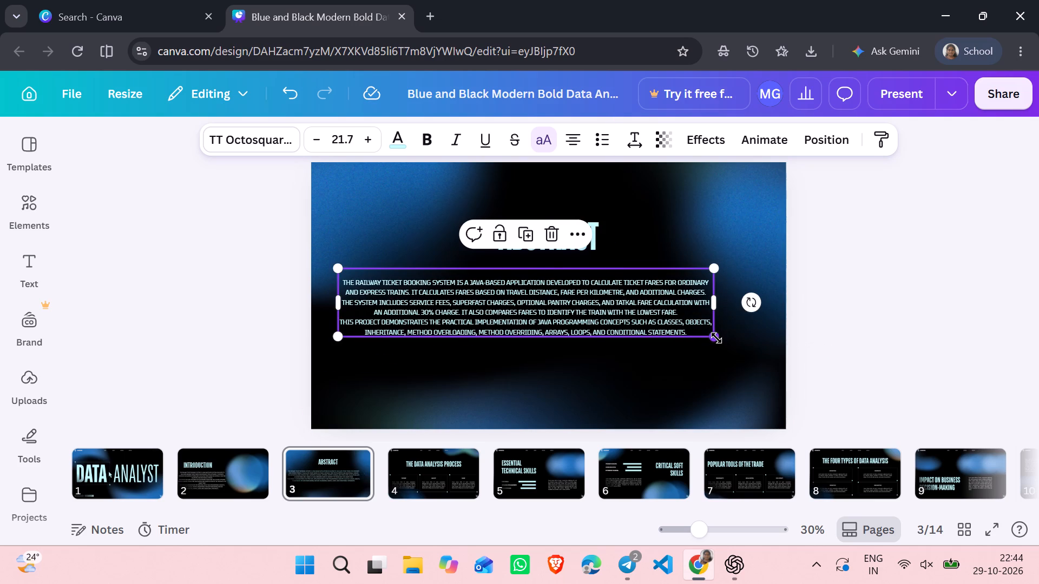
{"action": "left_click_drag", "start_coordinate": [716, 338], "coordinate": [727, 365]}
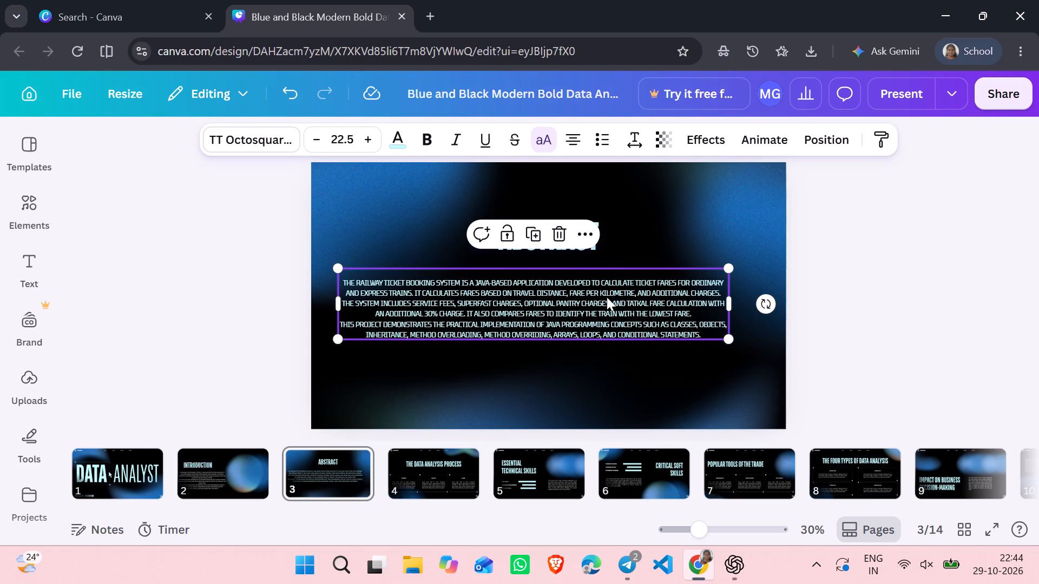
Move the Abstract text box slightly rightward to sit roughly centred beneath the "ABSTRACT" heading.
{"action": "left_click_drag", "start_coordinate": [607, 297], "coordinate": [629, 297]}
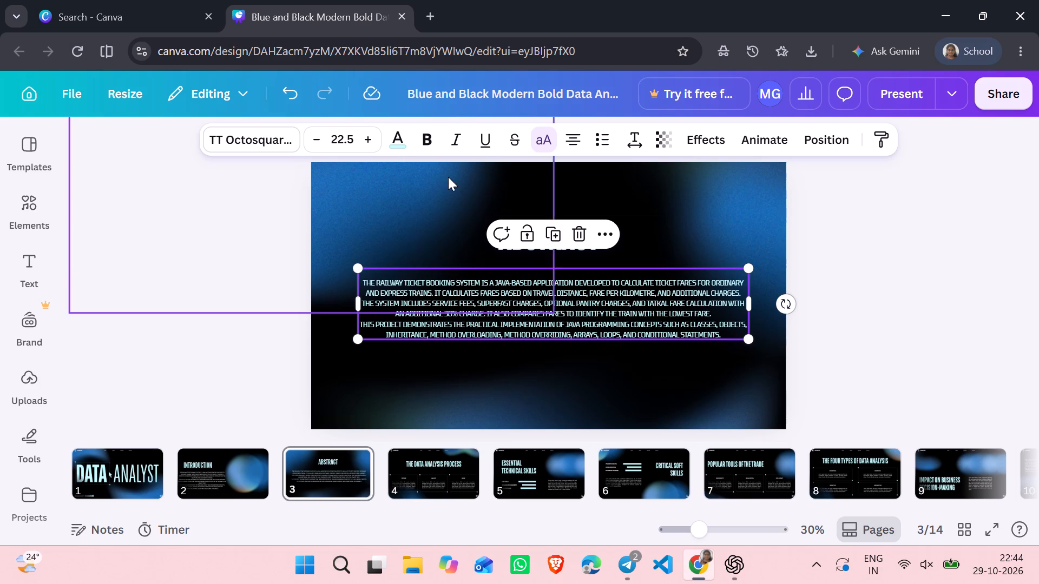
Set the Abstract body text's font size to 20.1, matching the Introduction body text.
{"action": "left_click", "coordinate": [353, 141]}
{"action": "key", "text": "BackSpace"}
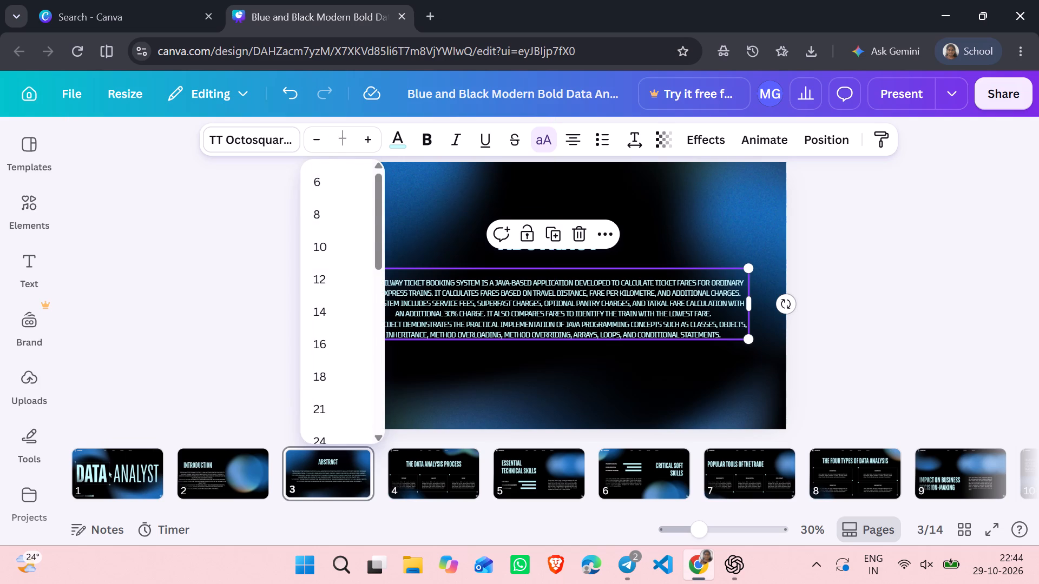
{"action": "type", "text": "21"}
{"action": "key", "text": "BackSpace"}
{"action": "type", "text": "0/"}
{"action": "key", "text": "BackSpace"}
{"action": "type", "text": ".1"}
{"action": "key", "text": "BackSpace"}
{"action": "key", "text": "BackSpace"}
{"action": "key", "text": "0"}
{"action": "key", "text": "period"}
{"action": "key", "text": "1"}
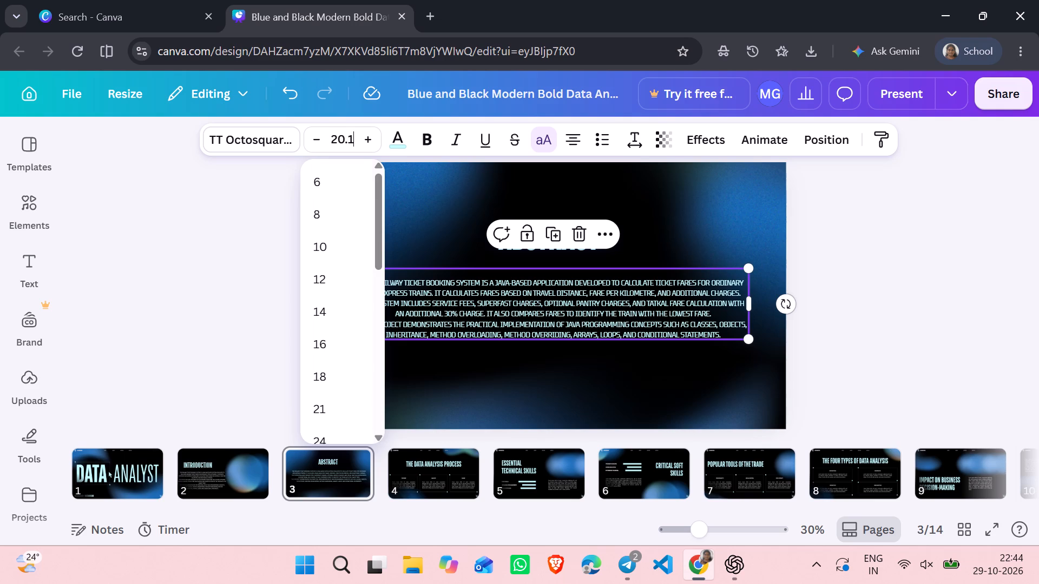
{"action": "key", "text": "Return"}
{"action": "double_click", "coordinate": [804, 323]}
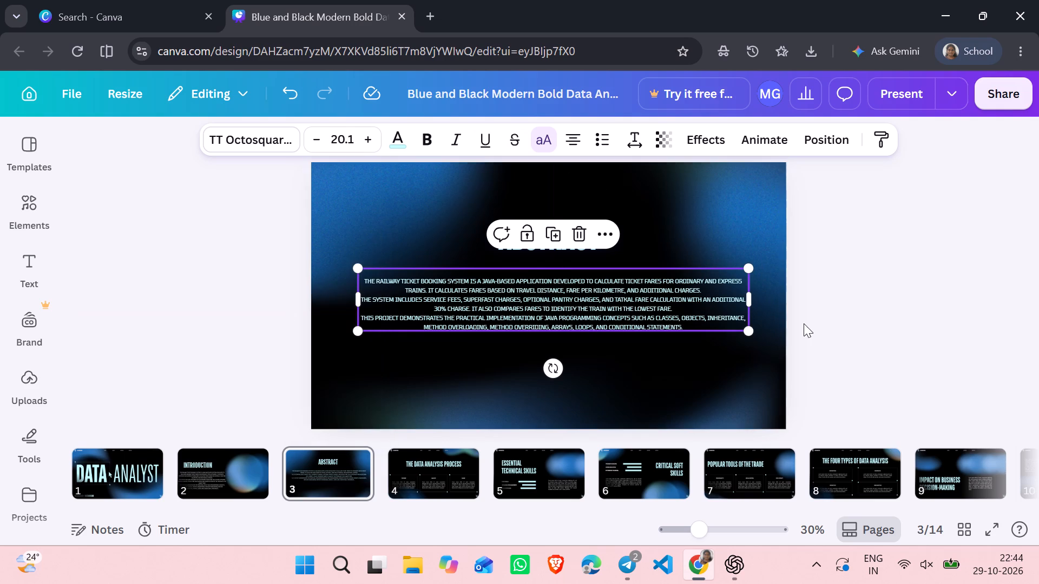
Change the Abstract body text colour to white.
{"action": "left_click", "coordinate": [640, 290]}
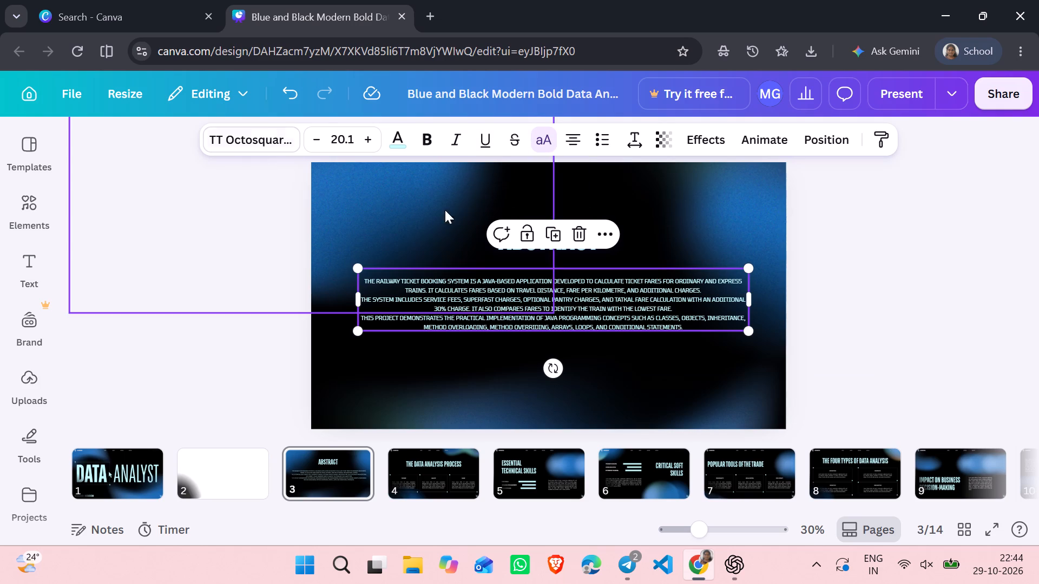
{"action": "left_click", "coordinate": [268, 136]}
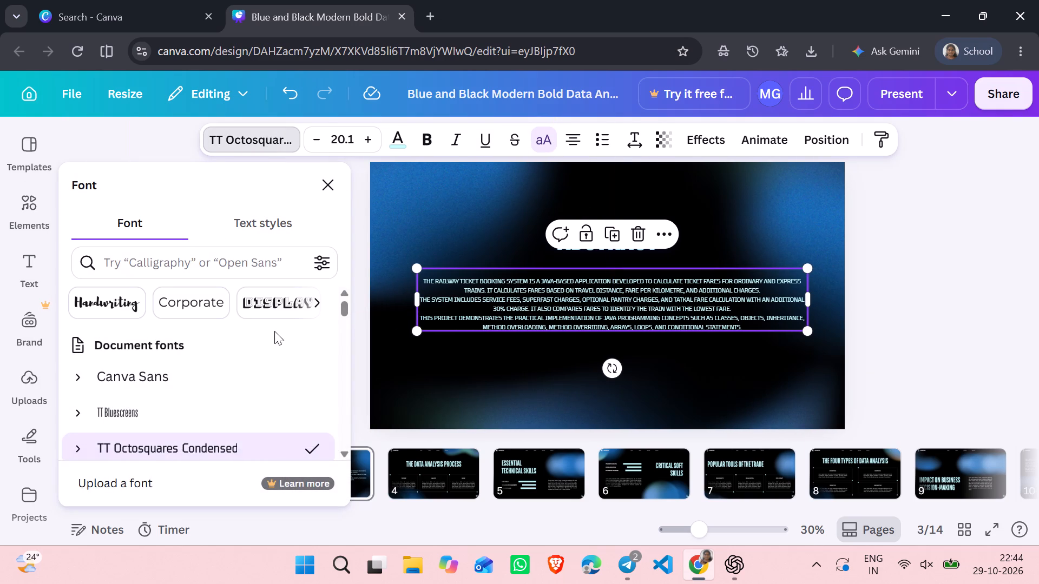
{"action": "left_click", "coordinate": [397, 147]}
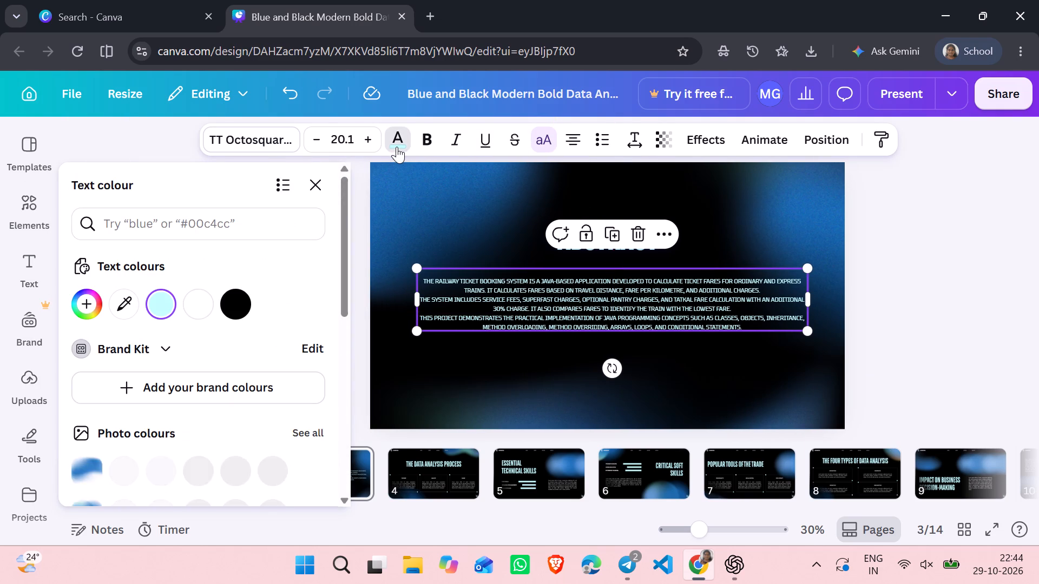
{"action": "left_click", "coordinate": [205, 306]}
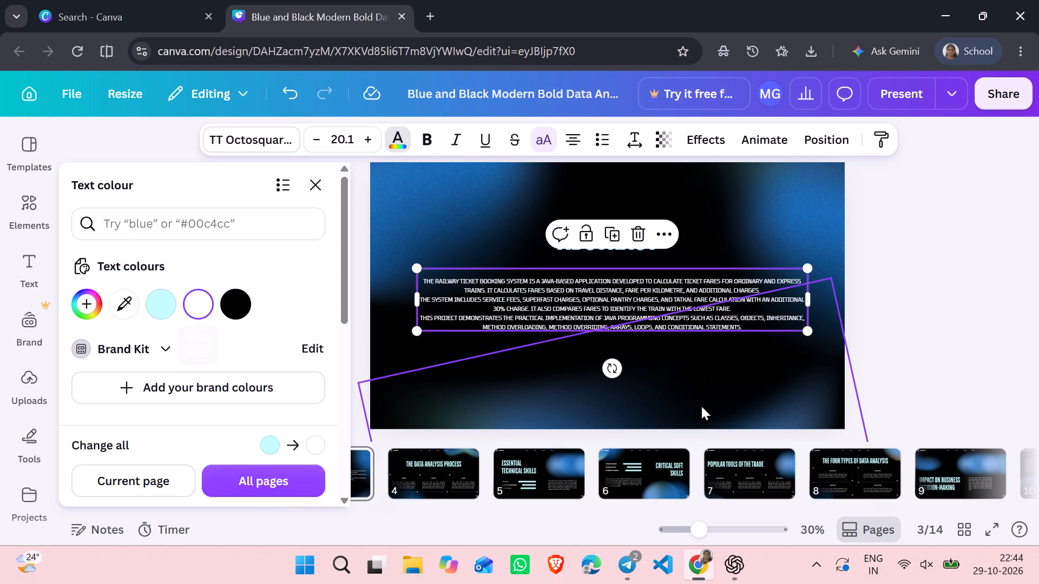
{"action": "left_click", "coordinate": [883, 291]}
{"action": "left_click", "coordinate": [883, 291]}
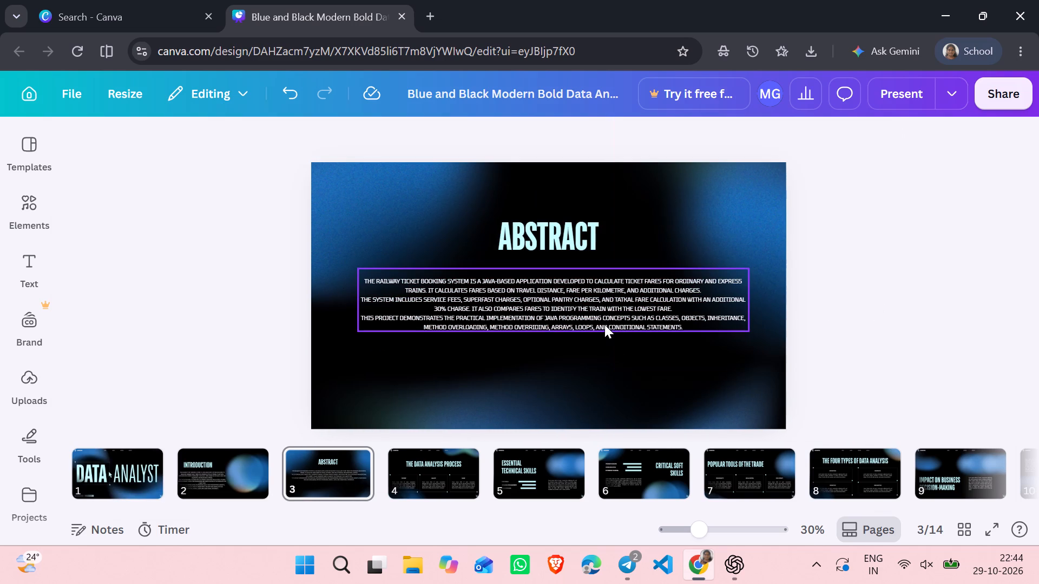
{"action": "left_click", "coordinate": [915, 375]}
Move the Abstract text box slightly down to widen the gap beneath the "ABSTRACT" heading.
{"action": "left_click_drag", "start_coordinate": [610, 276], "coordinate": [612, 290]}
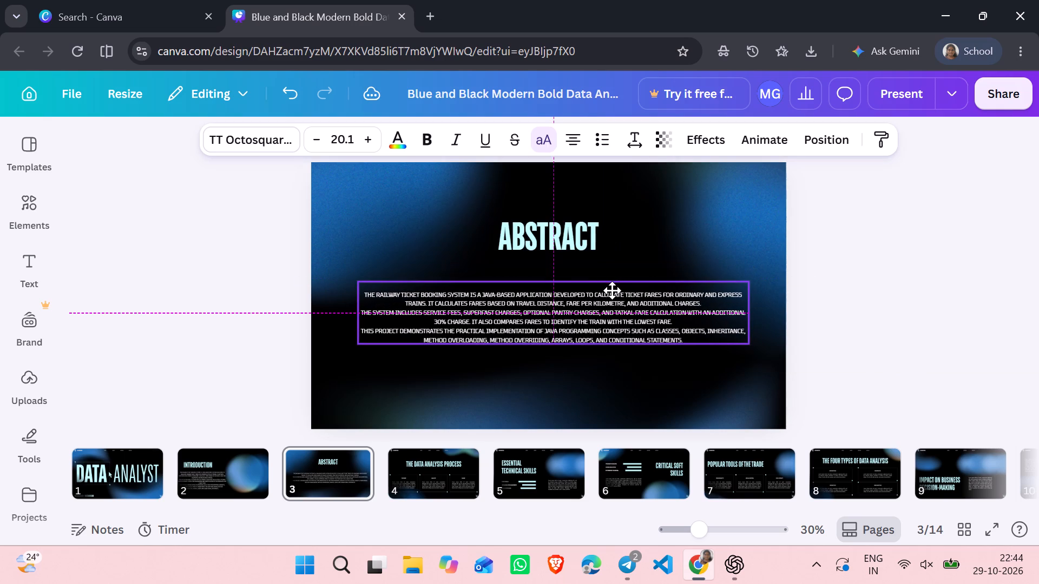
{"action": "left_click_drag", "start_coordinate": [612, 290], "coordinate": [610, 290]}
{"action": "left_click", "coordinate": [835, 232]}
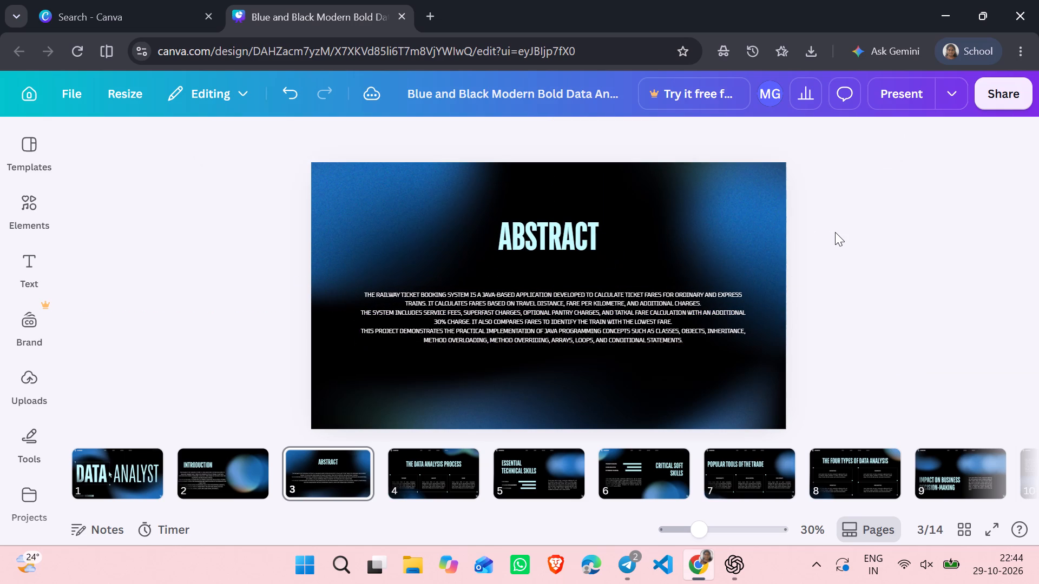
Go back to the Introduction slide, switch to File Explorer and look through the recent files and sidebar folders.
{"action": "key", "text": "Left"}
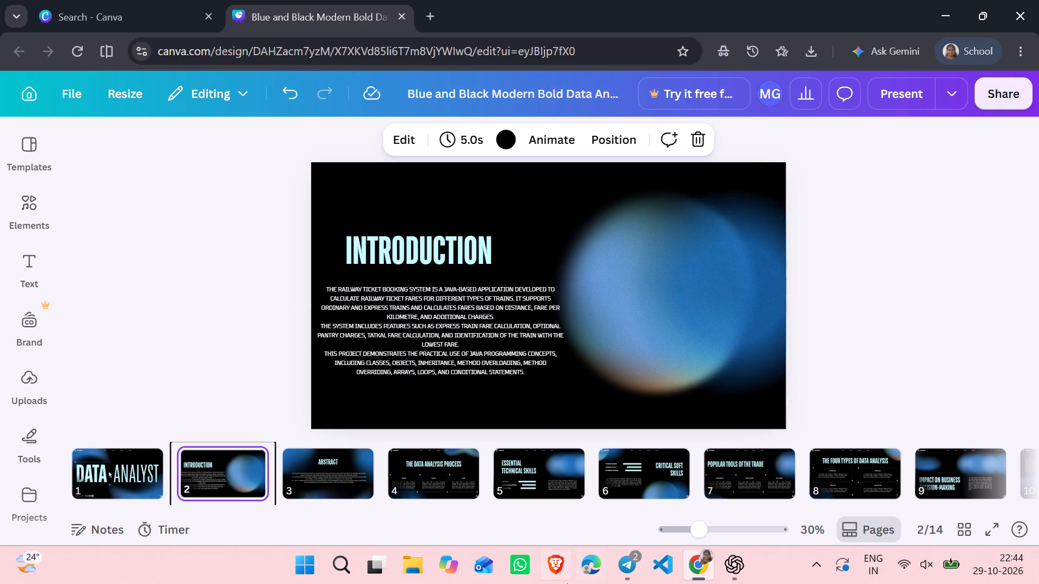
{"action": "left_click", "coordinate": [418, 565]}
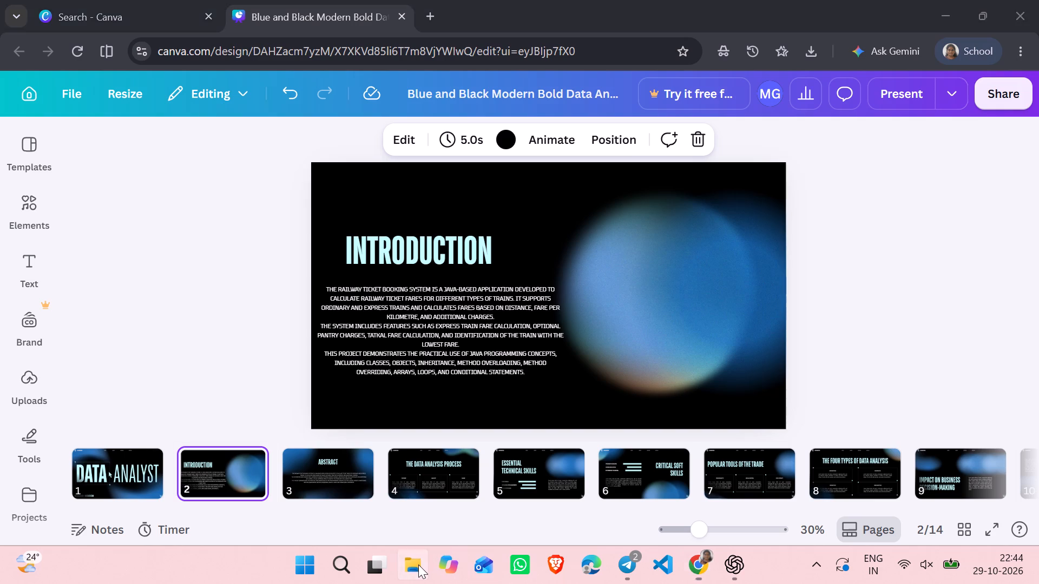
{"action": "scroll", "coordinate": [324, 424], "scroll_direction": "down", "scroll_amount": 1}
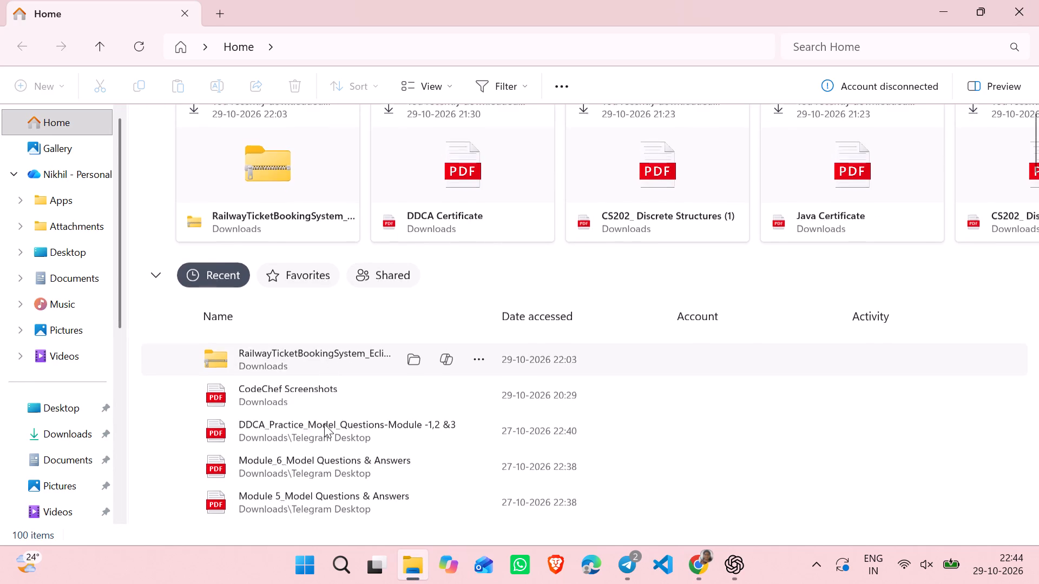
{"action": "scroll", "coordinate": [324, 424], "scroll_direction": "down", "scroll_amount": 2}
{"action": "scroll", "coordinate": [42, 446], "scroll_direction": "down", "scroll_amount": 2}
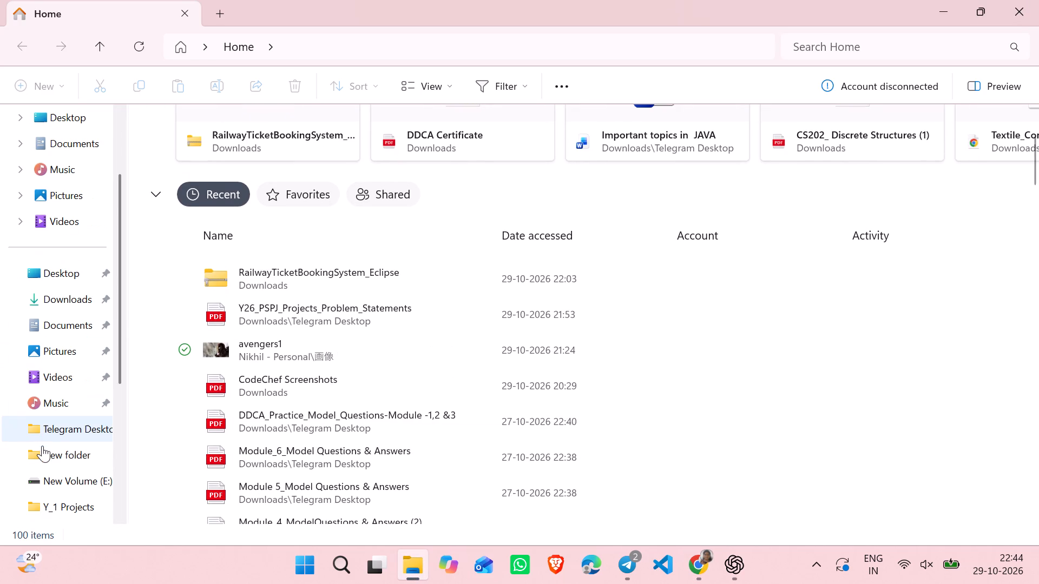
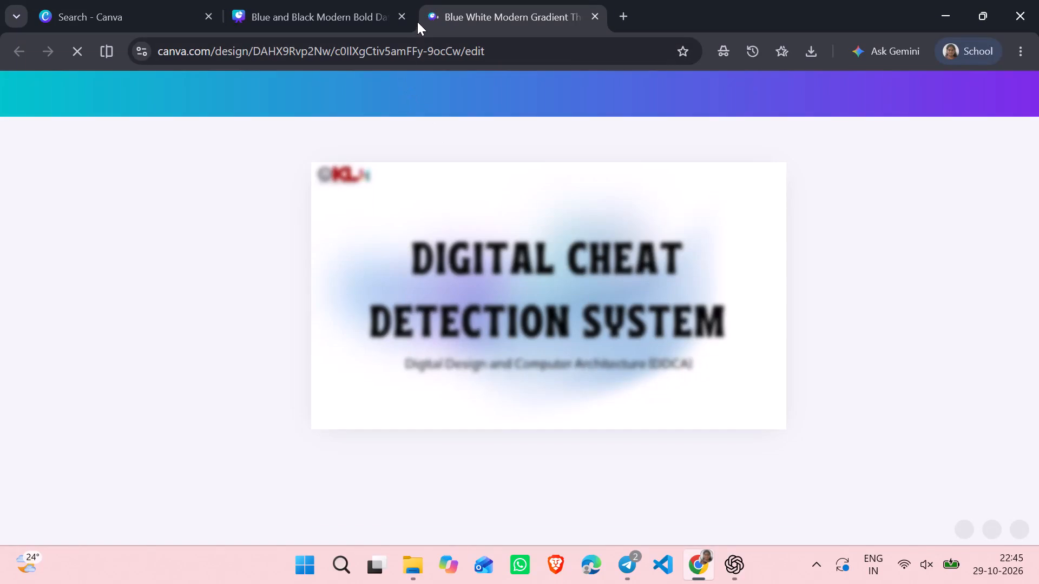
Close the Data Analyst presentation and look through the Digital Cheat Detection System slides from the title to slide 7.
{"action": "left_click", "coordinate": [405, 19]}
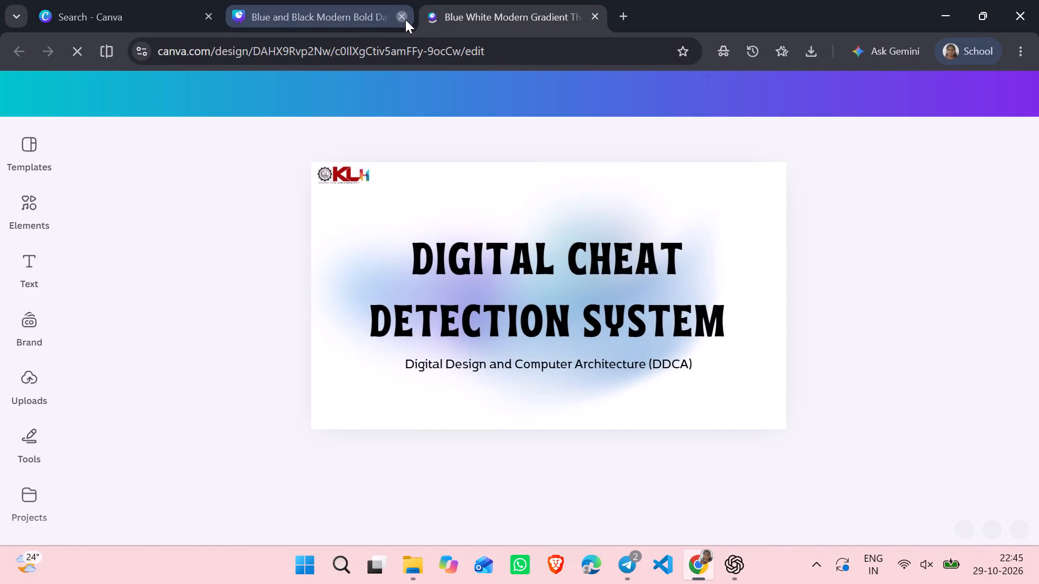
{"action": "key", "text": "Right"}
{"action": "left_click", "coordinate": [843, 269]}
{"action": "key", "text": "Right"}
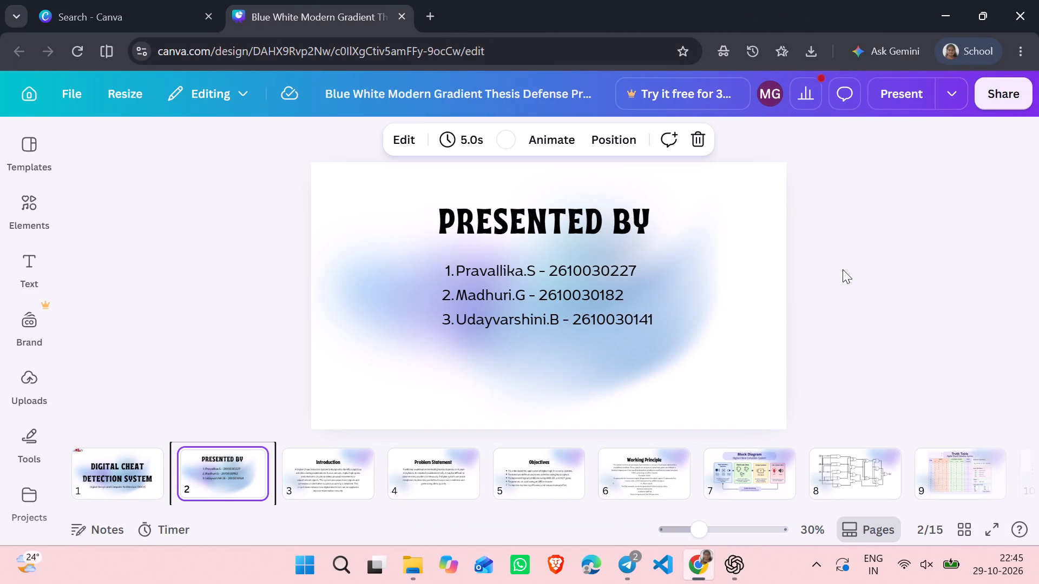
{"action": "key", "text": "Right"}
{"action": "key", "text": "Right"}
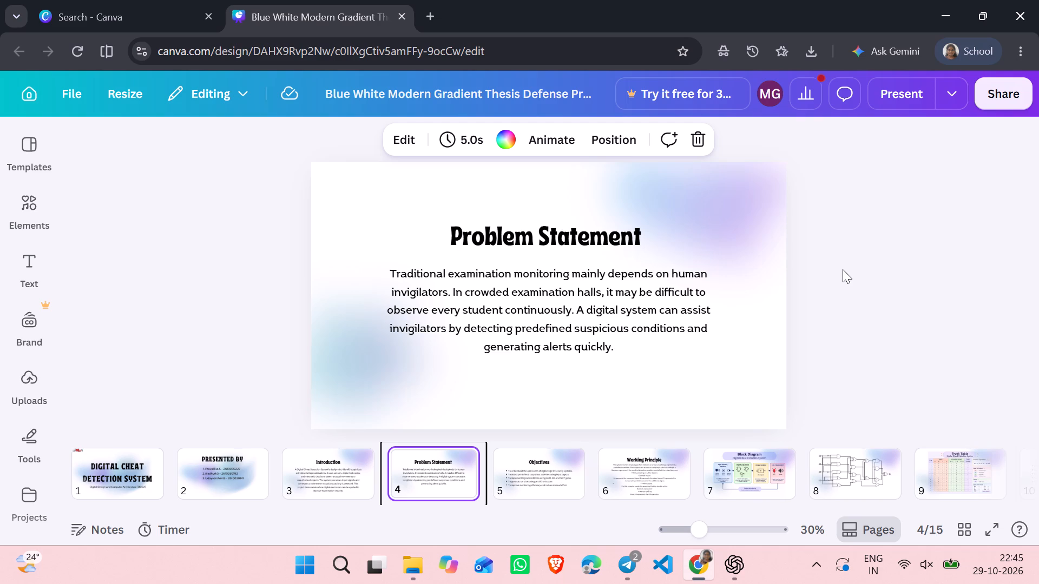
{"action": "key", "text": "Right"}
{"action": "key", "text": "Right"}
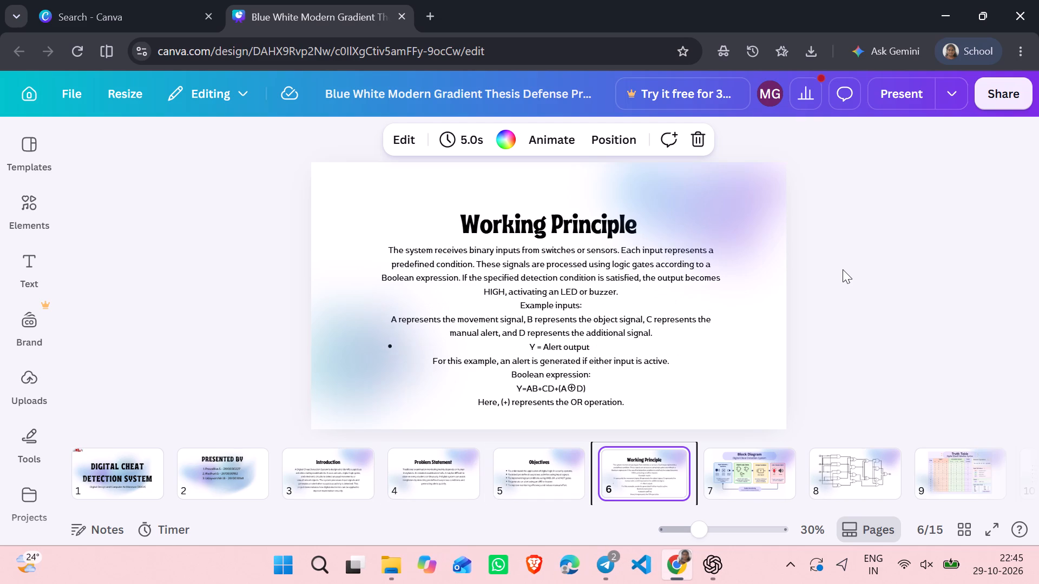
{"action": "key", "text": "Right"}
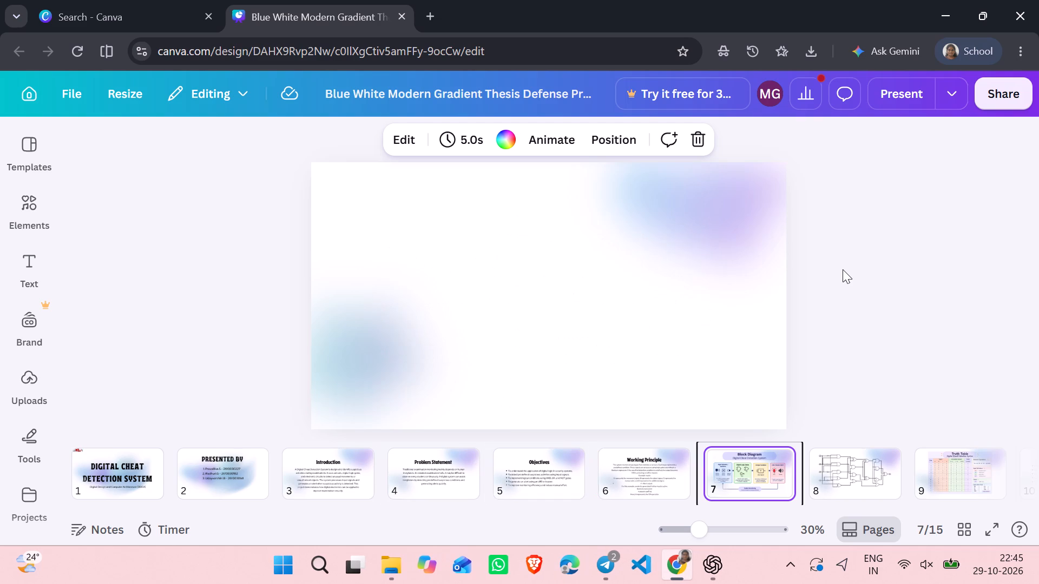
{"action": "key", "text": "Left"}
{"action": "key", "text": "Left"}
{"action": "key", "text": "Left"}
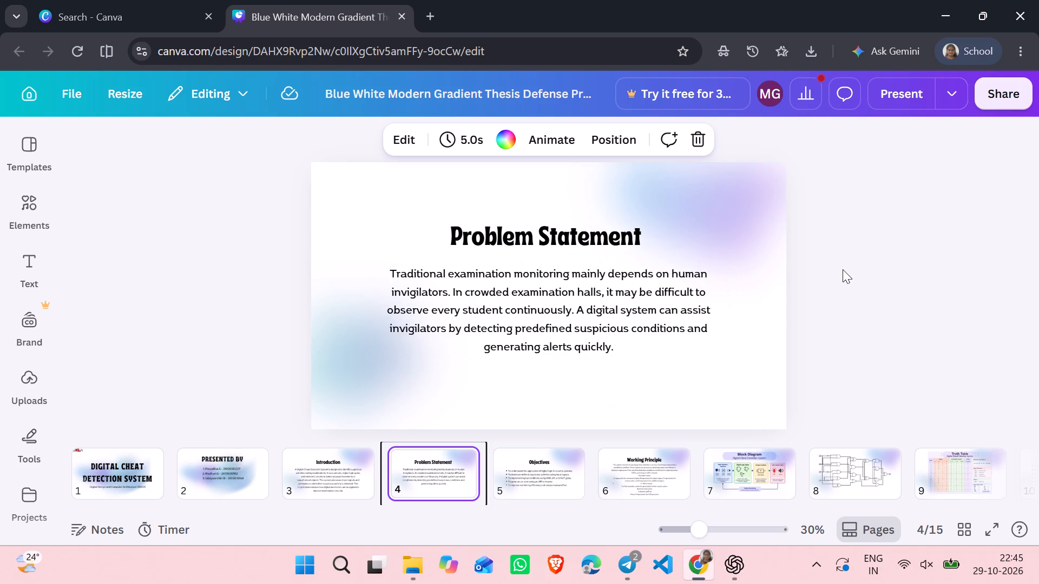
{"action": "key", "text": "Right"}
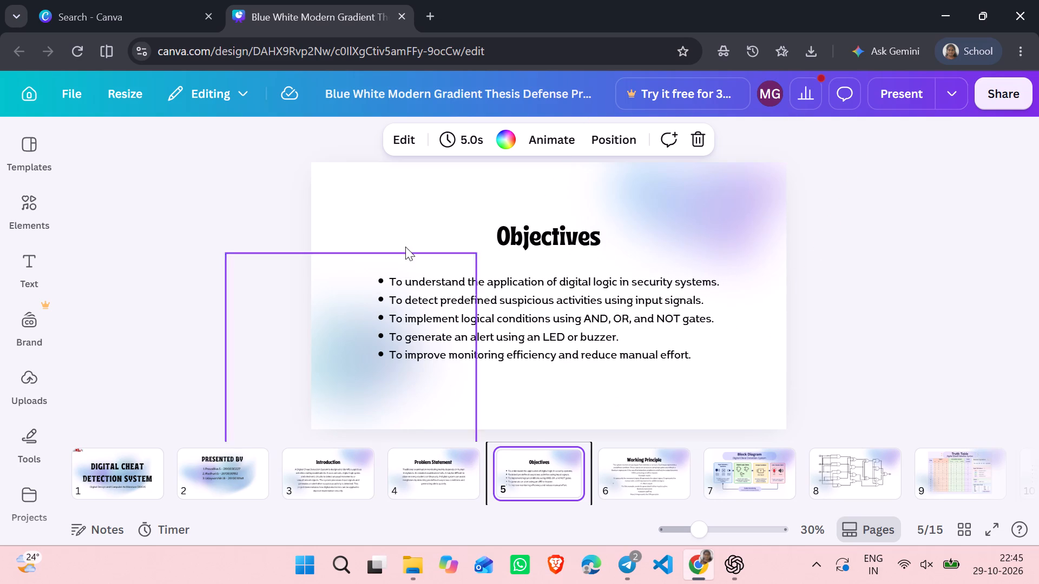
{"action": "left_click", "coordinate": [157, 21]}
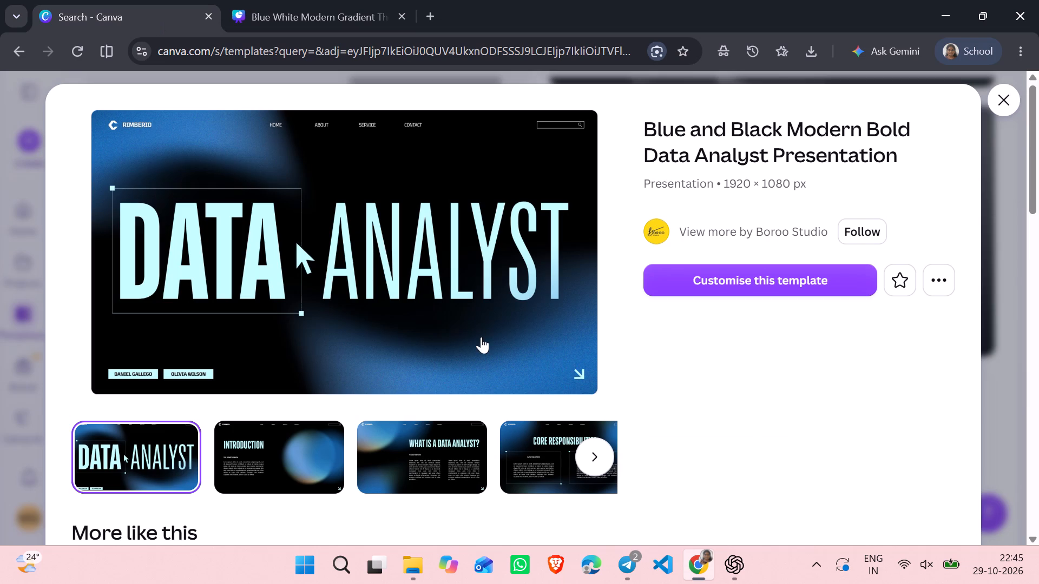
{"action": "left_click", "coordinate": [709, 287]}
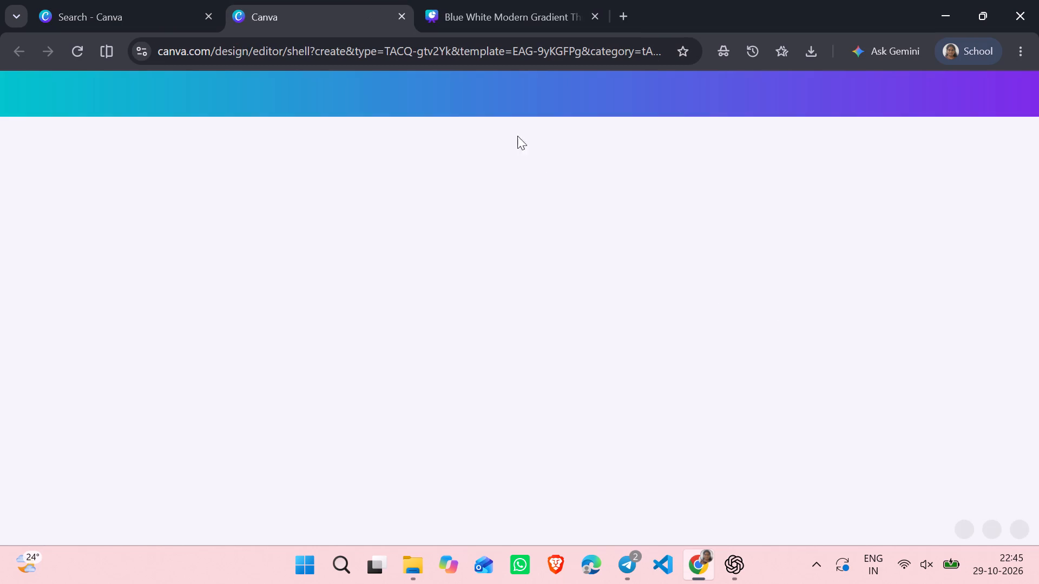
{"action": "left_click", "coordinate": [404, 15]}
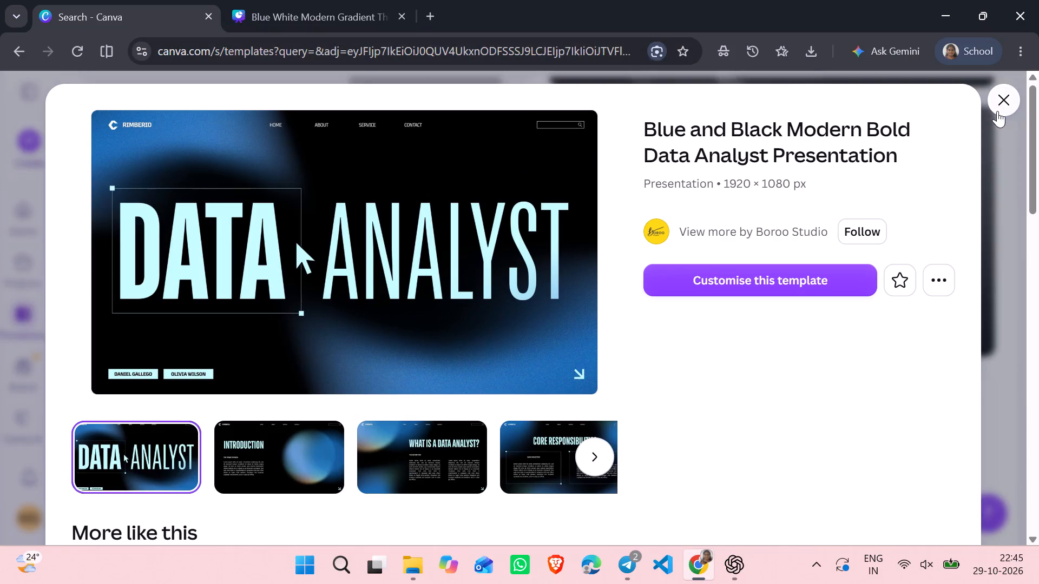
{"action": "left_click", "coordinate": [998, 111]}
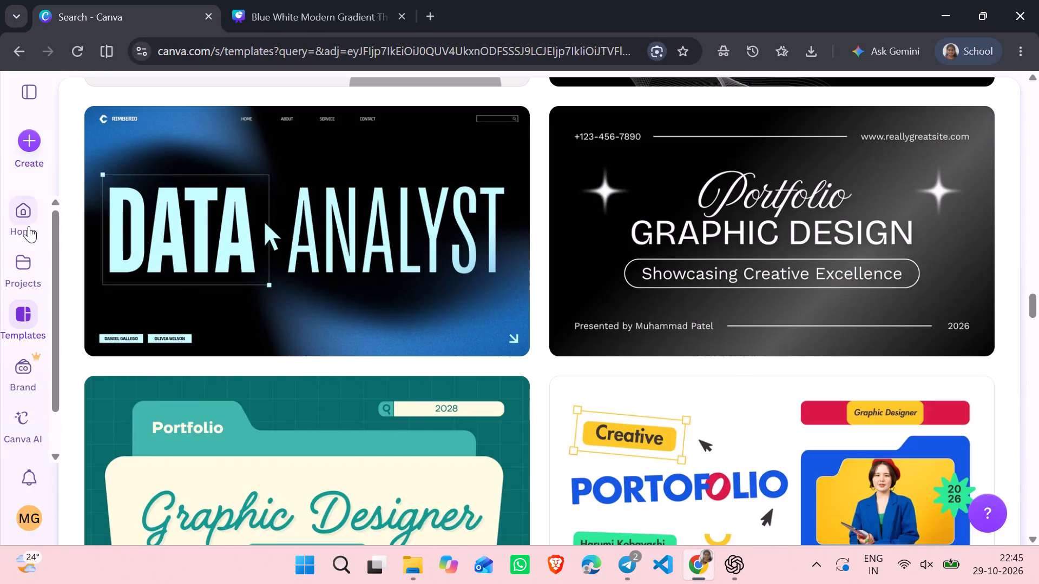
{"action": "left_click", "coordinate": [25, 513]}
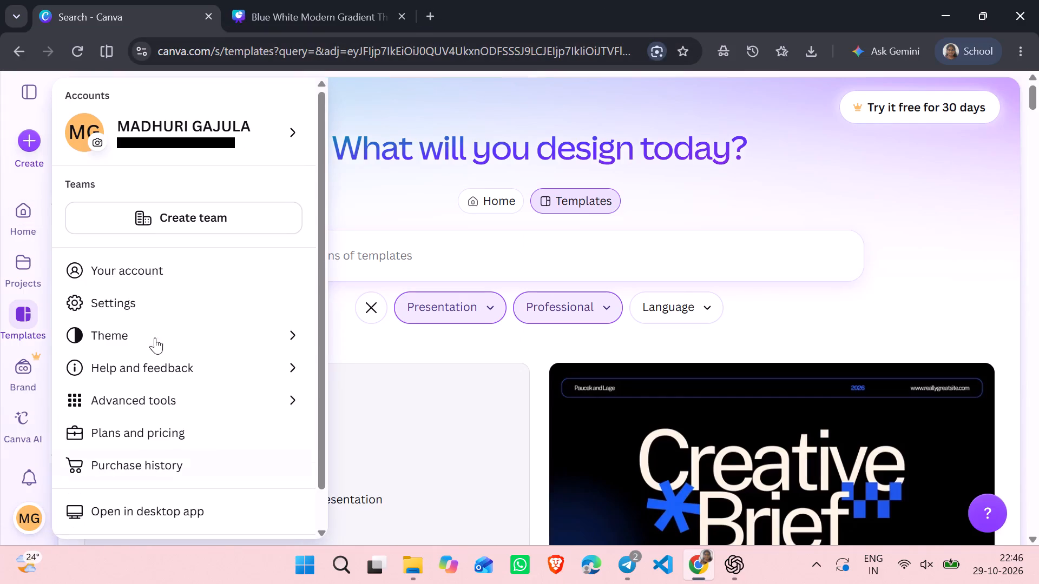
{"action": "scroll", "coordinate": [190, 337], "scroll_direction": "down", "scroll_amount": 1}
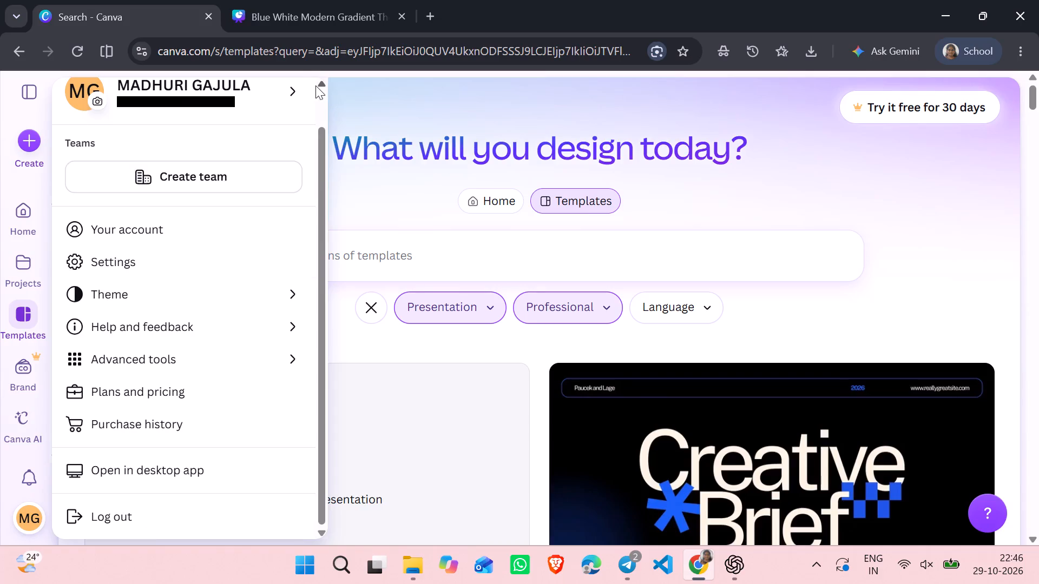
{"action": "left_click", "coordinate": [286, 92]}
{"action": "left_click", "coordinate": [28, 145]}
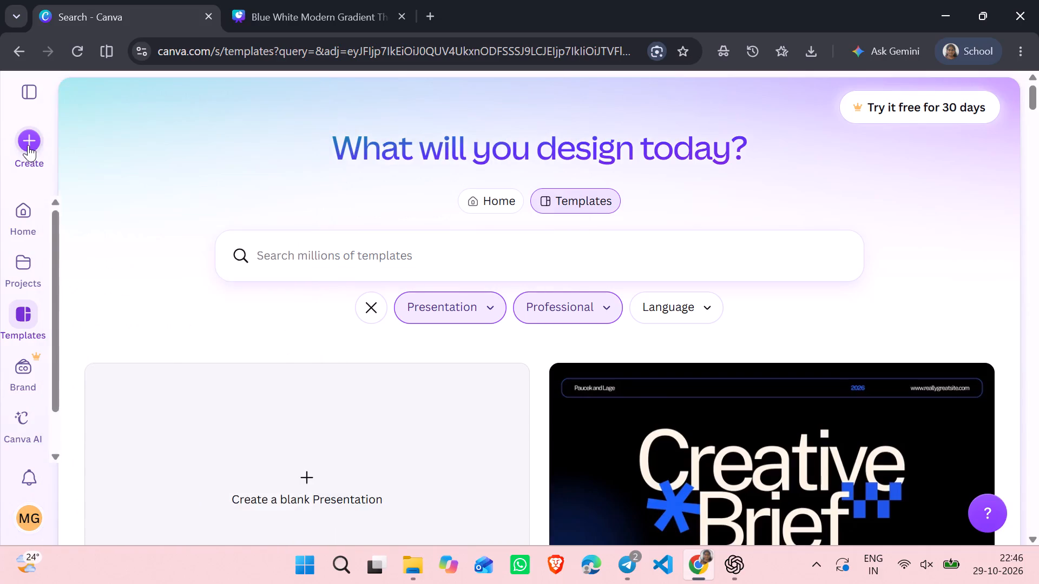
{"action": "left_click", "coordinate": [25, 84]}
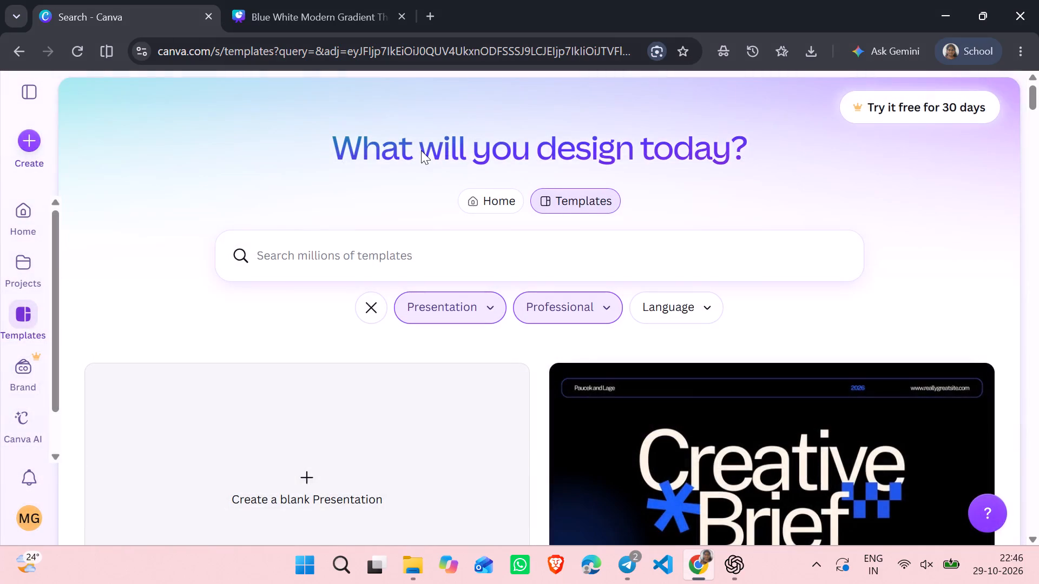
{"action": "left_click", "coordinate": [21, 142]}
{"action": "scroll", "coordinate": [581, 410], "scroll_direction": "down", "scroll_amount": 3}
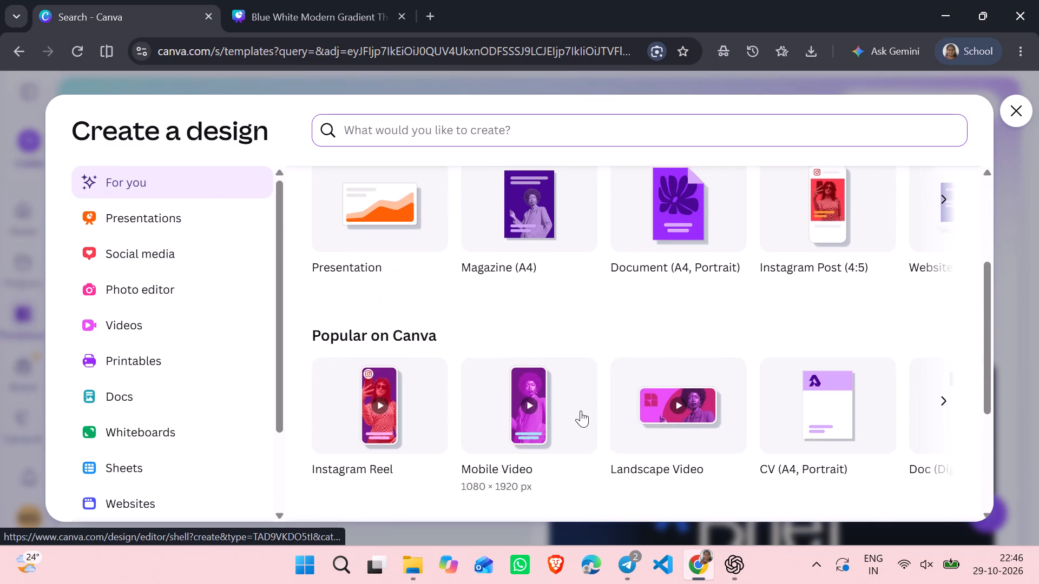
{"action": "scroll", "coordinate": [581, 410], "scroll_direction": "down", "scroll_amount": 1}
{"action": "scroll", "coordinate": [596, 359], "scroll_direction": "down", "scroll_amount": 3}
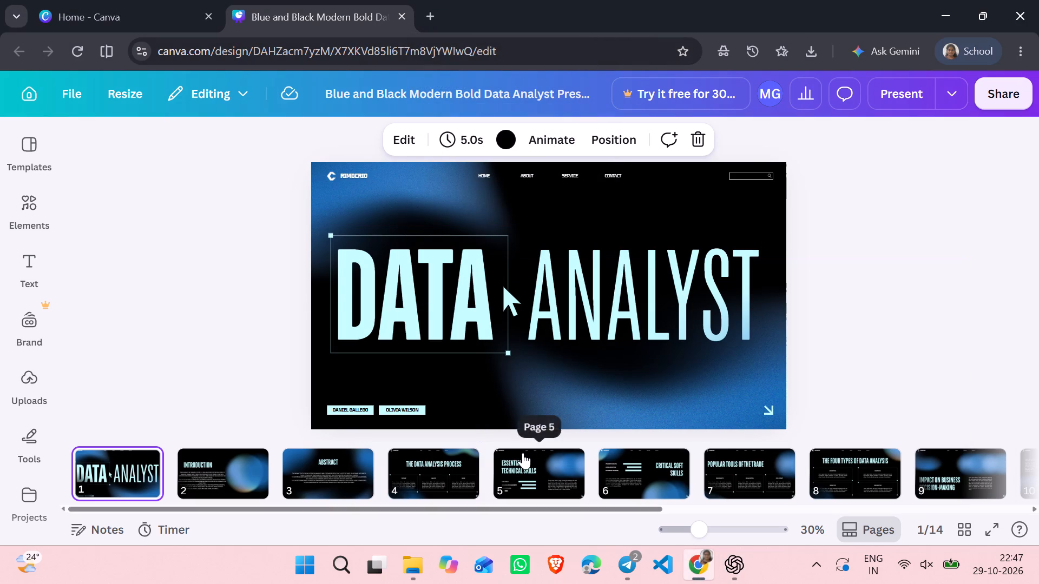
{"action": "left_click", "coordinate": [430, 471]}
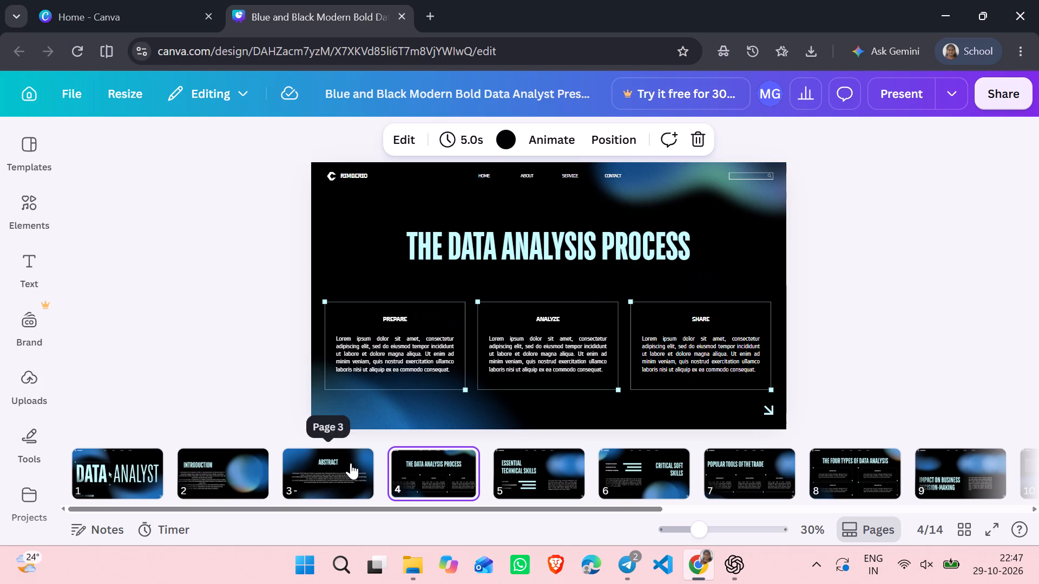
{"action": "left_click", "coordinate": [351, 463]}
{"action": "left_click", "coordinate": [231, 478]}
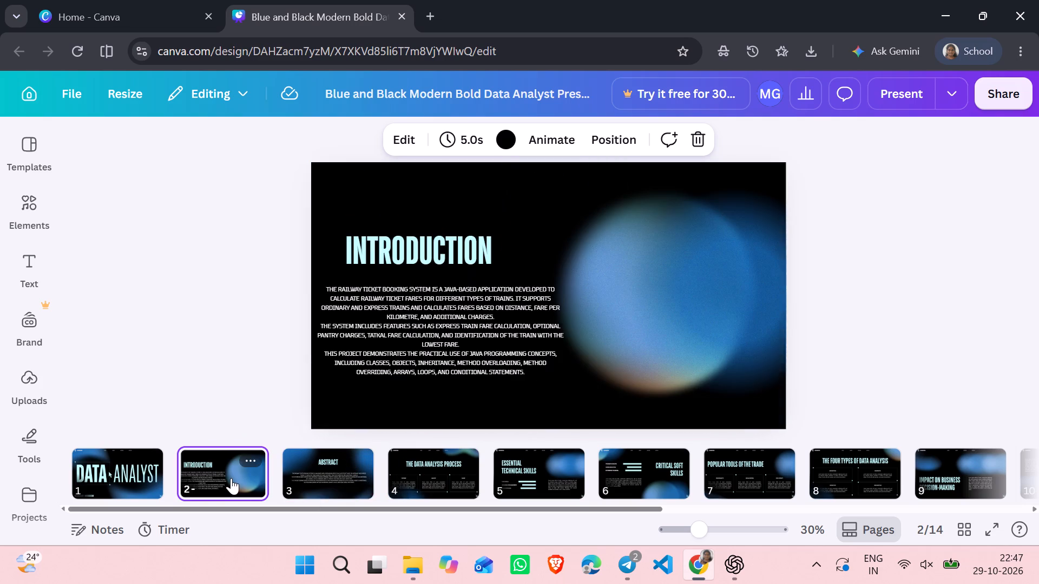
{"action": "left_click", "coordinate": [306, 475]}
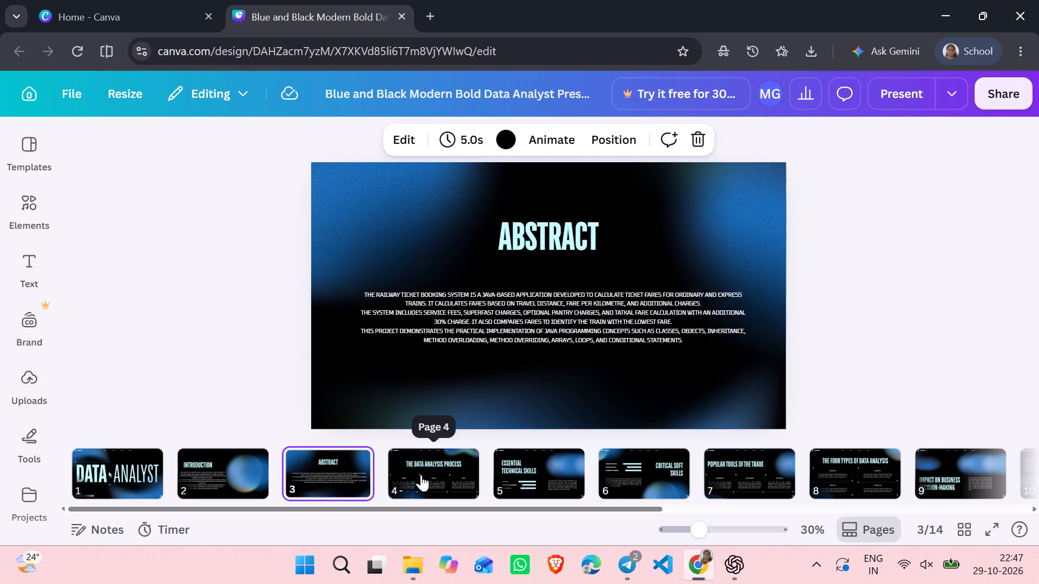
{"action": "left_click", "coordinate": [421, 475]}
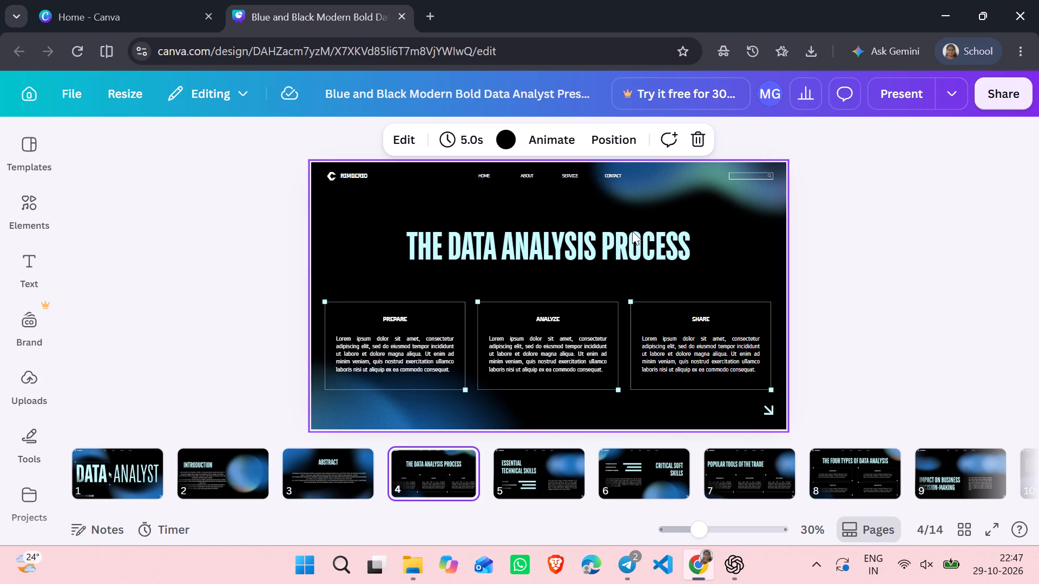
Replace the slide 4 title "The Data Analysis Process" with "PROGRAMMING CONCEPTS USED".
{"action": "left_click", "coordinate": [694, 243]}
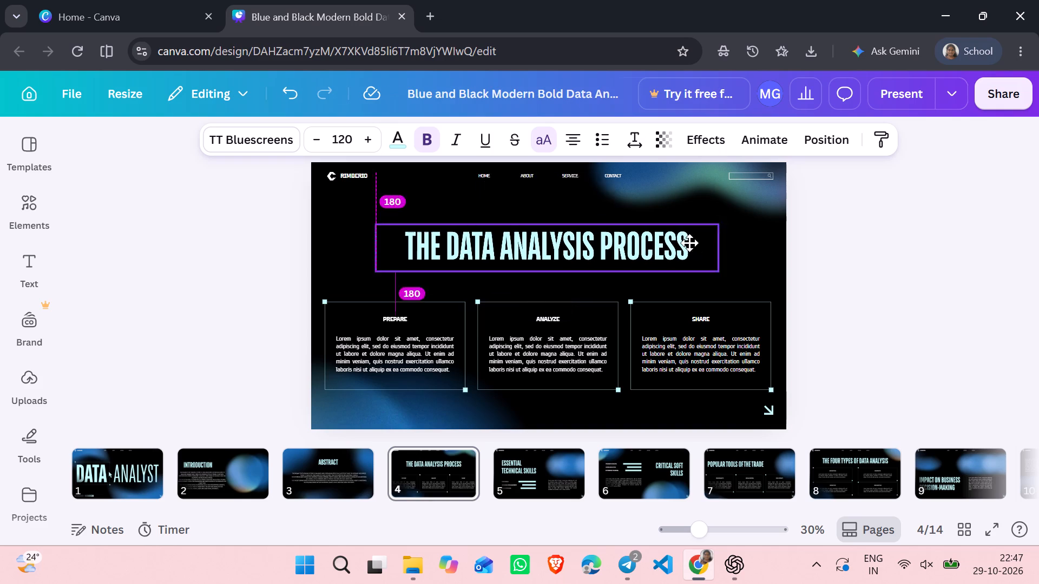
{"action": "left_click", "coordinate": [689, 243]}
{"action": "double_click", "coordinate": [689, 243]}
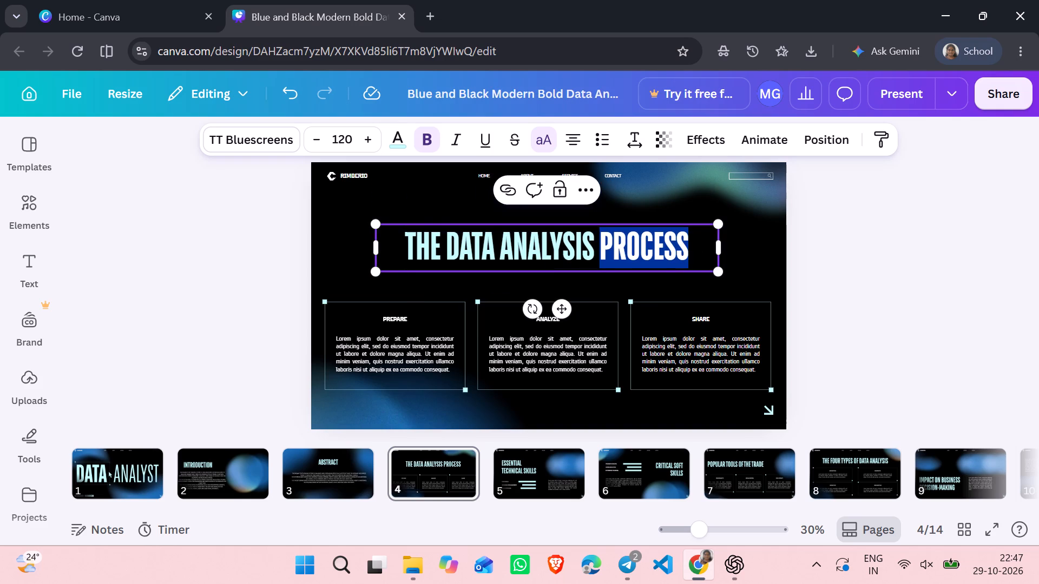
{"action": "triple_click", "coordinate": [689, 243]}
{"action": "left_click", "coordinate": [689, 243]}
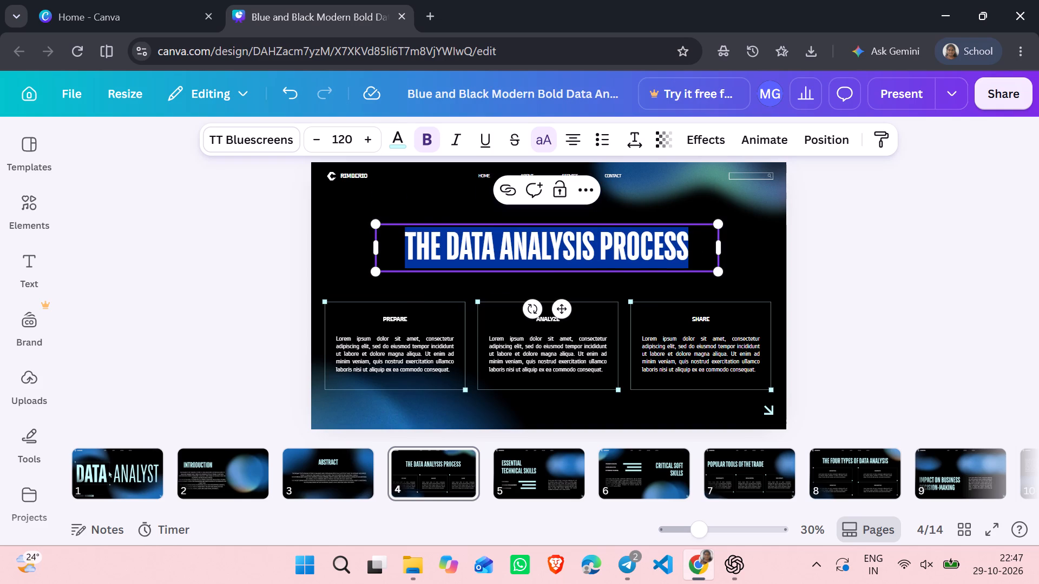
{"action": "key", "text": "BackSpace"}
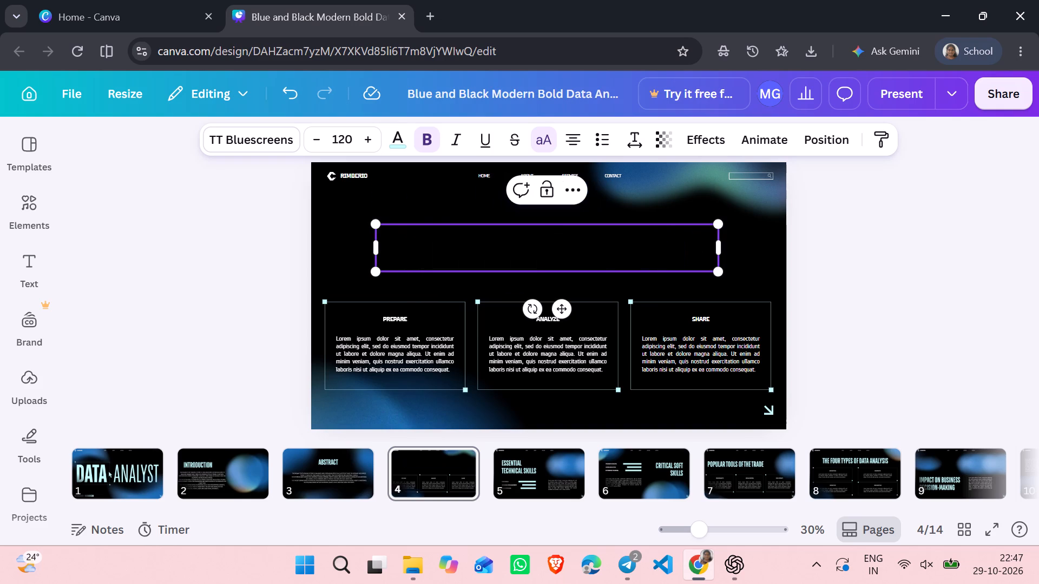
{"action": "key", "text": "shift+p"}
{"action": "type", "text": "RO"}
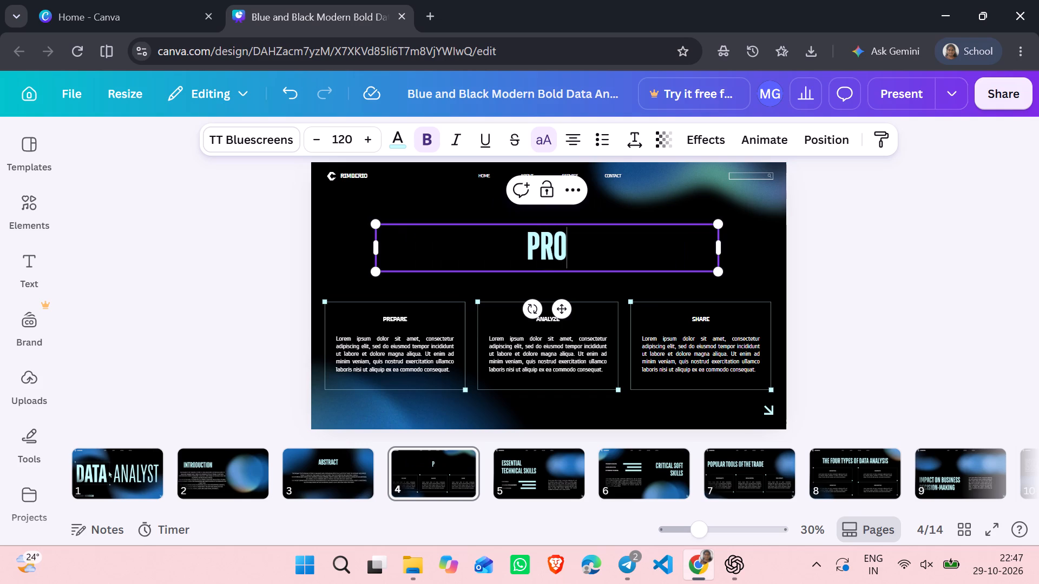
{"action": "type", "text": "GRAMMING"}
{"action": "key", "text": "space"}
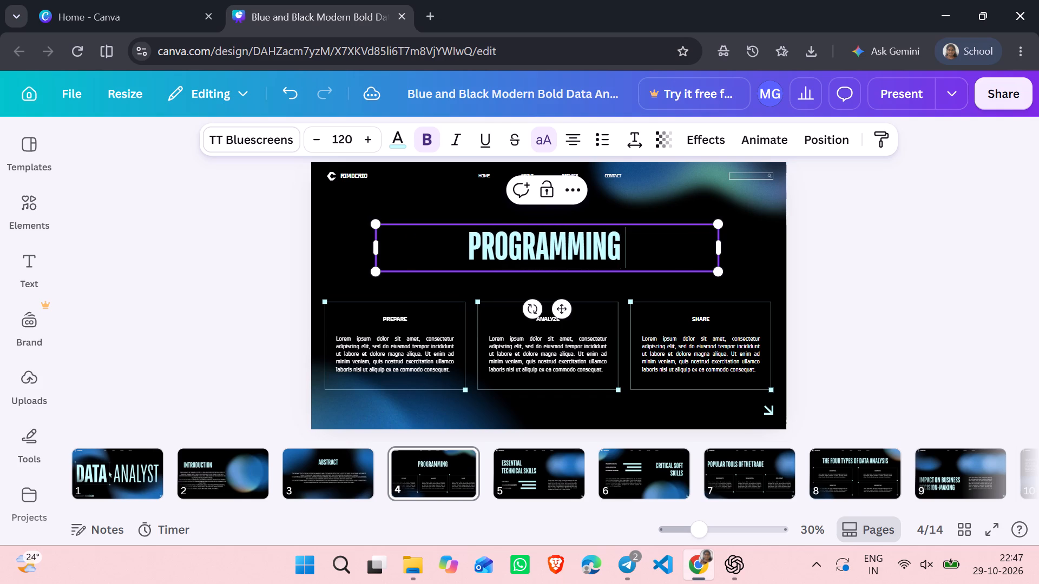
{"action": "type", "text": "CONCE"}
{"action": "key", "text": "p"}
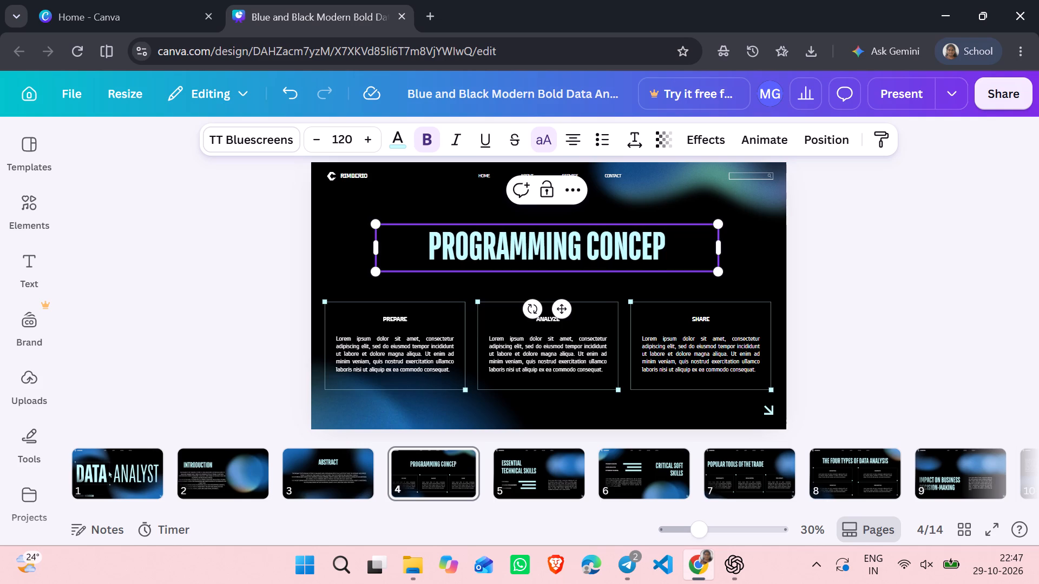
{"action": "type", "text": "TS"}
{"action": "key", "text": "space"}
{"action": "type", "text": "USED"}
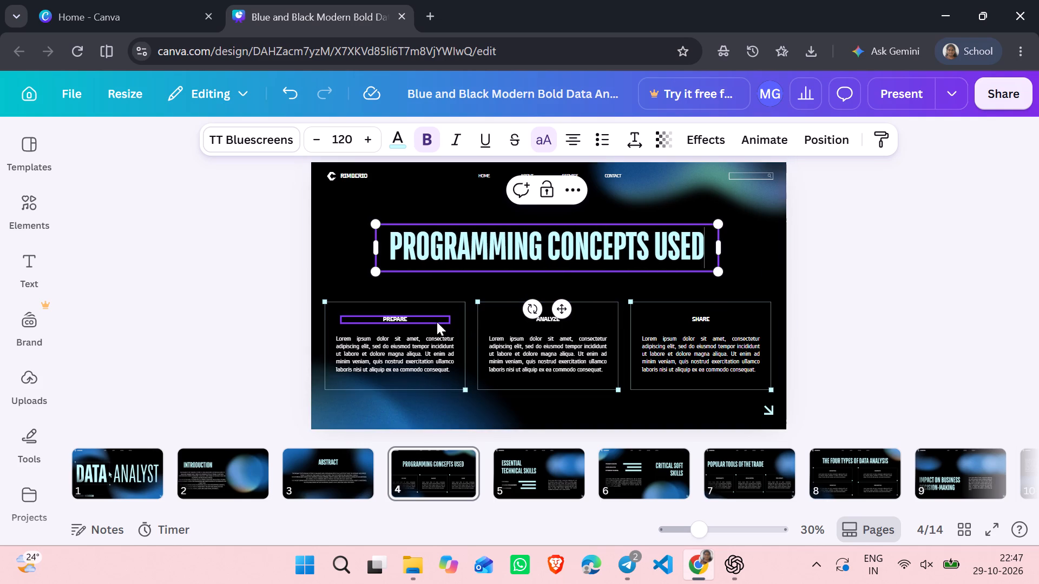
Delete the Prepare column's frame, body text, heading and upper corner square from slide 4.
{"action": "left_click", "coordinate": [359, 308]}
{"action": "key", "text": "Delete"}
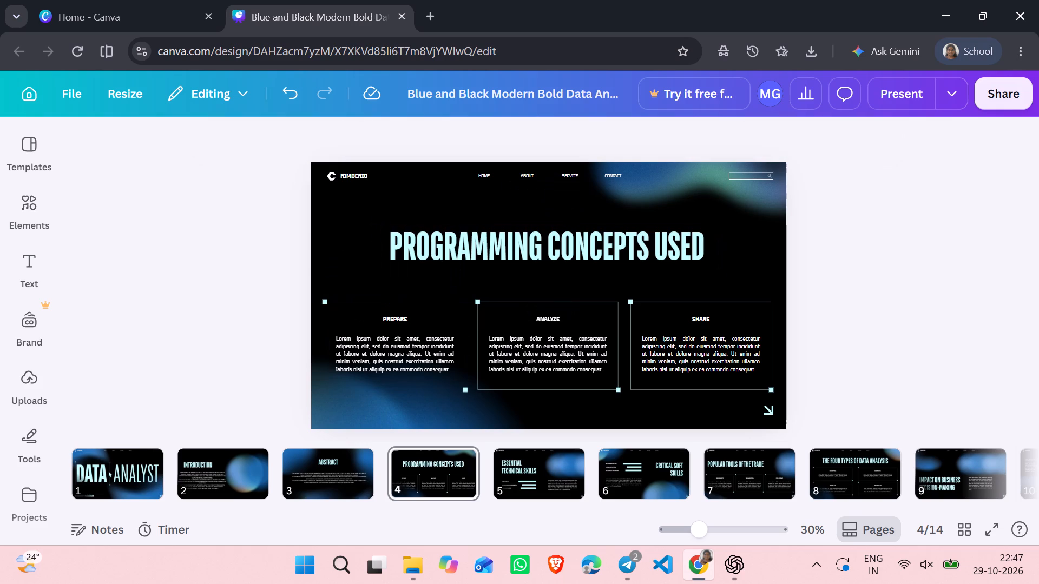
{"action": "left_click", "coordinate": [417, 337]}
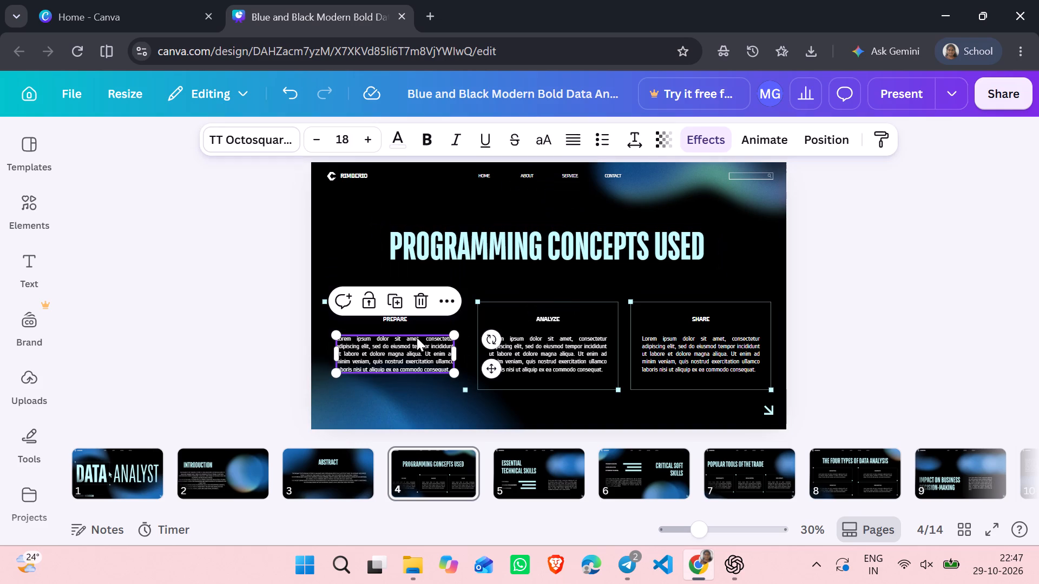
{"action": "key", "text": "Delete"}
{"action": "left_click_drag", "start_coordinate": [396, 313], "coordinate": [396, 317]}
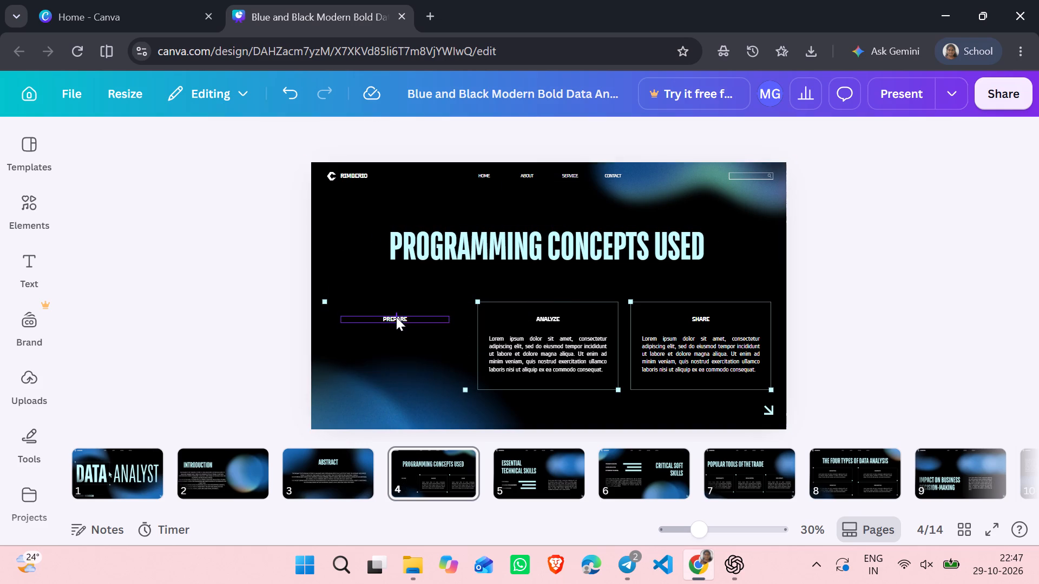
{"action": "left_click_drag", "start_coordinate": [396, 317], "coordinate": [396, 318]}
{"action": "left_click", "coordinate": [396, 318]}
{"action": "key", "text": "Delete"}
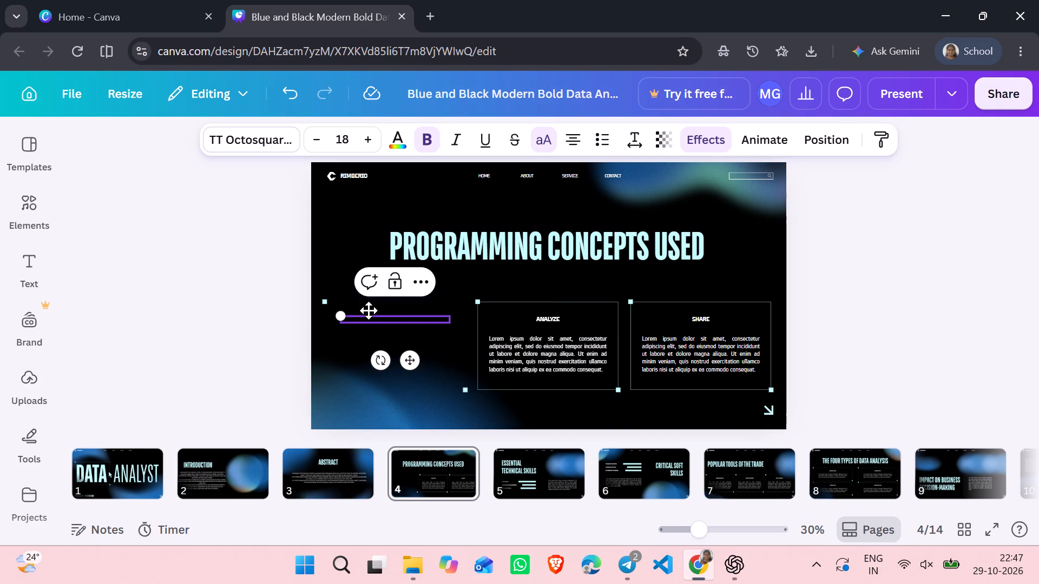
{"action": "left_click", "coordinate": [325, 300]}
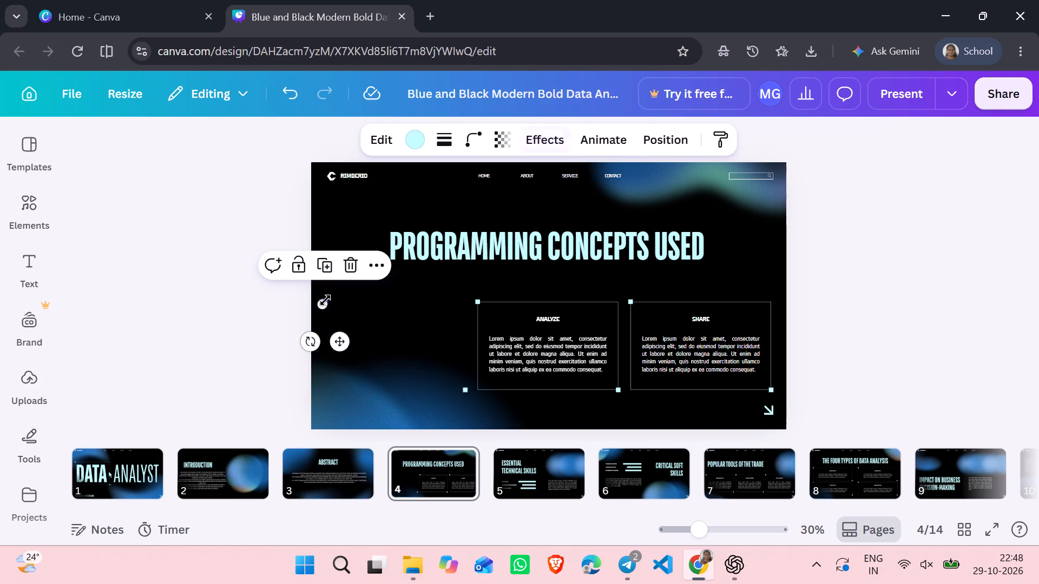
{"action": "key", "text": "Delete"}
Delete the Analyze column's body text and frame, plus the leftover corner squares of the Prepare and Analyze columns.
{"action": "left_click", "coordinate": [532, 348]}
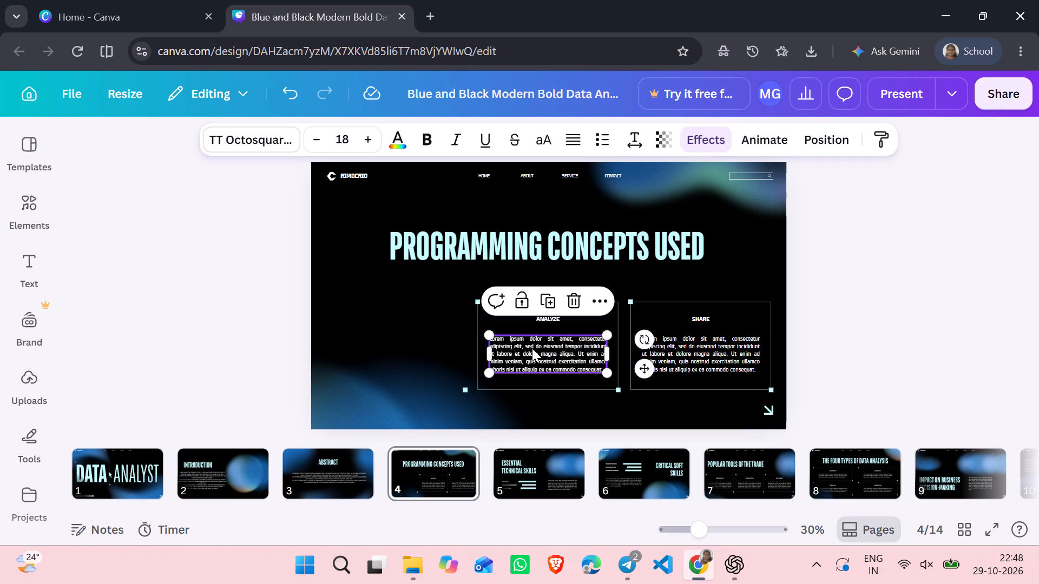
{"action": "key", "text": "Delete"}
{"action": "left_click", "coordinate": [561, 314]}
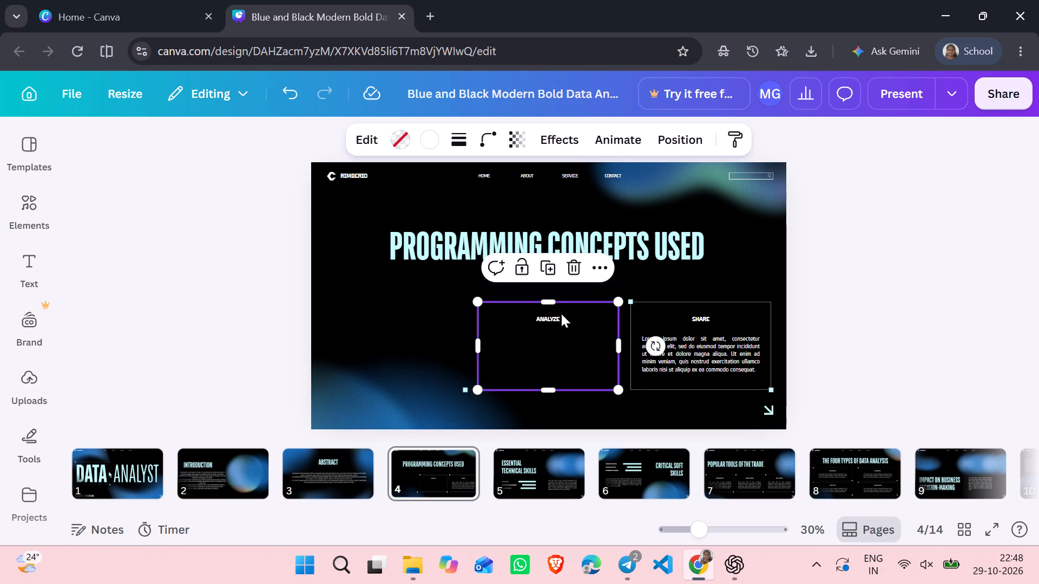
{"action": "key", "text": "Delete"}
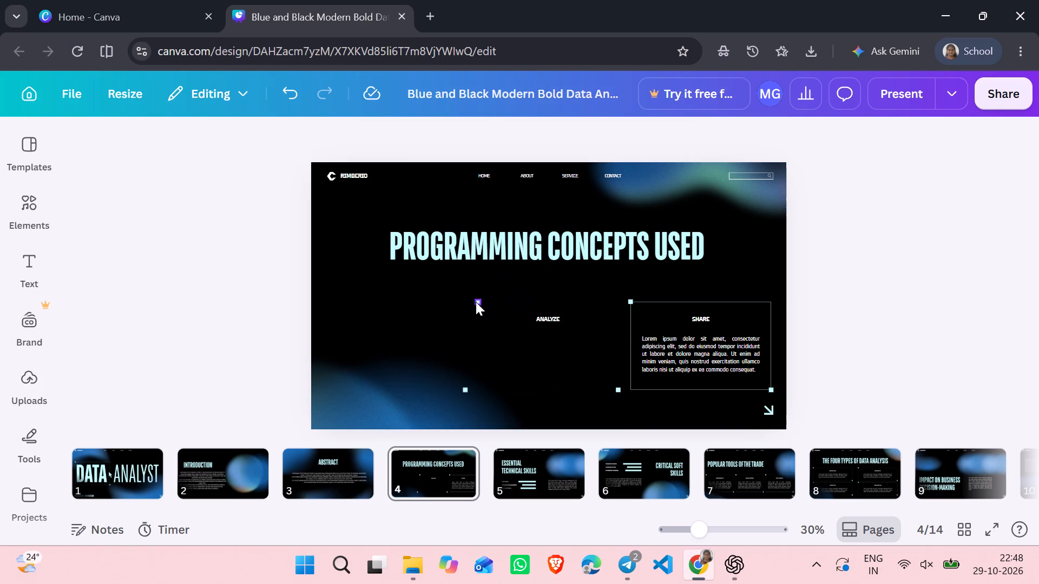
{"action": "left_click", "coordinate": [476, 302]}
{"action": "key", "text": "Delete"}
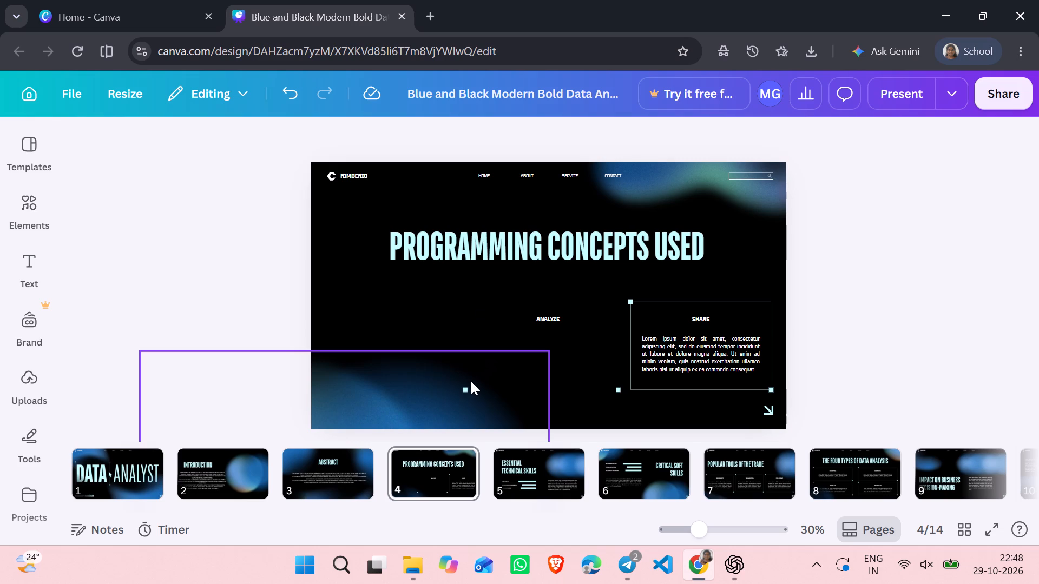
{"action": "left_click", "coordinate": [466, 388]}
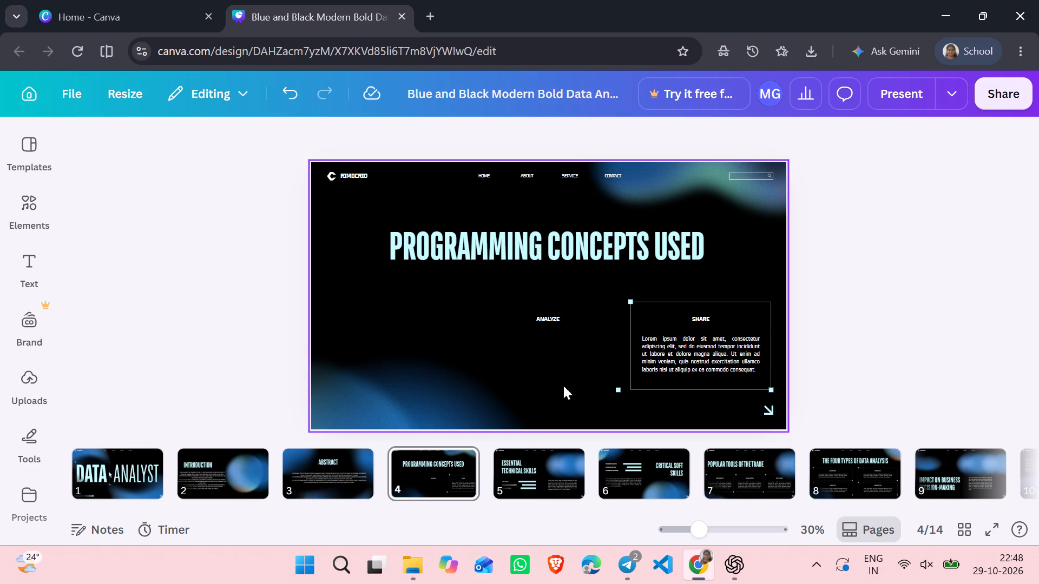
{"action": "left_click", "coordinate": [616, 389]}
Delete the Share column's frame, body text and lower corner square, along with the arrow in the slide's bottom corner.
{"action": "left_click", "coordinate": [673, 381]}
{"action": "key", "text": "Delete"}
{"action": "left_click", "coordinate": [766, 404]}
{"action": "key", "text": "Delete"}
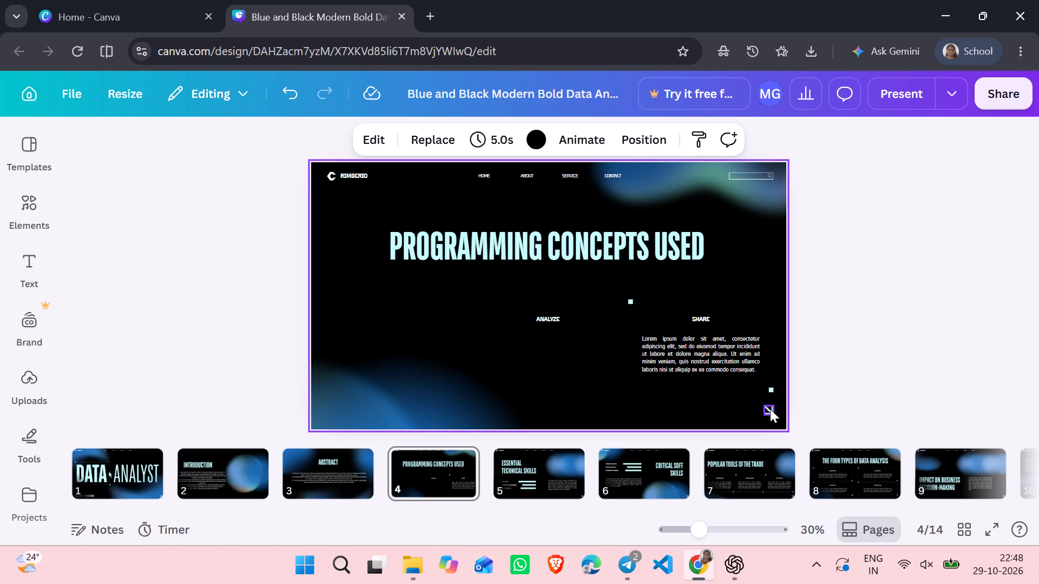
{"action": "left_click", "coordinate": [770, 409]}
{"action": "key", "text": "Delete"}
{"action": "left_click", "coordinate": [777, 388]}
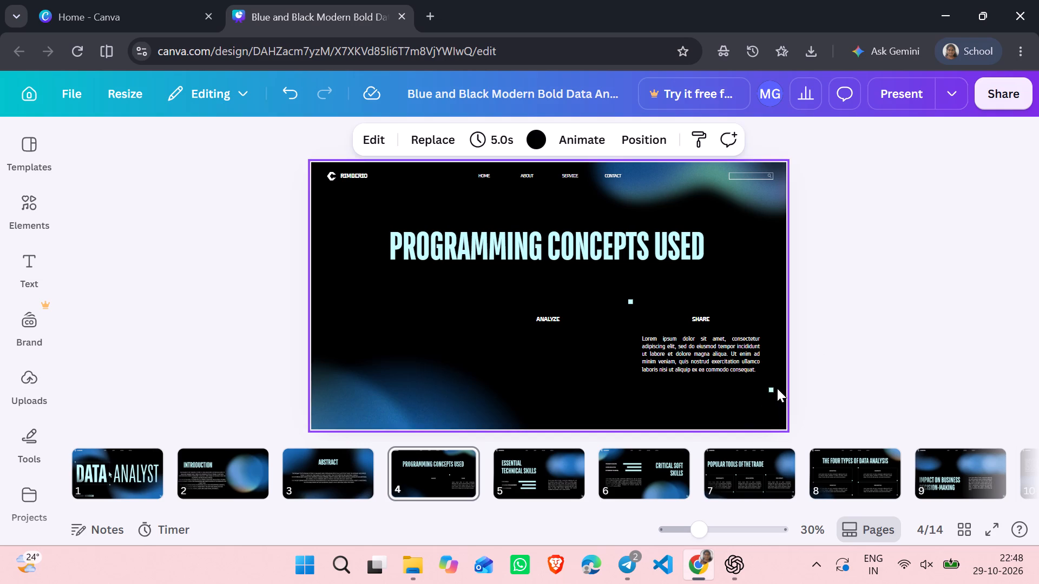
{"action": "left_click", "coordinate": [771, 388]}
{"action": "left_click", "coordinate": [744, 363]}
{"action": "key", "text": "Delete"}
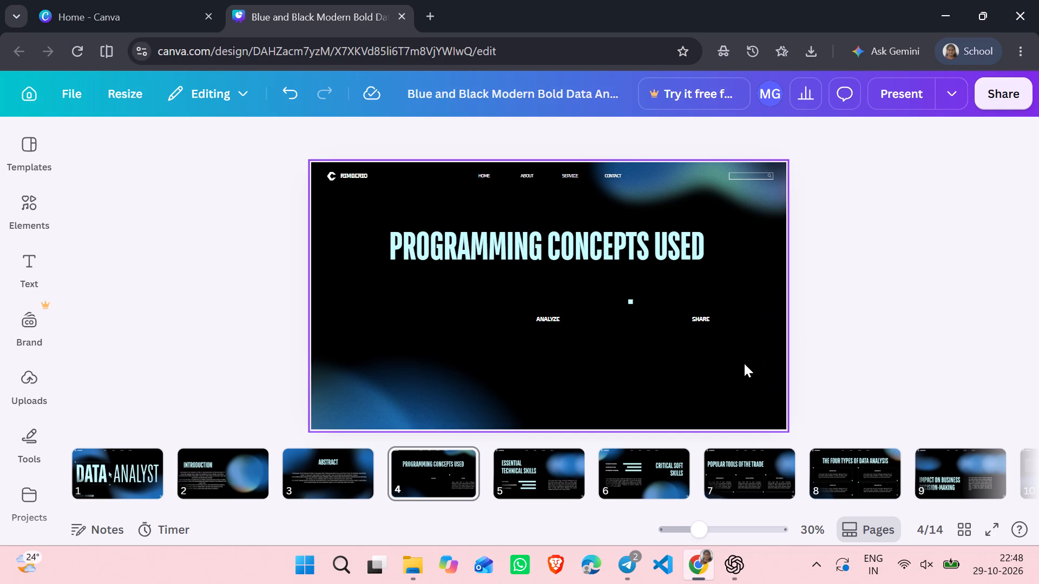
Delete the remaining Share and Analyze headings and the last corner square below the slide 4 title.
{"action": "left_click", "coordinate": [705, 322]}
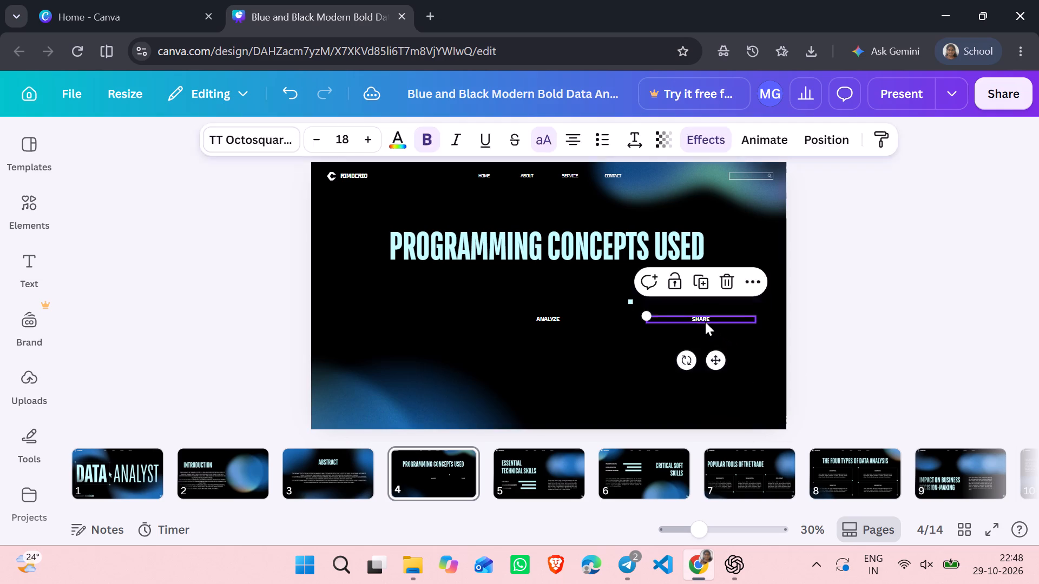
{"action": "key", "text": "Delete"}
{"action": "left_click", "coordinate": [630, 301]}
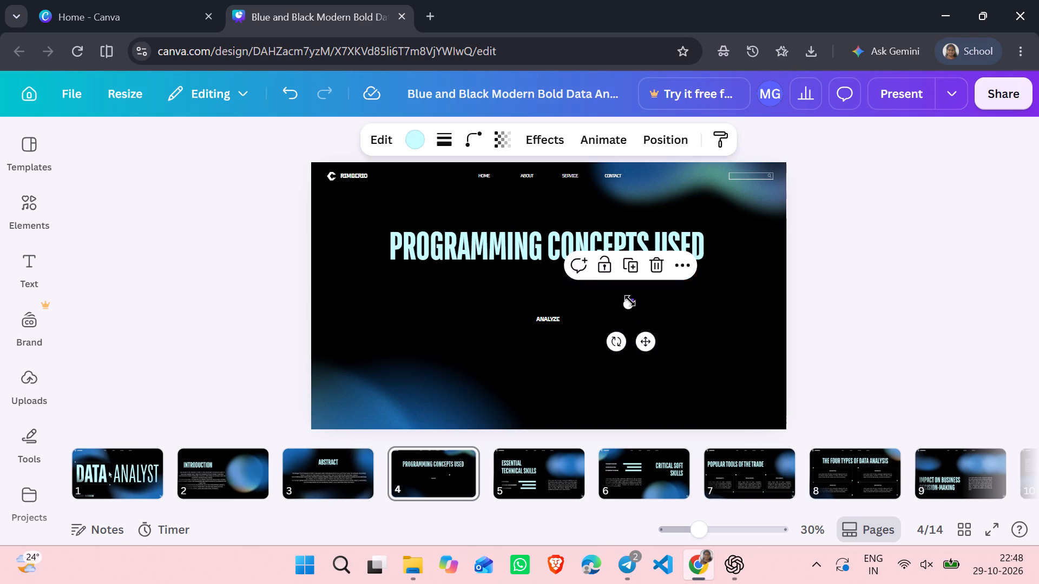
{"action": "key", "text": "Delete"}
{"action": "left_click", "coordinate": [562, 321]}
{"action": "key", "text": "Delete"}
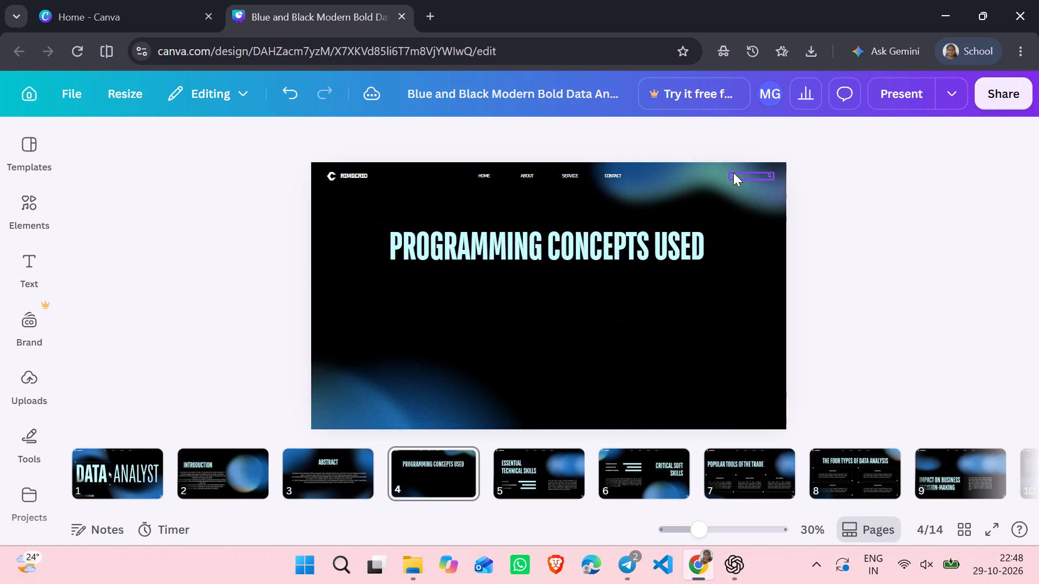
Delete the header's corner text and the Contact, Service, About and Home labels from slide 4.
{"action": "left_click", "coordinate": [734, 172]}
{"action": "key", "text": "Delete"}
{"action": "key", "text": "Delete"}
{"action": "left_click", "coordinate": [621, 174]}
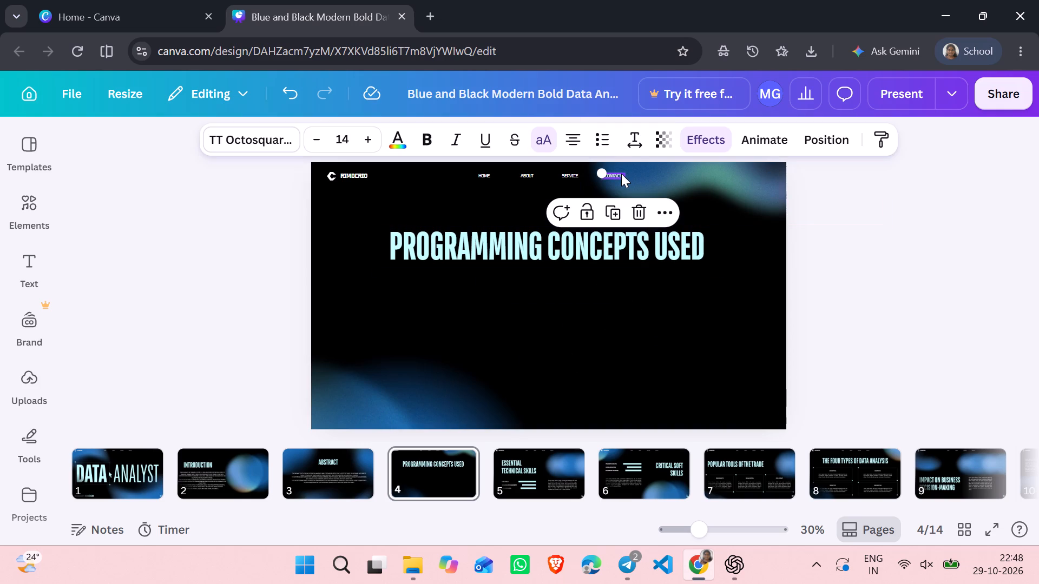
{"action": "left_click", "coordinate": [621, 174]}
{"action": "left_click", "coordinate": [621, 174]}
{"action": "key", "text": "Delete"}
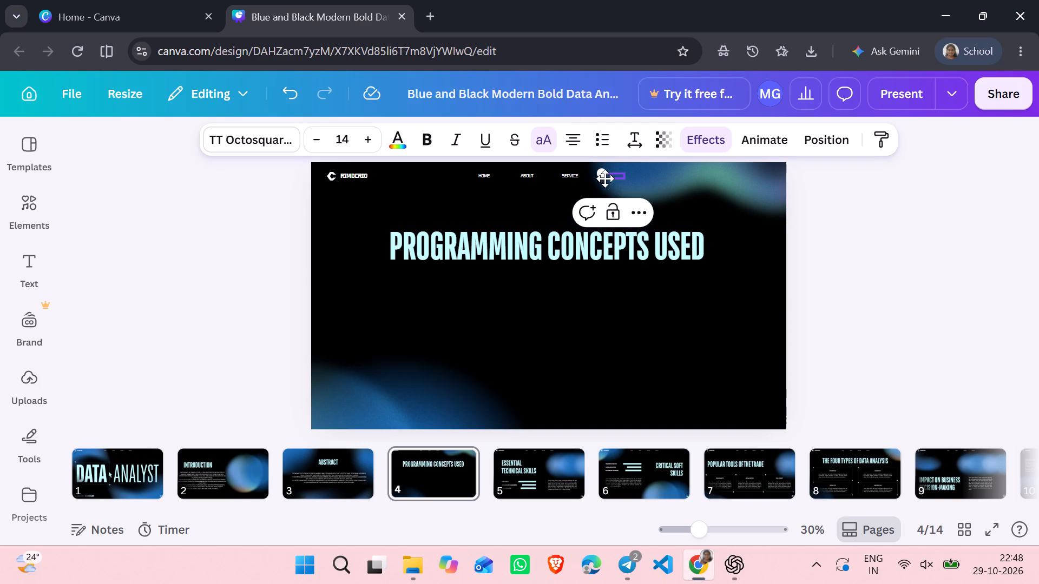
{"action": "left_click", "coordinate": [573, 177]}
{"action": "key", "text": "Delete"}
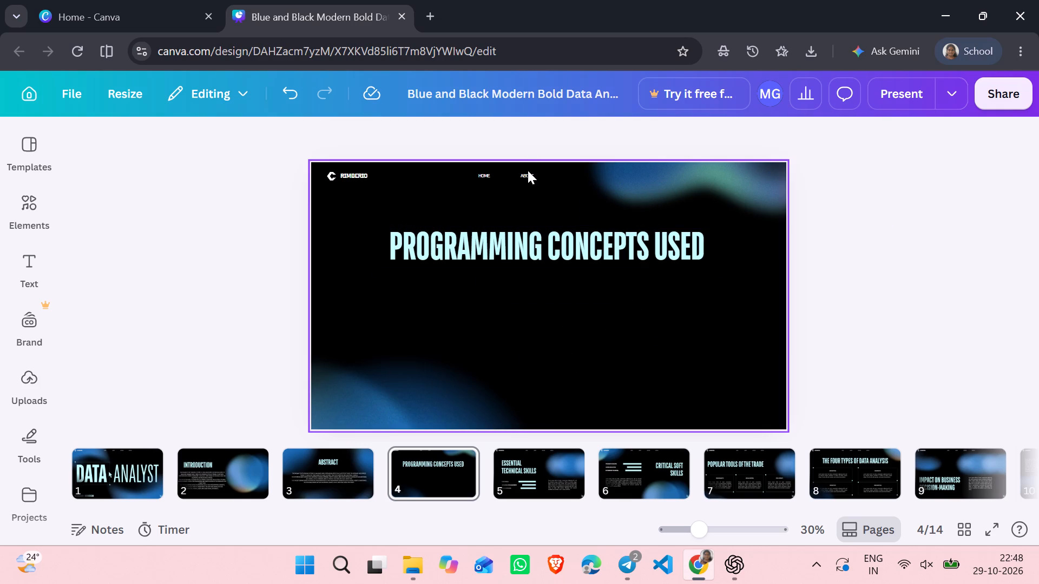
{"action": "left_click", "coordinate": [528, 170]}
{"action": "key", "text": "Delete"}
{"action": "left_click", "coordinate": [527, 175]}
{"action": "key", "text": "Delete"}
{"action": "left_click", "coordinate": [485, 175]}
{"action": "key", "text": "Delete"}
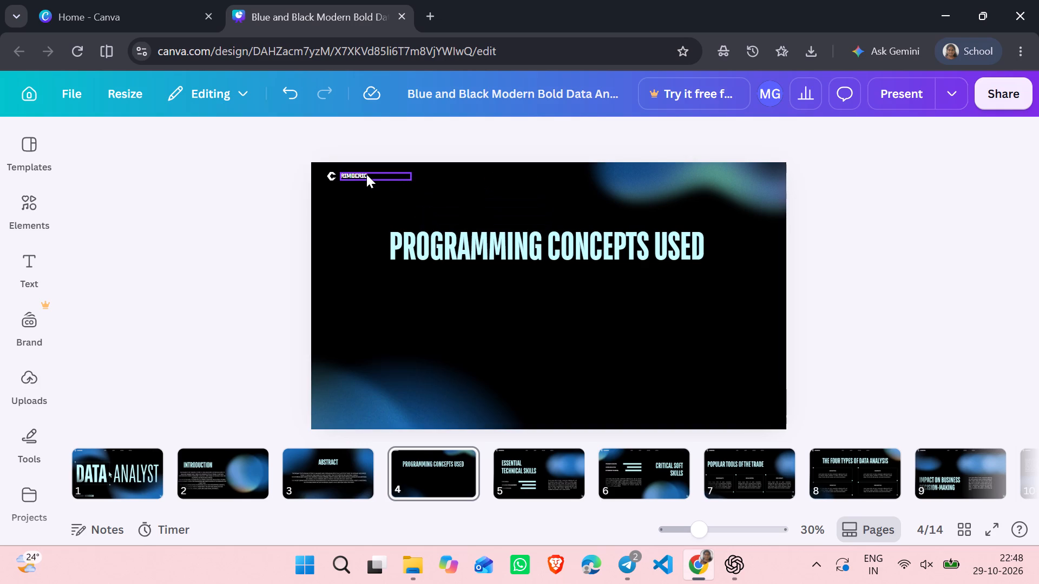
Delete the Rimberio brand name and its logo icon from the slide 4 header.
{"action": "left_click", "coordinate": [366, 174]}
{"action": "key", "text": "Delete"}
{"action": "left_click", "coordinate": [331, 177]}
{"action": "key", "text": "Delete"}
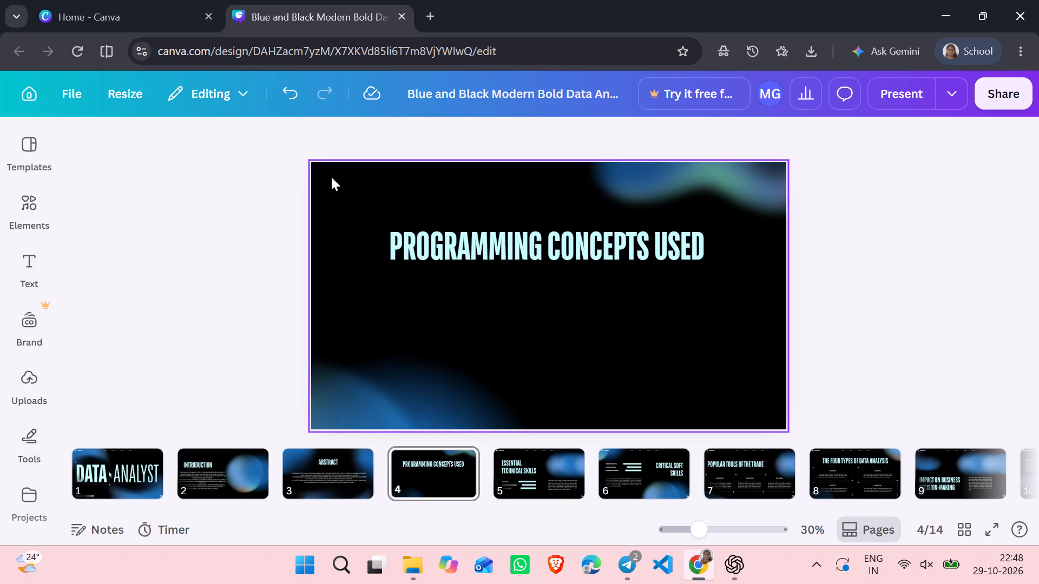
Move the Programming Concepts Used title slightly higher on slide 4, keeping it horizontally centred.
{"action": "left_click", "coordinate": [455, 257]}
{"action": "left_click_drag", "start_coordinate": [455, 257], "coordinate": [456, 242]}
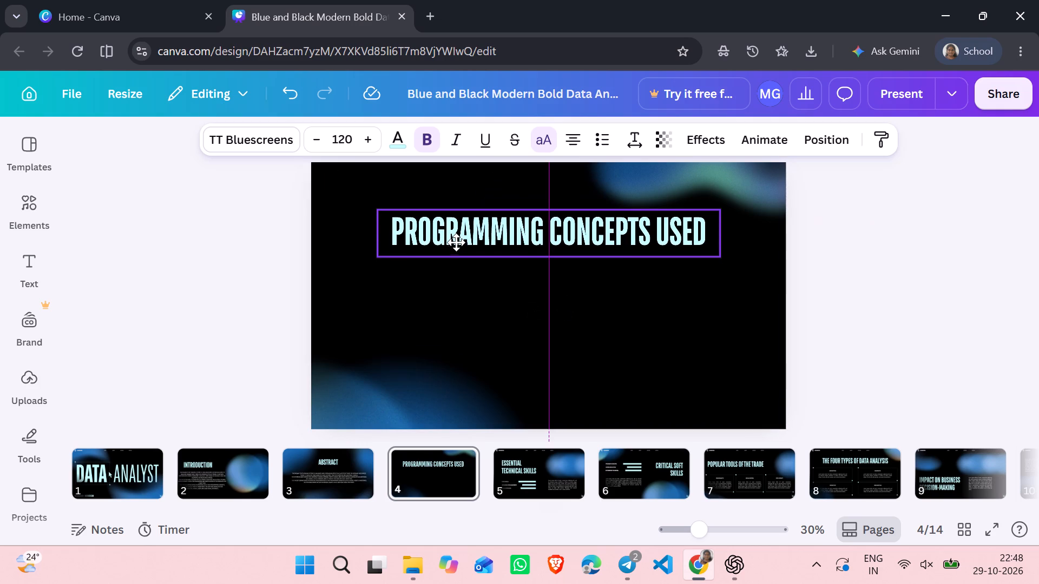
{"action": "left_click_drag", "start_coordinate": [456, 242], "coordinate": [456, 239]}
{"action": "left_click", "coordinate": [456, 293]}
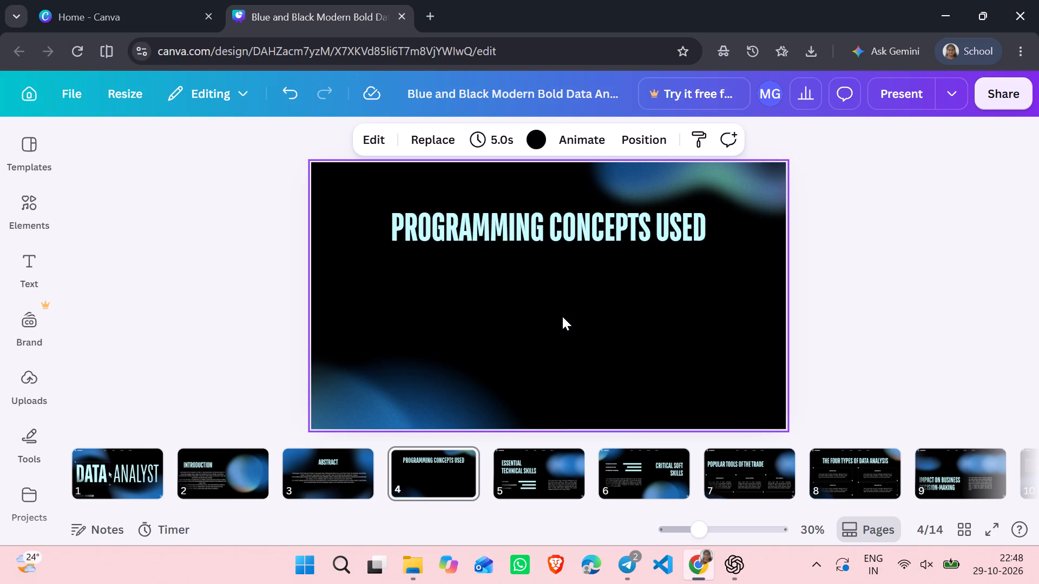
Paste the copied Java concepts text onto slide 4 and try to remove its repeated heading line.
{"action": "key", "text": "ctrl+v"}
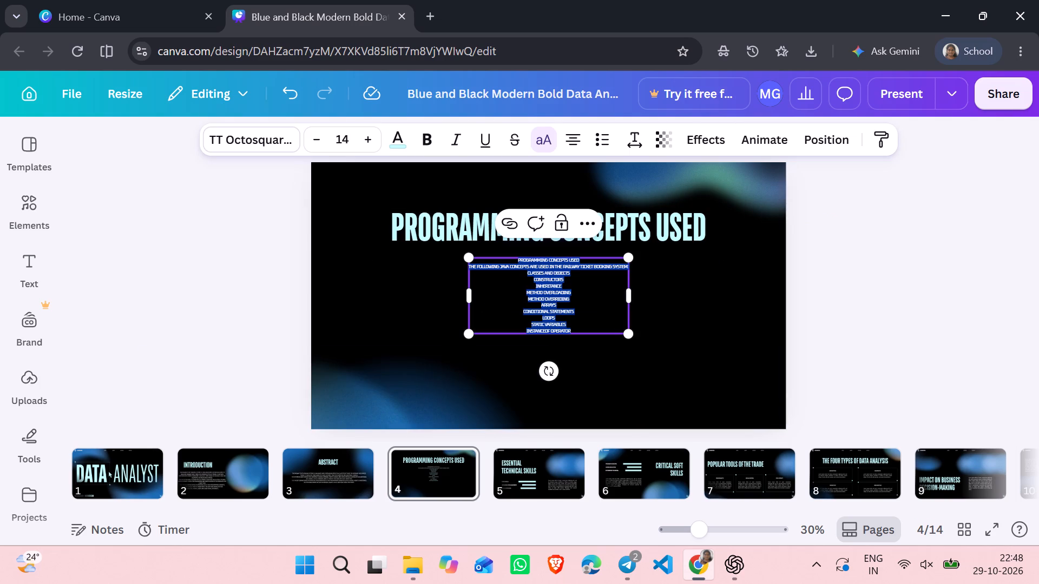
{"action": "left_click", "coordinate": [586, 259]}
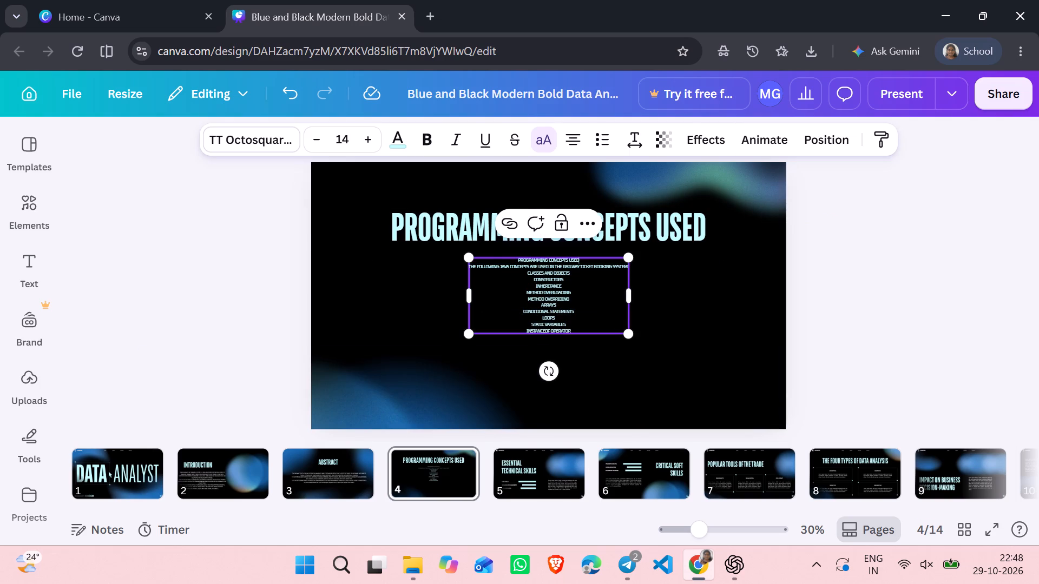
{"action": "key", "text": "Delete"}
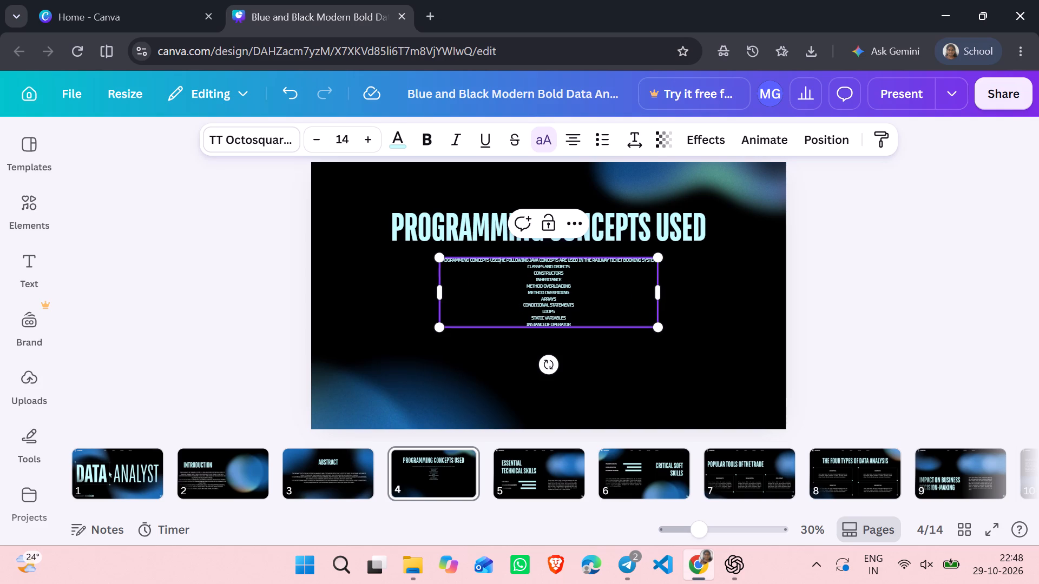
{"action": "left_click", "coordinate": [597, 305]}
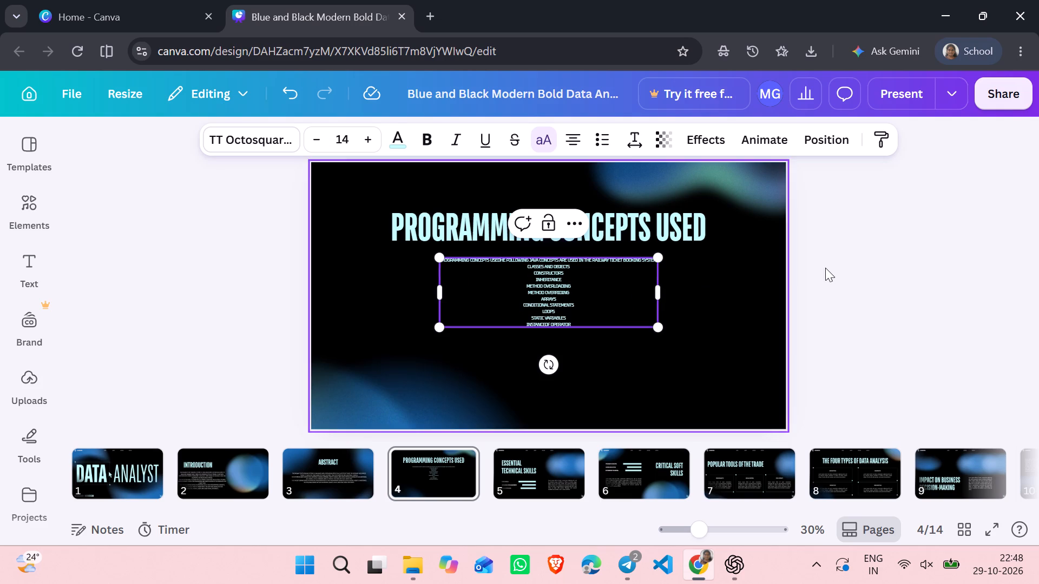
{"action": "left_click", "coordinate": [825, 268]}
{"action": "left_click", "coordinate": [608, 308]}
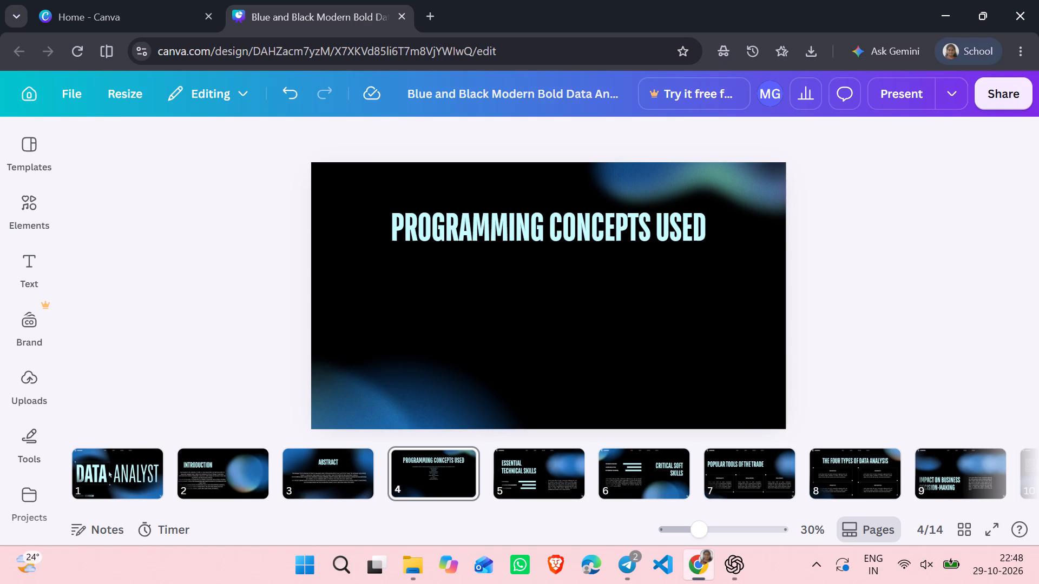
Paste the copied Java concepts text below the slide 4 title and delete its repeated Programming Concepts Used heading.
{"action": "key", "text": "ctrl+v"}
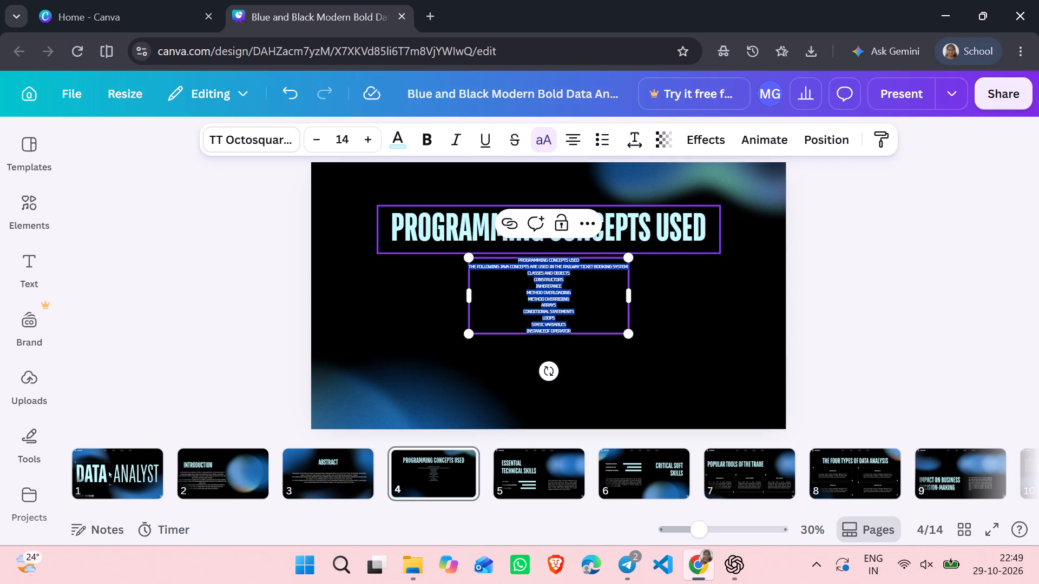
{"action": "triple_click", "coordinate": [517, 260]}
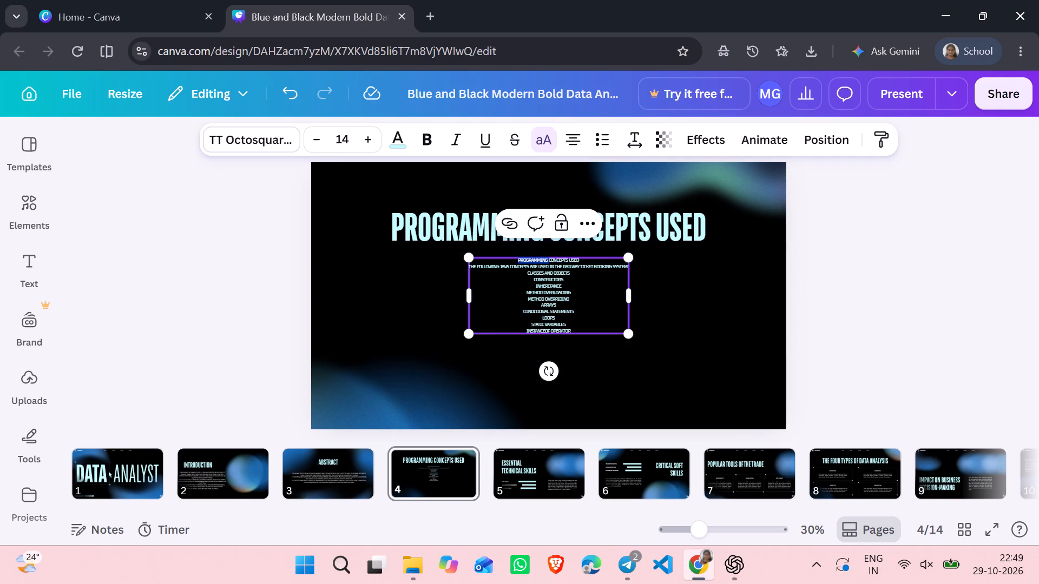
{"action": "left_click_drag", "start_coordinate": [517, 260], "coordinate": [594, 260]}
{"action": "key", "text": "Delete"}
{"action": "left_click", "coordinate": [596, 310]}
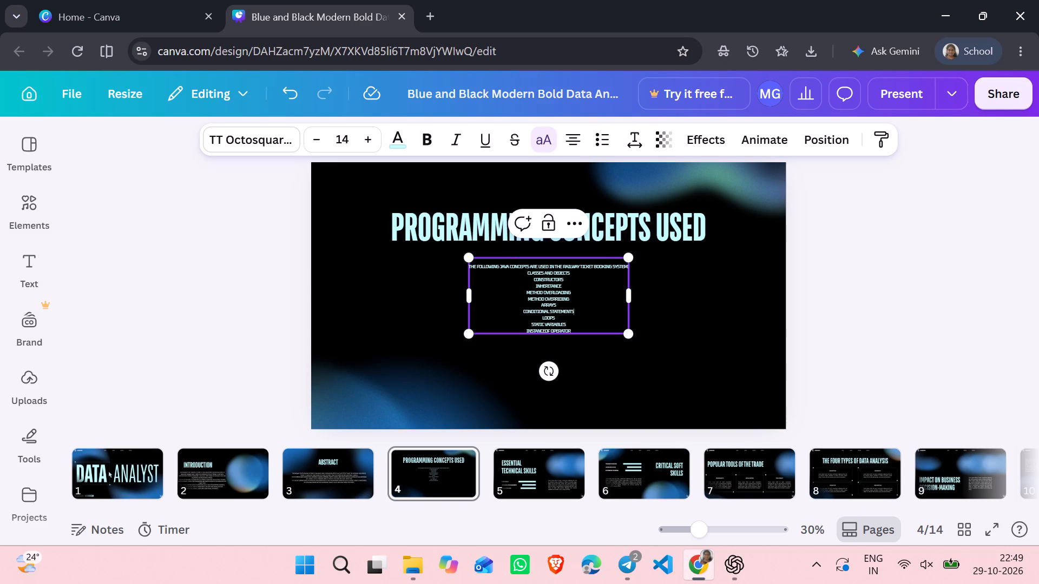
Enlarge the pasted concepts text box proportionally to a font size of about 20.1.
{"action": "double_click", "coordinate": [626, 336]}
{"action": "left_click_drag", "start_coordinate": [626, 336], "coordinate": [617, 461]}
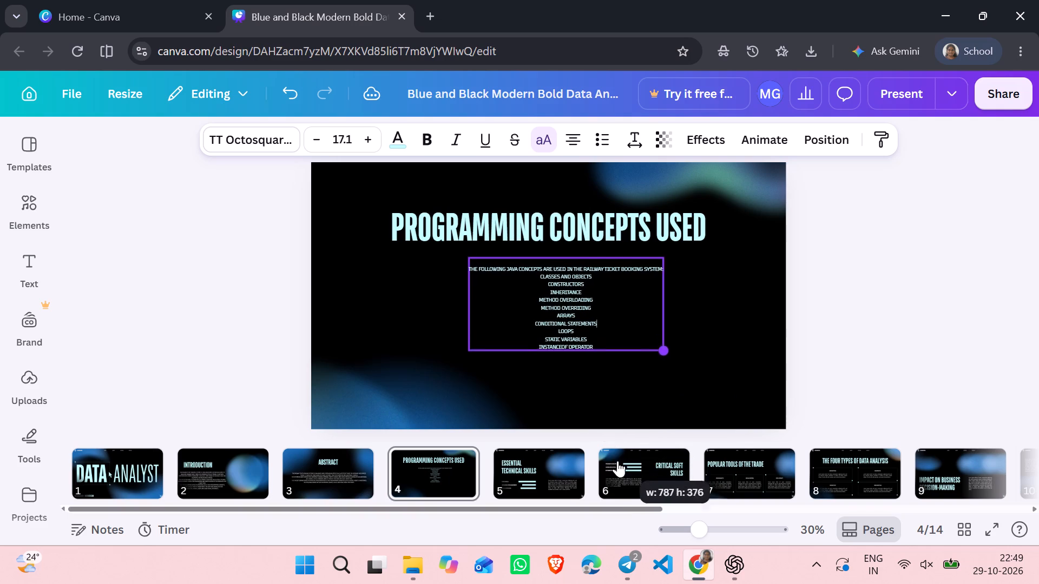
{"action": "left_click_drag", "start_coordinate": [617, 461], "coordinate": [626, 515]}
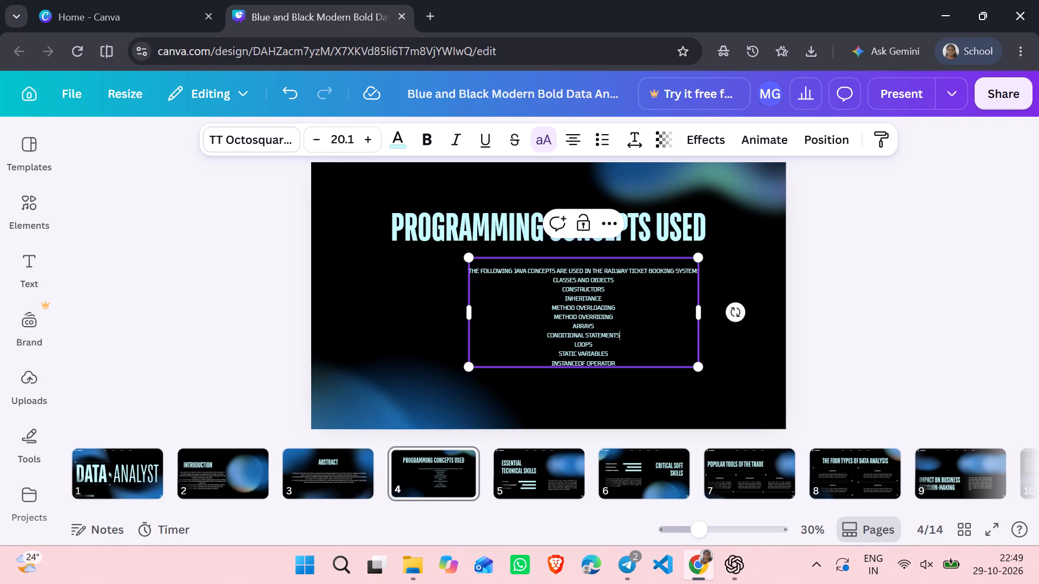
Position the concepts text box just below the slide 4 title, centred horizontally on the slide.
{"action": "left_click_drag", "start_coordinate": [517, 314], "coordinate": [465, 307]}
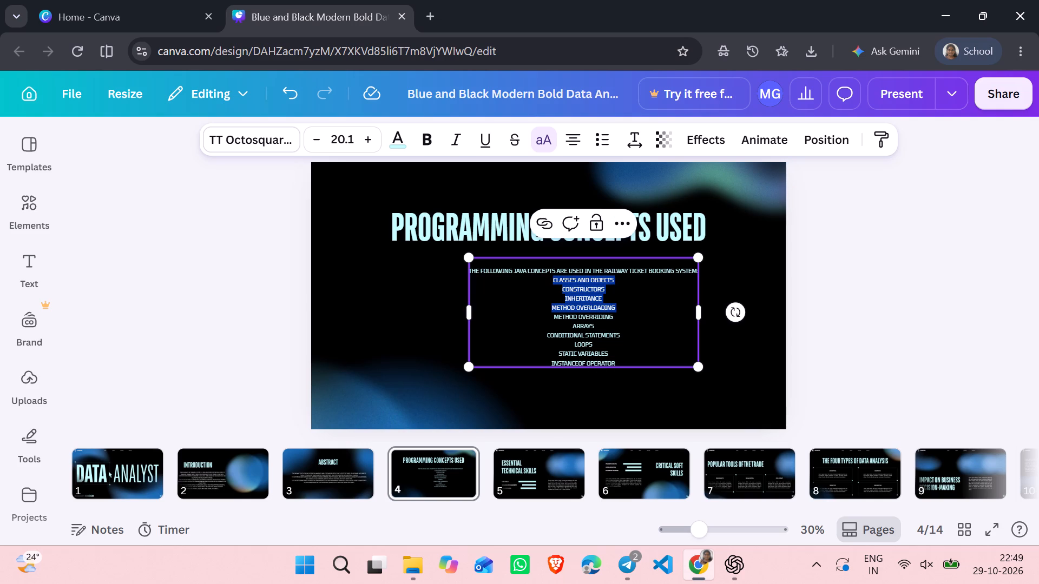
{"action": "left_click", "coordinate": [830, 302]}
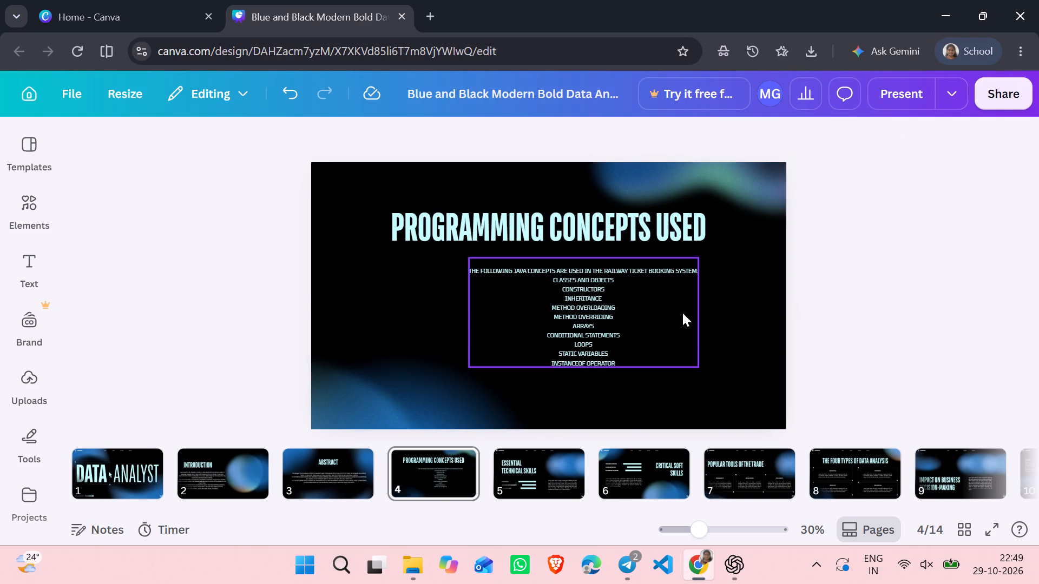
{"action": "left_click_drag", "start_coordinate": [659, 311], "coordinate": [611, 309]}
{"action": "left_click", "coordinate": [611, 309]}
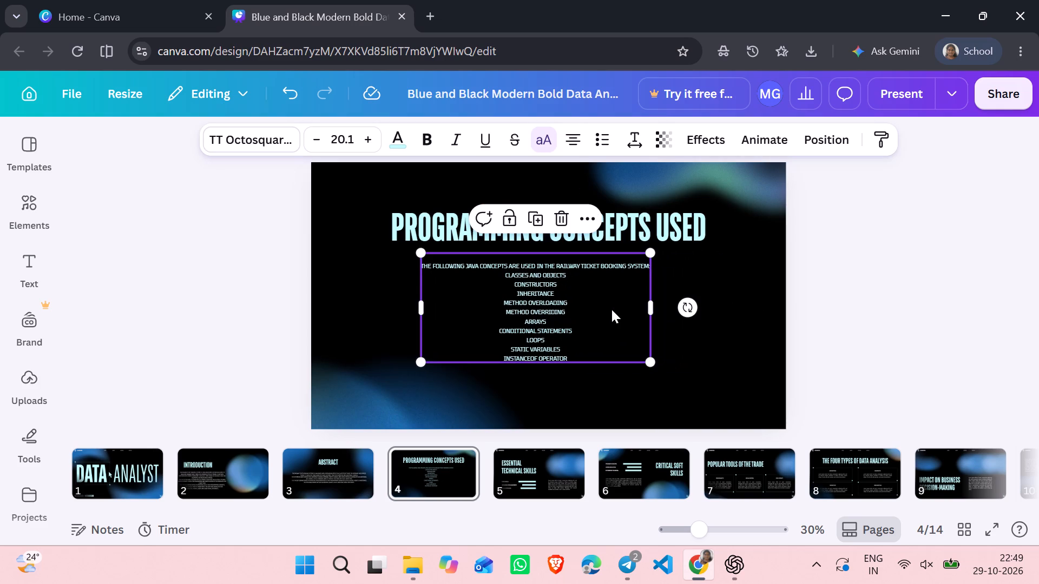
{"action": "right_click_drag", "start_coordinate": [611, 309], "coordinate": [628, 322]}
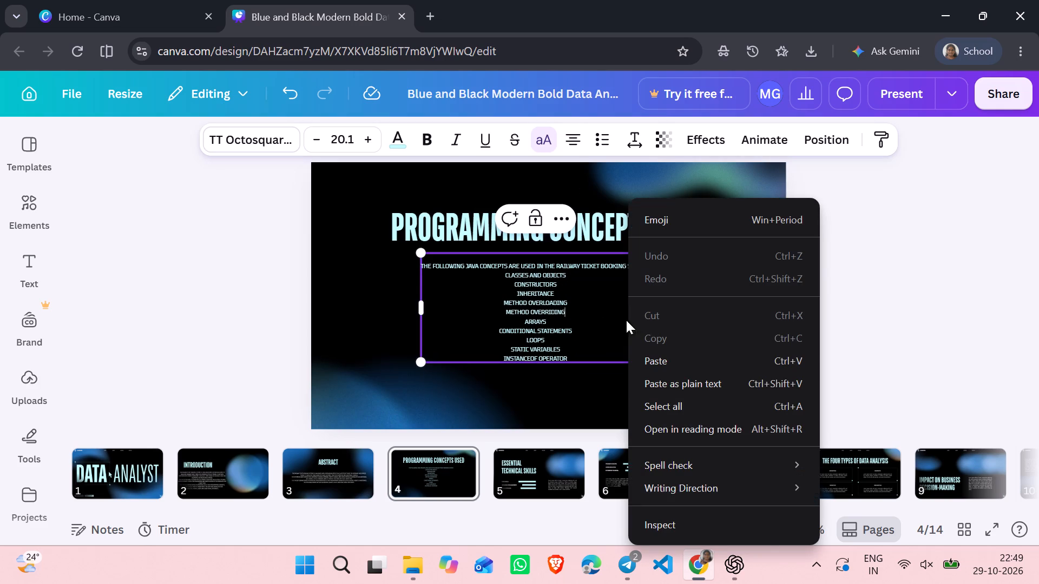
{"action": "left_click_drag", "start_coordinate": [910, 299], "coordinate": [601, 298]}
{"action": "left_click", "coordinate": [601, 298]}
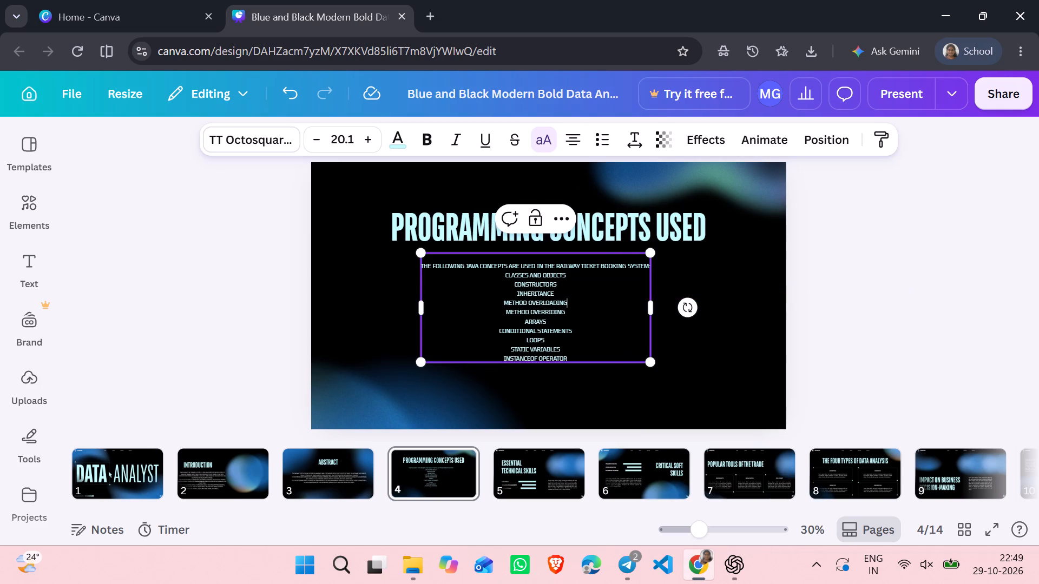
{"action": "left_click", "coordinate": [858, 298]}
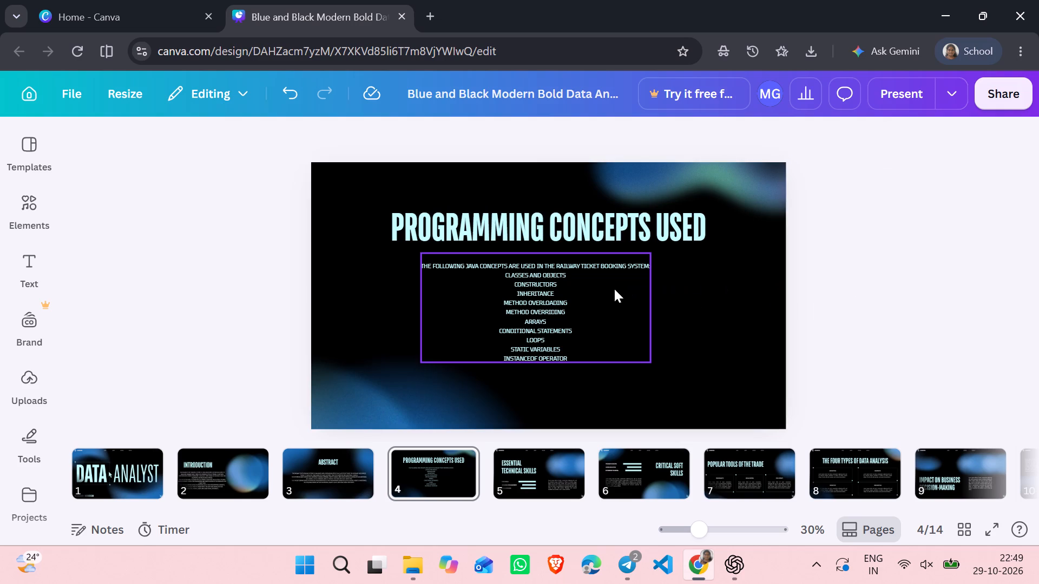
{"action": "left_click", "coordinate": [614, 289]}
{"action": "left_click_drag", "start_coordinate": [614, 289], "coordinate": [639, 294]}
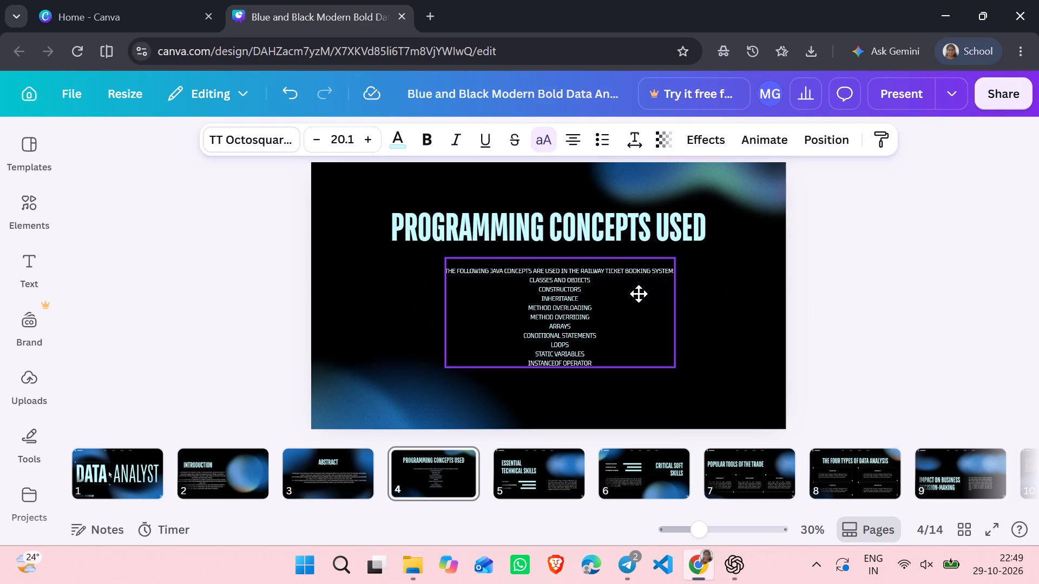
{"action": "left_click_drag", "start_coordinate": [639, 294], "coordinate": [628, 300]}
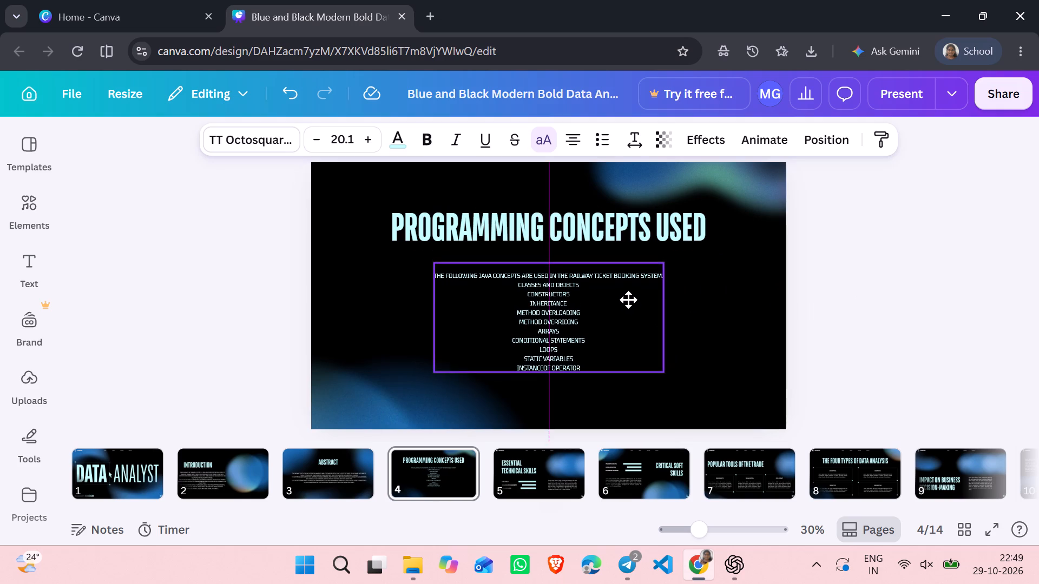
{"action": "left_click_drag", "start_coordinate": [628, 300], "coordinate": [628, 295]}
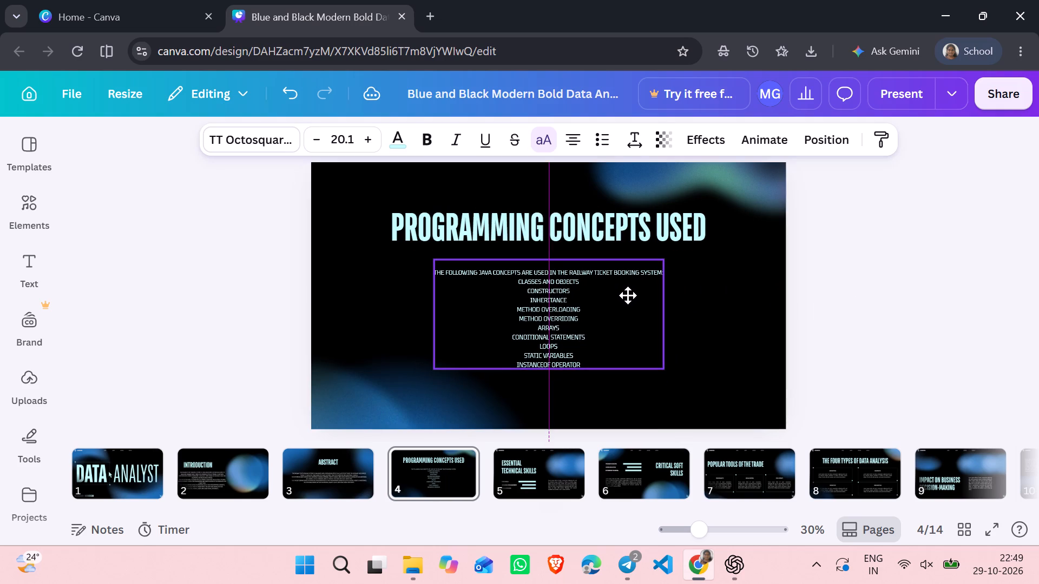
{"action": "left_click_drag", "start_coordinate": [628, 295], "coordinate": [626, 294]}
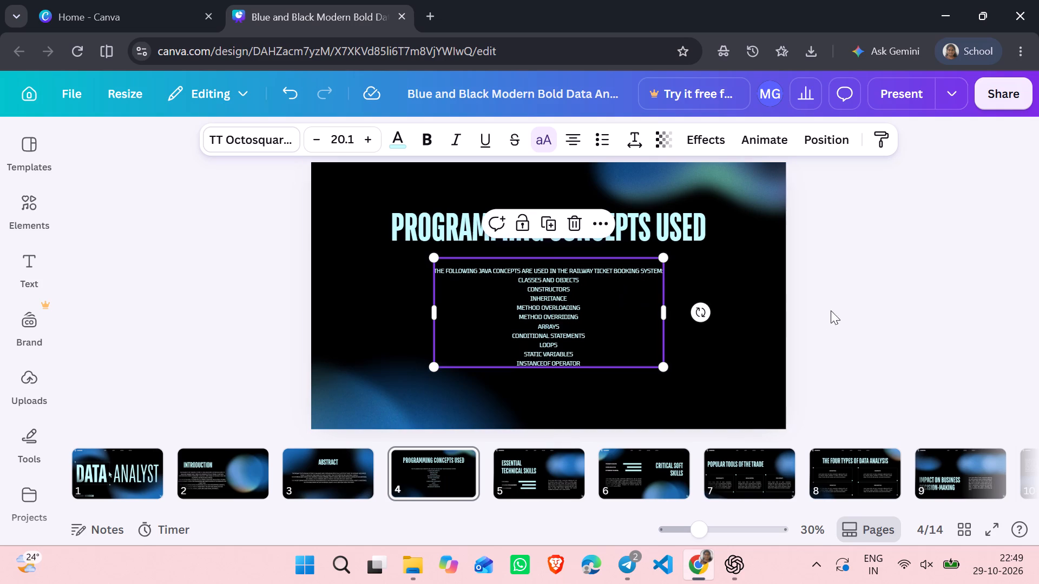
{"action": "left_click", "coordinate": [848, 311]}
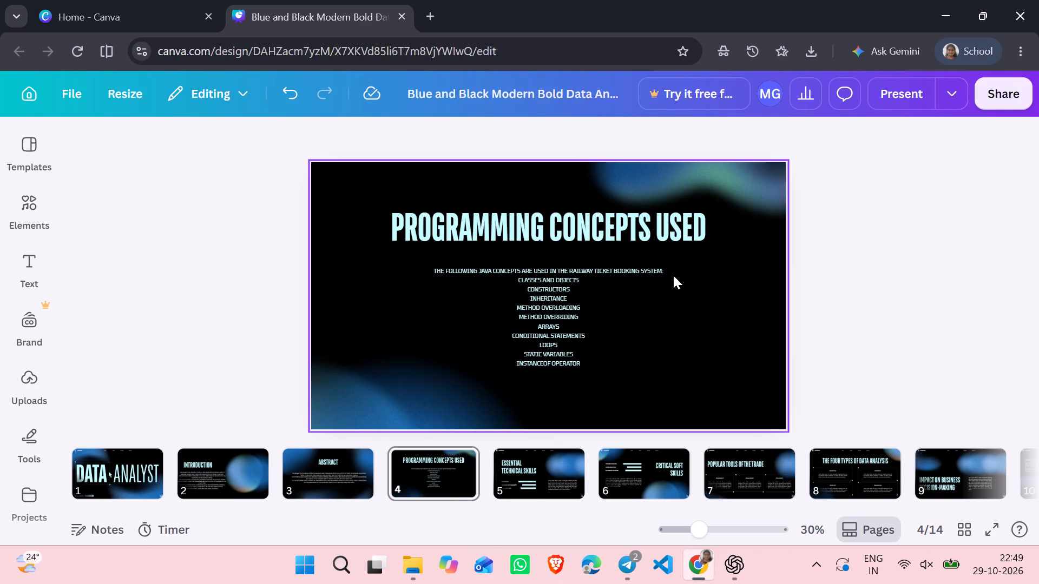
Change the text colour of the concepts list on slide 4 to white.
{"action": "left_click", "coordinate": [628, 277]}
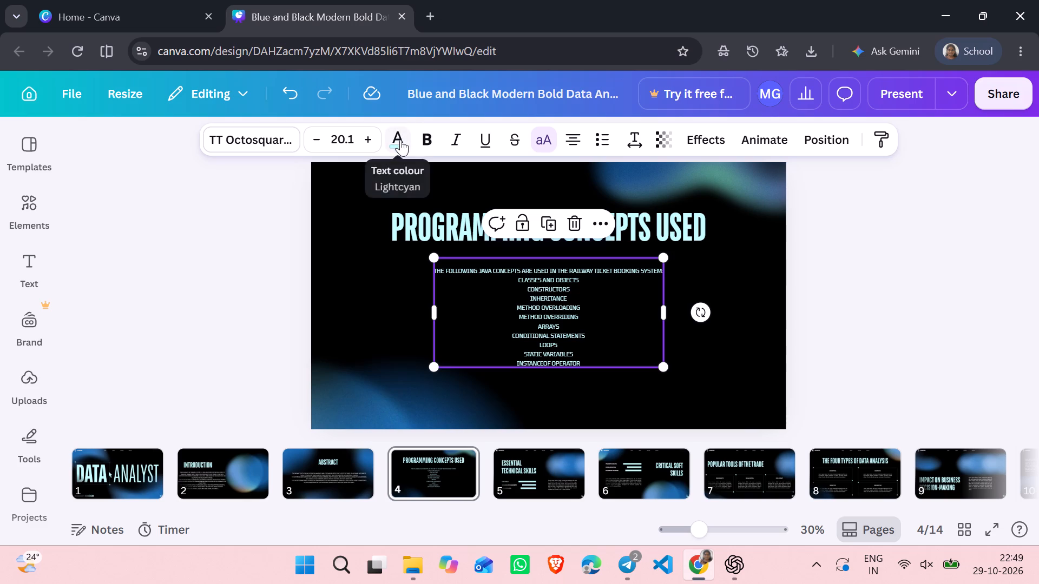
{"action": "left_click", "coordinate": [400, 140]}
{"action": "left_click", "coordinate": [206, 301]}
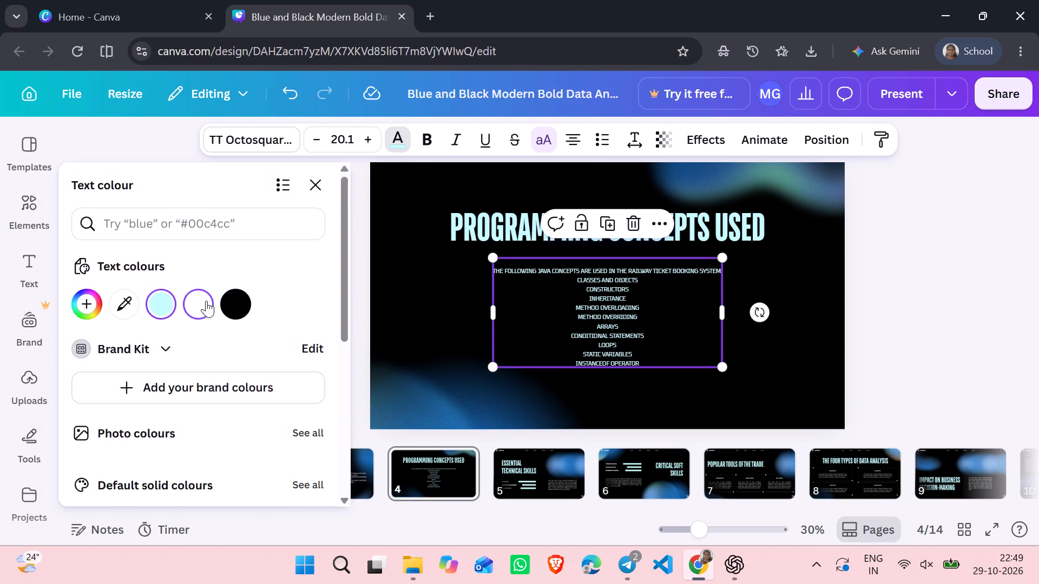
{"action": "left_click", "coordinate": [933, 295]}
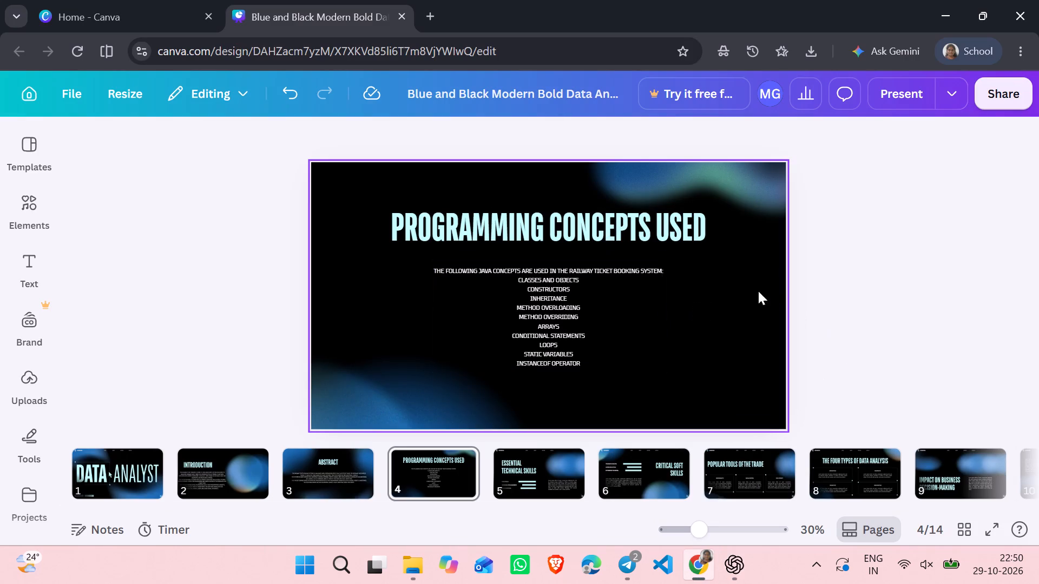
{"action": "left_click", "coordinate": [662, 273]}
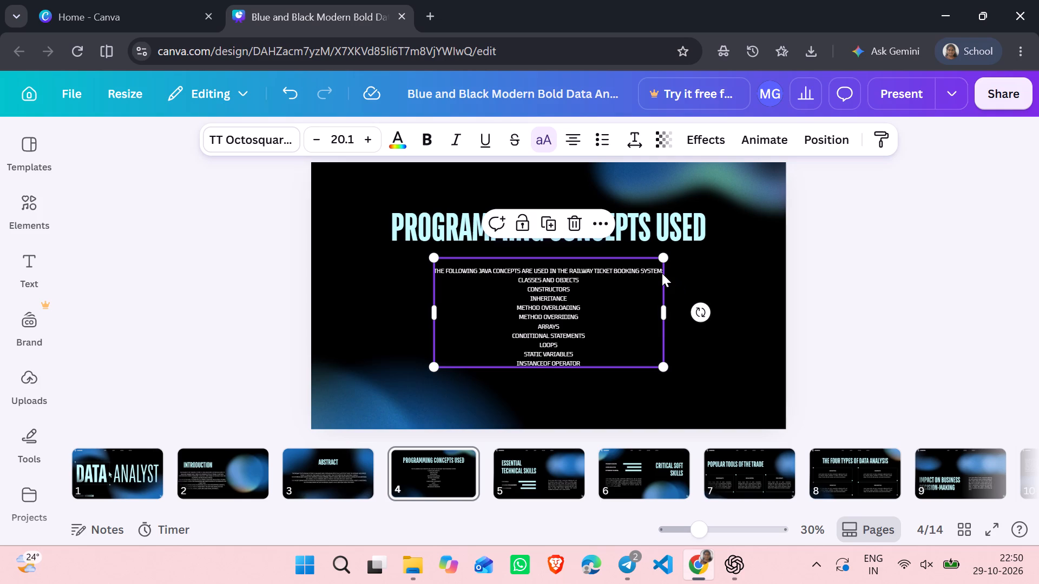
{"action": "left_click", "coordinate": [836, 313]}
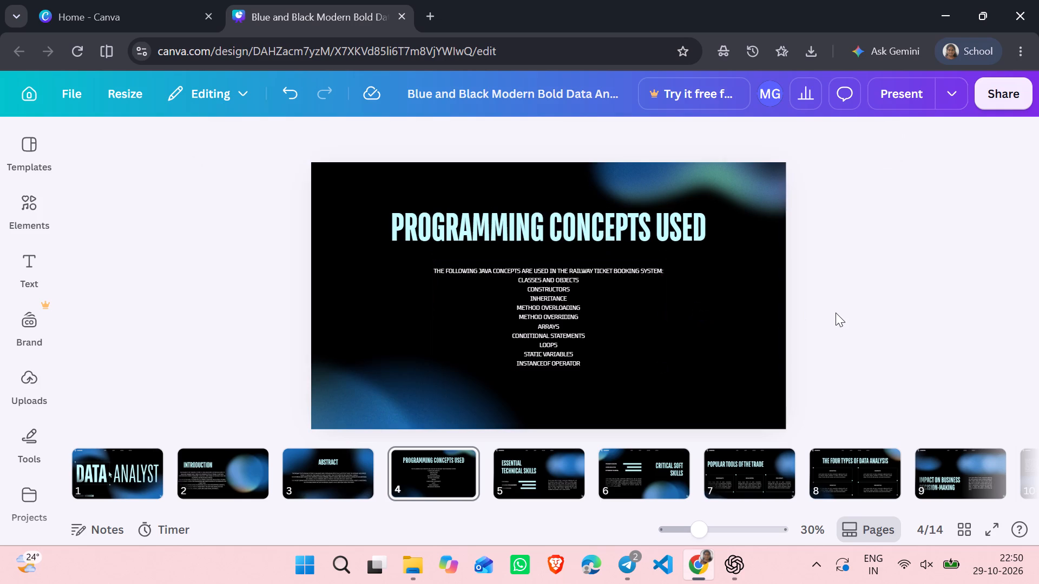
{"action": "key", "text": "Right"}
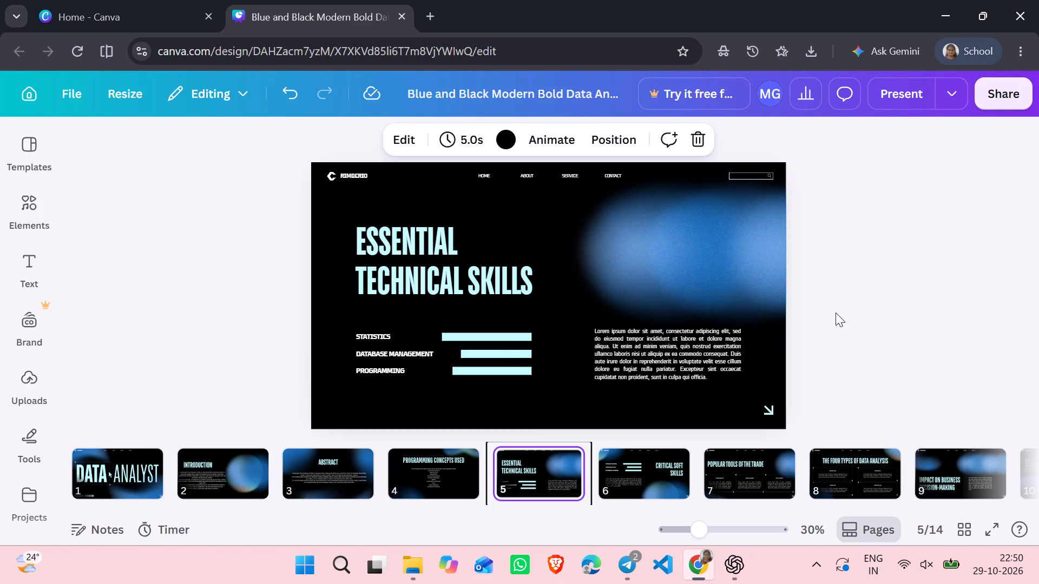
{"action": "key", "text": "Left"}
{"action": "key", "text": "Right"}
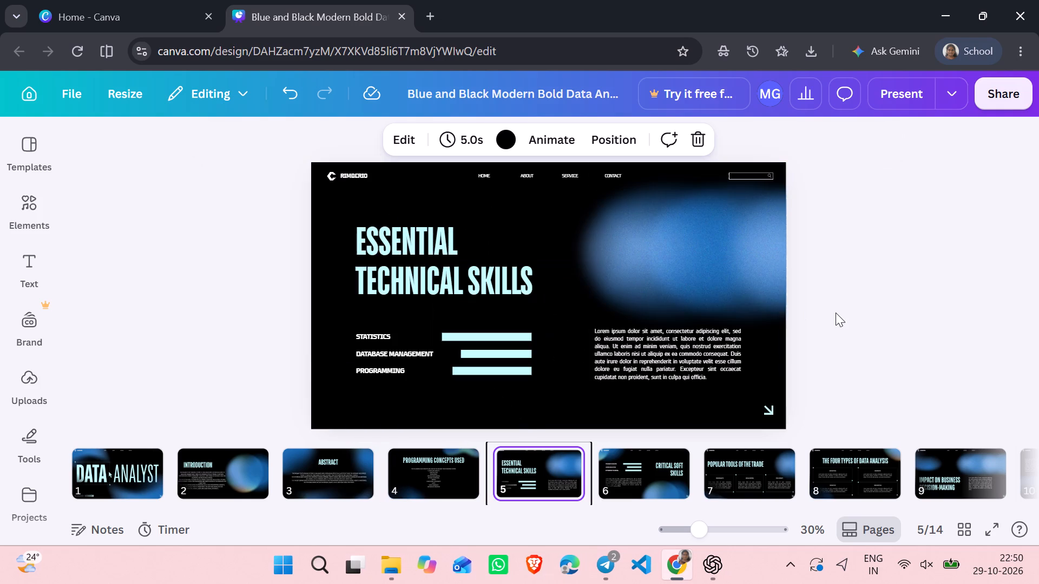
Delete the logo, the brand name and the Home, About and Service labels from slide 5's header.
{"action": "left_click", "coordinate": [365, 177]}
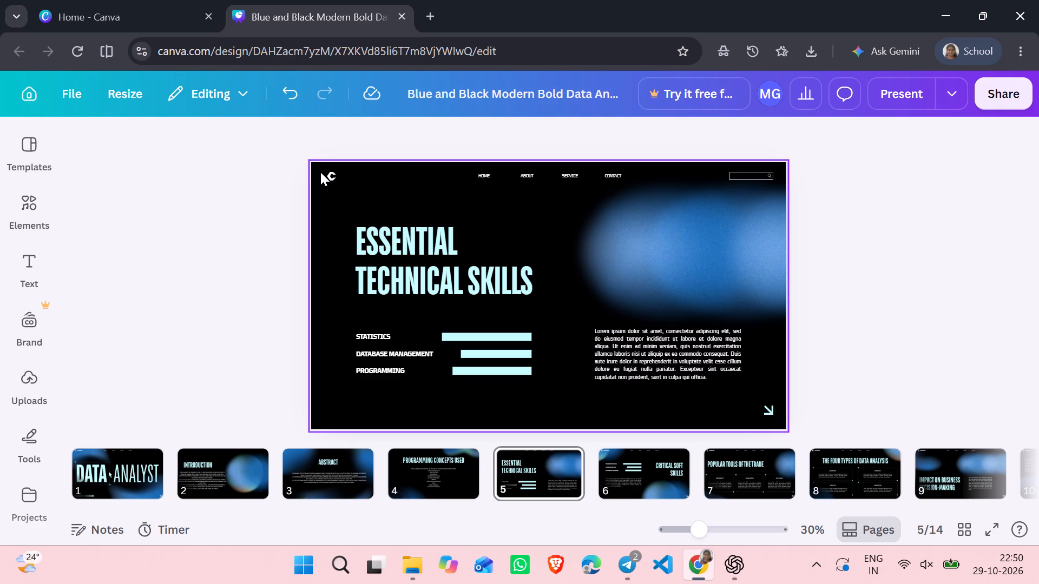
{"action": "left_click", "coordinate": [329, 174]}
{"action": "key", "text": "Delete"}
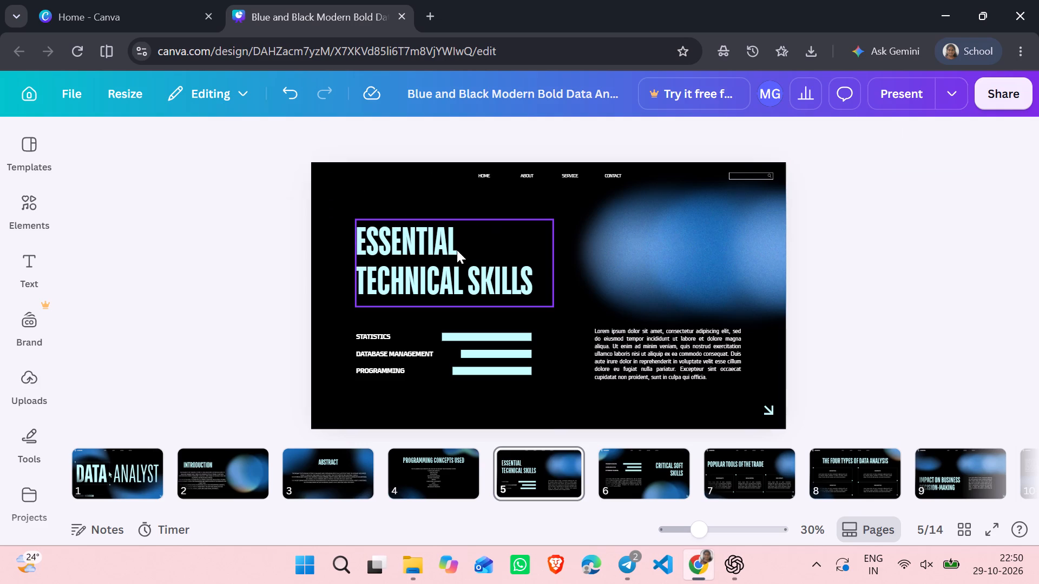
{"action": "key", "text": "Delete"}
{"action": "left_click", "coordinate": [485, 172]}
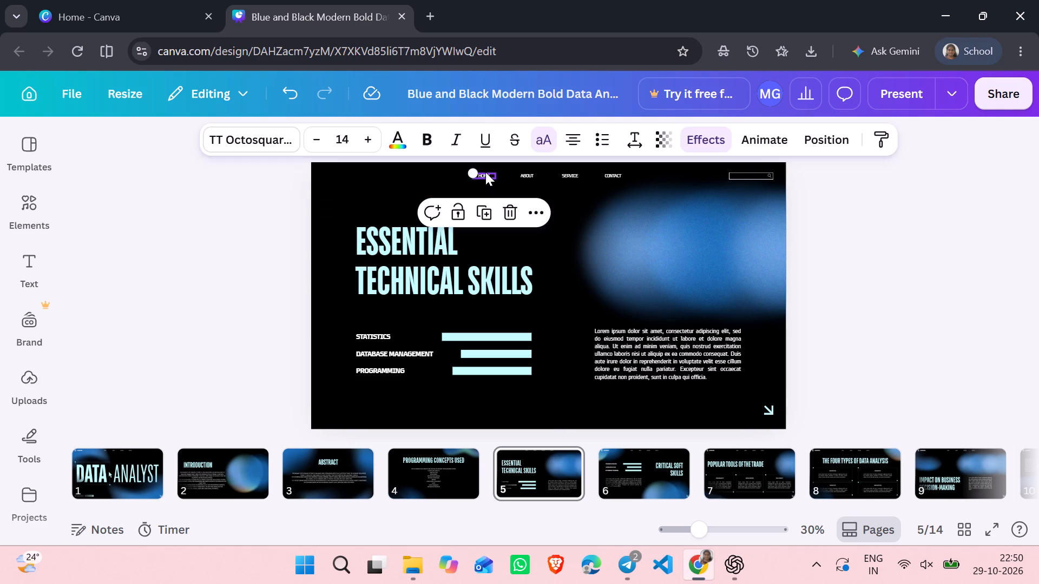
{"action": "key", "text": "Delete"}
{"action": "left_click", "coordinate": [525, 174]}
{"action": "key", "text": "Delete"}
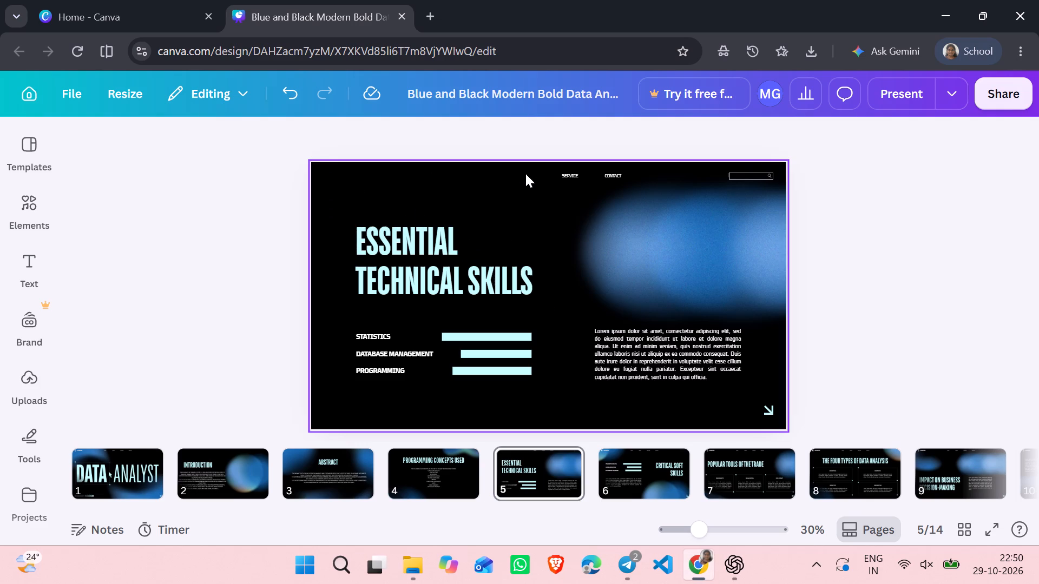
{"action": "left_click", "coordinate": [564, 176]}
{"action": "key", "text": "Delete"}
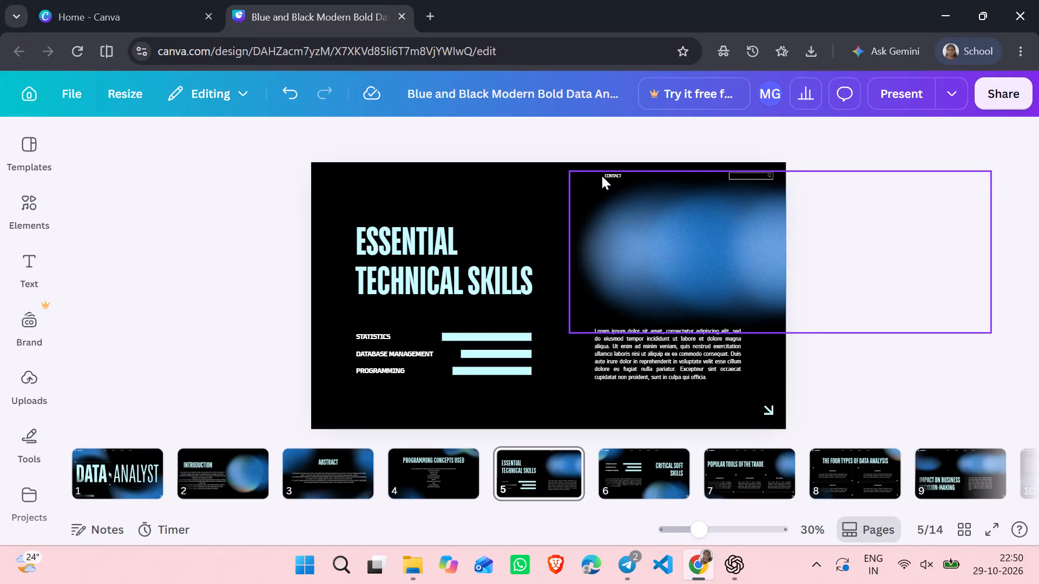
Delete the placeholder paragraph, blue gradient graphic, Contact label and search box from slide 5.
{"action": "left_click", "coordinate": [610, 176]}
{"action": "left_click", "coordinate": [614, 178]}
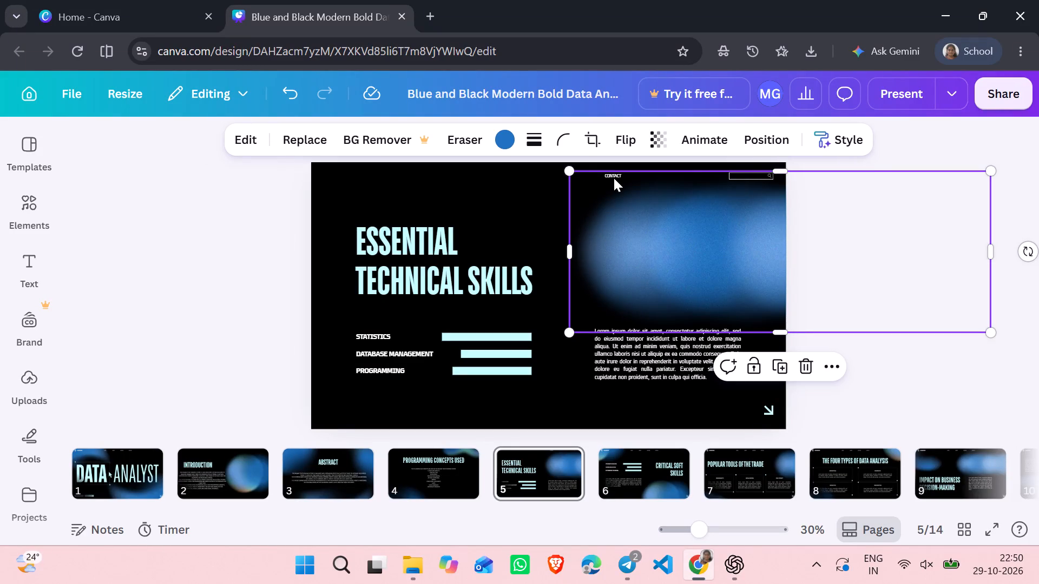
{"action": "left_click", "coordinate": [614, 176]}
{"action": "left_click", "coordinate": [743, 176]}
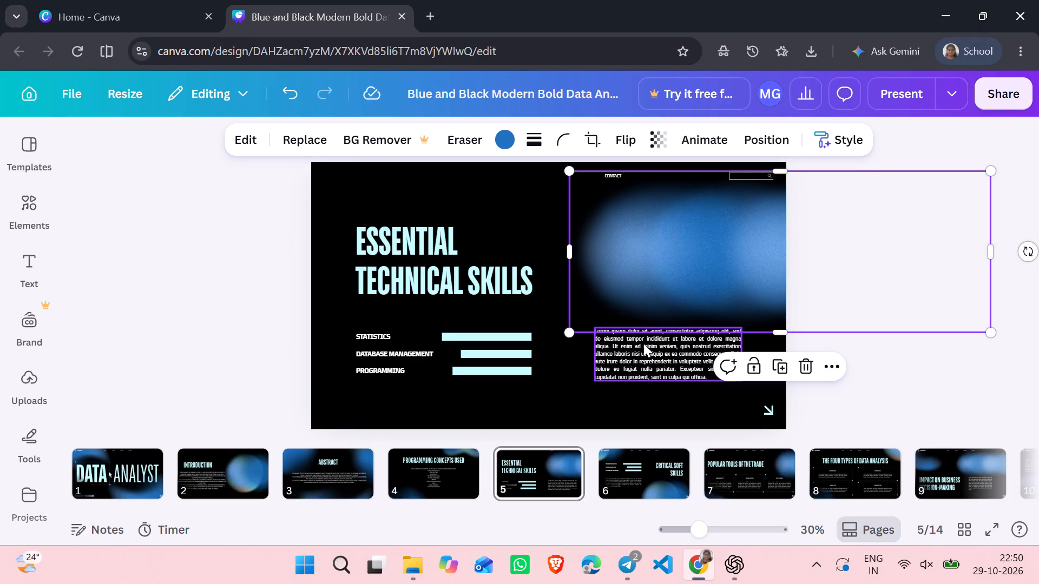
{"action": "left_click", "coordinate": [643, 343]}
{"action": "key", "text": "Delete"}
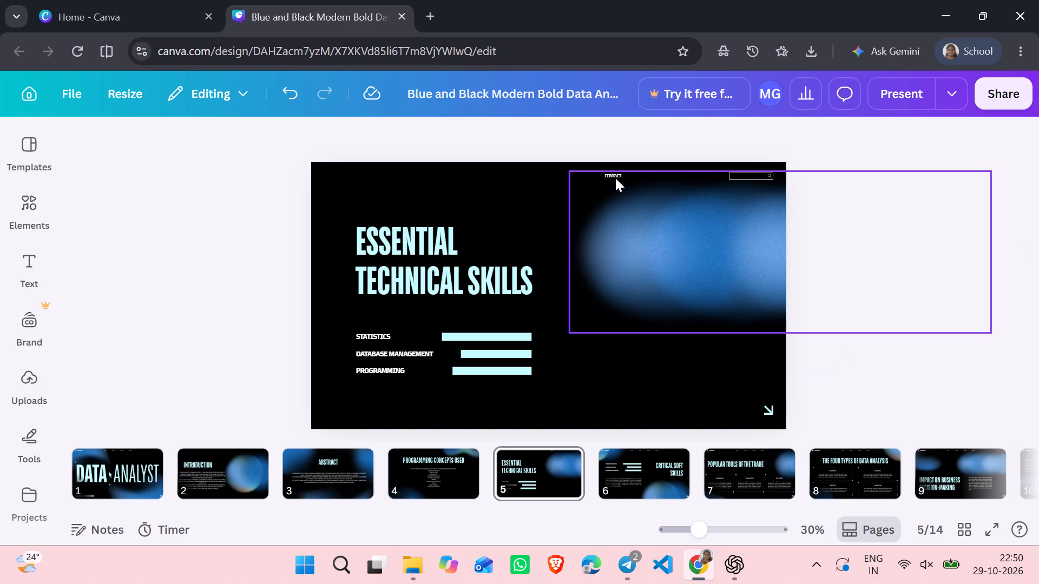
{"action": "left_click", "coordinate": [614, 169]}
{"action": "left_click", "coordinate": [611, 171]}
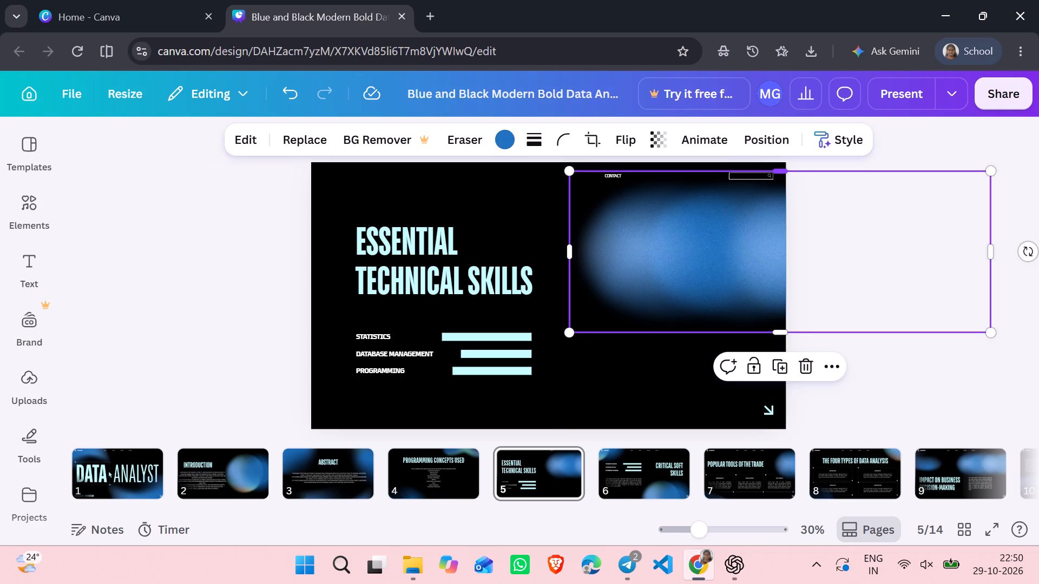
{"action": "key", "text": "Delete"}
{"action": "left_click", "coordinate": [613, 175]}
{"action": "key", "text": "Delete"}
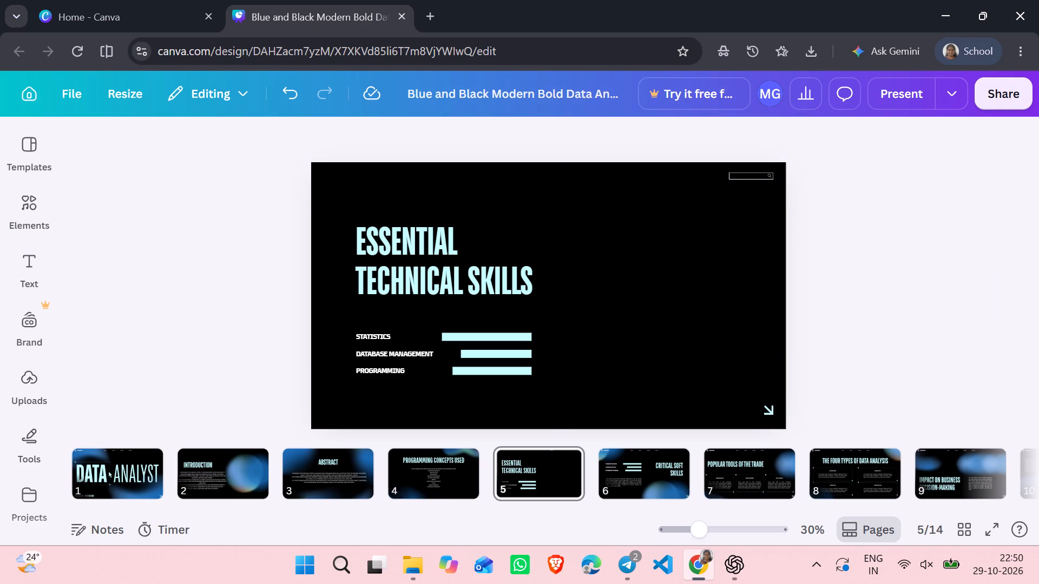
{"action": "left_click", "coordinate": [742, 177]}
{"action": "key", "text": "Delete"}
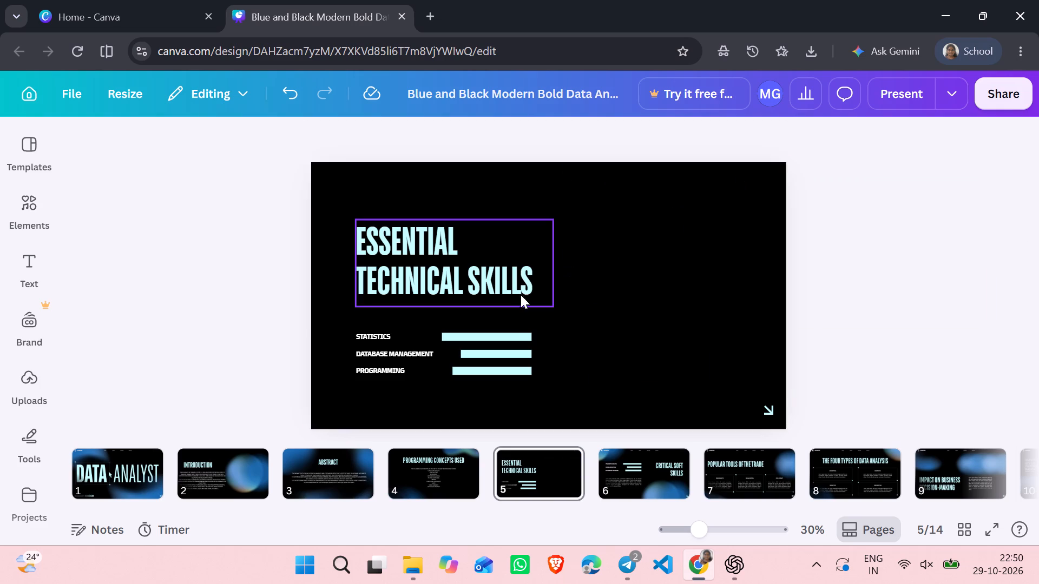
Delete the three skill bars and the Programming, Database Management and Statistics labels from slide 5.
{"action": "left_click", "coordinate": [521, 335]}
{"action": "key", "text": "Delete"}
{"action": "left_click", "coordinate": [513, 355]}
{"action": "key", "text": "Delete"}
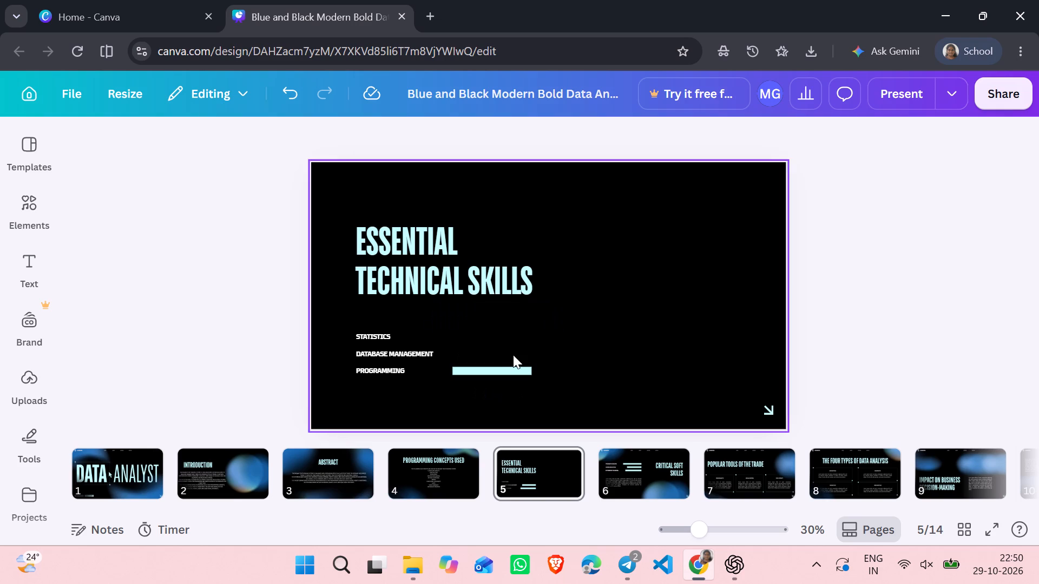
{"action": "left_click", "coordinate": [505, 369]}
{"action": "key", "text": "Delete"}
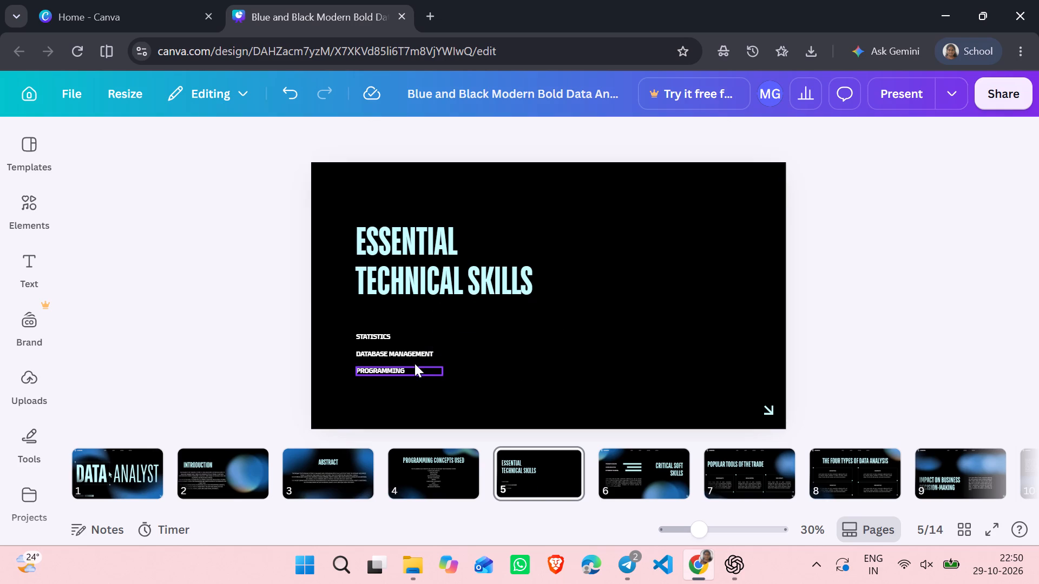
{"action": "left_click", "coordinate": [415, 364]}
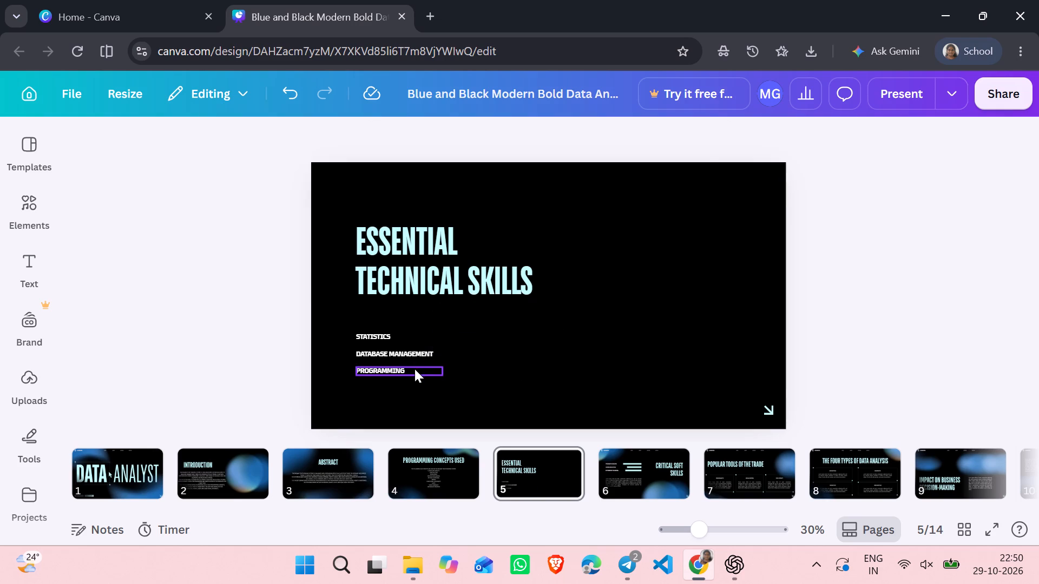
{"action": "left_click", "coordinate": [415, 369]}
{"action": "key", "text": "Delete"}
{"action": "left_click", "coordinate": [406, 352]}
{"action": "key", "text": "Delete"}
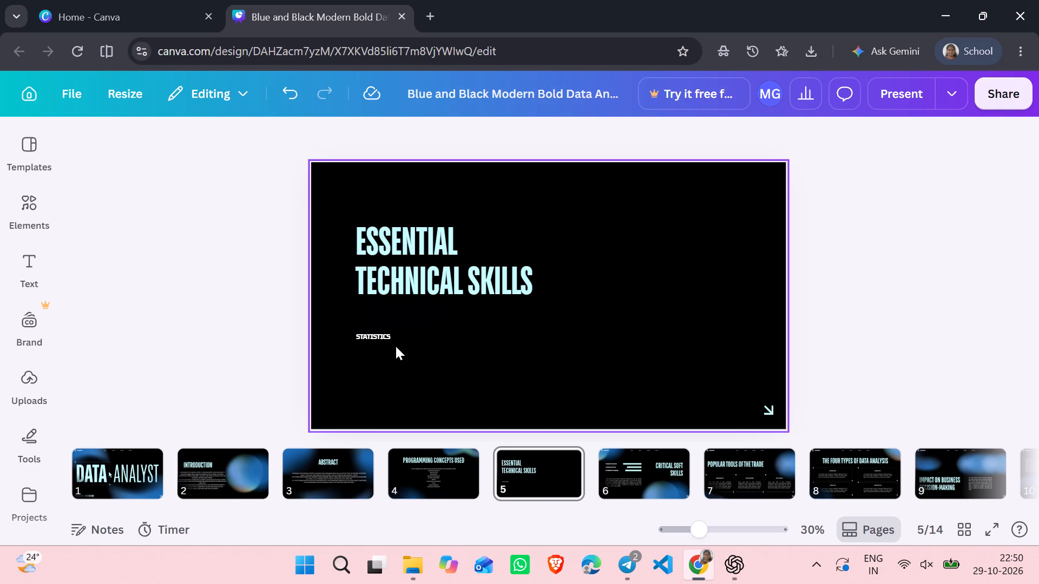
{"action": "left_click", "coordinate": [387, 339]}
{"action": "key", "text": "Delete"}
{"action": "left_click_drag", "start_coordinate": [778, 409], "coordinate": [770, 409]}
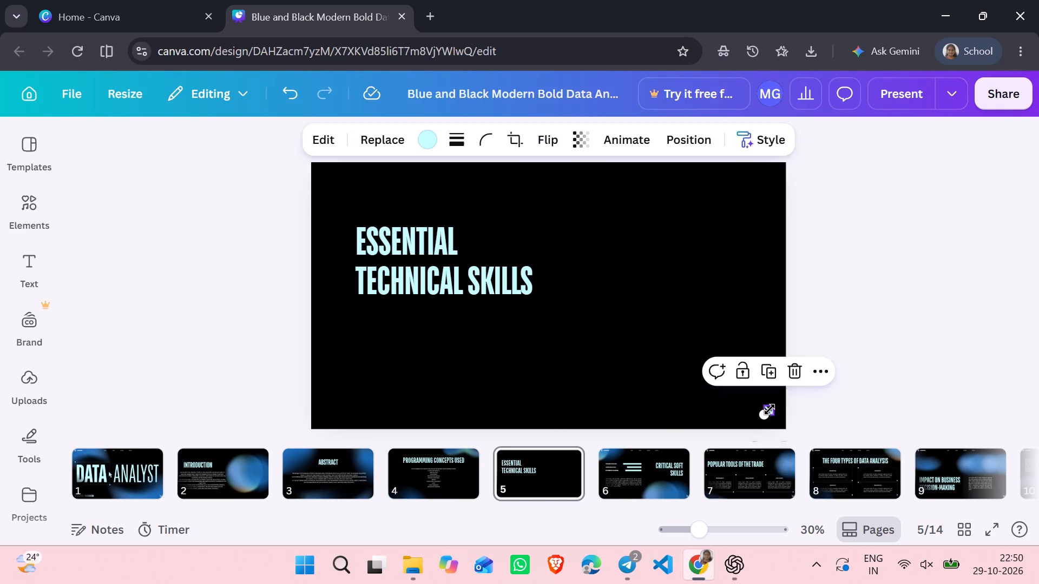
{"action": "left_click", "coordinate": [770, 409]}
Delete the whole Essential Technical Skills slide from the presentation.
{"action": "left_click", "coordinate": [897, 334]}
{"action": "key", "text": "Right"}
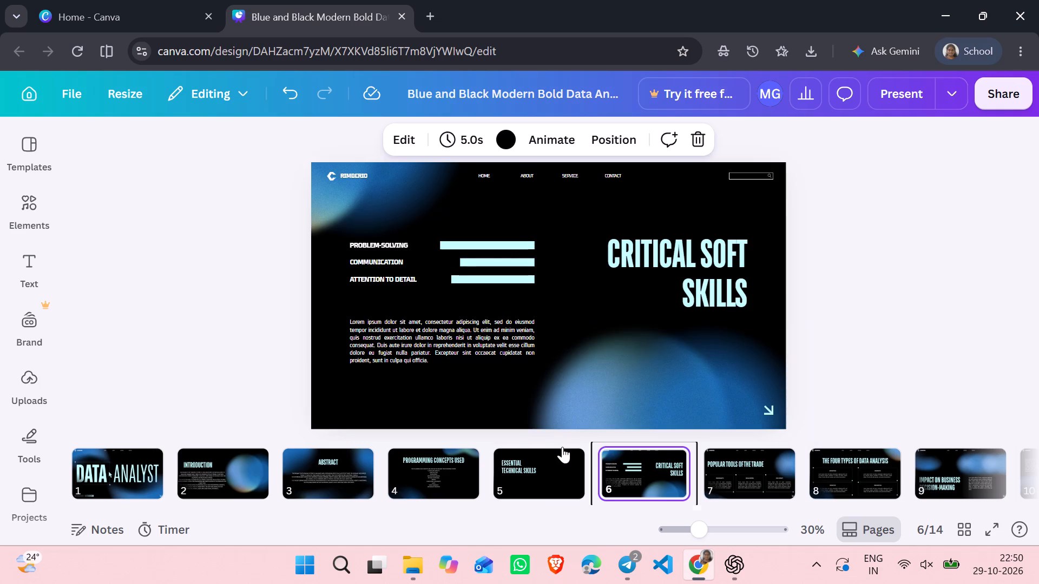
{"action": "left_click", "coordinate": [550, 453]}
{"action": "key", "text": "Delete"}
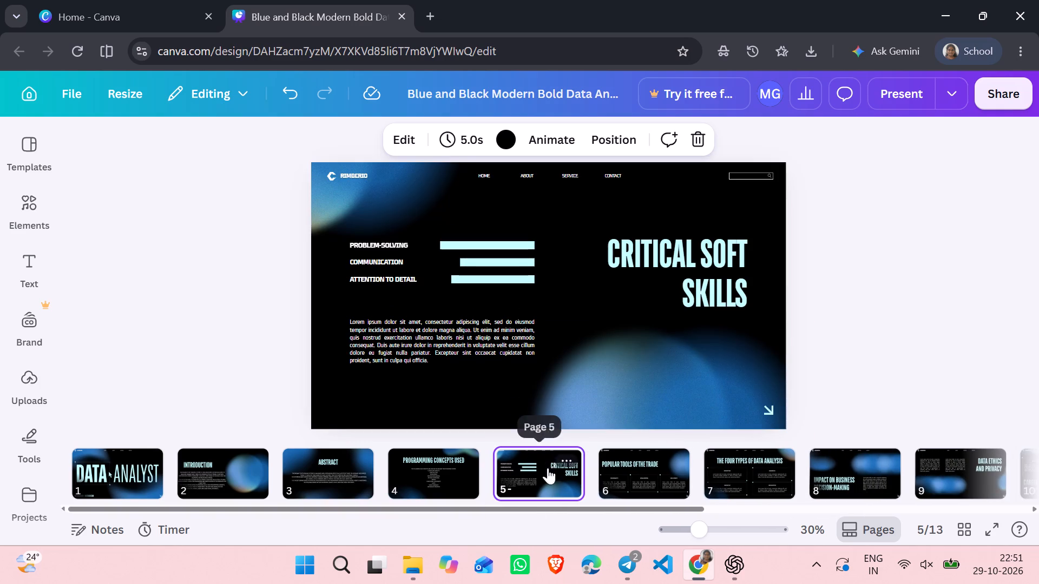
Delete the Contact, Service, About and Home labels and the search box from the Critical Soft Skills slide's header.
{"action": "left_click", "coordinate": [606, 174]}
{"action": "key", "text": "Delete"}
{"action": "left_click", "coordinate": [560, 175]}
{"action": "key", "text": "Delete"}
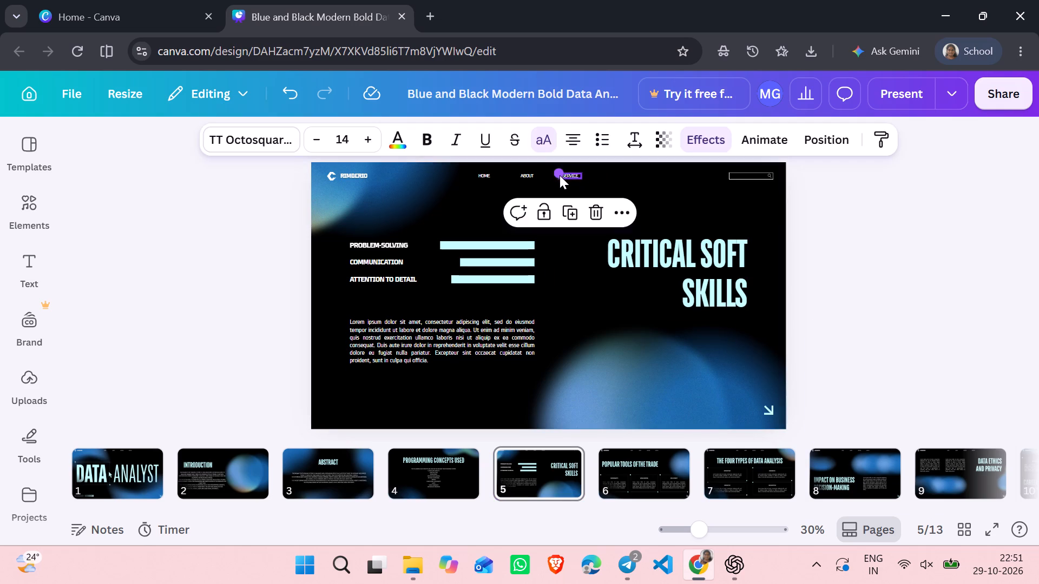
{"action": "left_click", "coordinate": [528, 172]}
{"action": "key", "text": "Delete"}
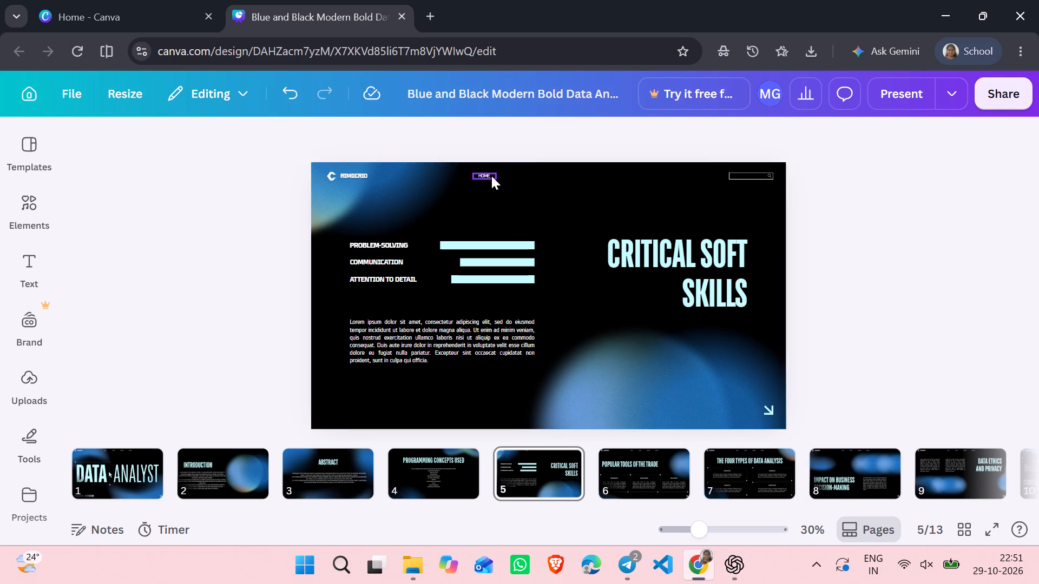
{"action": "left_click", "coordinate": [491, 175]}
{"action": "key", "text": "Delete"}
{"action": "left_click", "coordinate": [740, 171]}
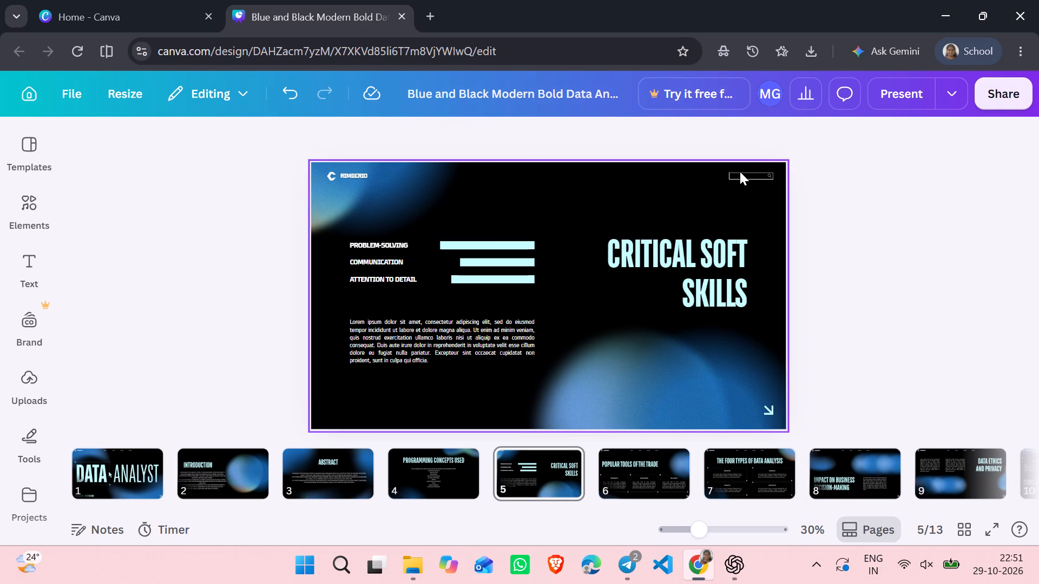
{"action": "key", "text": "Delete"}
{"action": "left_click", "coordinate": [757, 172]}
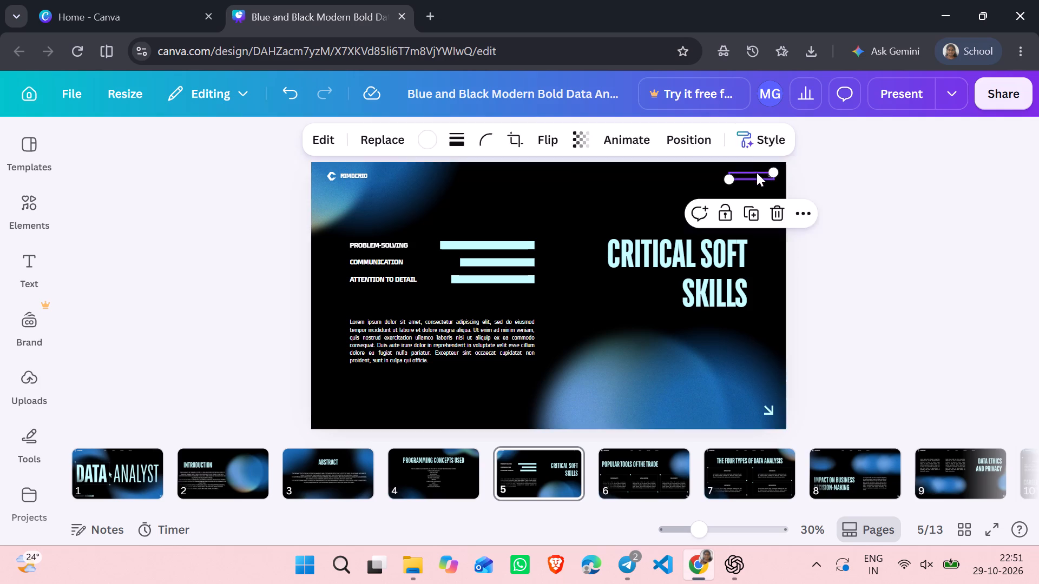
{"action": "key", "text": "Delete"}
Delete the corner arrow, placeholder paragraph, three skill bars and upper-left blue gradient from the Critical Soft Skills slide.
{"action": "left_click", "coordinate": [772, 412]}
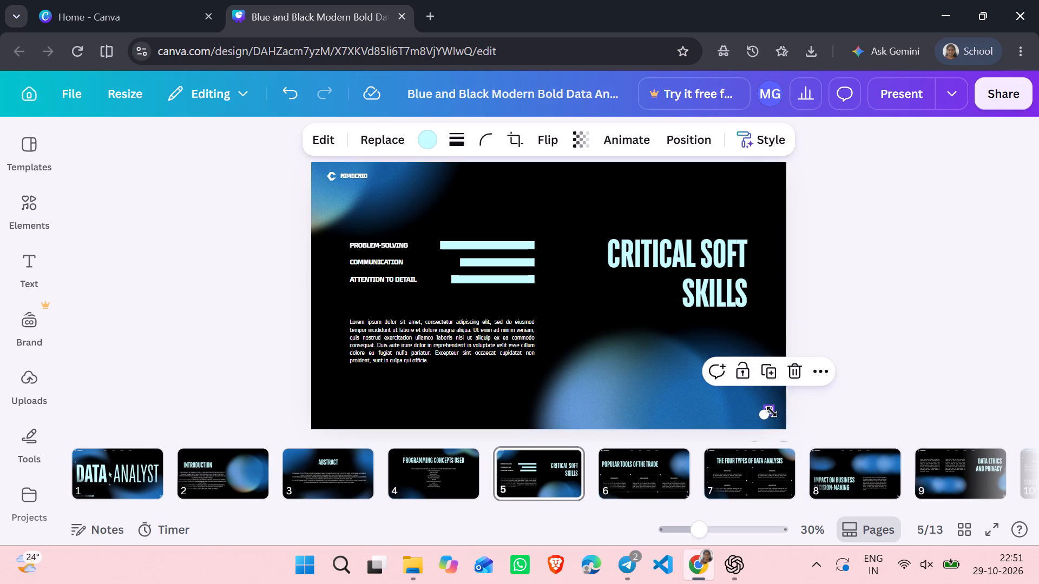
{"action": "key", "text": "Delete"}
{"action": "left_click", "coordinate": [482, 345]}
{"action": "key", "text": "Delete"}
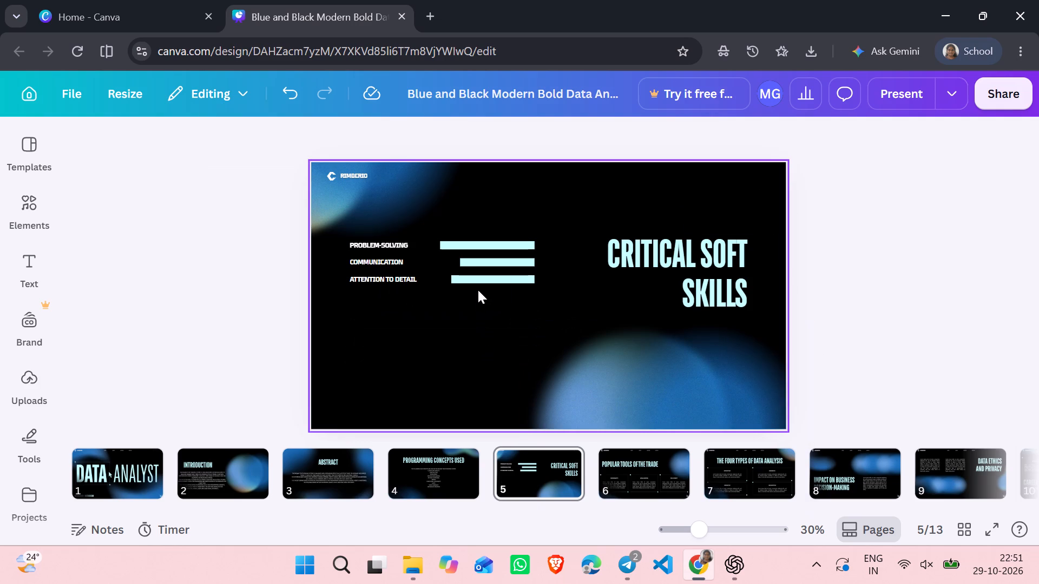
{"action": "left_click", "coordinate": [480, 281]}
{"action": "key", "text": "Delete"}
{"action": "left_click", "coordinate": [480, 260]}
{"action": "key", "text": "Delete"}
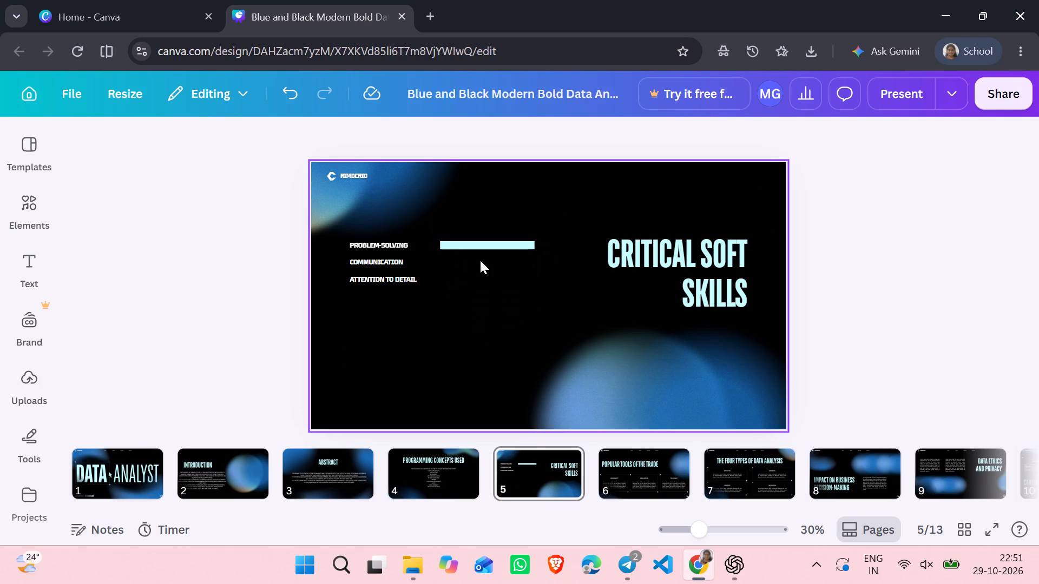
{"action": "left_click", "coordinate": [477, 243]}
{"action": "key", "text": "Delete"}
{"action": "left_click", "coordinate": [390, 239]}
{"action": "key", "text": "Delete"}
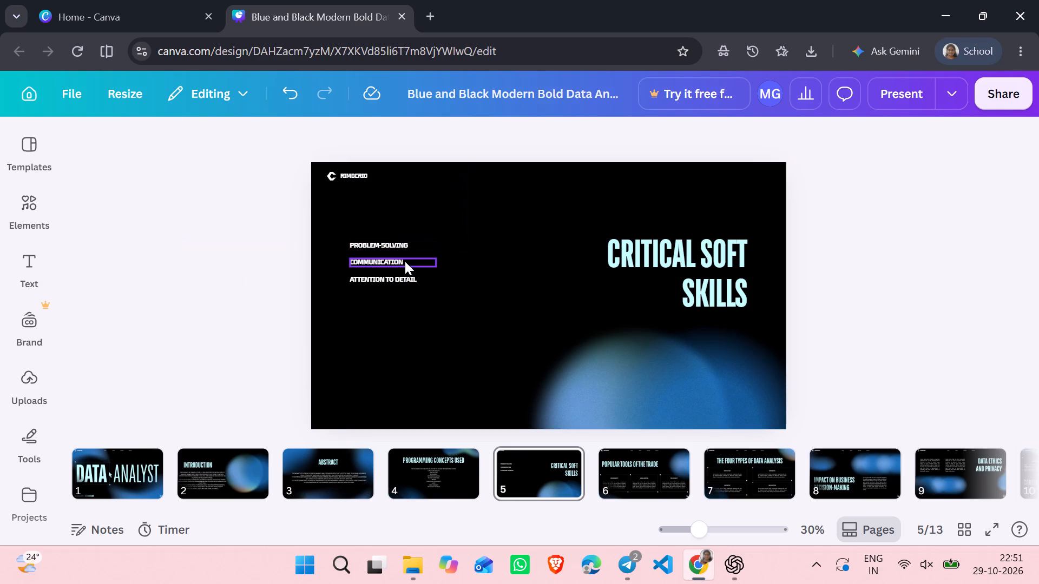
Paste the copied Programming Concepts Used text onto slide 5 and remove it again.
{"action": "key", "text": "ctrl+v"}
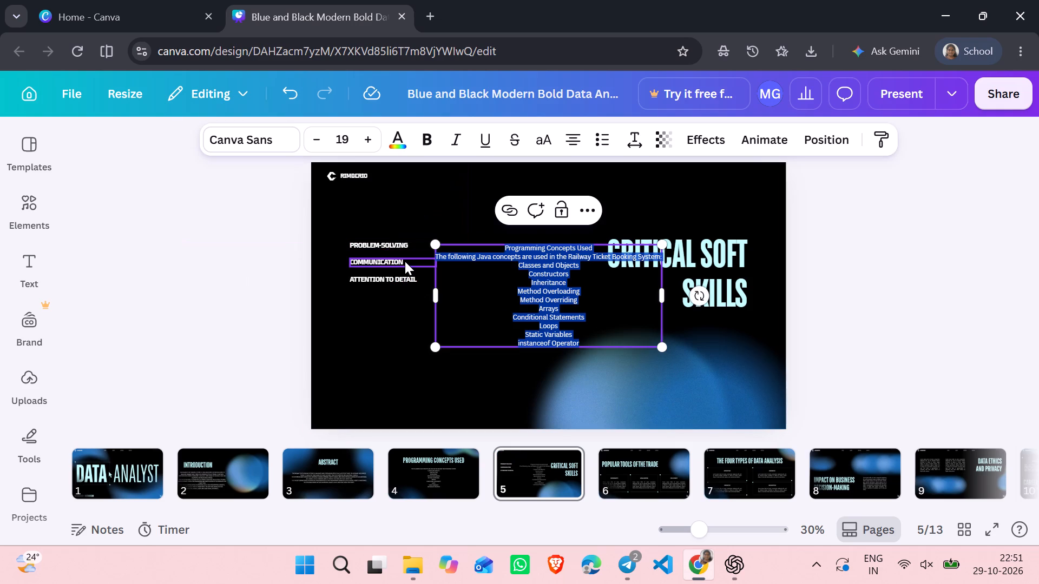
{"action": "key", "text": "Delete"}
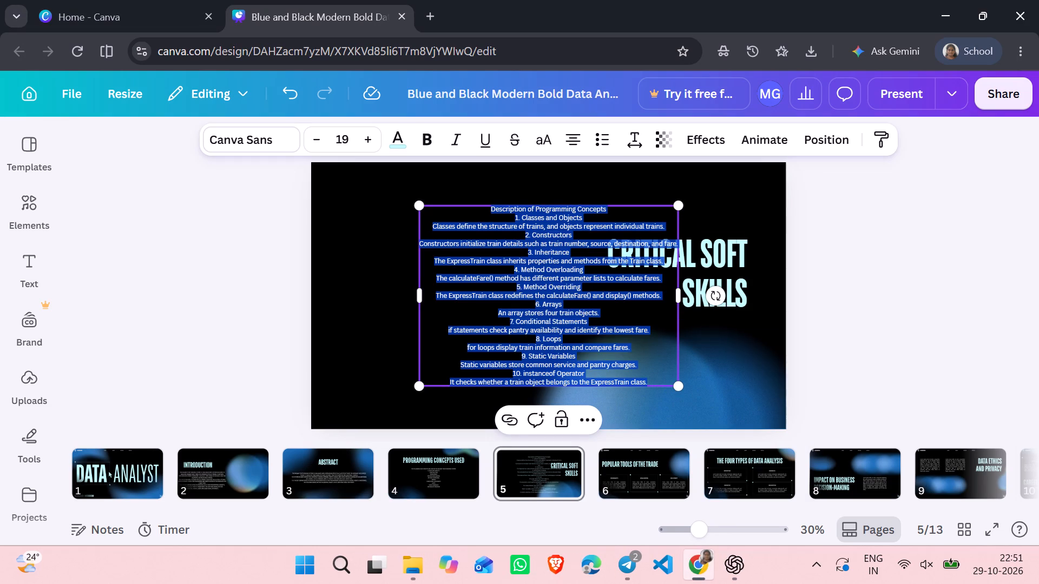
{"action": "left_click", "coordinate": [856, 349]}
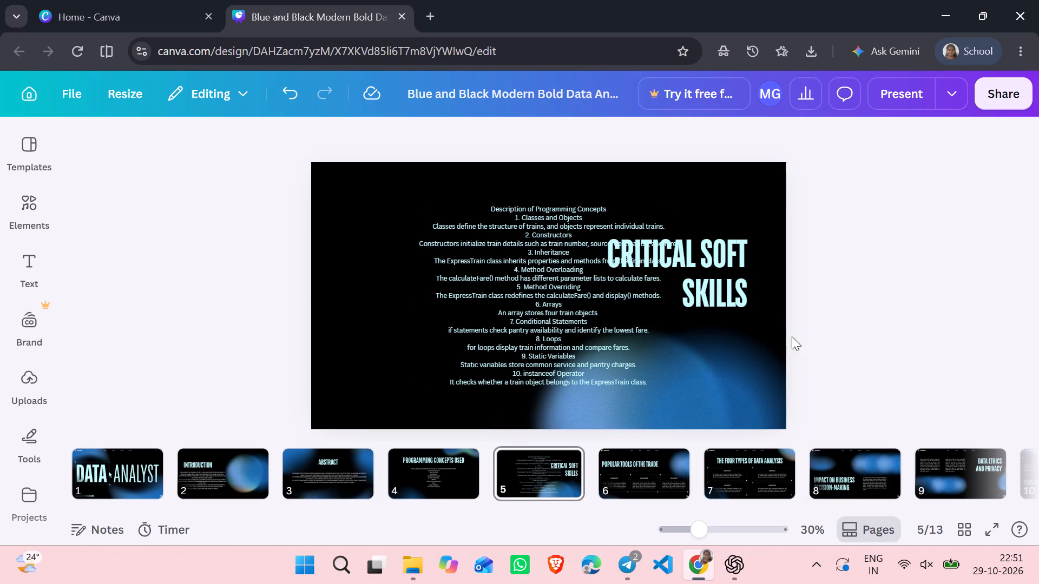
{"action": "left_click", "coordinate": [611, 337]}
{"action": "left_click_drag", "start_coordinate": [611, 337], "coordinate": [522, 325]}
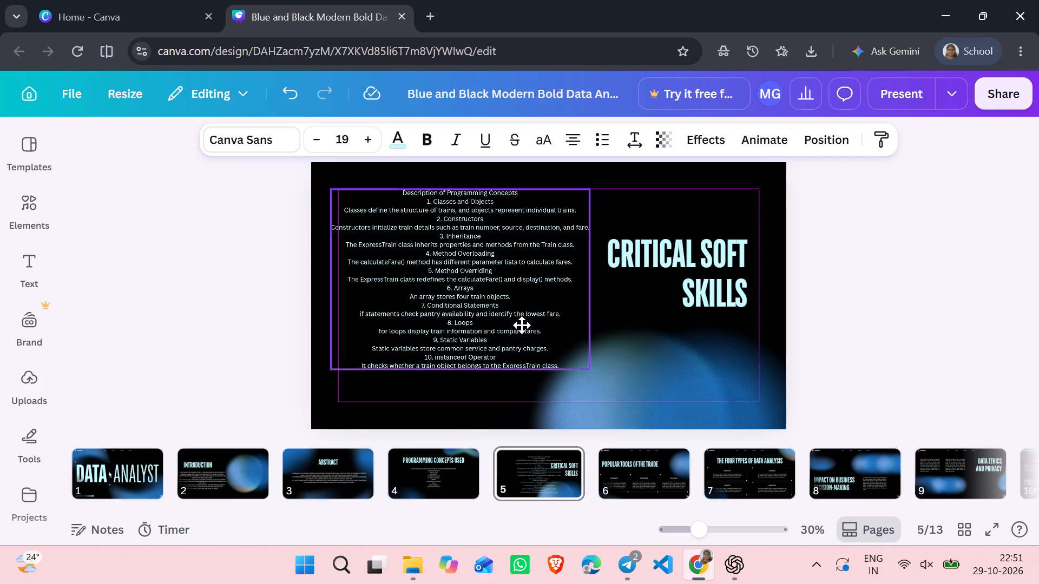
{"action": "left_click_drag", "start_coordinate": [522, 325], "coordinate": [507, 321]}
Replace the Critical Soft Skills title on slide 5 with "DESCRIPTION OF CONCEPTS".
{"action": "left_click", "coordinate": [696, 297]}
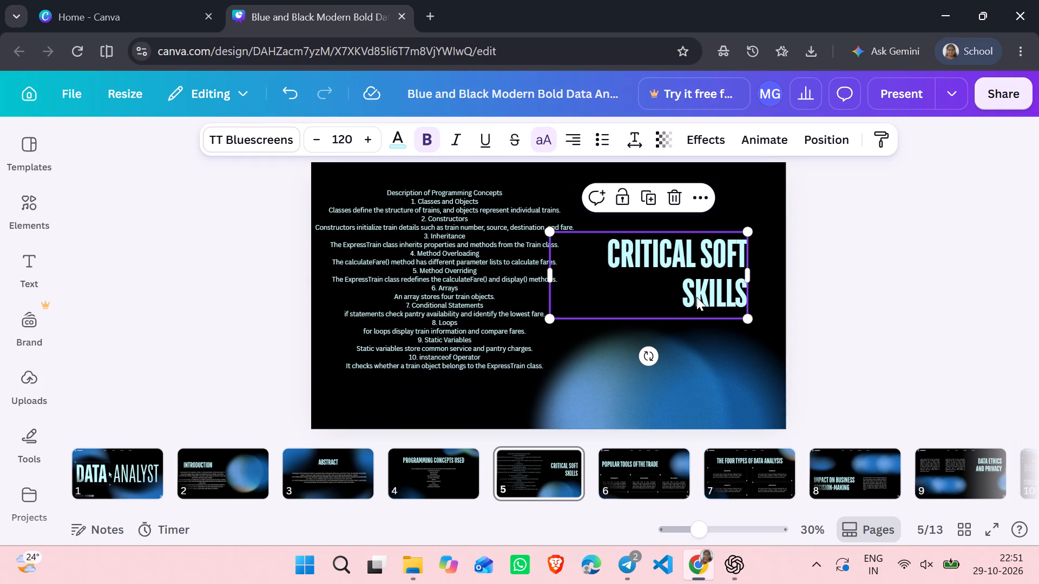
{"action": "left_click", "coordinate": [746, 296]}
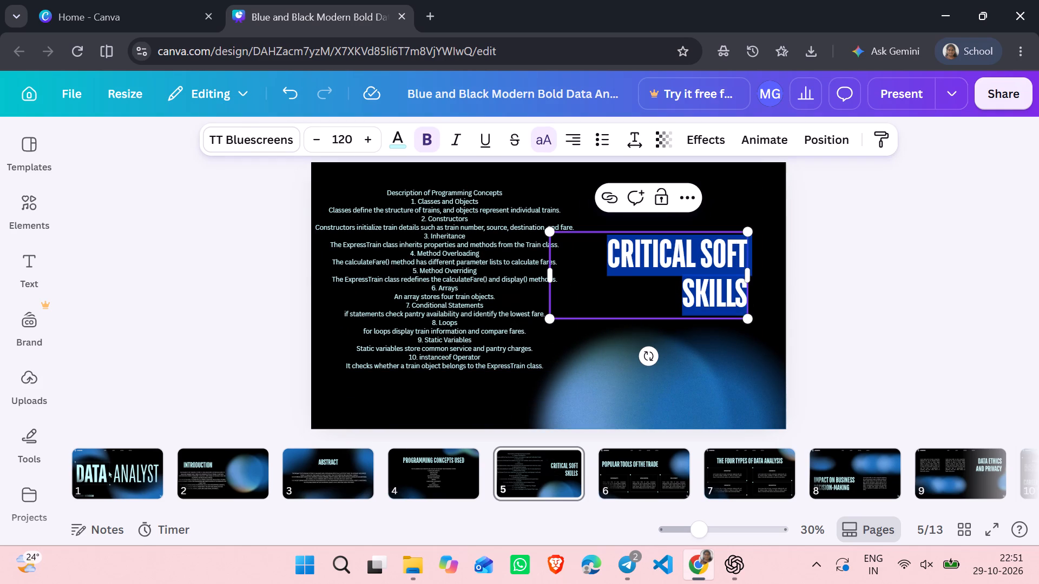
{"action": "key", "text": "BackSpace"}
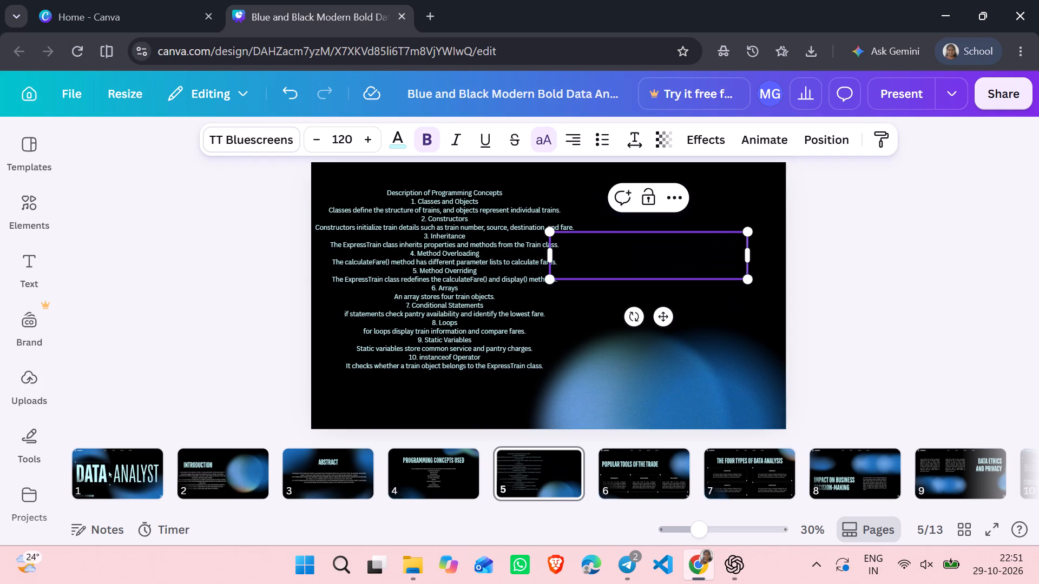
{"action": "type", "text": "DE"}
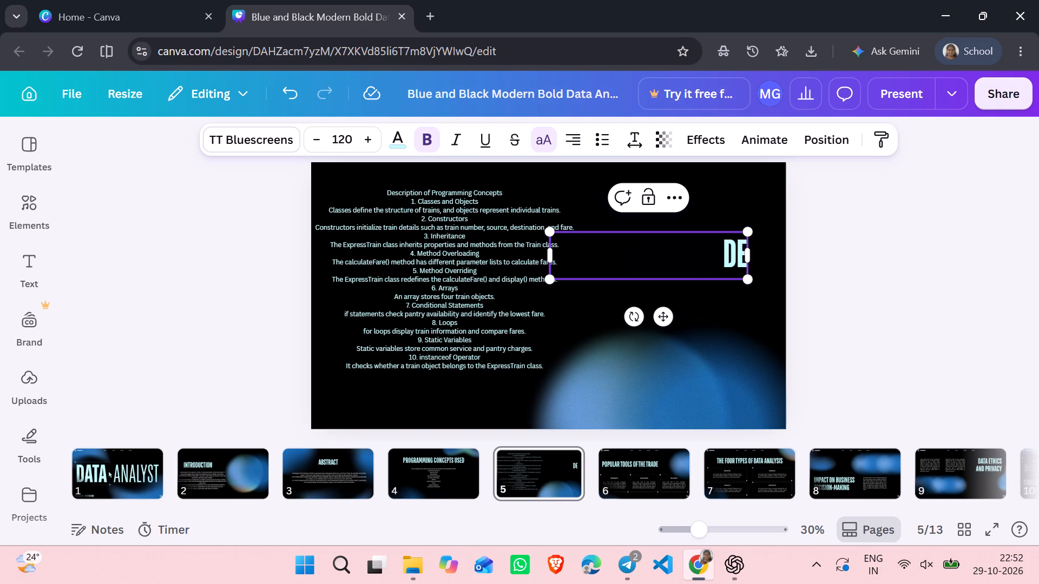
{"action": "key", "text": "s"}
{"action": "type", "text": "CR"}
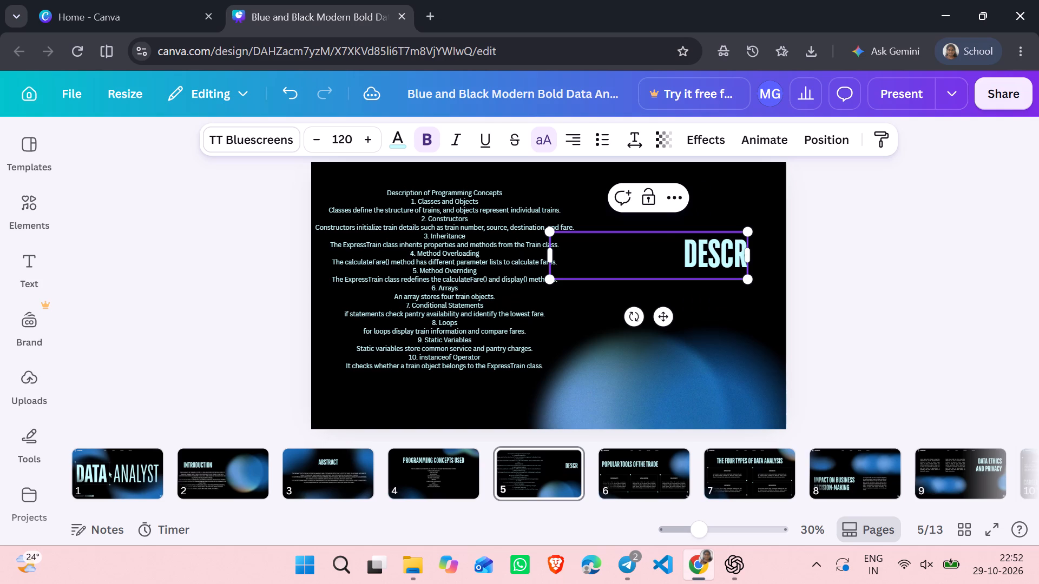
{"action": "type", "text": "IPTION"}
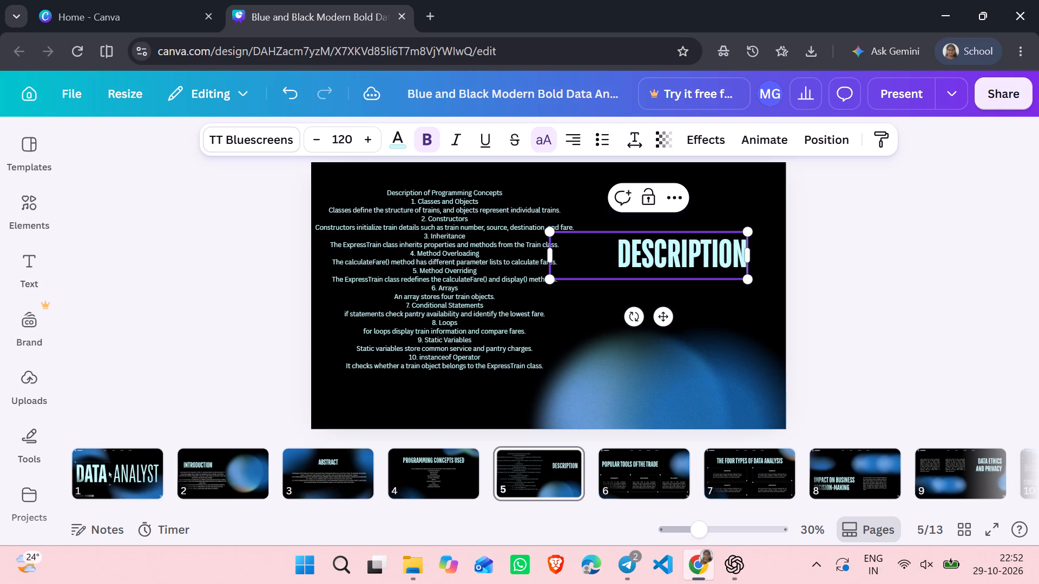
{"action": "key", "text": "space"}
{"action": "type", "text": "OF"}
{"action": "key", "text": "space"}
{"action": "key", "text": "BackSpace"}
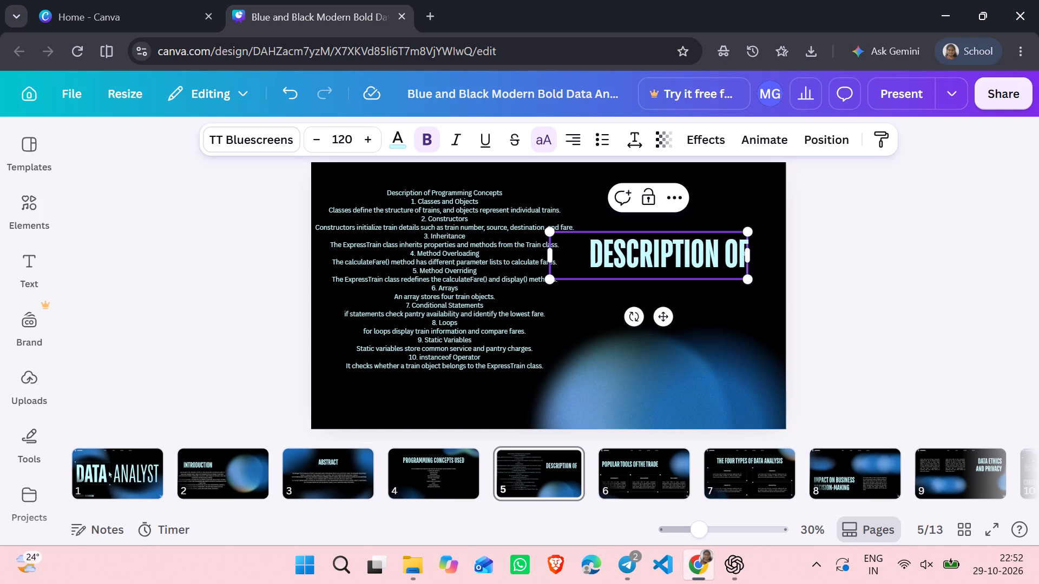
{"action": "key", "text": "BackSpace"}
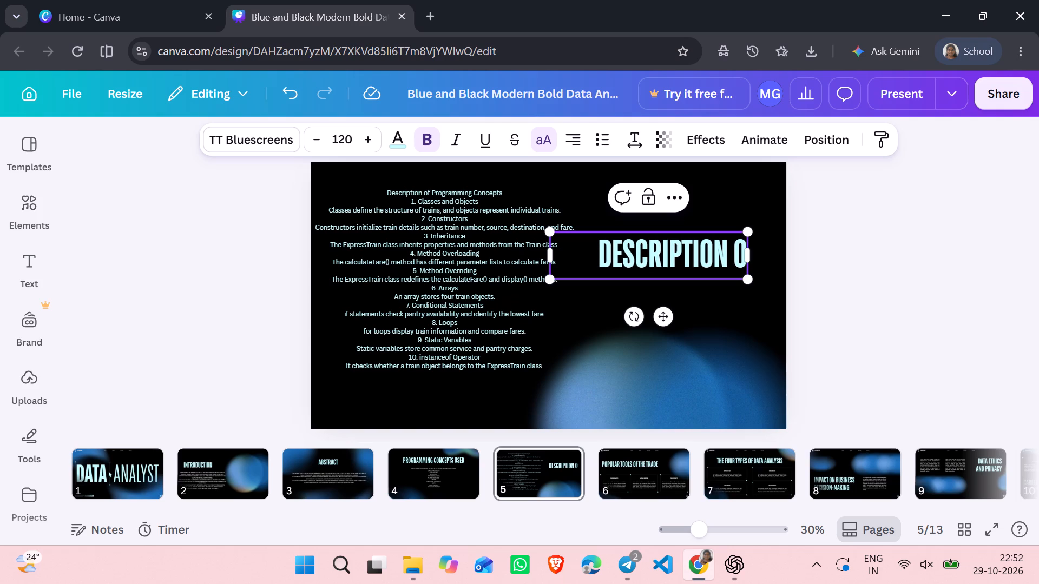
{"action": "type", "text": "F CONCE"}
{"action": "type", "text": "PTS USED"}
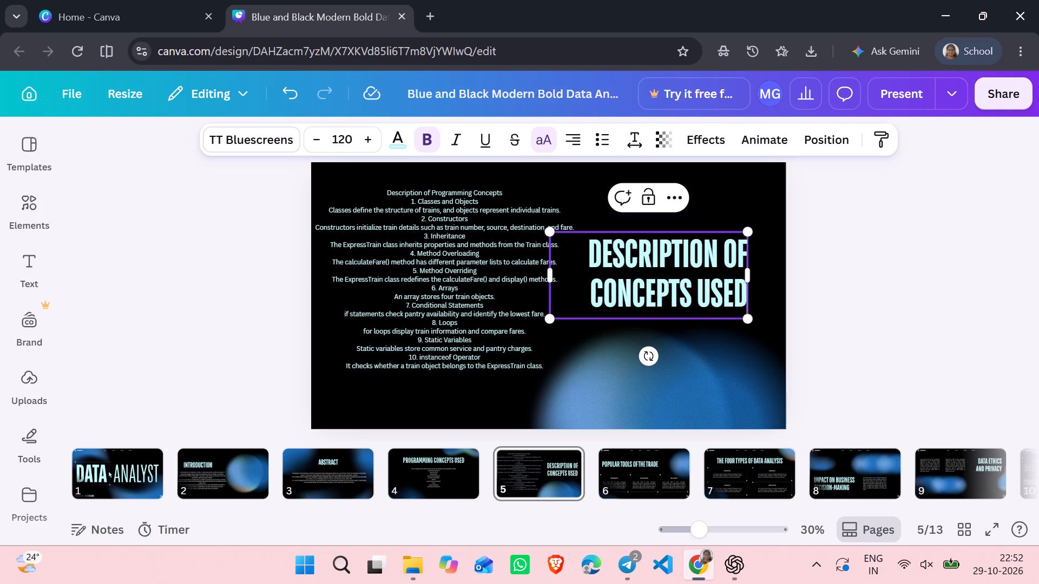
{"action": "key", "text": "BackSpace"}
{"action": "key", "text": "BackSpace"}
{"action": "key", "text": "BackSpace"}
{"action": "key", "text": "BackSpace"}
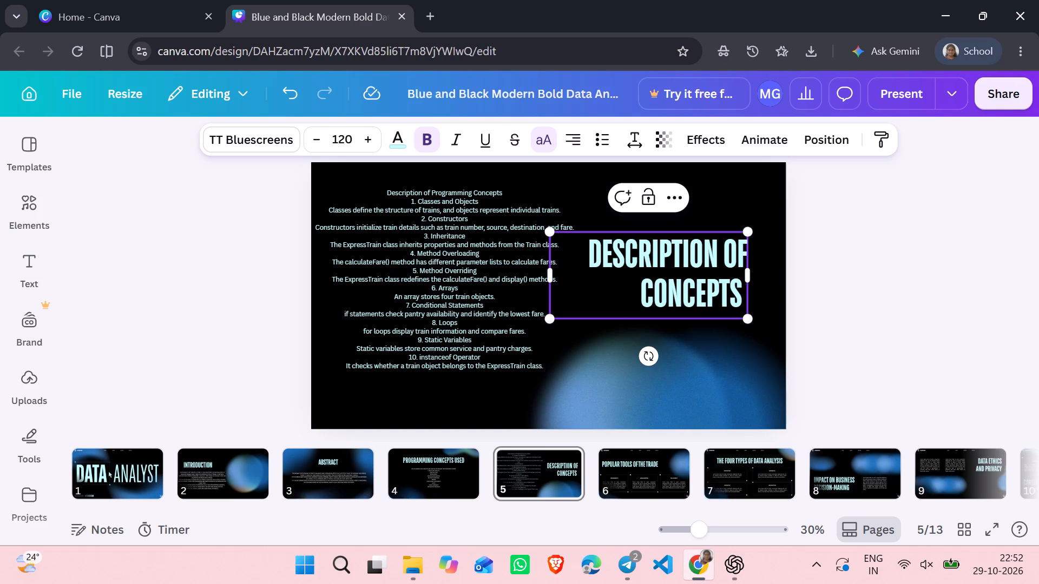
{"action": "left_click", "coordinate": [941, 268]}
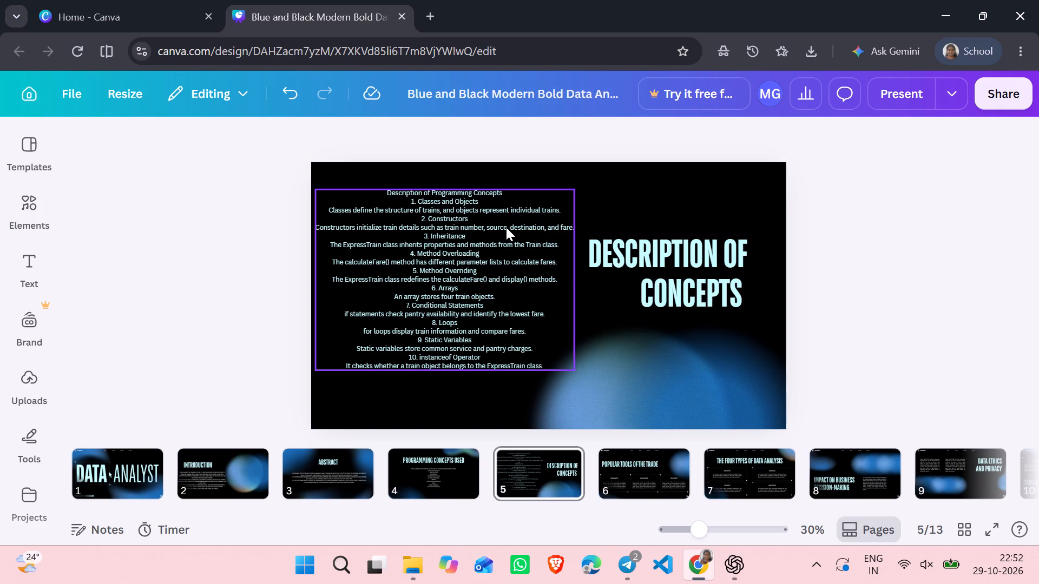
Delete the "Description of Programming Concepts" heading line from the pasted text on slide 5.
{"action": "left_click", "coordinate": [510, 193]}
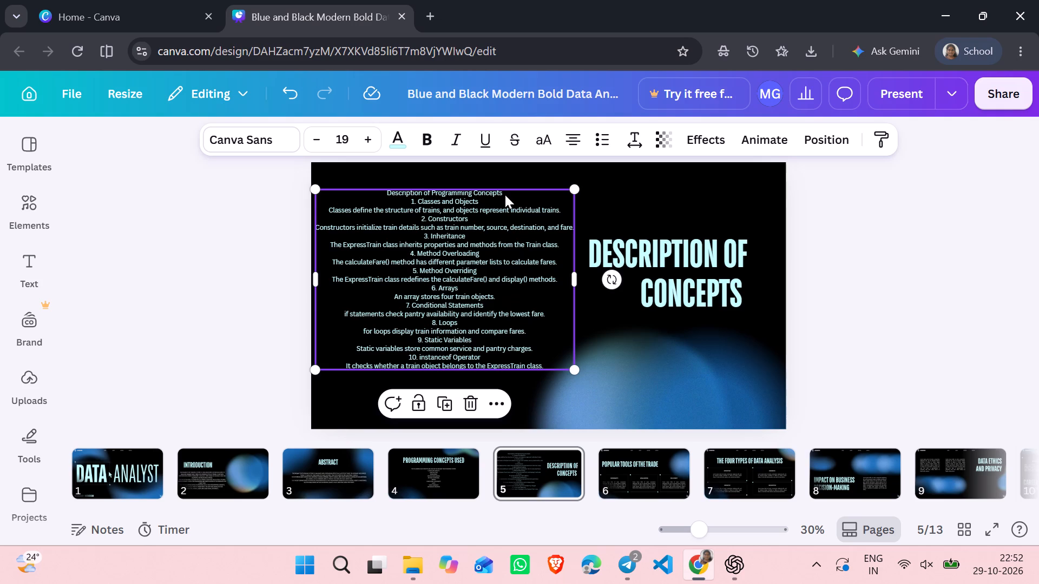
{"action": "left_click", "coordinate": [505, 195]}
{"action": "left_click", "coordinate": [505, 195]}
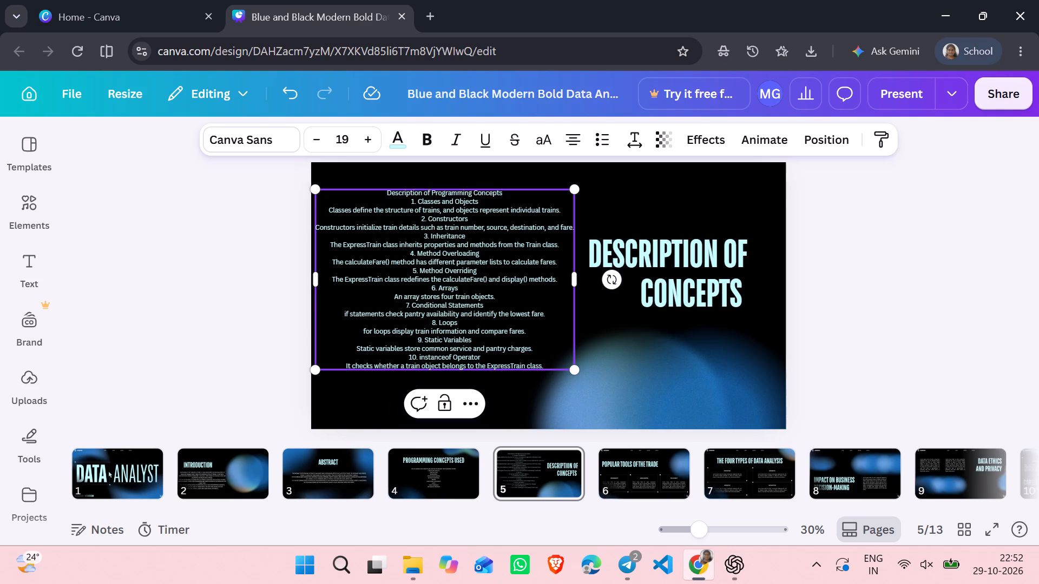
{"action": "double_click", "coordinate": [384, 194]}
{"action": "left_click_drag", "start_coordinate": [384, 194], "coordinate": [463, 201]}
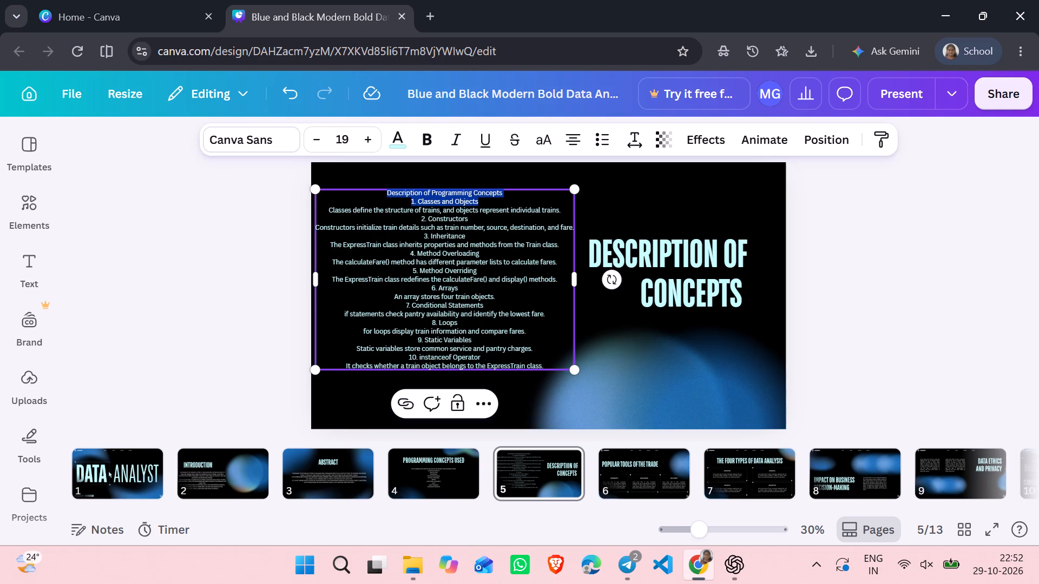
{"action": "left_click_drag", "start_coordinate": [463, 201], "coordinate": [512, 189]}
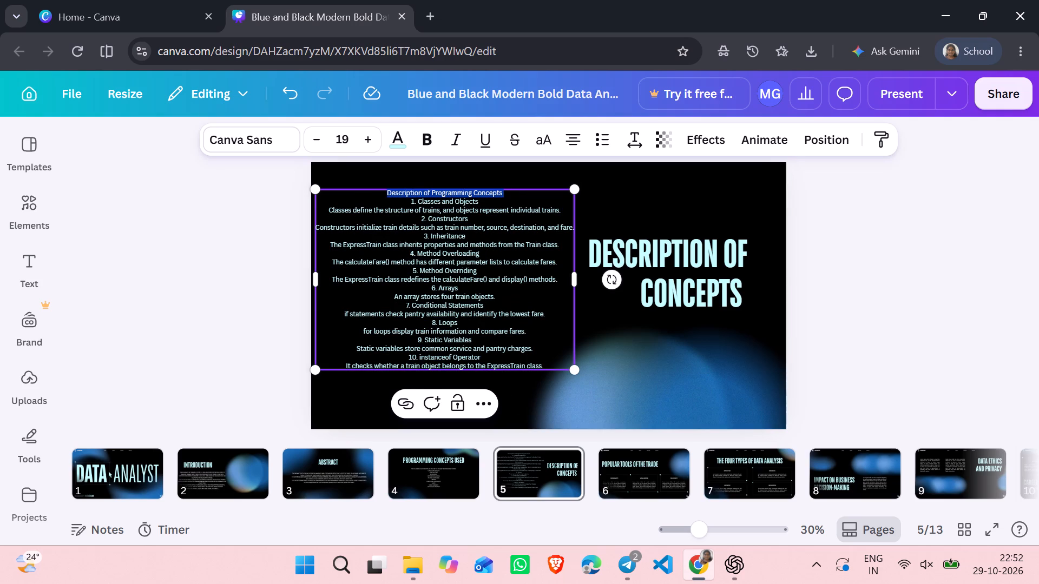
{"action": "key", "text": "BackSpace"}
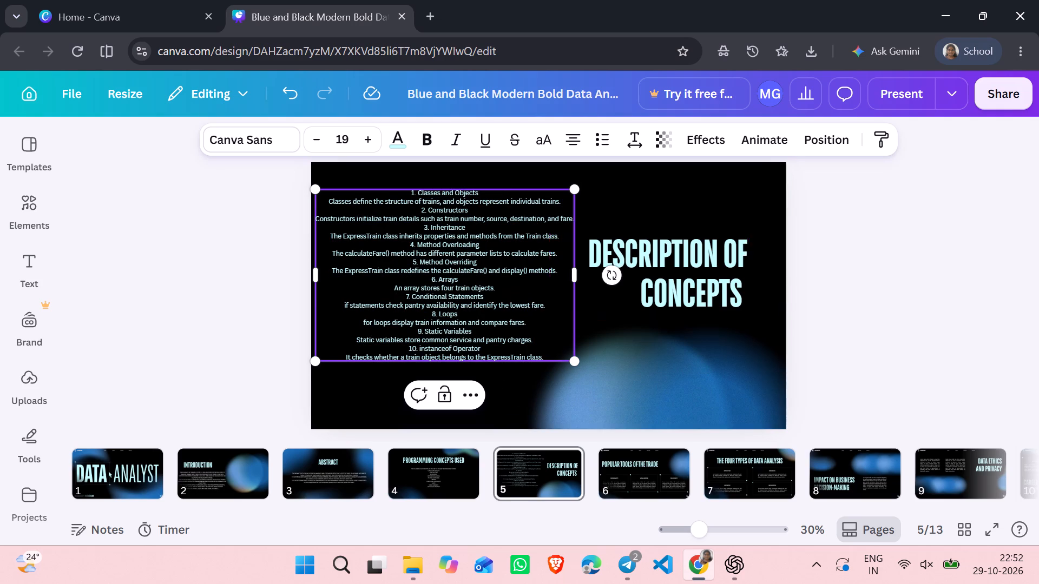
Try to increase the concept description text's font size to 21 from within the "7. Conditional Statements" line.
{"action": "left_click", "coordinate": [505, 293]}
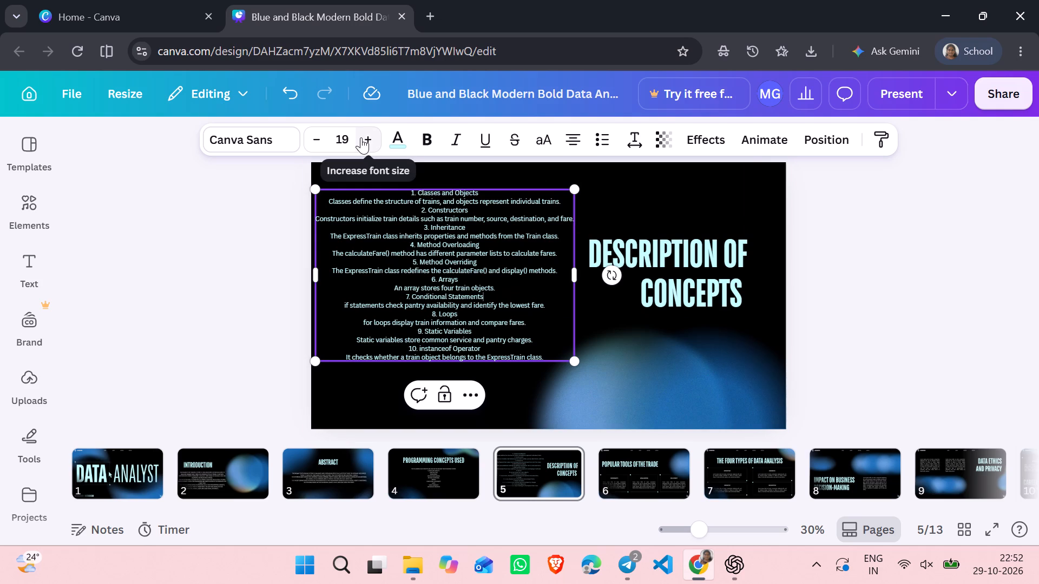
{"action": "left_click", "coordinate": [361, 137]}
{"action": "left_click", "coordinate": [369, 137]}
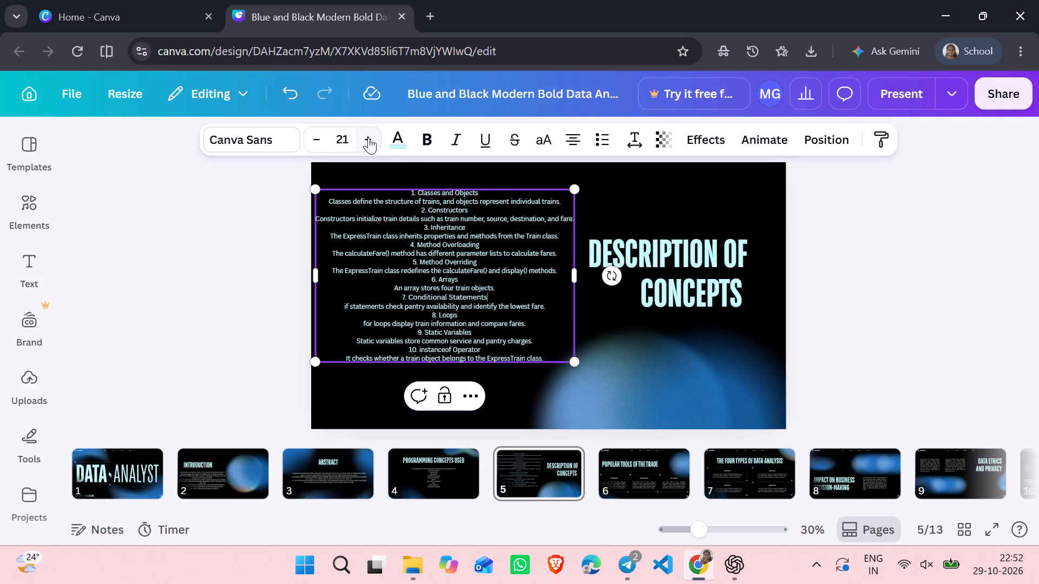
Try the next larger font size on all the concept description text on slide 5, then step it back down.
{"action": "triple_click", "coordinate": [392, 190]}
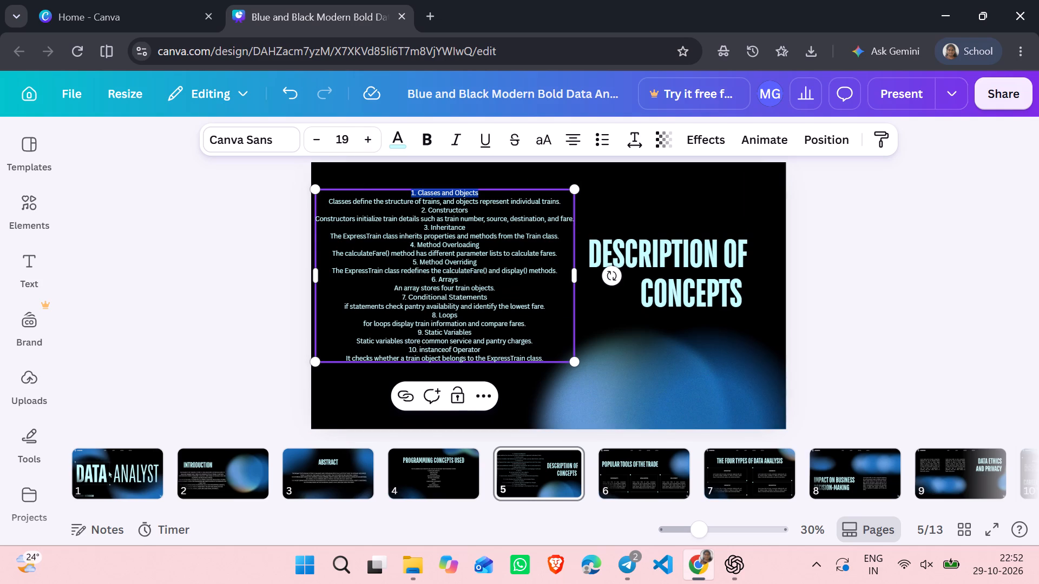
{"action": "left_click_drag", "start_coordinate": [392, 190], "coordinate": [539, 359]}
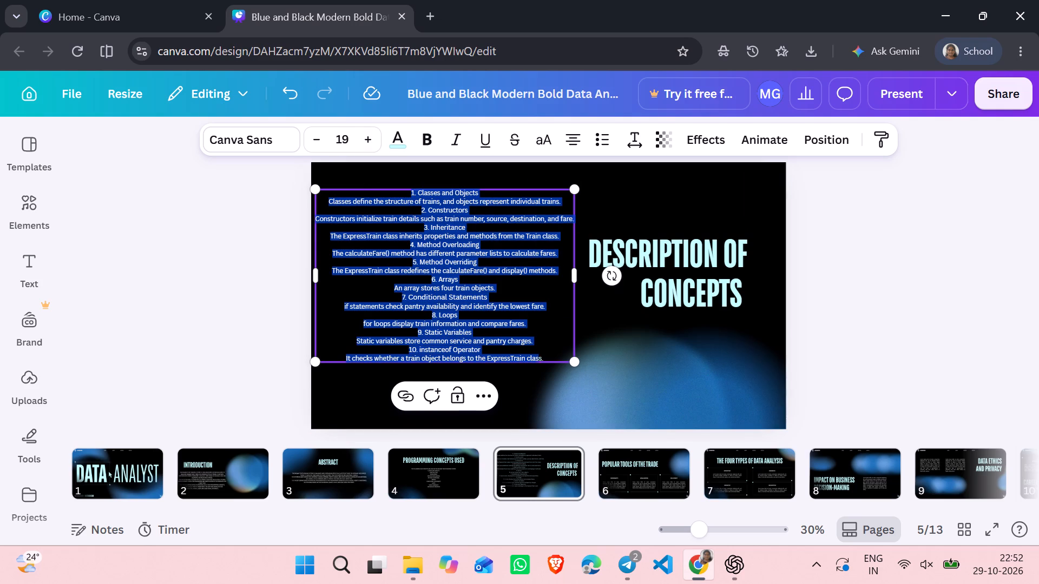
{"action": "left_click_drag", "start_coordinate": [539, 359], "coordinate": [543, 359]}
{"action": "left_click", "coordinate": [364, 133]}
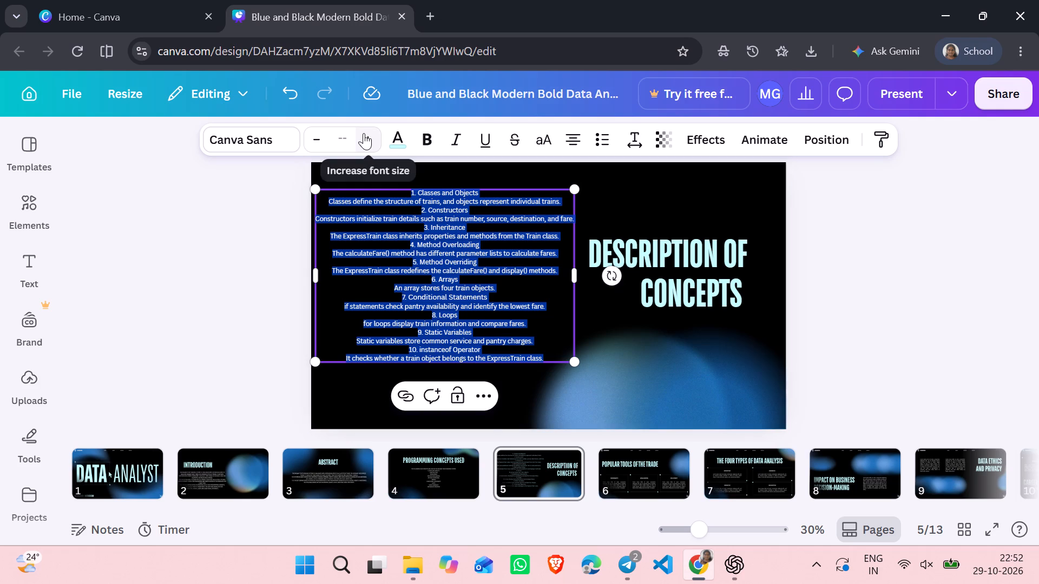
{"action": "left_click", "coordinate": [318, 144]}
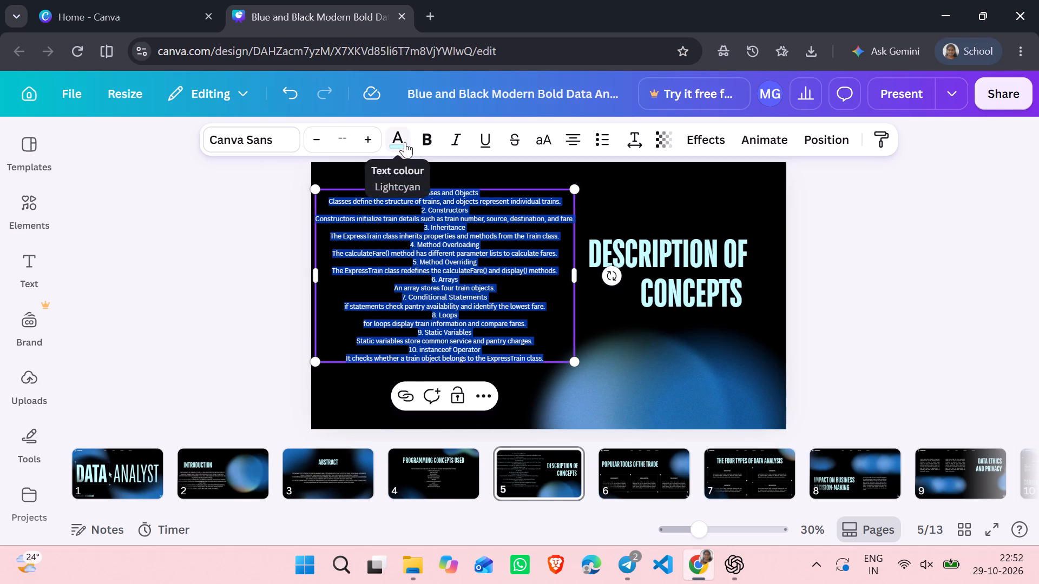
Change the colour of all the selected concept description text on slide 5 to white.
{"action": "left_click", "coordinate": [405, 142]}
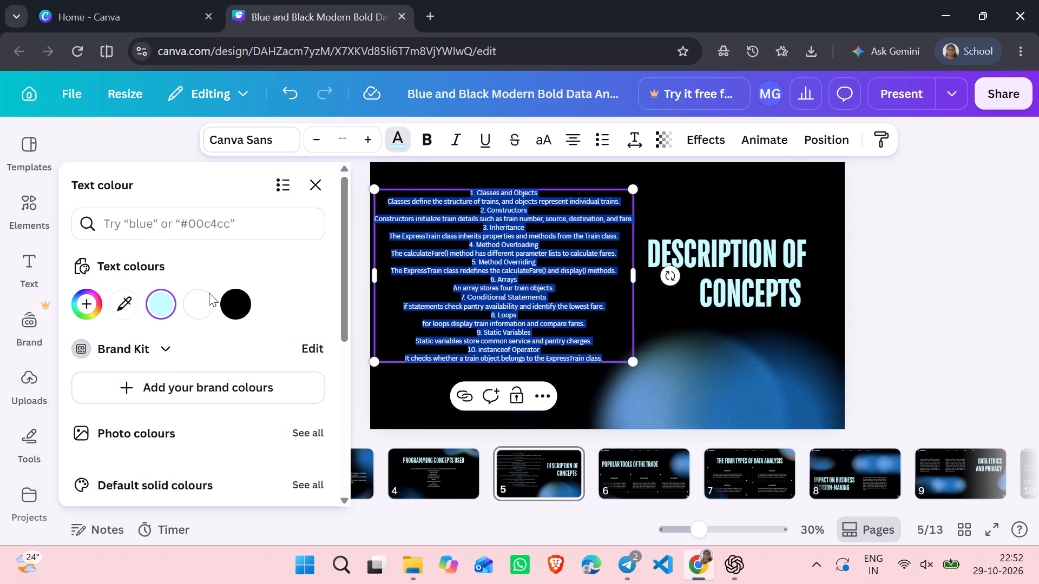
{"action": "left_click", "coordinate": [209, 293]}
{"action": "left_click", "coordinate": [207, 307]}
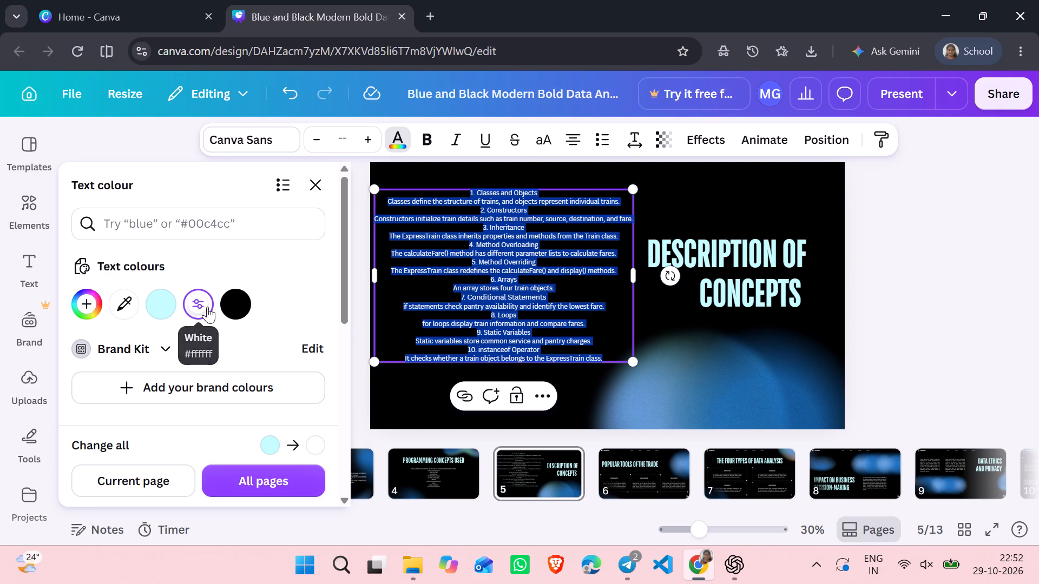
{"action": "left_click", "coordinate": [917, 284]}
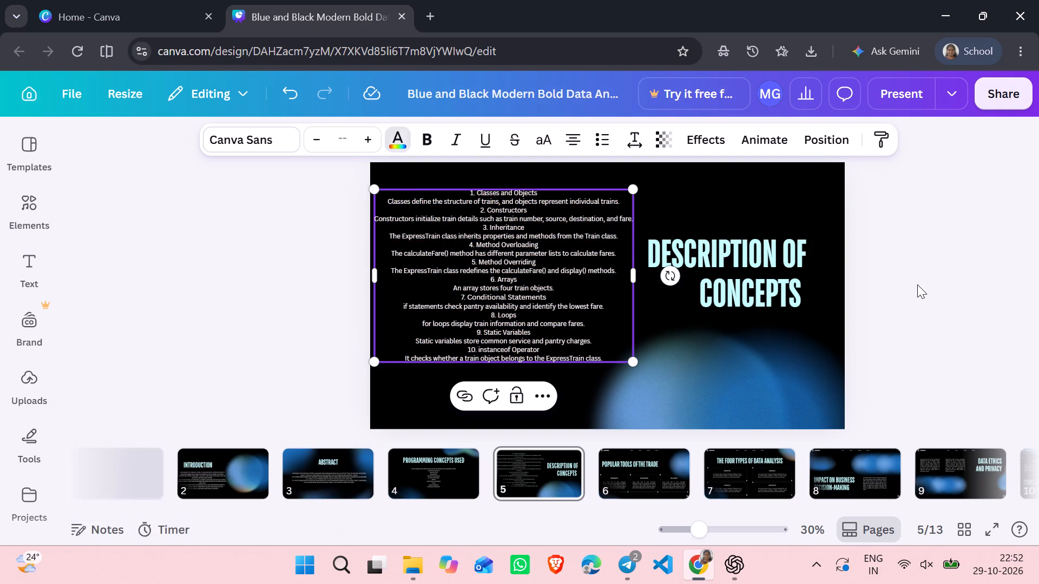
{"action": "left_click", "coordinate": [890, 242]}
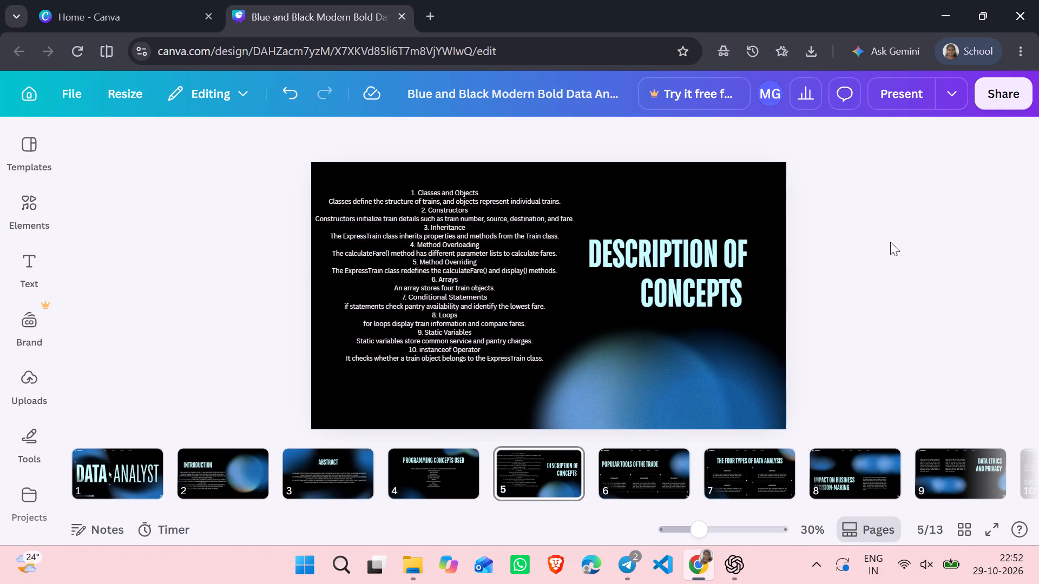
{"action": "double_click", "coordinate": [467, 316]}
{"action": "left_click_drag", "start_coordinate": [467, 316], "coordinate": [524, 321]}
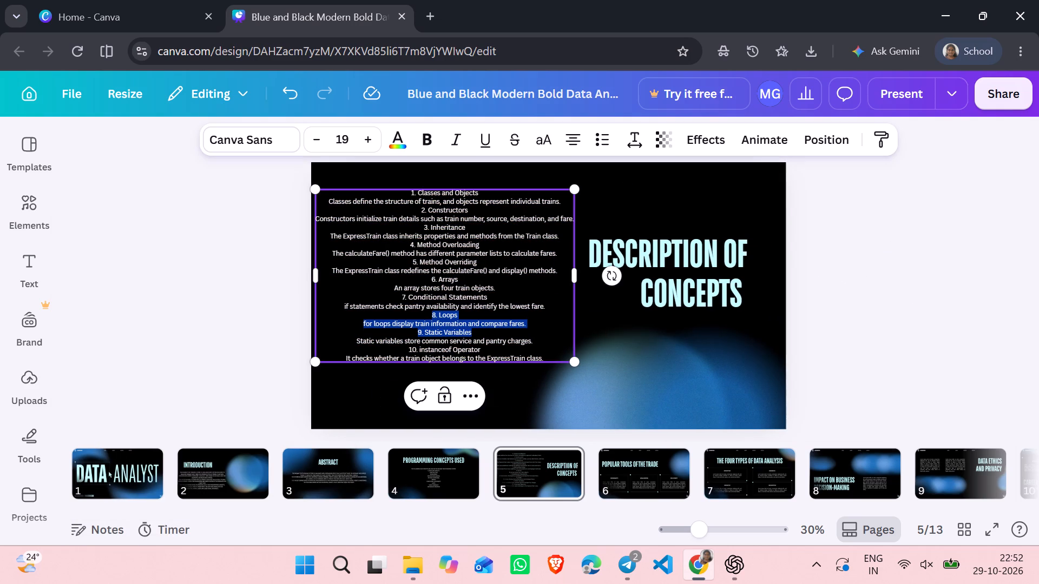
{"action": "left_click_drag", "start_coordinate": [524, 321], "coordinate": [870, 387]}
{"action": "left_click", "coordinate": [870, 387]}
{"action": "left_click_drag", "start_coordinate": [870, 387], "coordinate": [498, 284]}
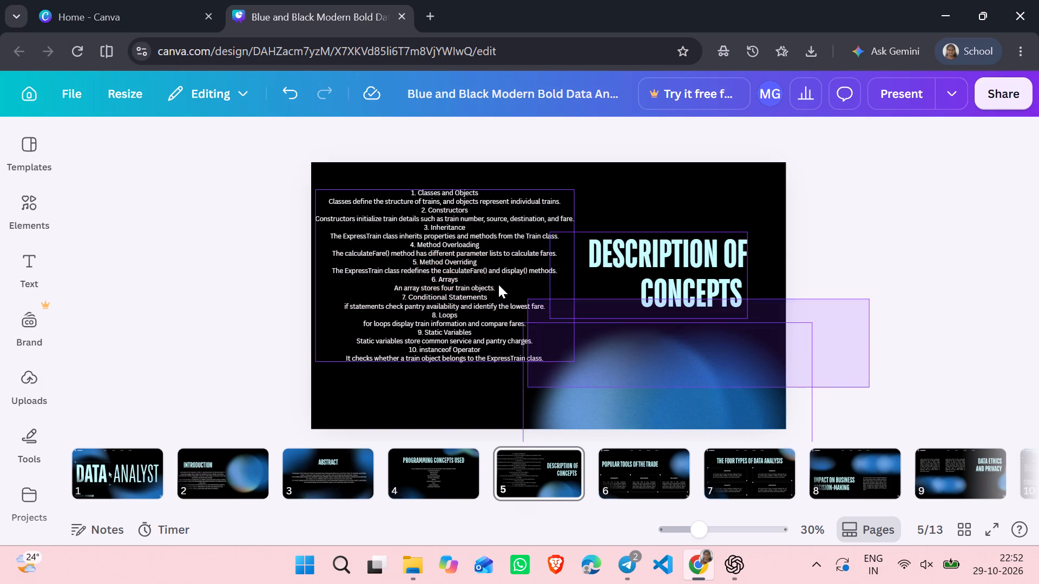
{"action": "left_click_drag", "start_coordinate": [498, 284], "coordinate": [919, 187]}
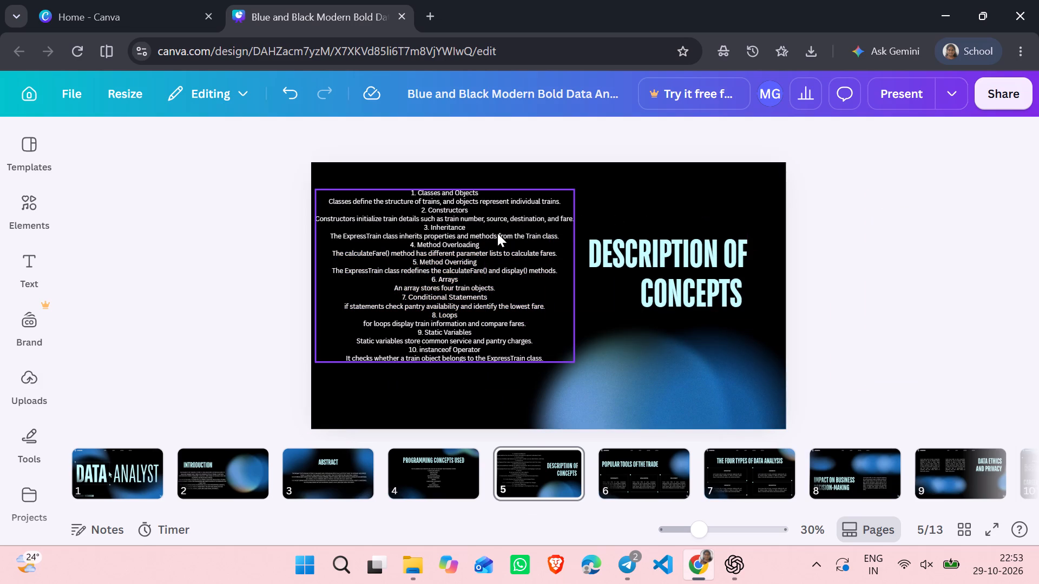
Move the concept description text block on slide 5 down, against the slide's left edge.
{"action": "left_click", "coordinate": [500, 234]}
{"action": "left_click_drag", "start_coordinate": [500, 234], "coordinate": [499, 251]}
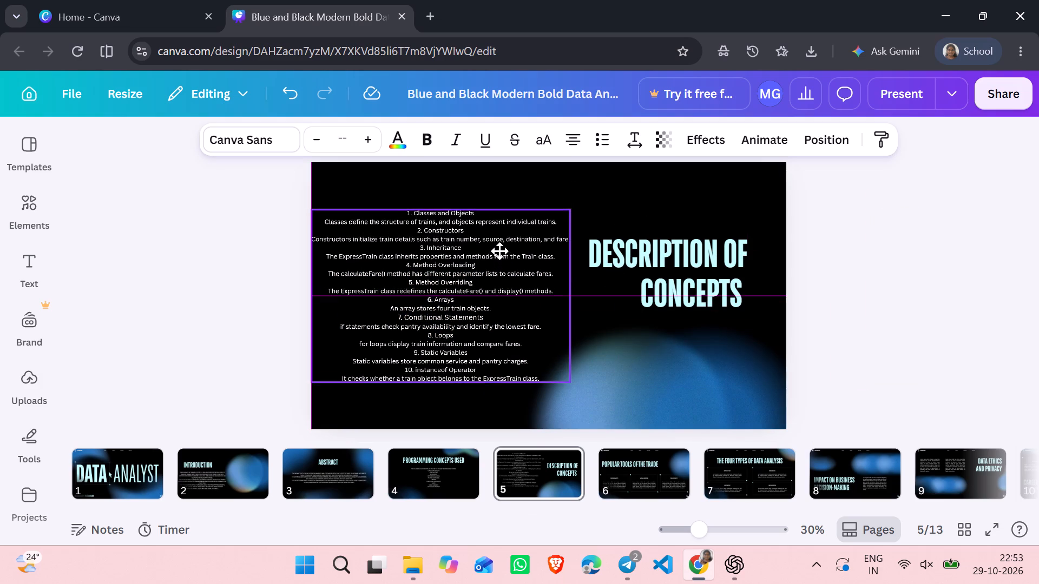
{"action": "left_click_drag", "start_coordinate": [499, 251], "coordinate": [503, 258]}
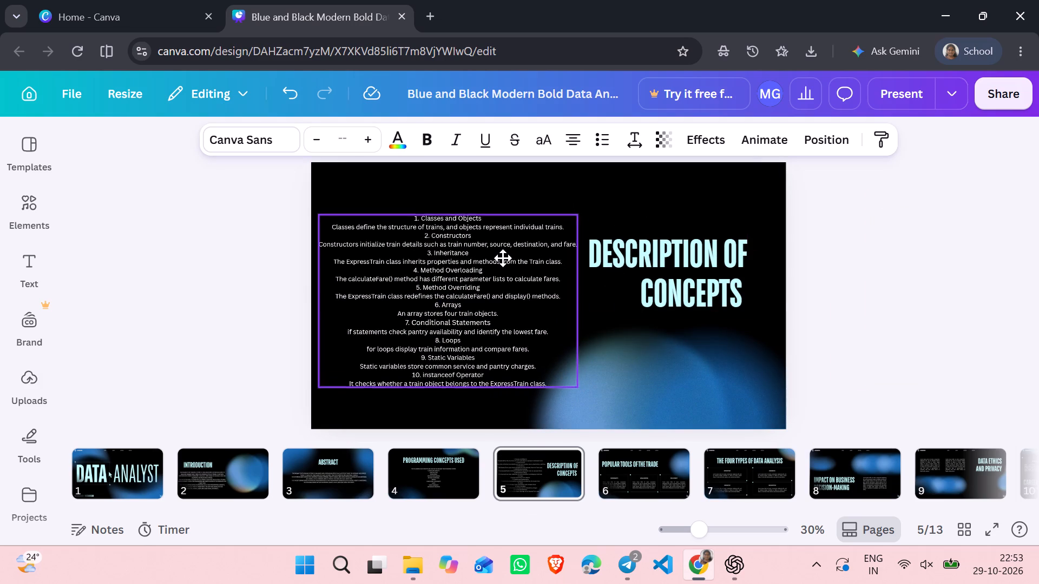
{"action": "left_click_drag", "start_coordinate": [503, 258], "coordinate": [504, 261]}
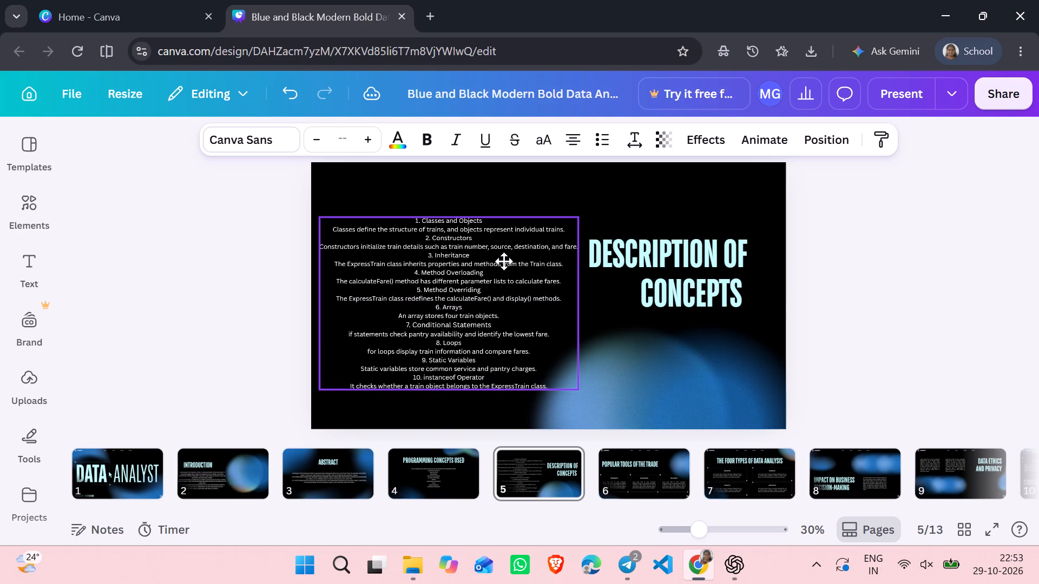
{"action": "left_click_drag", "start_coordinate": [504, 261], "coordinate": [500, 258]}
{"action": "left_click", "coordinate": [870, 226]}
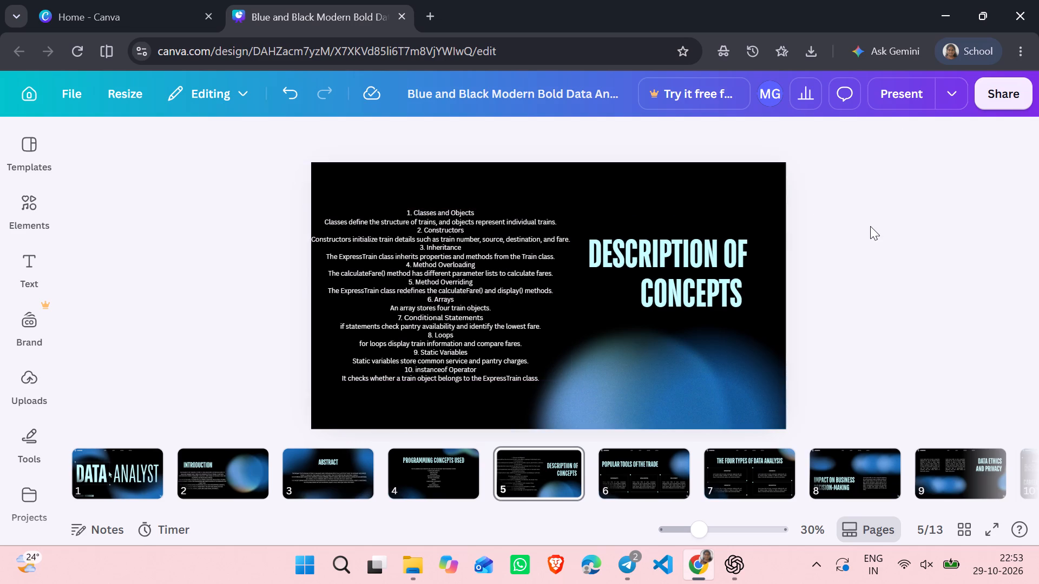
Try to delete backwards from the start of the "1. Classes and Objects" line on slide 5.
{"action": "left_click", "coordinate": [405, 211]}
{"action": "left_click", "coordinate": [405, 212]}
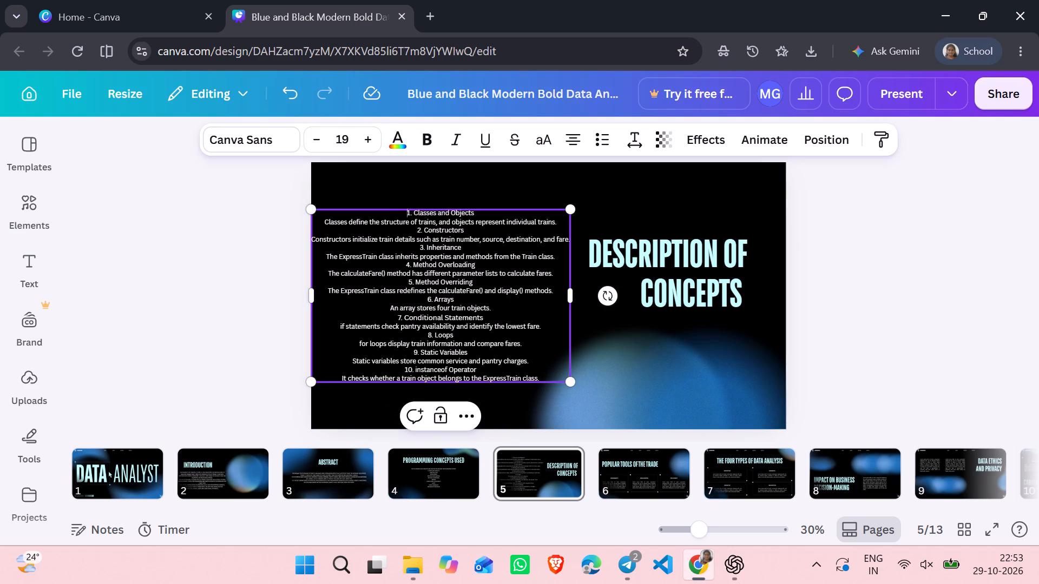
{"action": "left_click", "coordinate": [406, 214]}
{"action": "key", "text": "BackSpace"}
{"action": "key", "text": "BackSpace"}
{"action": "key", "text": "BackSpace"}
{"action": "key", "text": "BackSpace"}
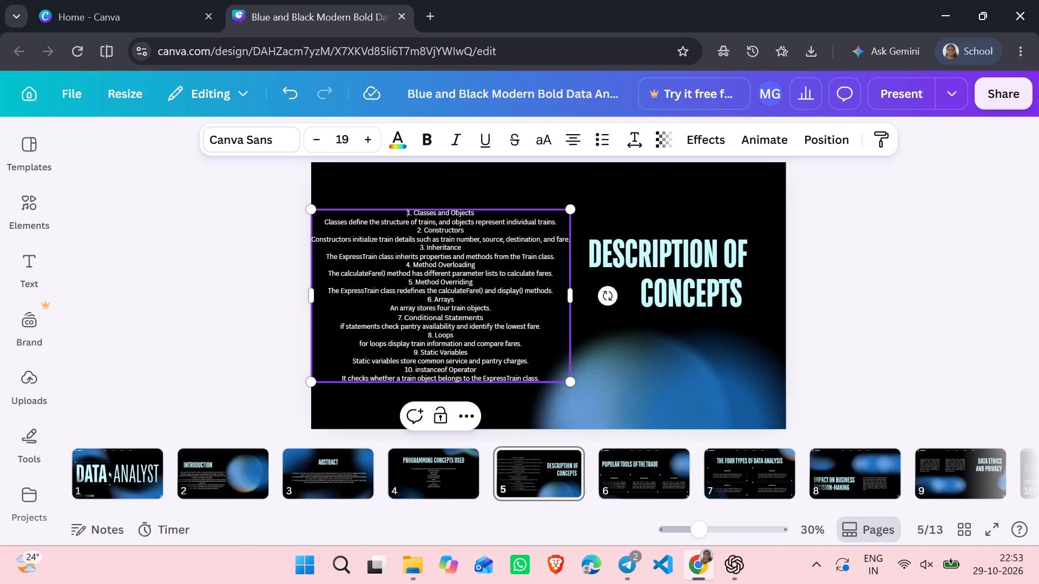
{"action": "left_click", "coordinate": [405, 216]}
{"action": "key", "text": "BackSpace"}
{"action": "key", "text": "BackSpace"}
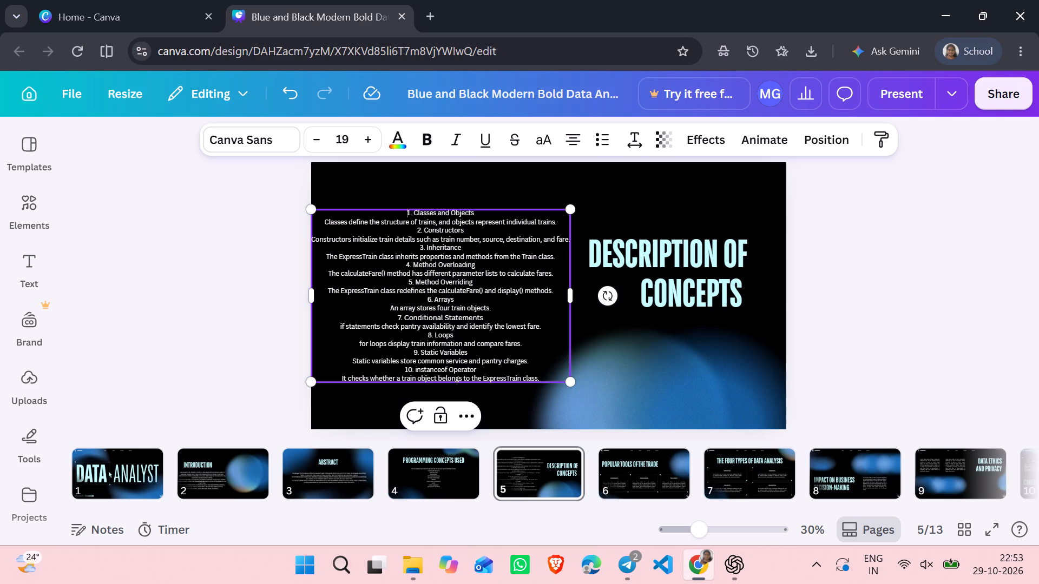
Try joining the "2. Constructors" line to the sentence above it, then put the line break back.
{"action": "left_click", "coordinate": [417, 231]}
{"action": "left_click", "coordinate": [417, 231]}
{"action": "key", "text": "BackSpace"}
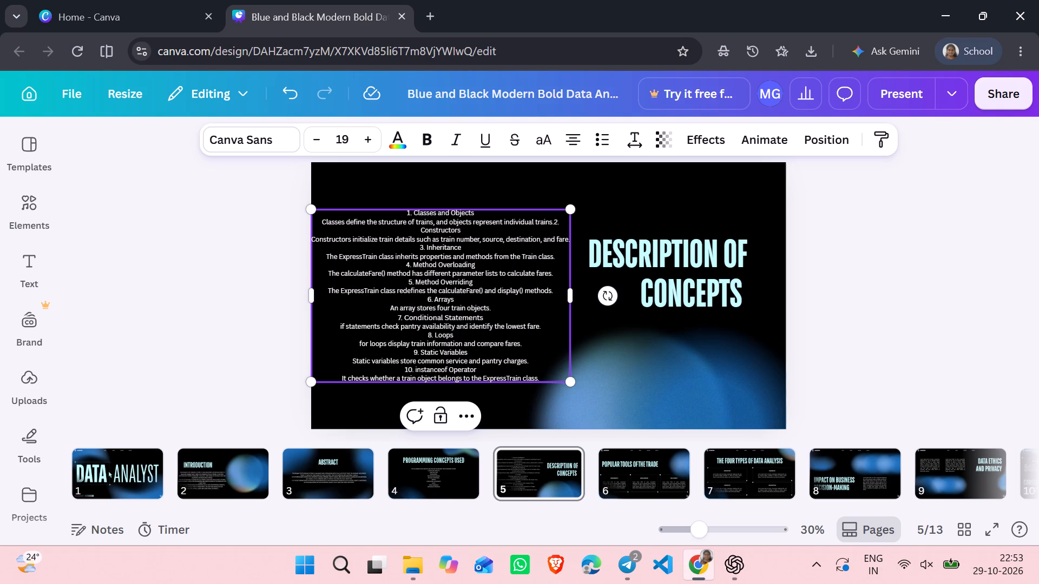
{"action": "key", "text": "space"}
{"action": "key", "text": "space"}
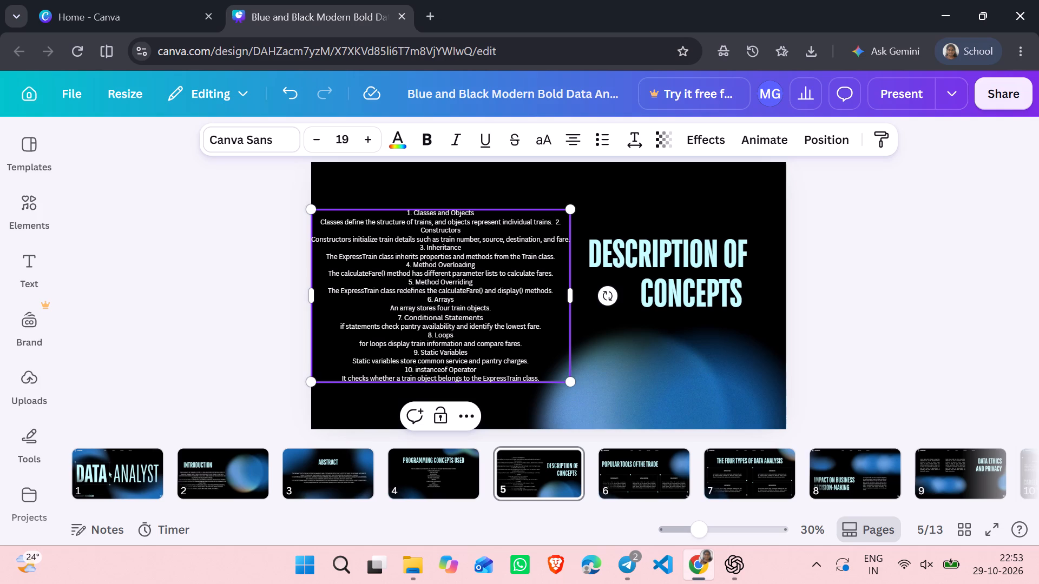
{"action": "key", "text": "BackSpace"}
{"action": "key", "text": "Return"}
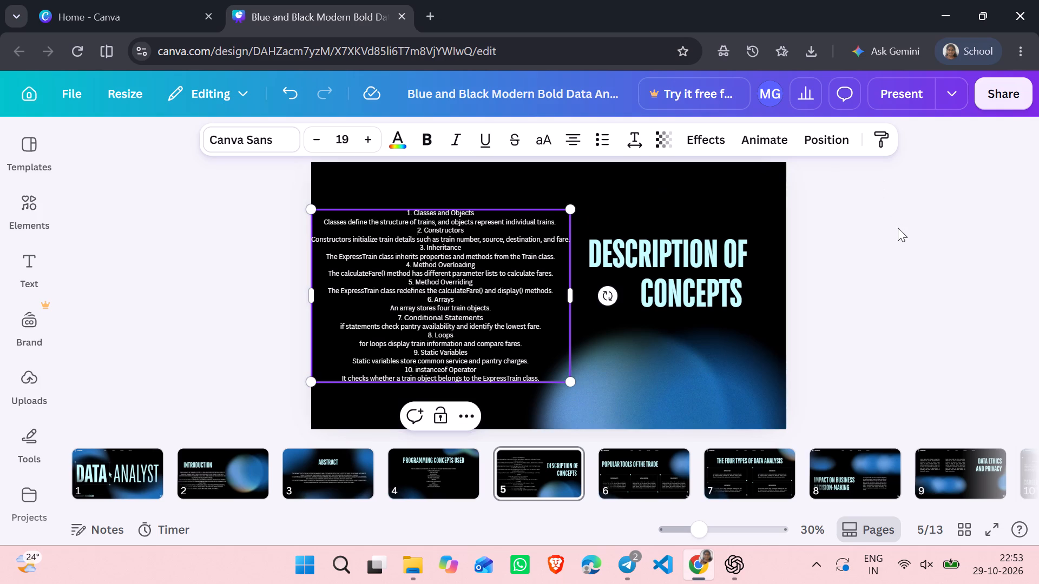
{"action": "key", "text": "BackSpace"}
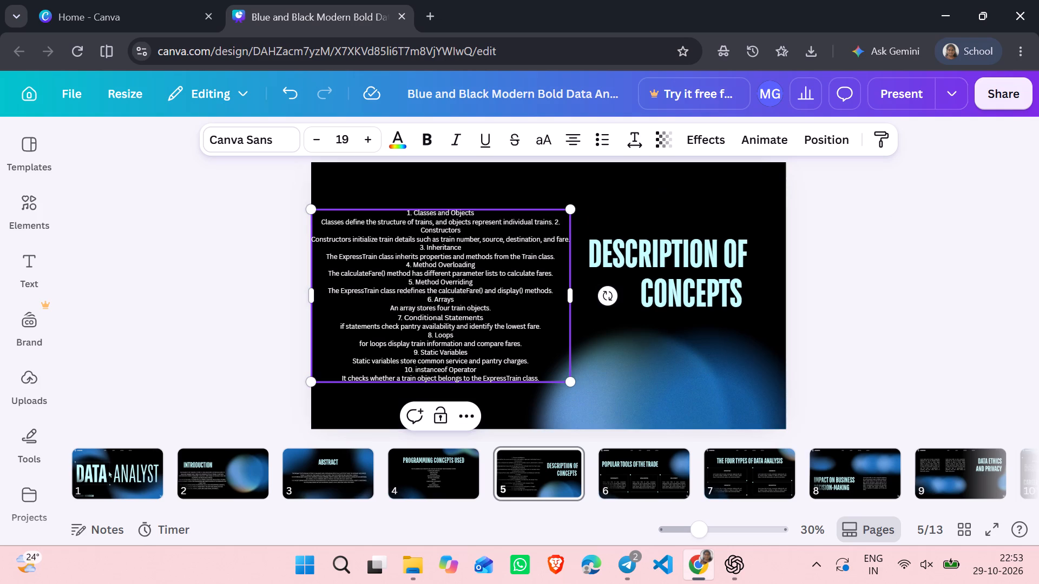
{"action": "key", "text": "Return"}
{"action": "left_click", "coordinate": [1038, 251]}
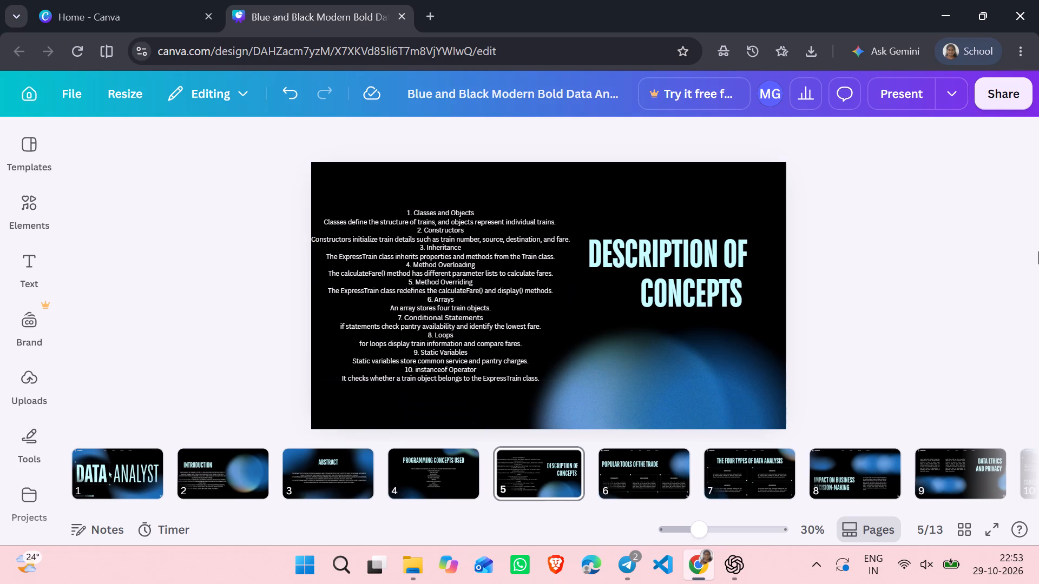
Nudge the concept description text block slightly up and right, away from slide 5's left edge.
{"action": "left_click_drag", "start_coordinate": [515, 282], "coordinate": [519, 278]}
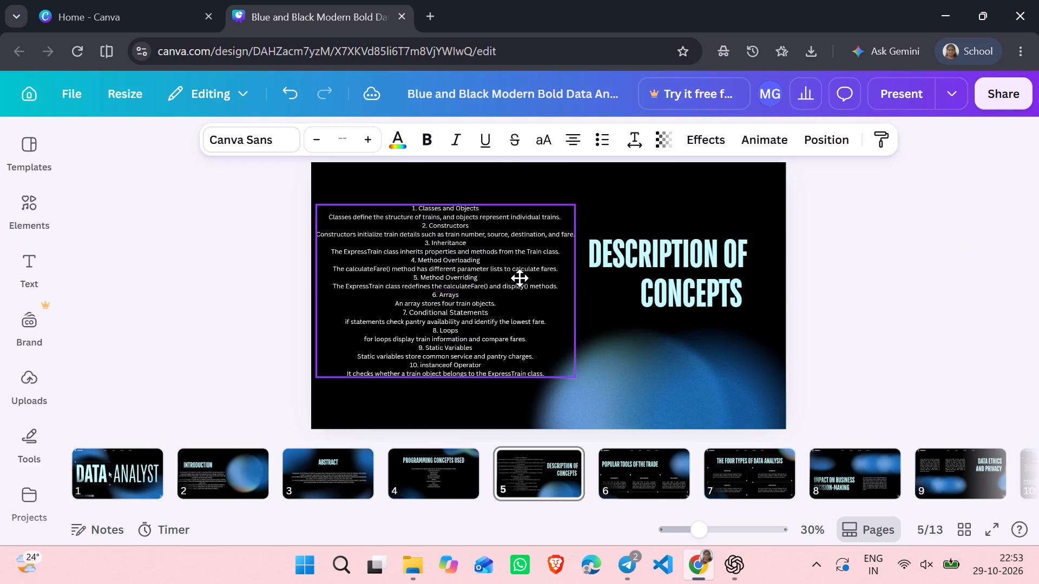
{"action": "left_click_drag", "start_coordinate": [519, 278], "coordinate": [528, 274]}
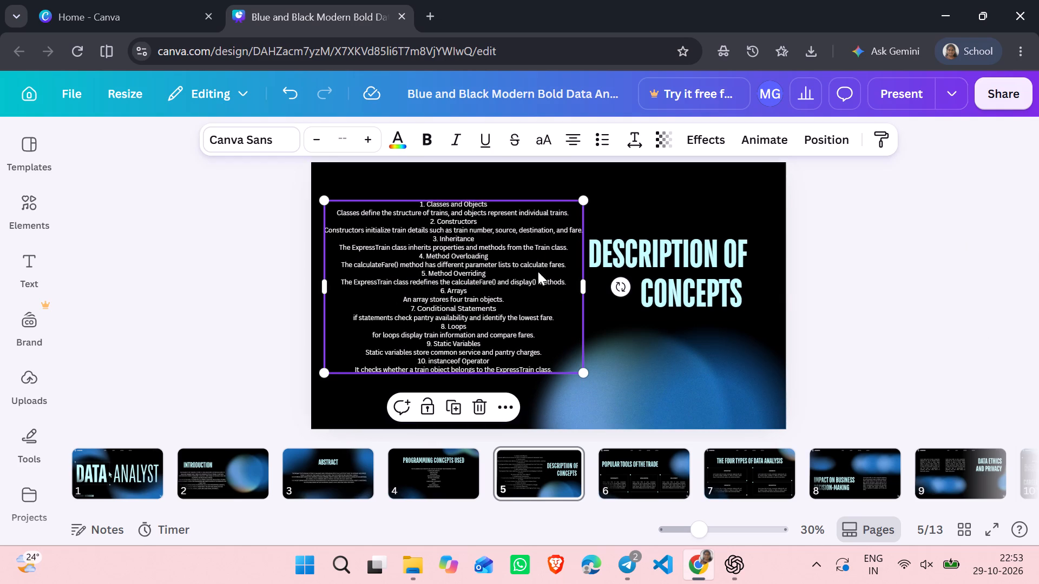
{"action": "left_click", "coordinate": [878, 277]}
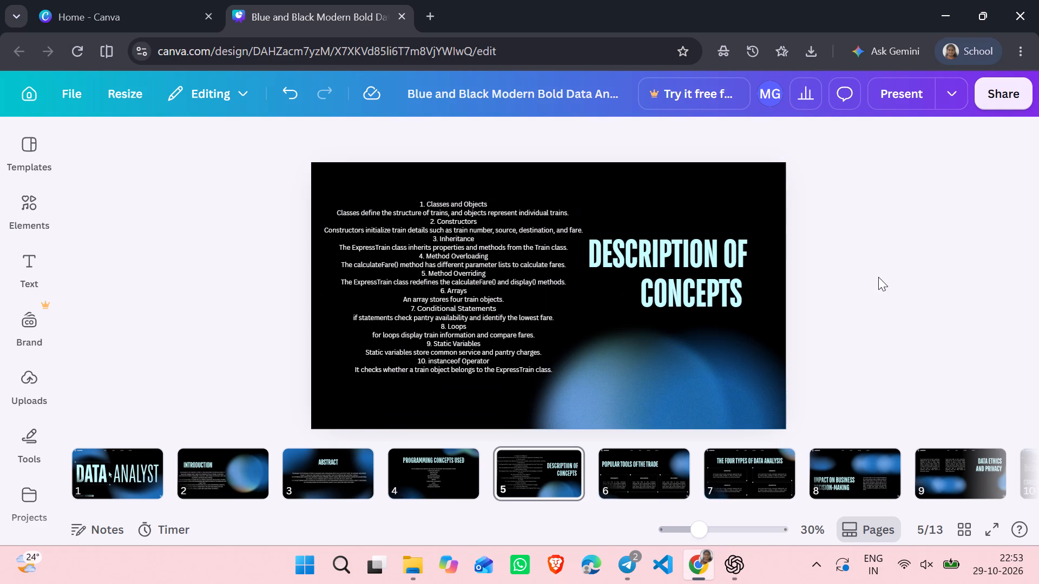
On slide 6, delete the header search box and the Contact, Service, About and Home labels.
{"action": "key", "text": "Right"}
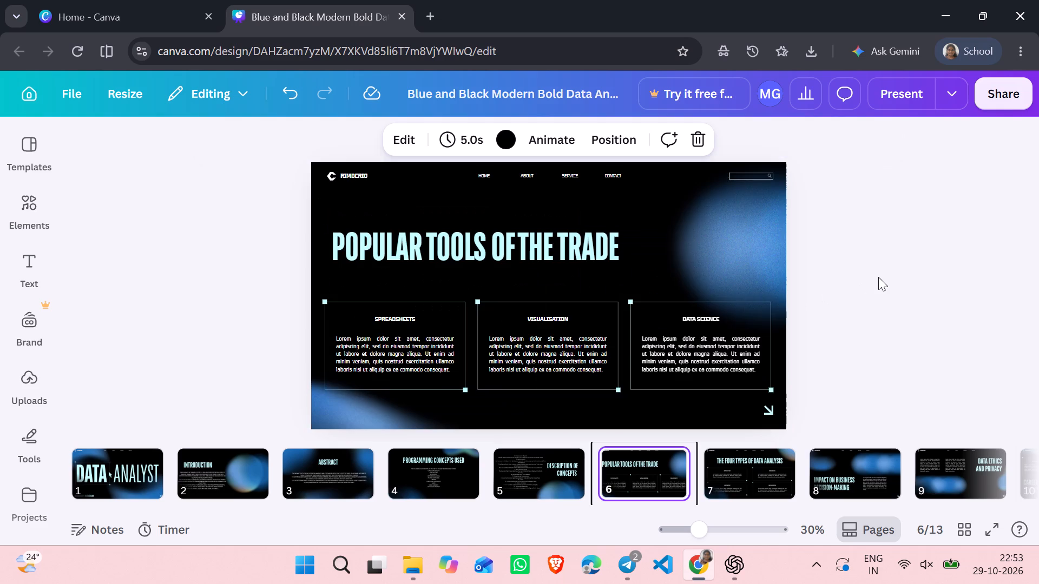
{"action": "left_click", "coordinate": [757, 176]}
{"action": "key", "text": "BackSpace"}
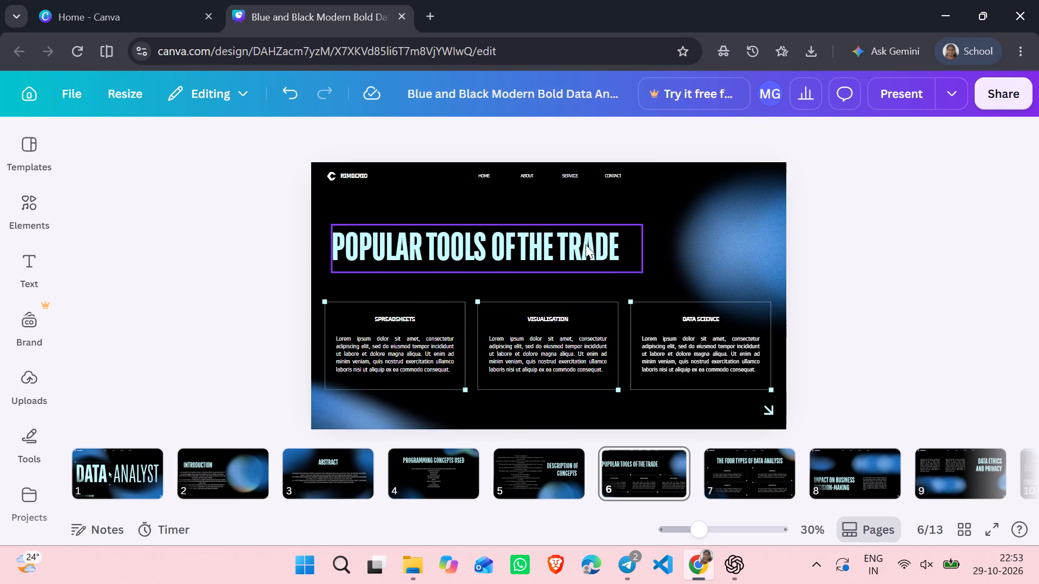
{"action": "left_click", "coordinate": [612, 174]}
{"action": "key", "text": "BackSpace"}
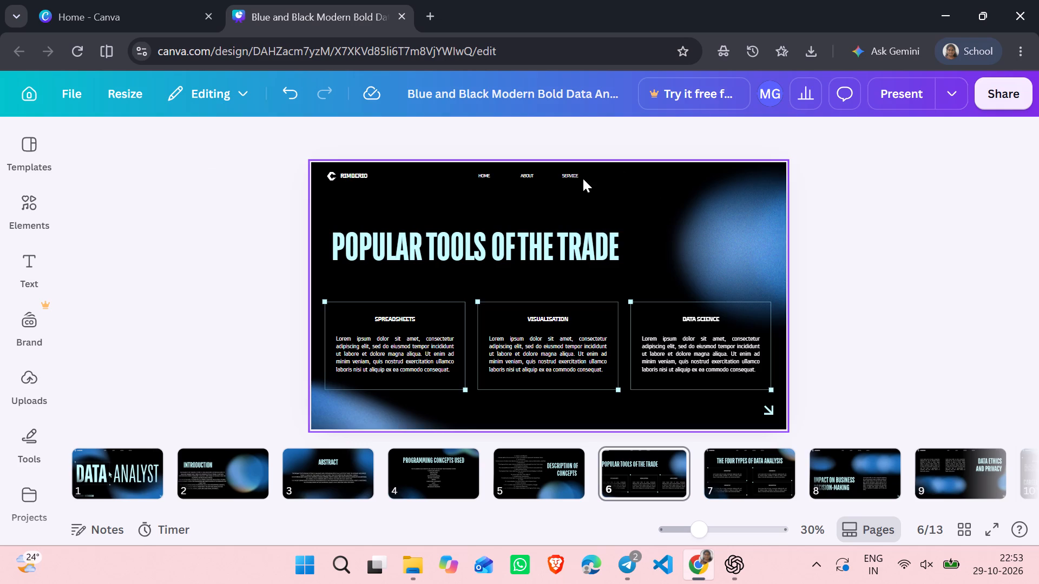
{"action": "left_click", "coordinate": [573, 175]}
{"action": "key", "text": "BackSpace"}
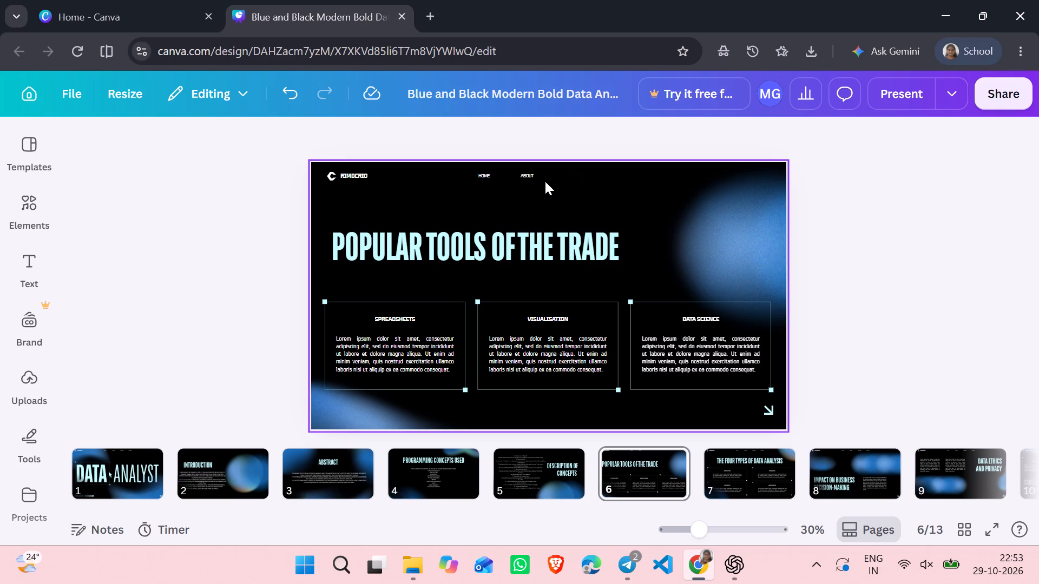
{"action": "left_click", "coordinate": [535, 177]}
{"action": "key", "text": "BackSpace"}
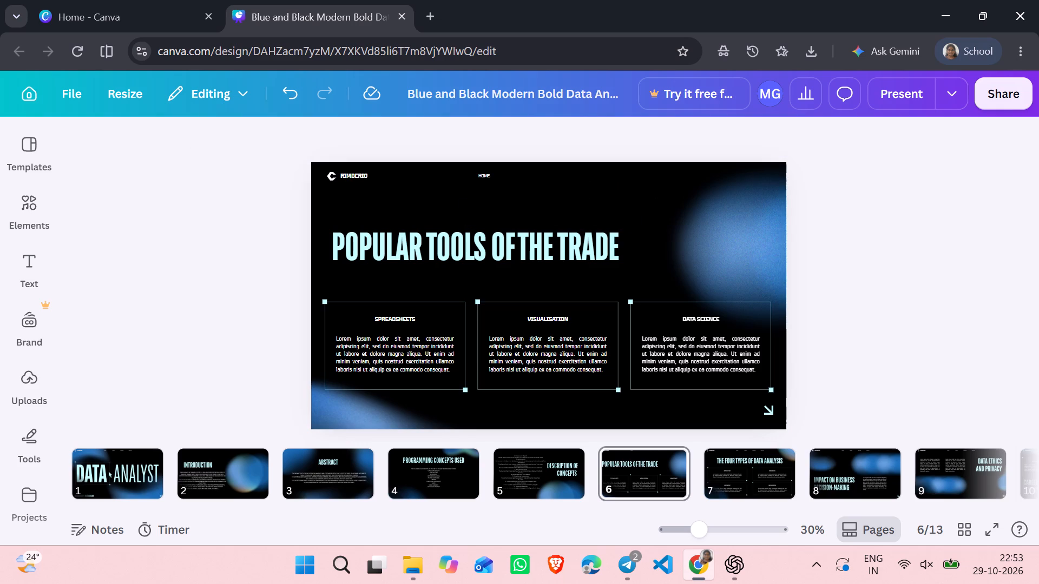
{"action": "left_click", "coordinate": [485, 172]}
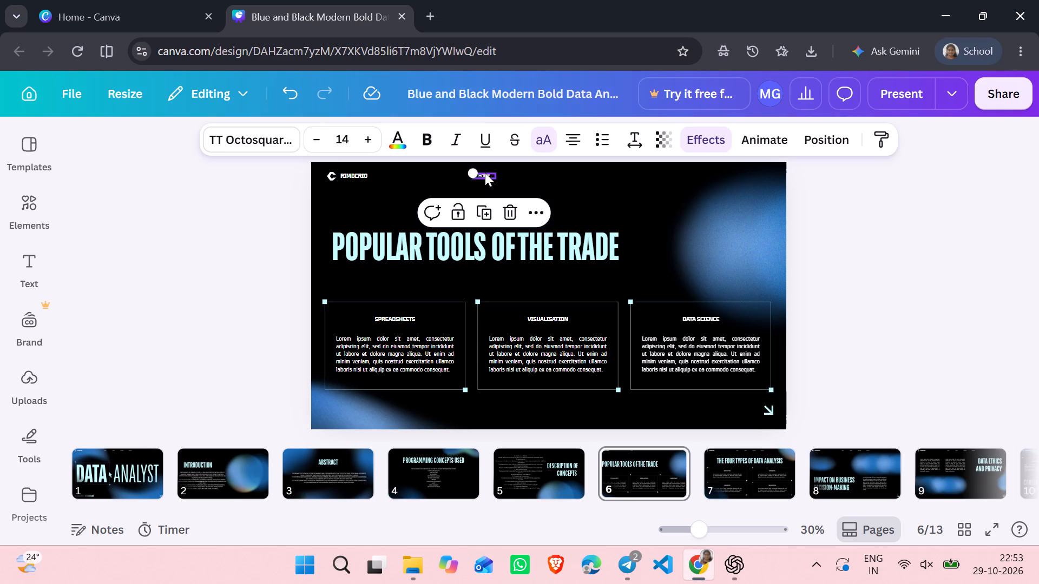
{"action": "key", "text": "BackSpace"}
Delete the RIMBERIO brand name and its logo from slide 6's header.
{"action": "left_click", "coordinate": [362, 178]}
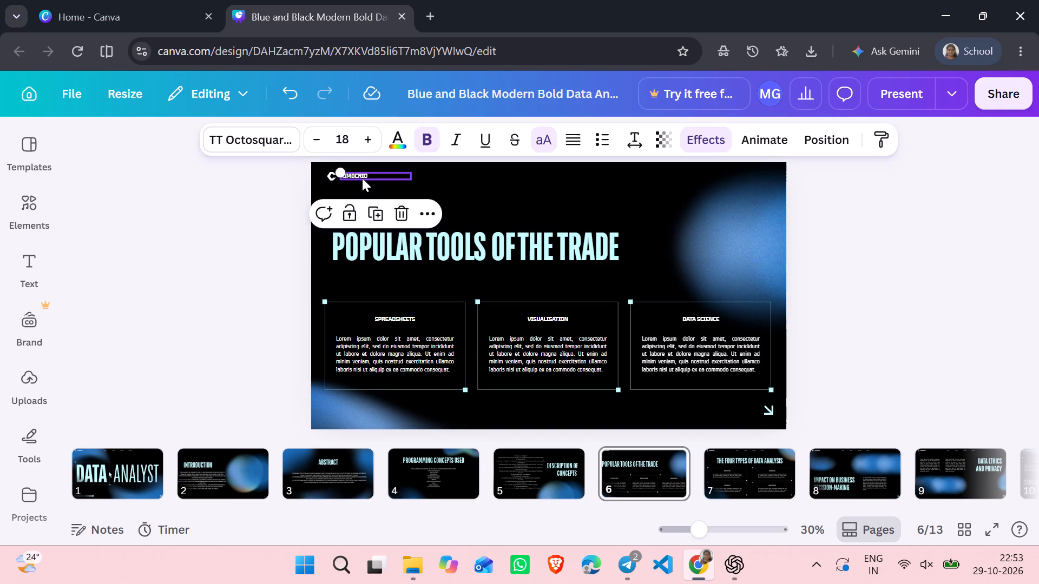
{"action": "key", "text": "BackSpace"}
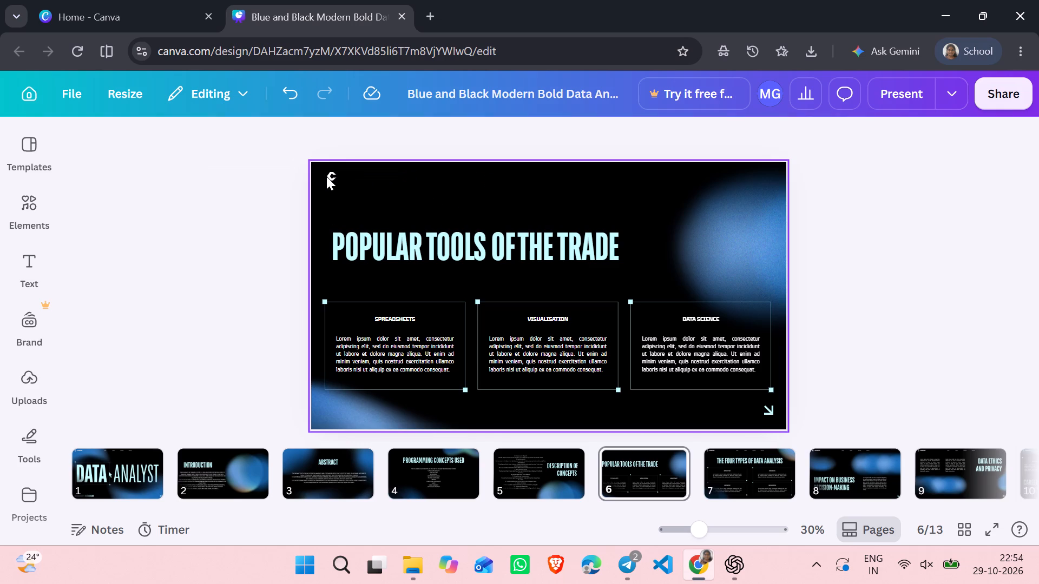
{"action": "left_click", "coordinate": [329, 176]}
{"action": "key", "text": "BackSpace"}
Delete the rectangular outlines around the Spreadsheets and Visualisation text on slide 6.
{"action": "left_click", "coordinate": [384, 313]}
{"action": "key", "text": "BackSpace"}
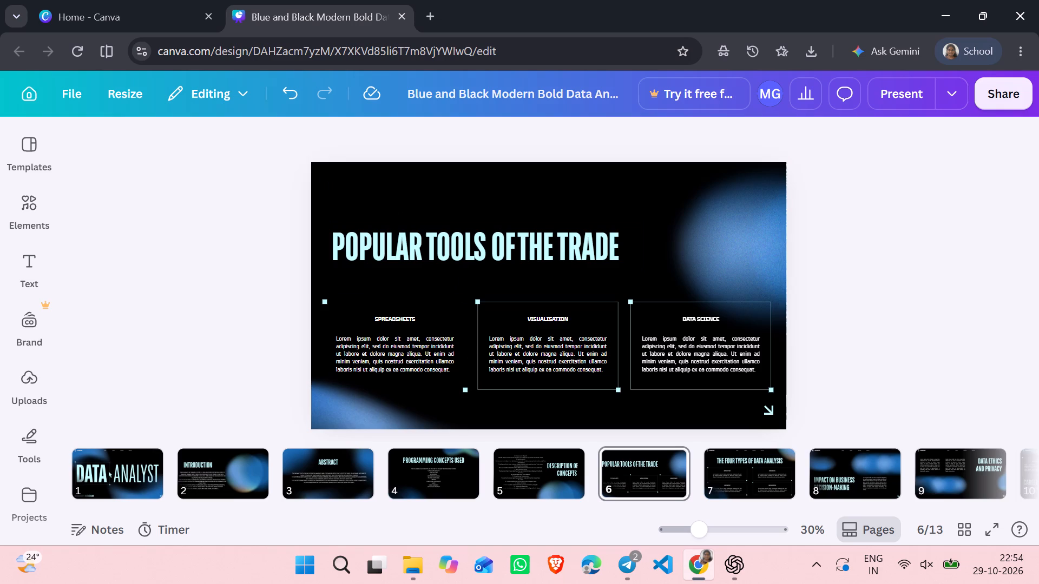
{"action": "left_click", "coordinate": [523, 329]}
{"action": "key", "text": "BackSpace"}
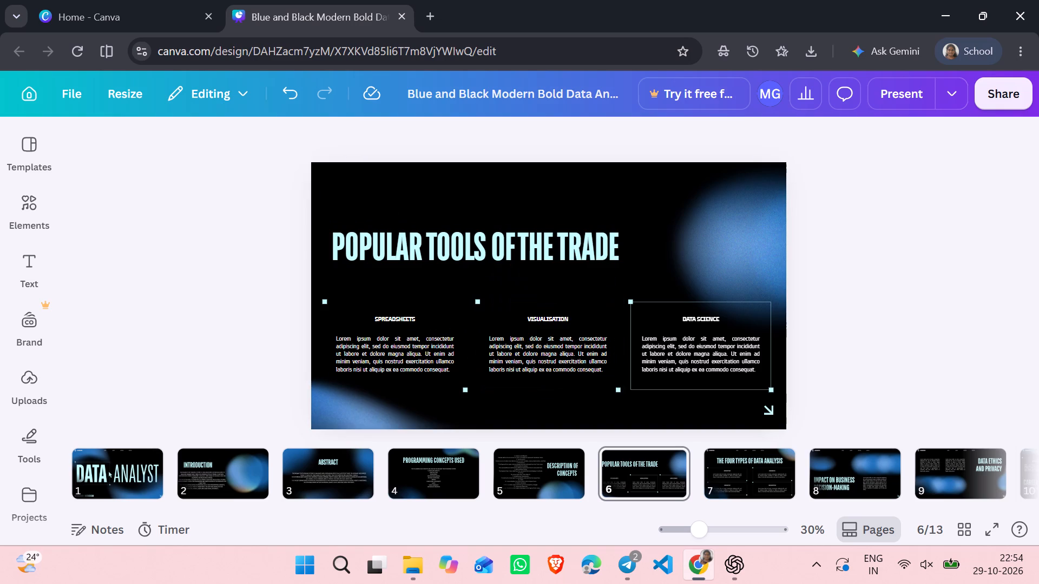
Delete the Data Science heading, its placeholder paragraph and the surrounding outline on slide 6.
{"action": "left_click", "coordinate": [648, 316]}
{"action": "key", "text": "BackSpace"}
{"action": "left_click", "coordinate": [663, 350]}
{"action": "key", "text": "BackSpace"}
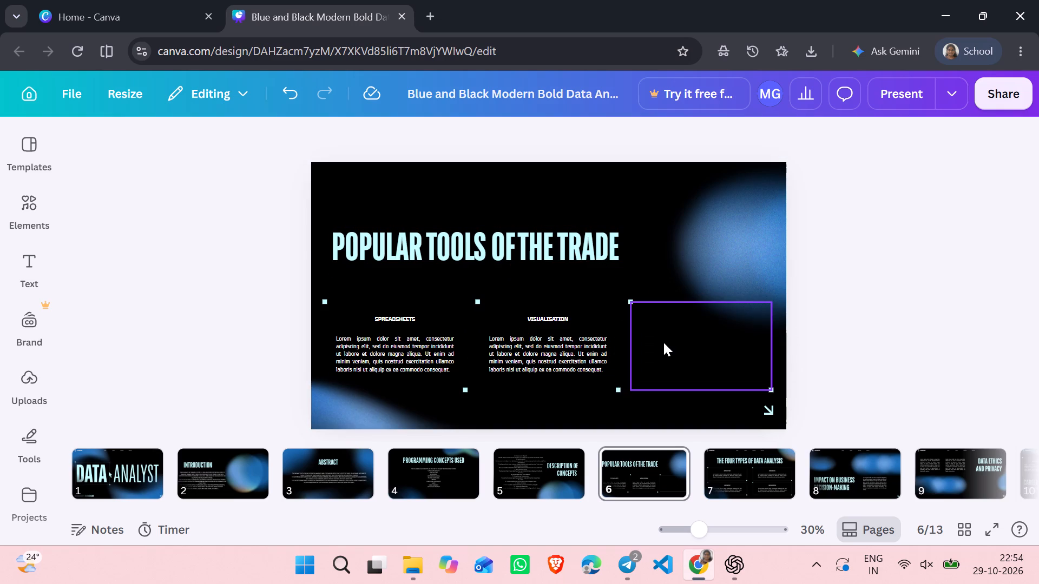
{"action": "key", "text": "BackSpace"}
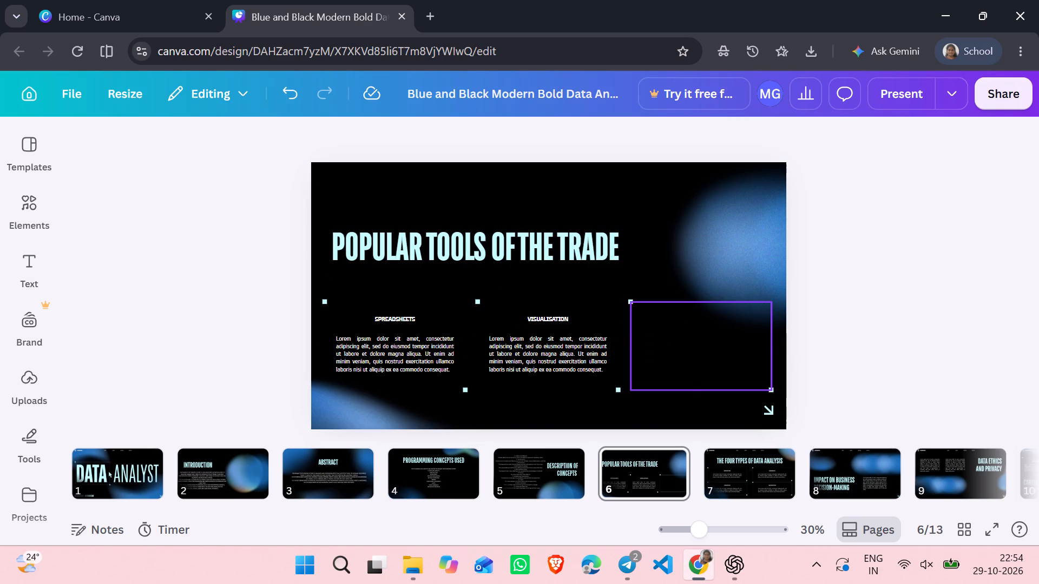
{"action": "left_click", "coordinate": [663, 348]}
{"action": "key", "text": "BackSpace"}
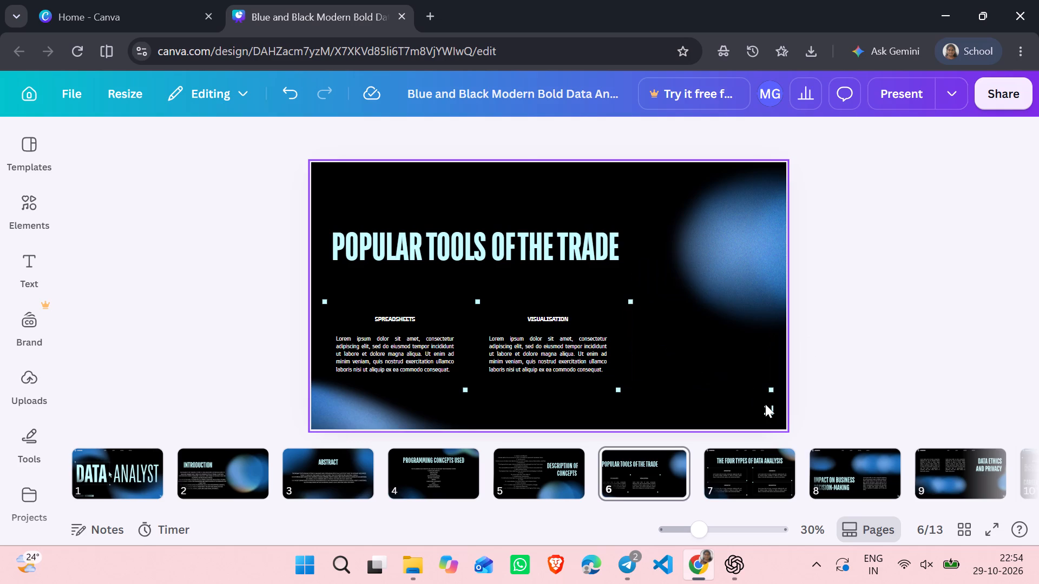
Delete the arrow in slide 6's bottom corner and the two corner squares left from the Data Science card.
{"action": "left_click", "coordinate": [765, 404]}
{"action": "left_click", "coordinate": [768, 408]}
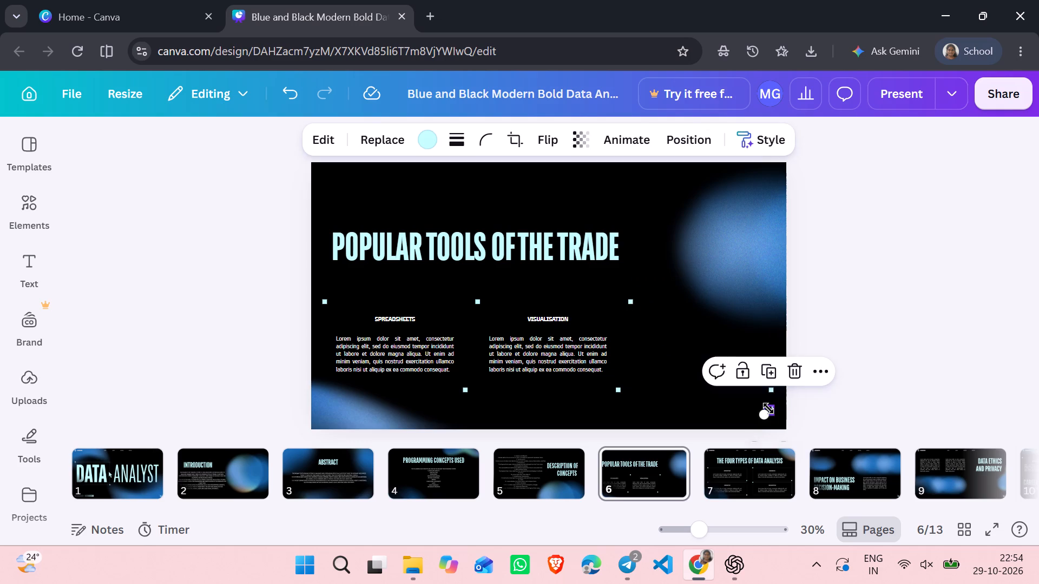
{"action": "key", "text": "BackSpace"}
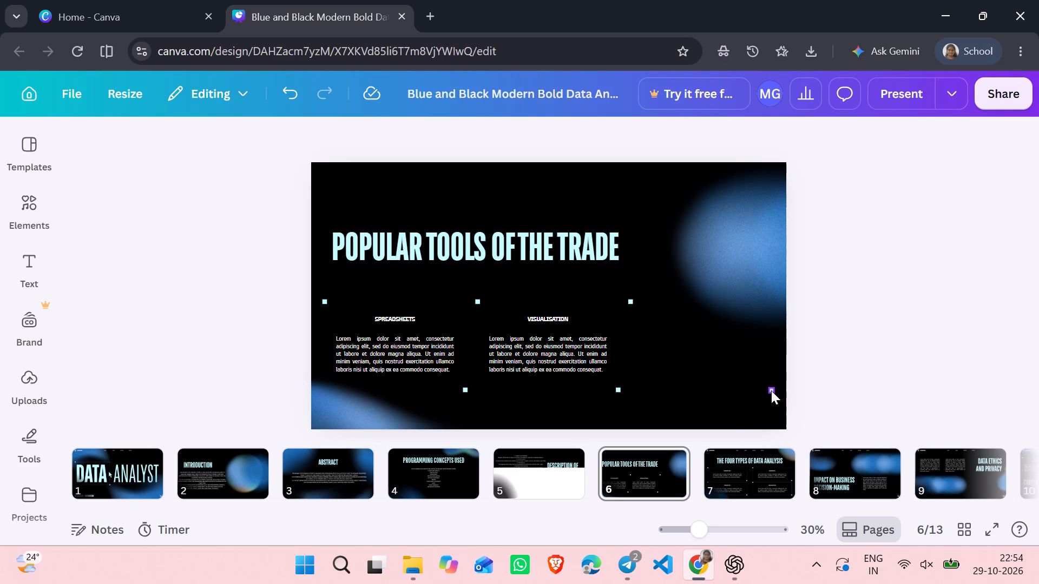
{"action": "left_click", "coordinate": [771, 390]}
{"action": "key", "text": "Delete"}
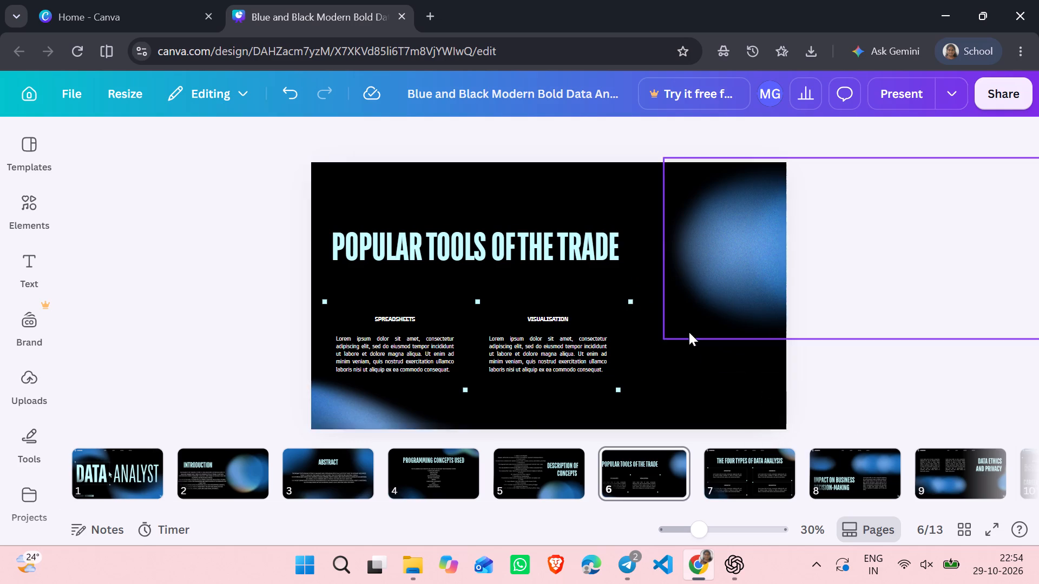
{"action": "left_click", "coordinate": [629, 303]}
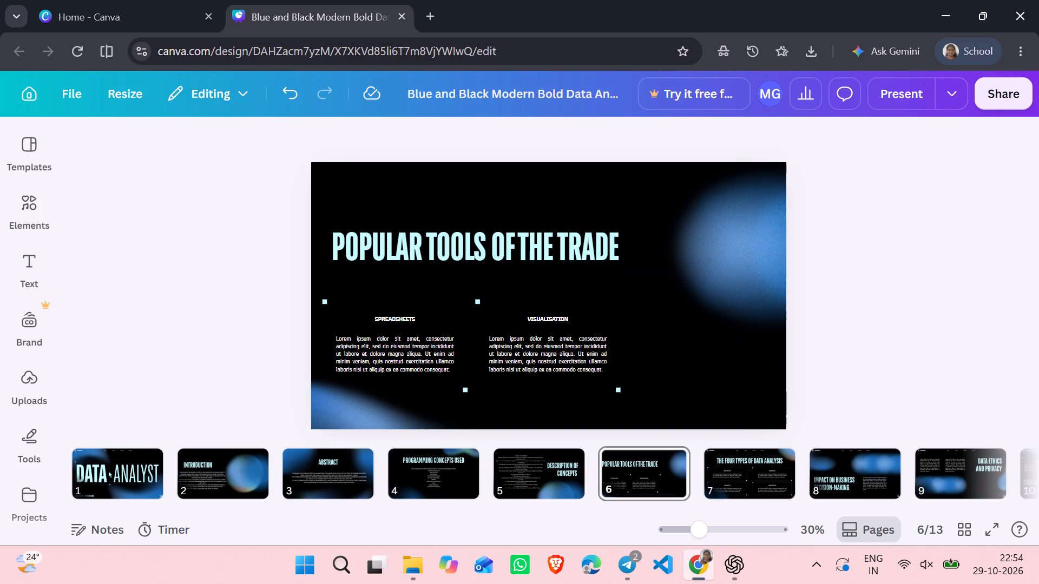
Delete the Visualisation card's placeholder paragraph, heading and two corner squares on slide 6.
{"action": "left_click", "coordinate": [570, 348]}
{"action": "key", "text": "Delete"}
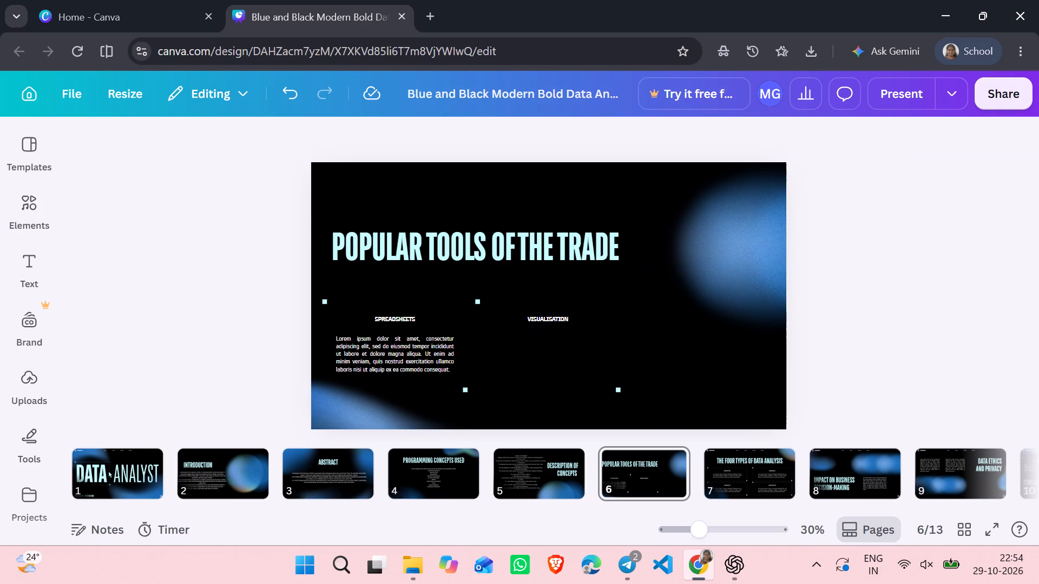
{"action": "left_click", "coordinate": [540, 315]}
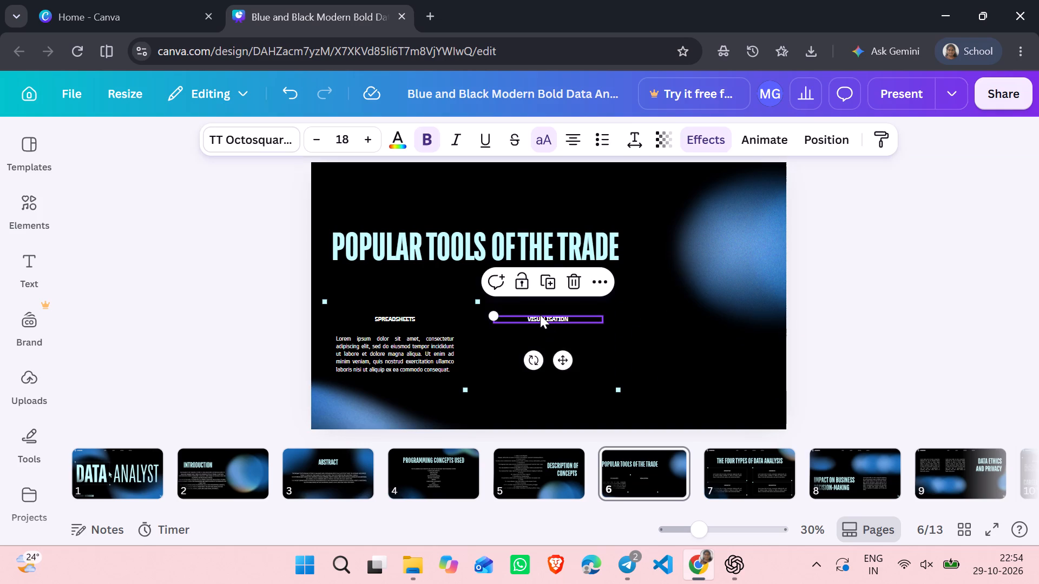
{"action": "key", "text": "Delete"}
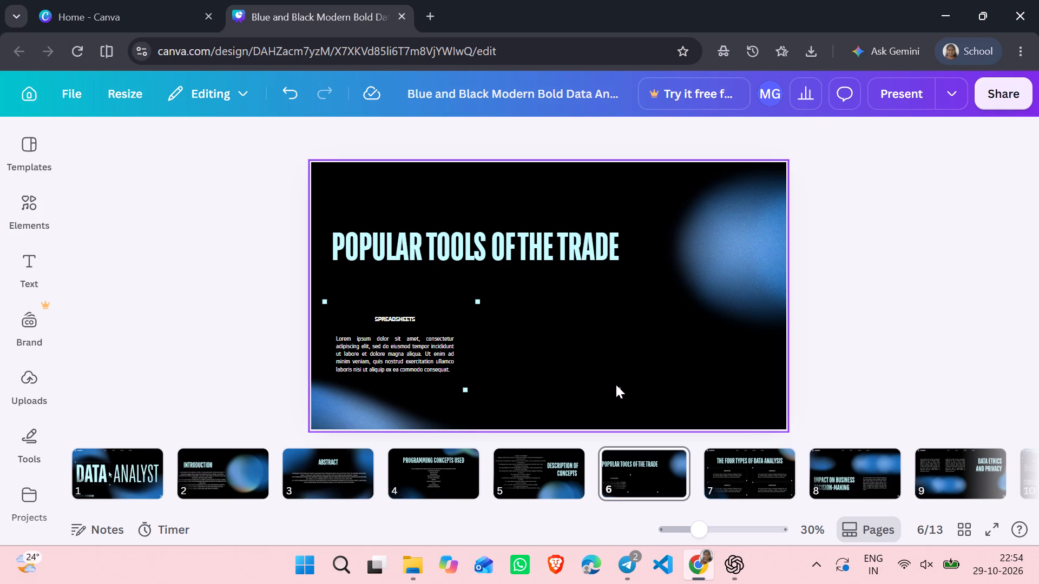
{"action": "left_click", "coordinate": [619, 391]}
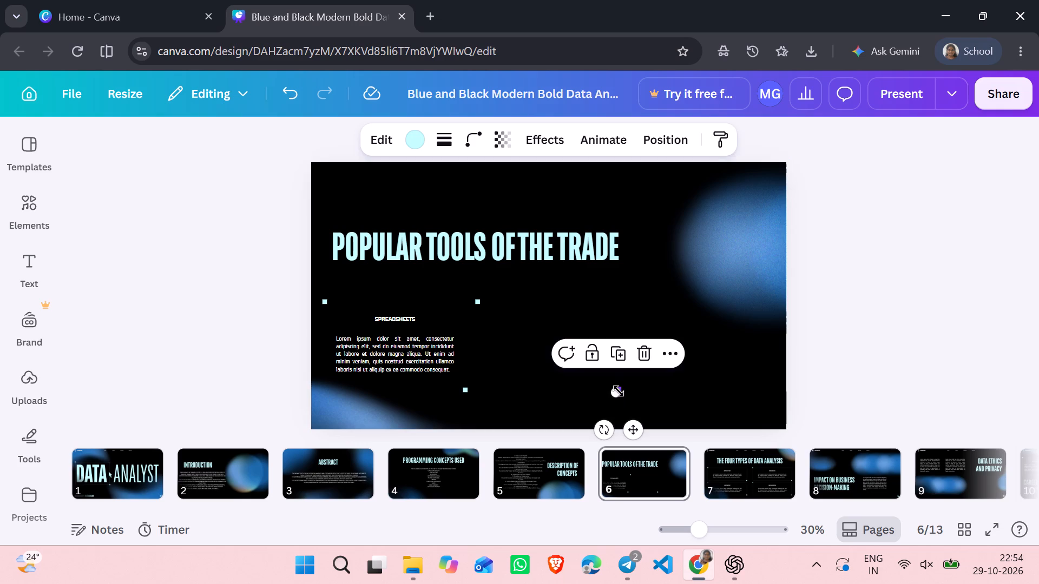
{"action": "left_click", "coordinate": [477, 301]}
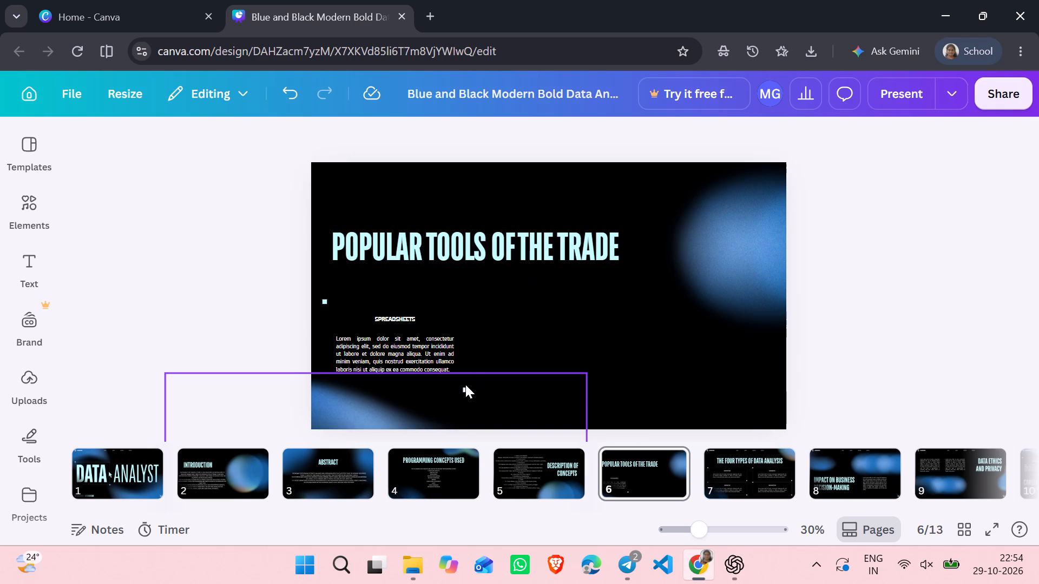
Delete the placeholder paragraph under the Spreadsheets heading on slide 6.
{"action": "left_click", "coordinate": [465, 389]}
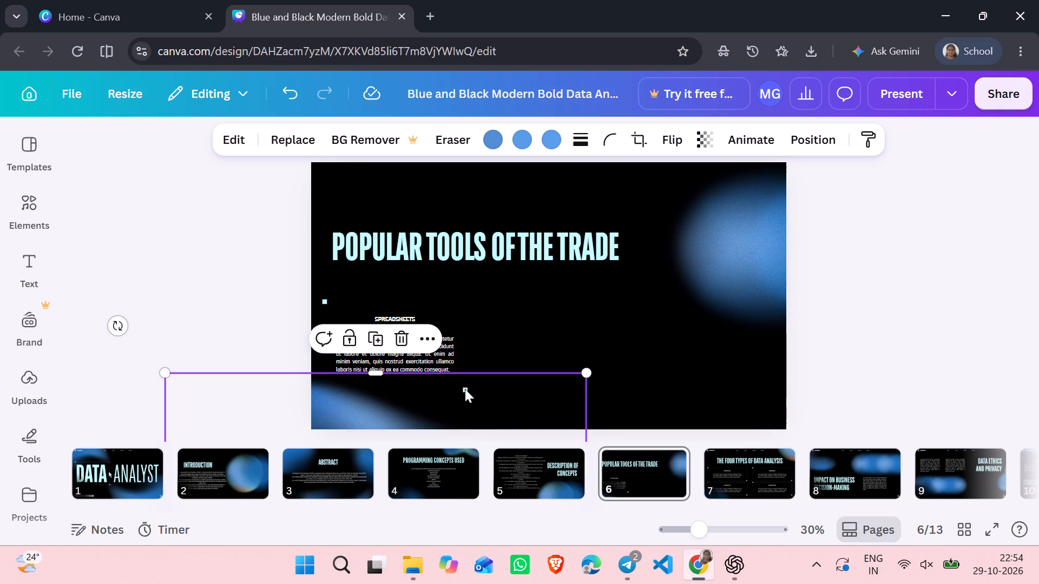
{"action": "left_click", "coordinate": [465, 389]}
{"action": "left_click", "coordinate": [444, 361]}
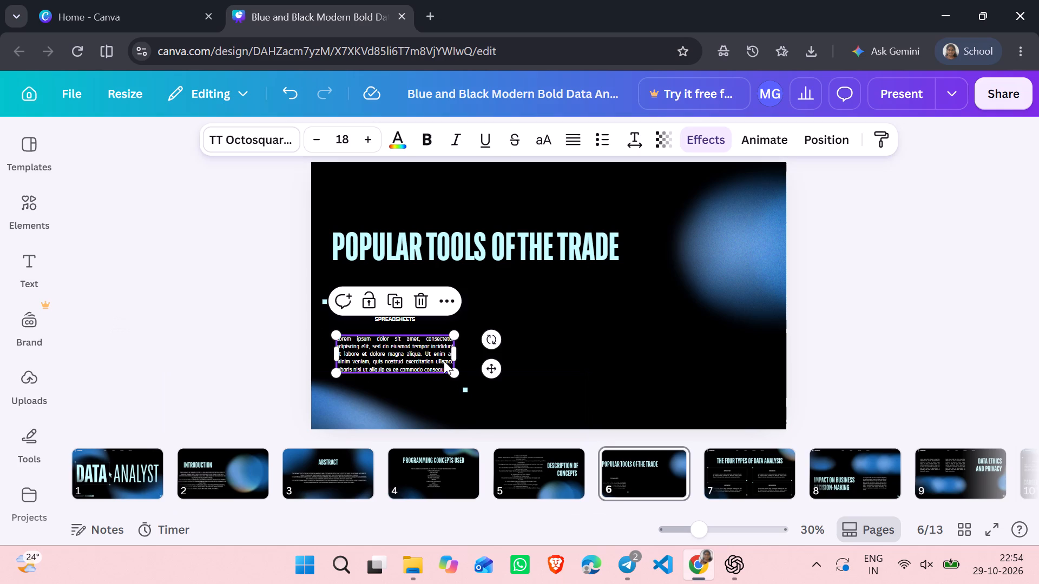
{"action": "key", "text": "Delete"}
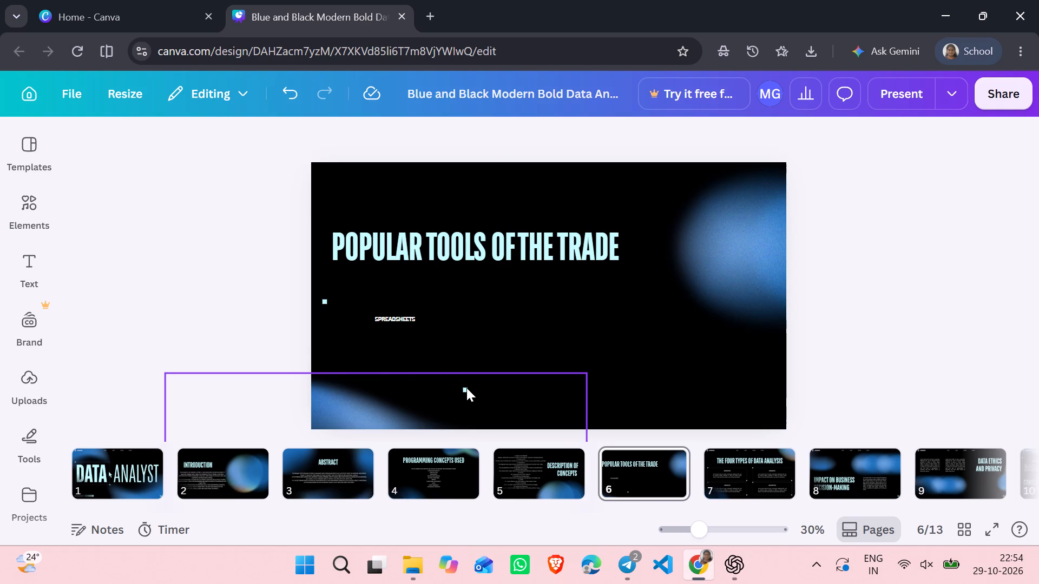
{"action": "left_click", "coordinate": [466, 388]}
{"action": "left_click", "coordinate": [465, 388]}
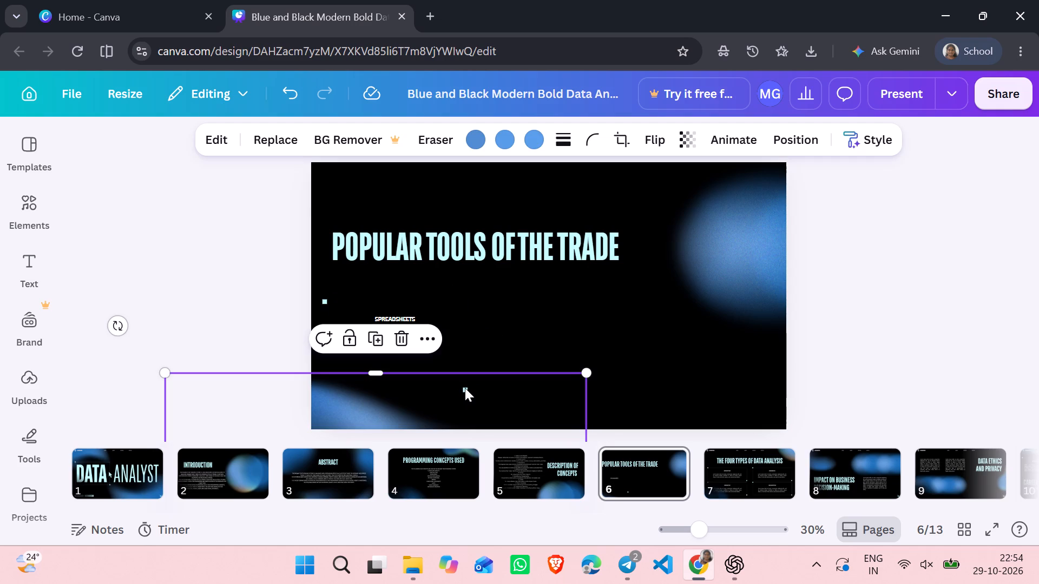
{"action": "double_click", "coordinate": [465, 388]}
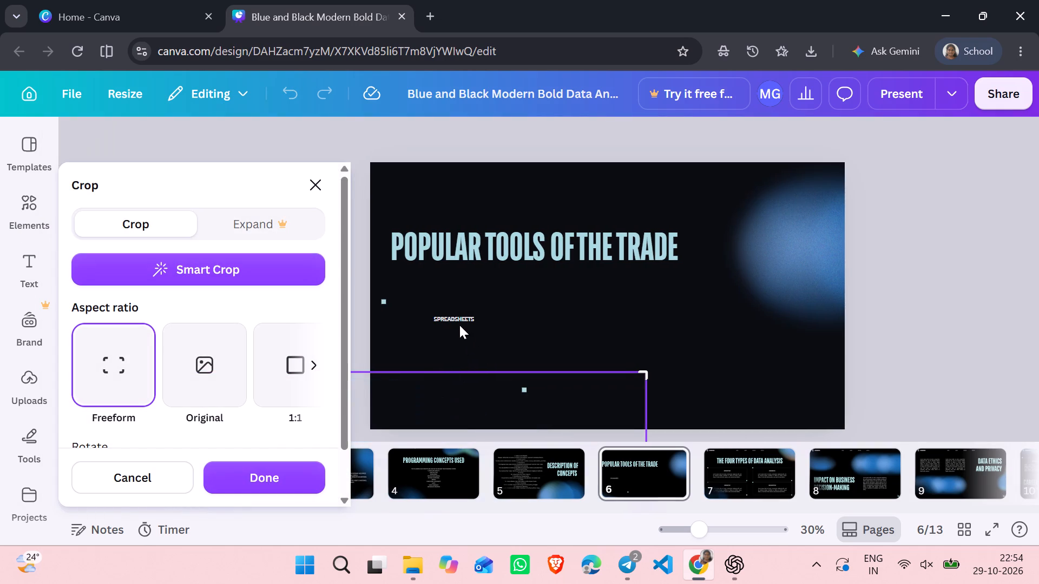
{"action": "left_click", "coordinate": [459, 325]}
Delete the Spreadsheets heading and the small square at that card's upper-left corner on slide 6.
{"action": "left_click", "coordinate": [425, 318]}
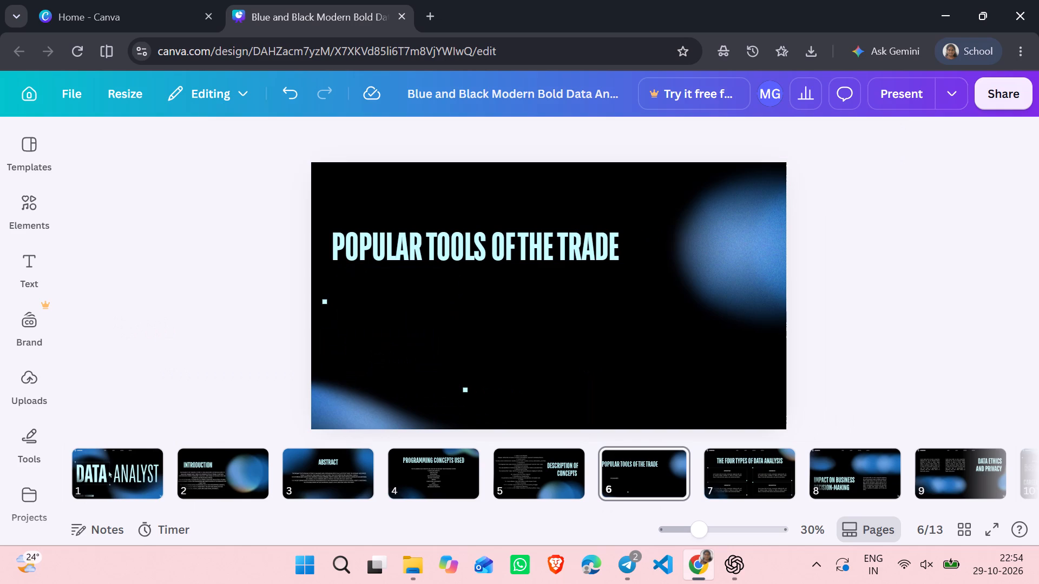
{"action": "left_click", "coordinate": [321, 301]}
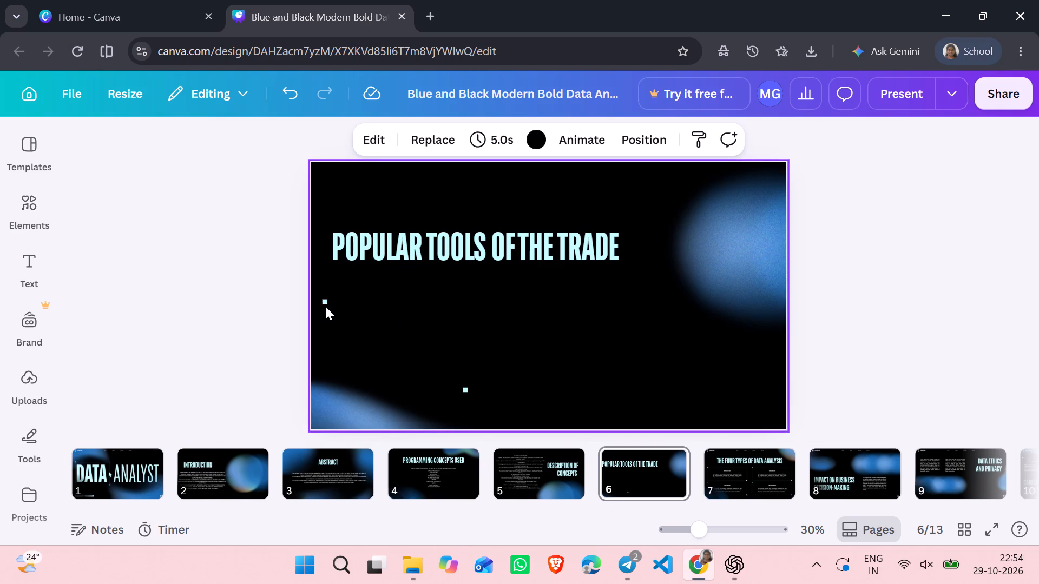
{"action": "left_click", "coordinate": [324, 304]}
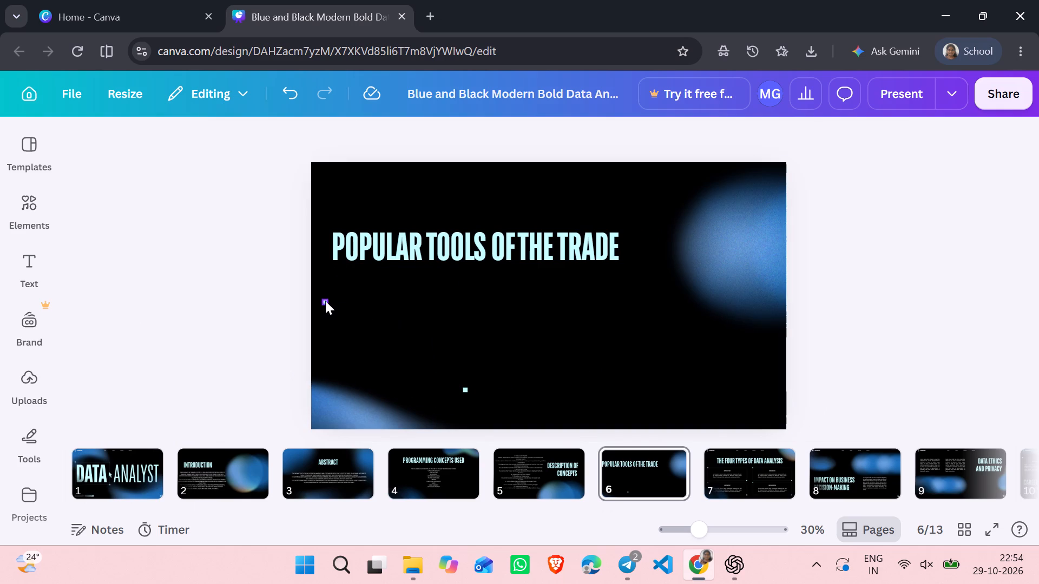
{"action": "left_click", "coordinate": [325, 299]}
{"action": "key", "text": "Delete"}
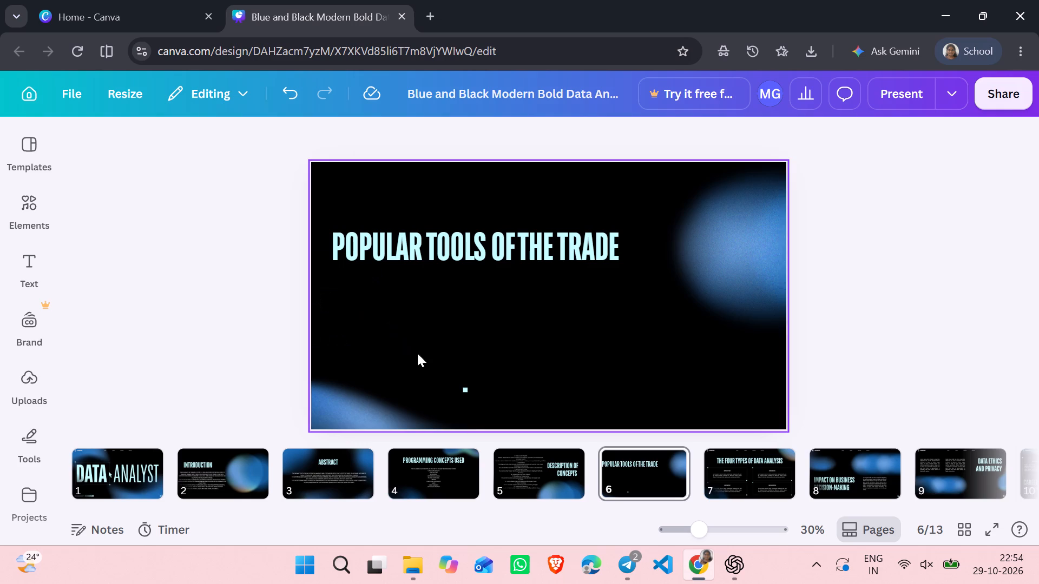
Delete the remaining small square on slide 6, lowering the bottom blue gradient's upper edge to a height of about 558 to reach it.
{"action": "left_click", "coordinate": [466, 389]}
{"action": "left_click", "coordinate": [466, 389]}
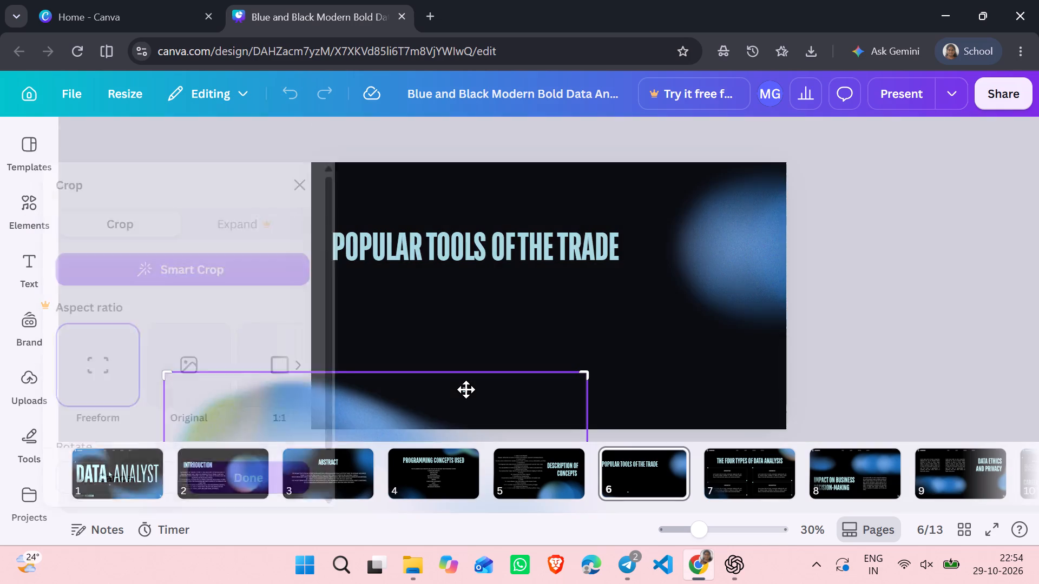
{"action": "double_click", "coordinate": [466, 389]}
{"action": "left_click", "coordinate": [466, 389]}
{"action": "right_click", "coordinate": [466, 389]}
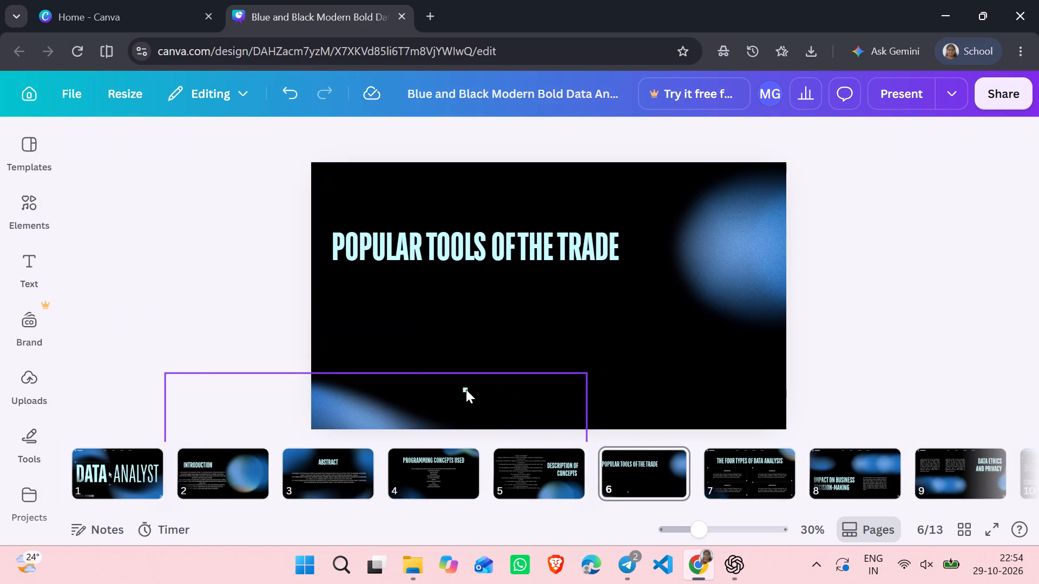
{"action": "right_click", "coordinate": [466, 389]}
{"action": "left_click", "coordinate": [879, 310]}
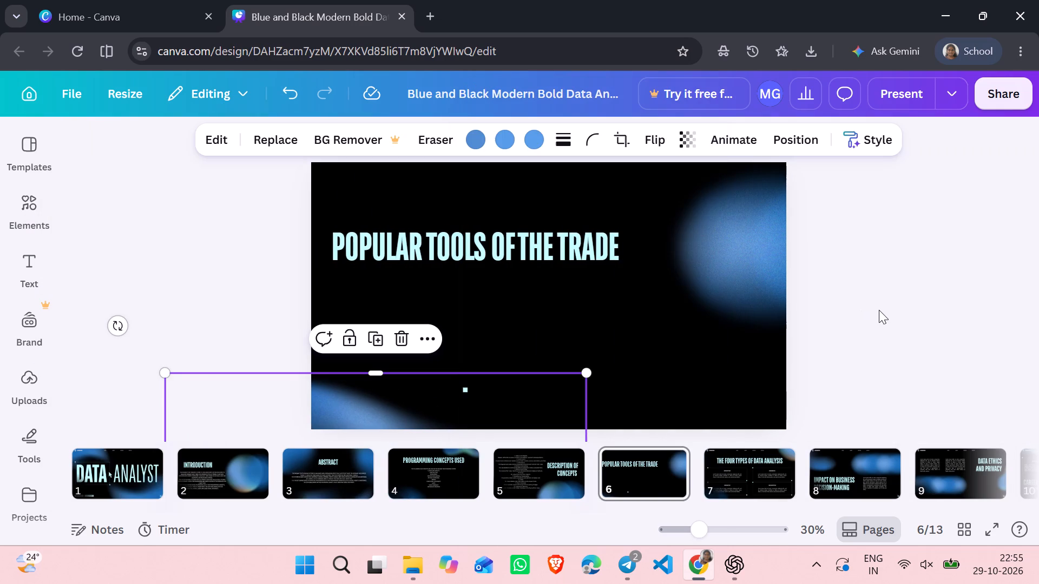
{"action": "left_click", "coordinate": [814, 369]}
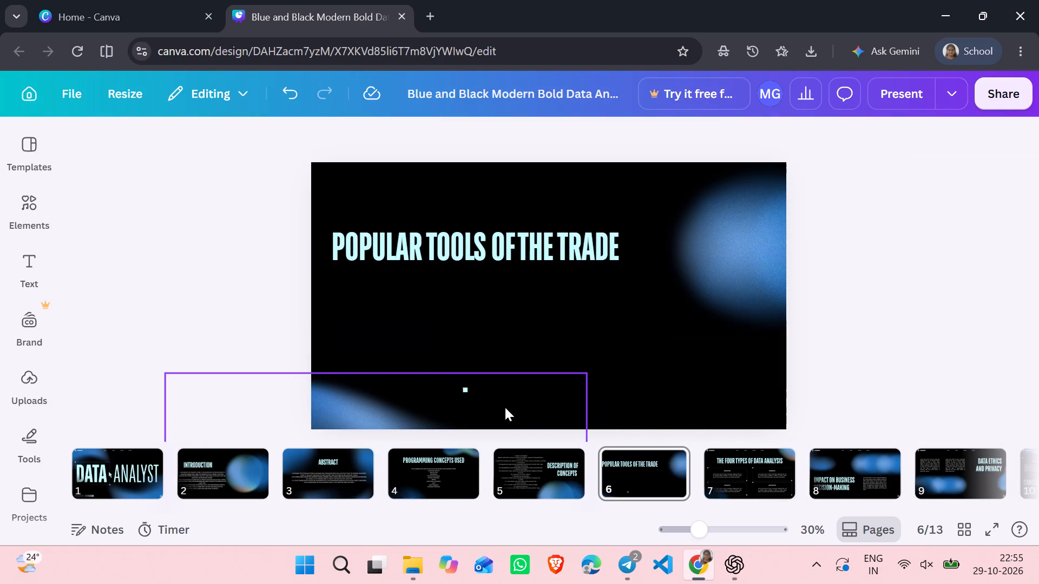
{"action": "left_click", "coordinate": [467, 390]}
{"action": "left_click", "coordinate": [477, 341]}
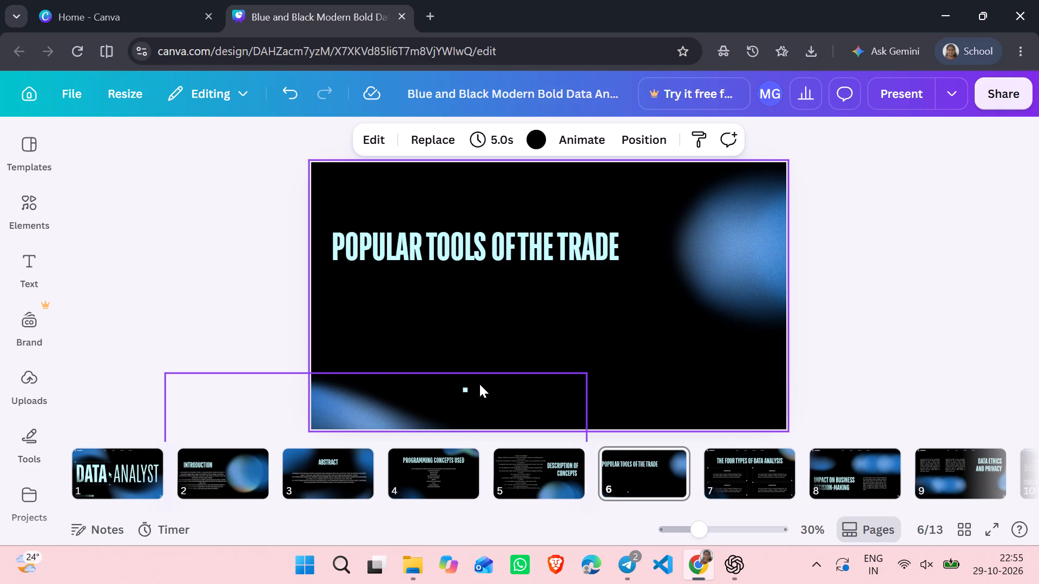
{"action": "triple_click", "coordinate": [462, 392]}
{"action": "left_click", "coordinate": [462, 392]}
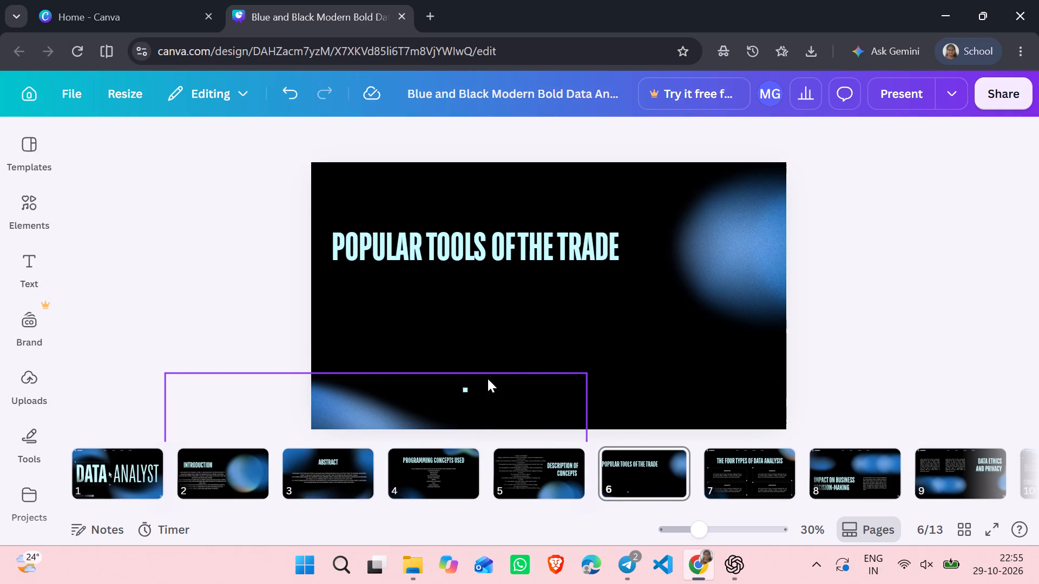
{"action": "double_click", "coordinate": [488, 379]}
{"action": "left_click_drag", "start_coordinate": [488, 379], "coordinate": [507, 419]}
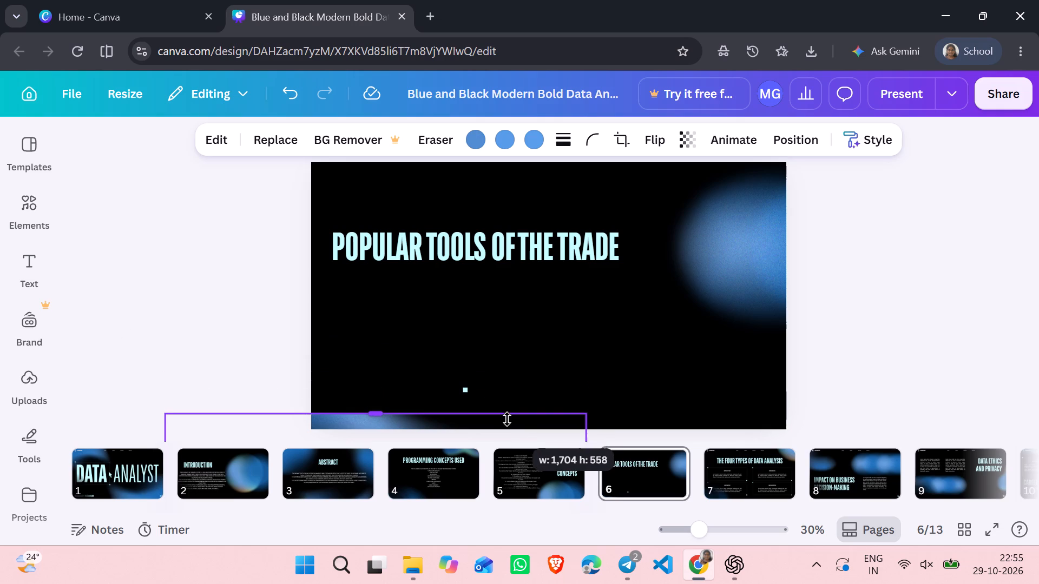
{"action": "left_click", "coordinate": [465, 393]}
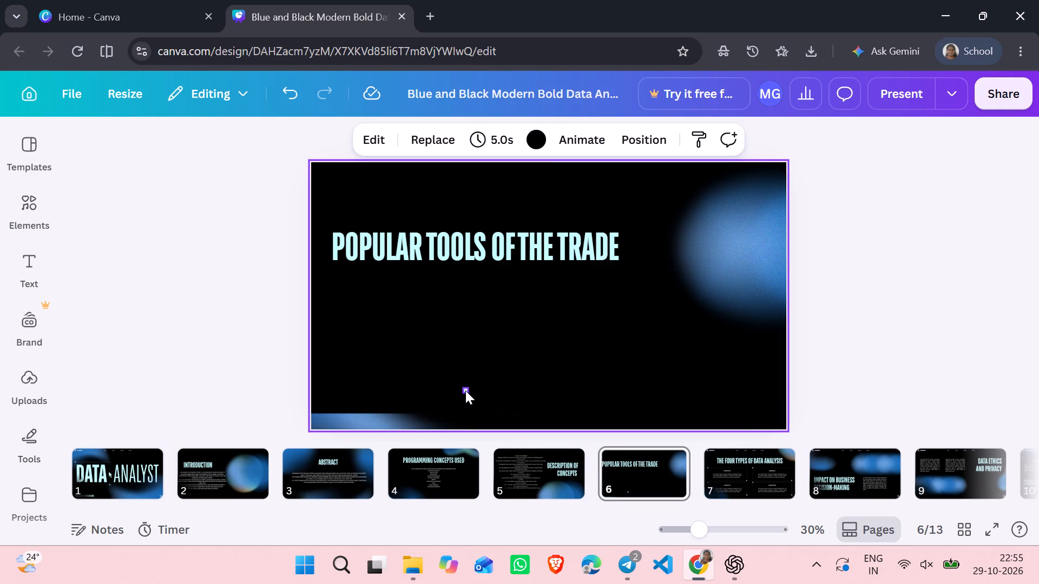
{"action": "left_click", "coordinate": [465, 388]}
{"action": "key", "text": "Delete"}
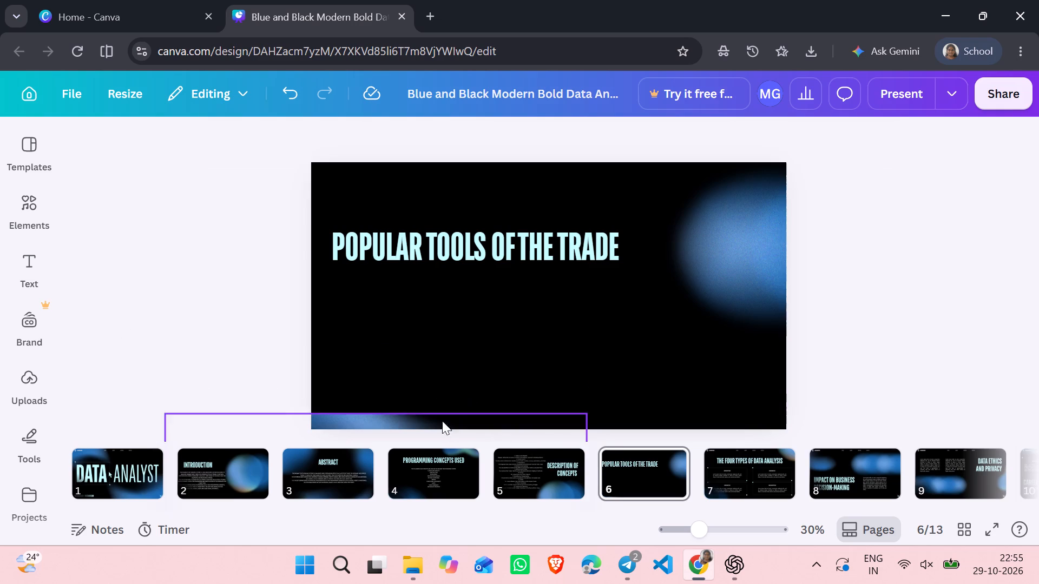
{"action": "left_click_drag", "start_coordinate": [434, 423], "coordinate": [443, 418]}
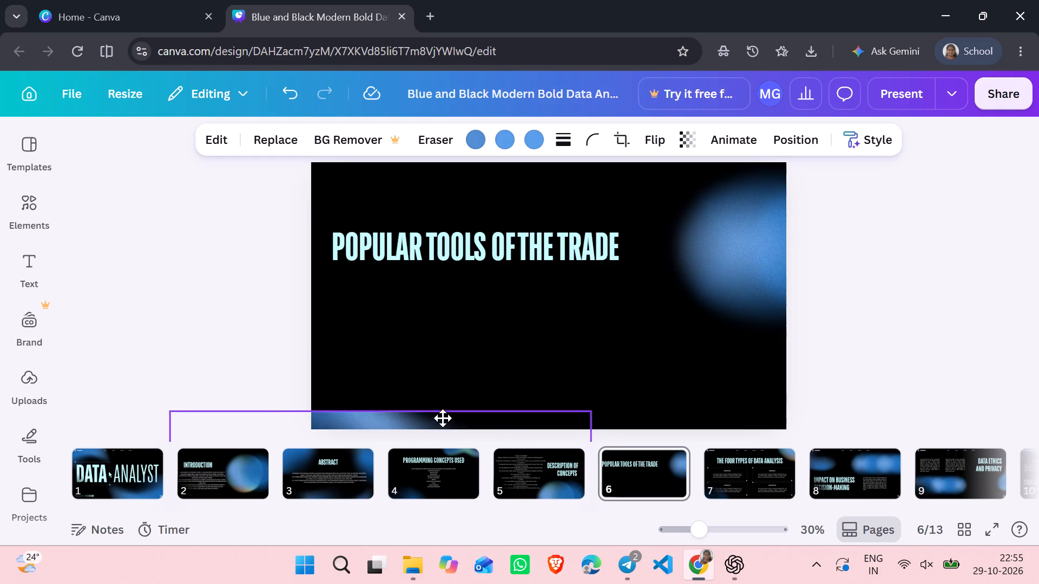
{"action": "left_click_drag", "start_coordinate": [443, 418], "coordinate": [453, 410]}
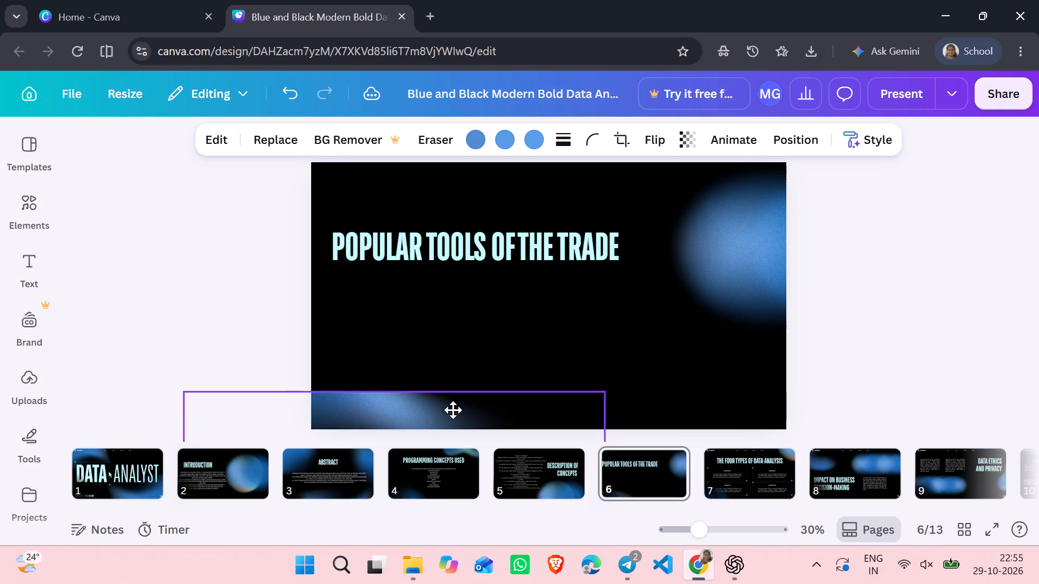
{"action": "left_click_drag", "start_coordinate": [453, 410], "coordinate": [463, 407]}
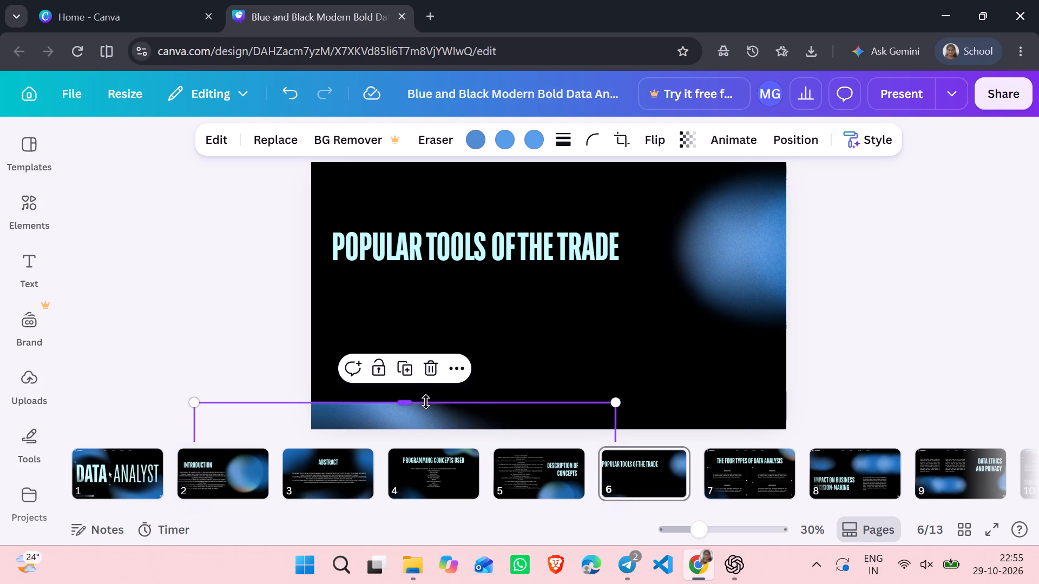
{"action": "left_click", "coordinate": [412, 403]}
{"action": "left_click_drag", "start_coordinate": [412, 403], "coordinate": [415, 388]}
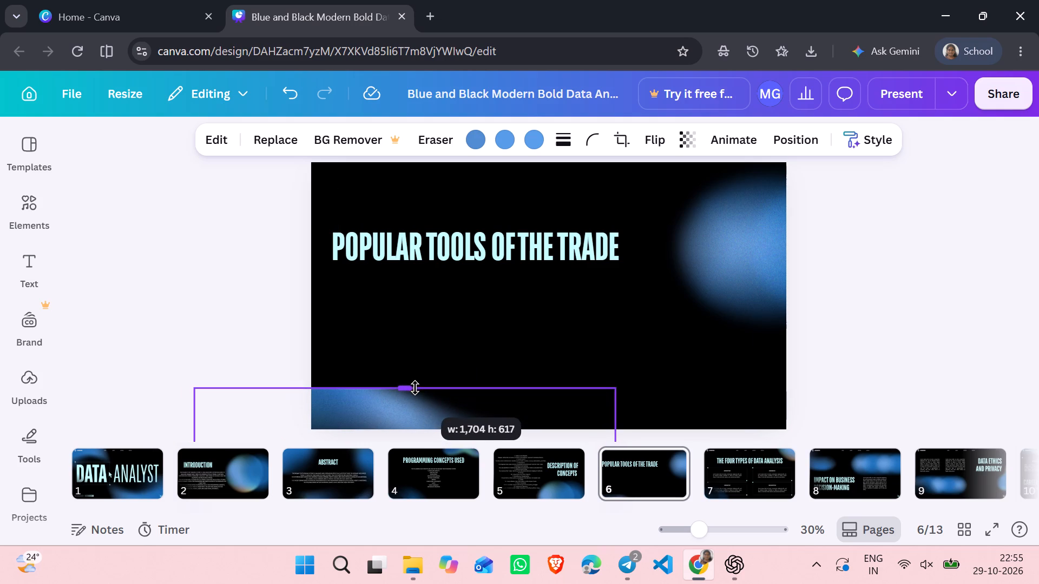
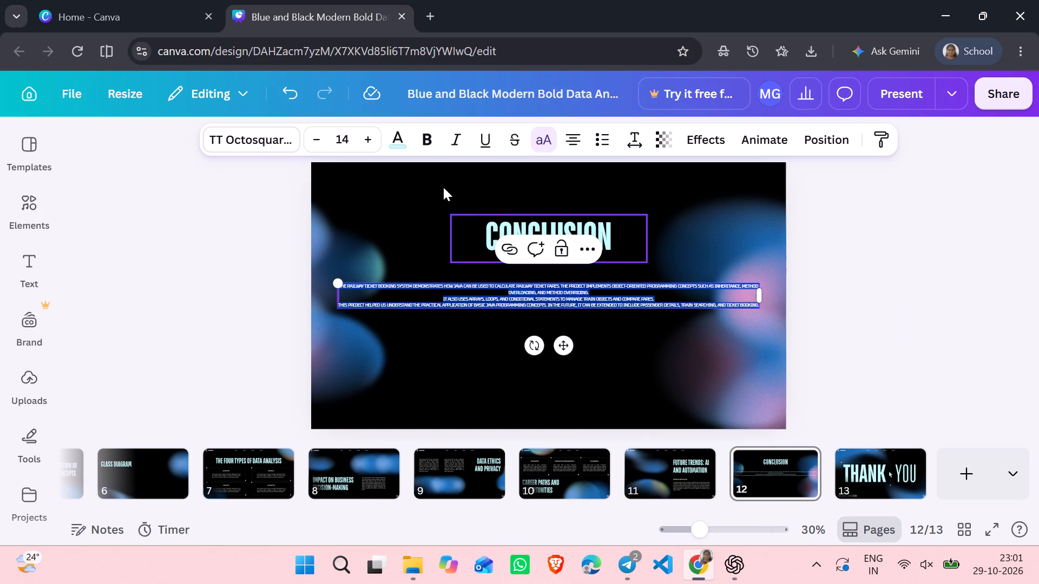
Set the pasted conclusion text's font size to 20.
{"action": "triple_click", "coordinate": [368, 137]}
{"action": "triple_click", "coordinate": [368, 137]}
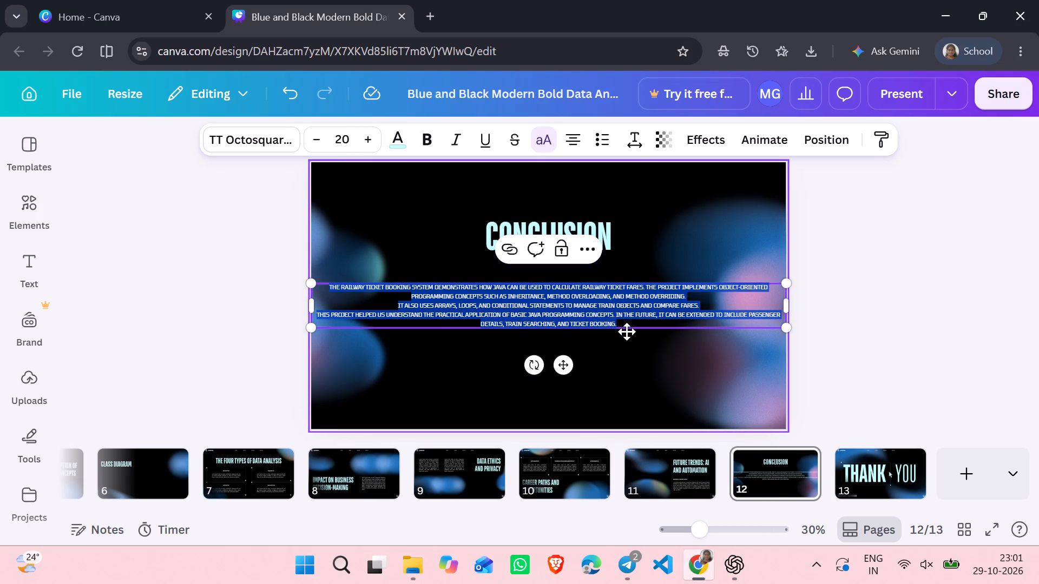
Scale the conclusion text to about size 20.3, narrow its text box and move it roughly centred beneath the CONCLUSION heading.
{"action": "left_click_drag", "start_coordinate": [790, 327], "coordinate": [791, 381]}
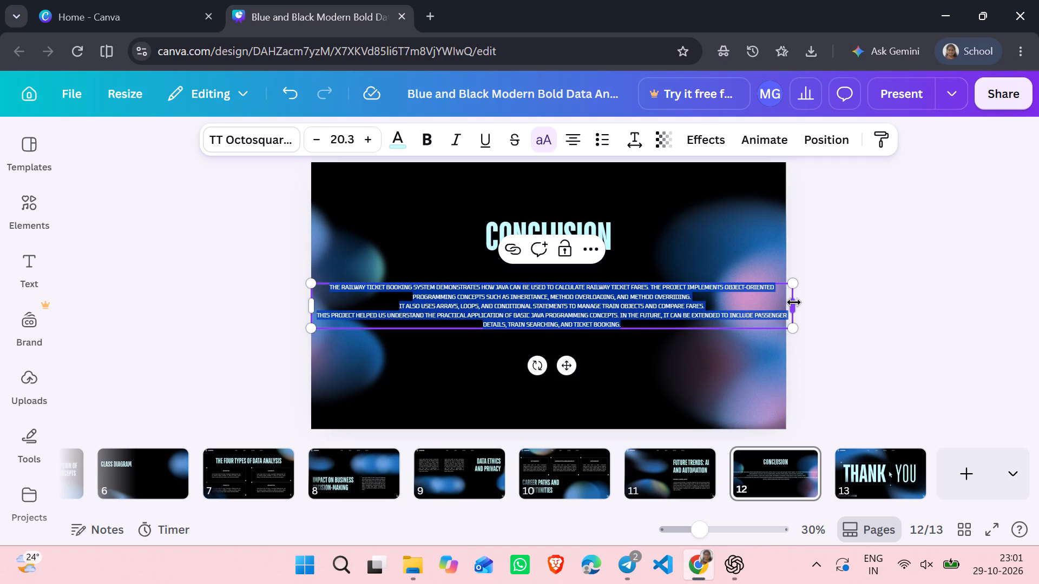
{"action": "left_click_drag", "start_coordinate": [794, 302], "coordinate": [690, 295]}
{"action": "left_click_drag", "start_coordinate": [619, 307], "coordinate": [646, 307]}
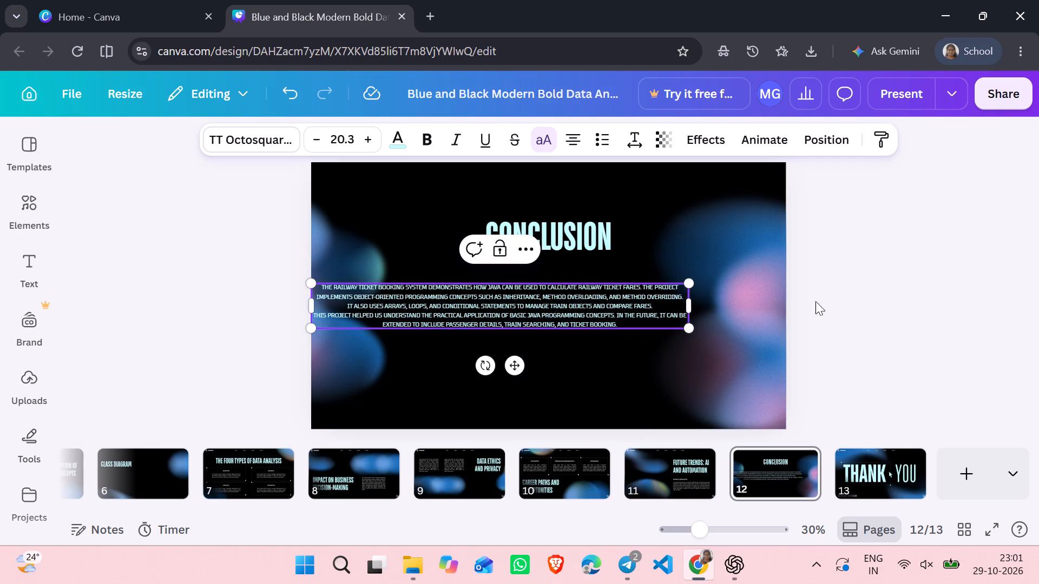
{"action": "left_click_drag", "start_coordinate": [838, 301], "coordinate": [701, 323]}
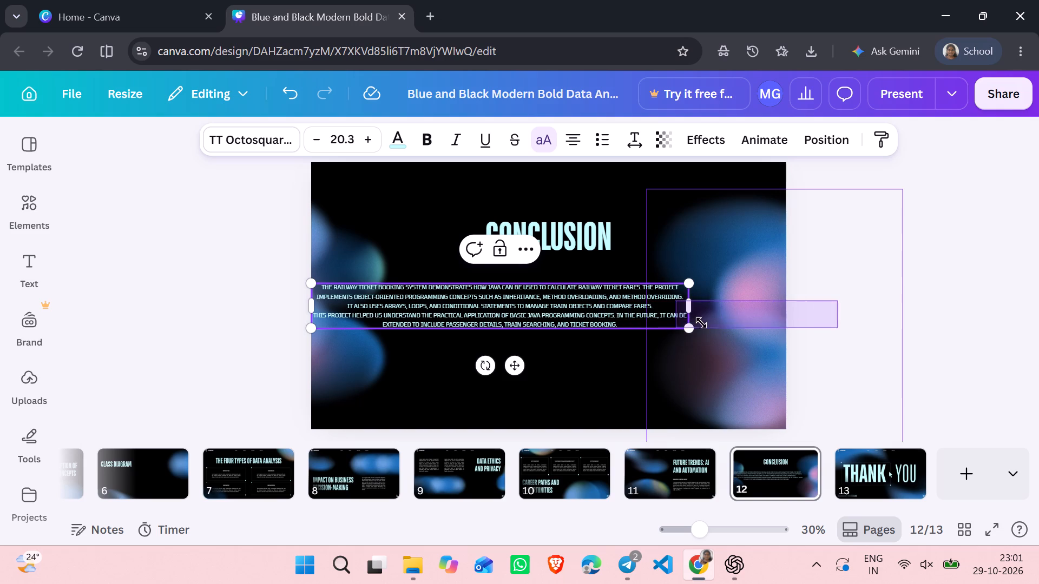
{"action": "left_click_drag", "start_coordinate": [701, 323], "coordinate": [989, 331]}
{"action": "left_click", "coordinate": [989, 331]}
{"action": "left_click_drag", "start_coordinate": [629, 301], "coordinate": [670, 283]}
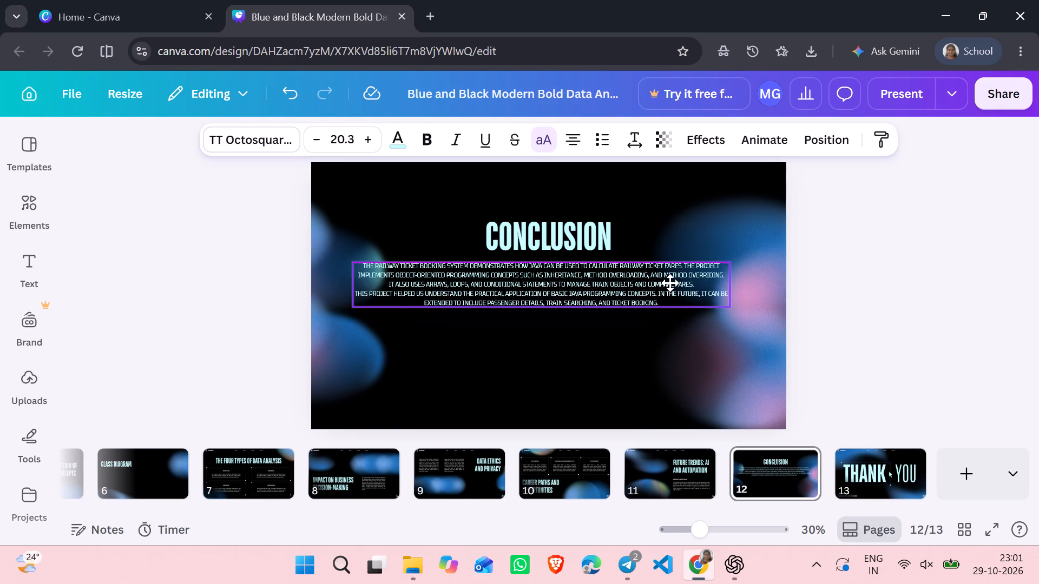
{"action": "left_click_drag", "start_coordinate": [670, 283], "coordinate": [672, 291]}
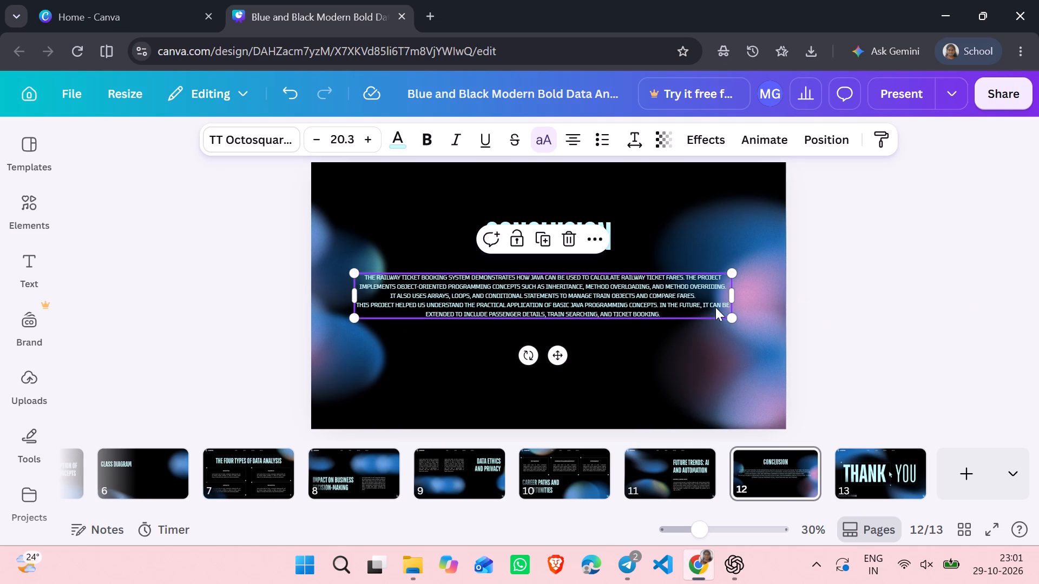
Scale the conclusion text up to about size 27.8 and narrow its text box so it fits within the slide.
{"action": "left_click_drag", "start_coordinate": [738, 316], "coordinate": [748, 377]}
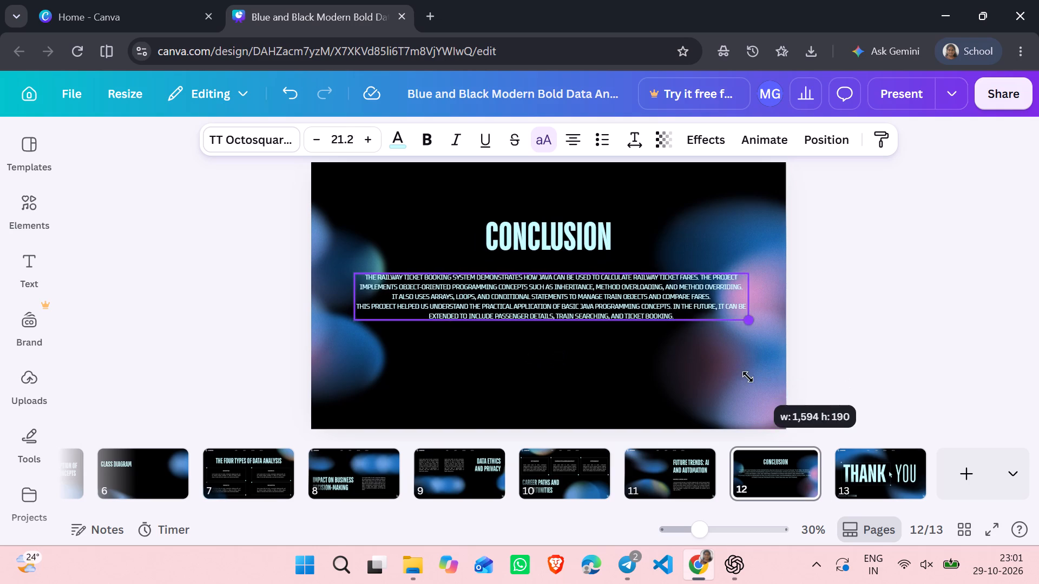
{"action": "left_click_drag", "start_coordinate": [748, 377], "coordinate": [861, 480]}
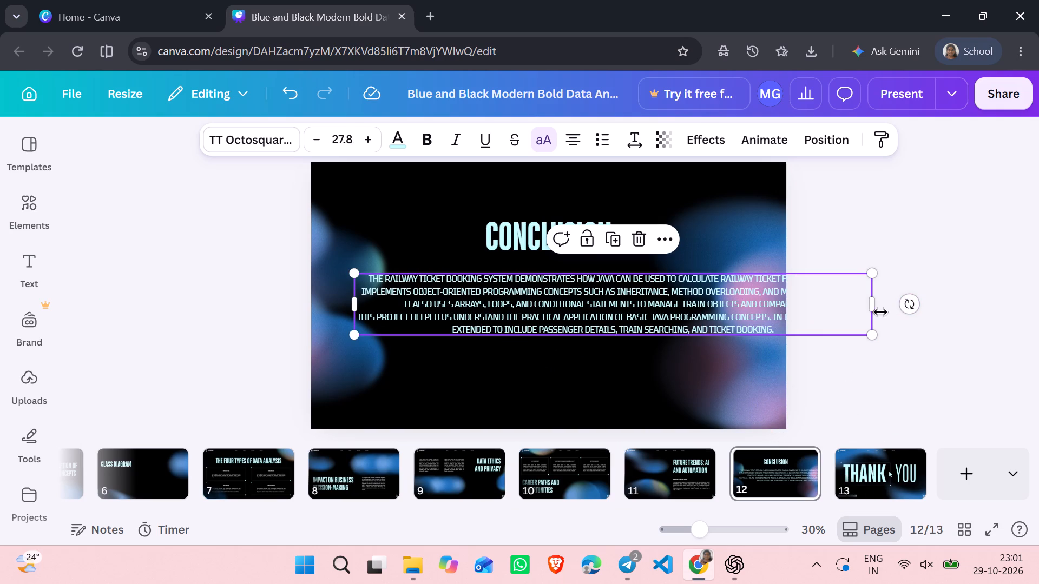
{"action": "left_click_drag", "start_coordinate": [872, 309], "coordinate": [745, 329]}
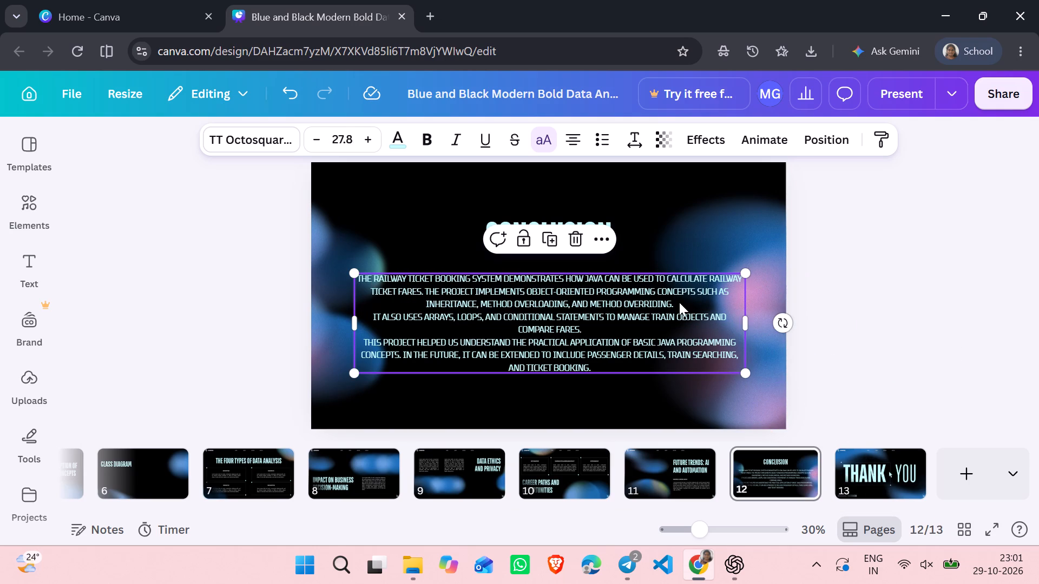
Reduce the whole conclusion text's font size to 22.8.
{"action": "left_click", "coordinate": [679, 302]}
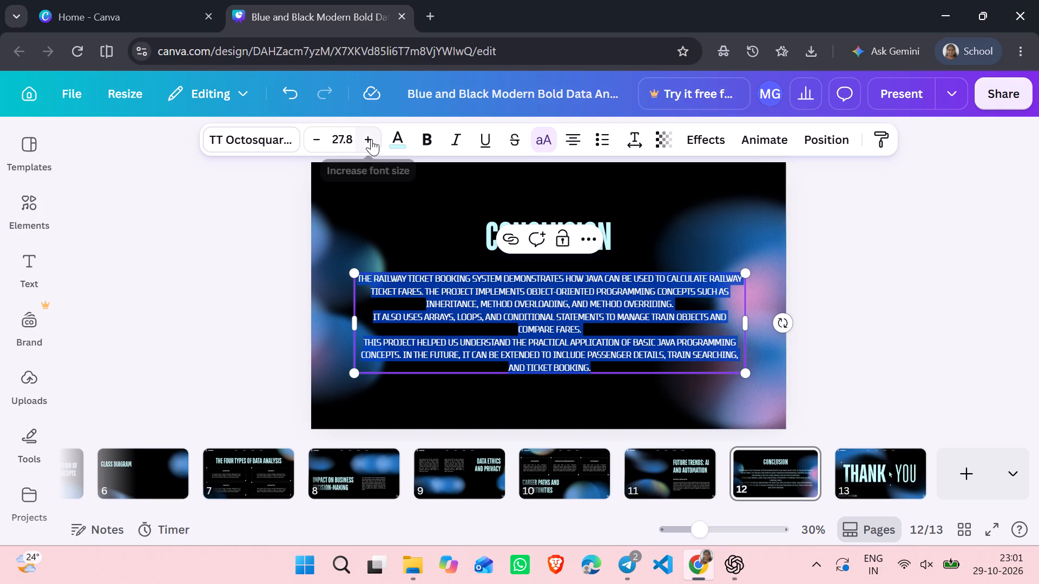
{"action": "left_click", "coordinate": [318, 144]}
{"action": "left_click", "coordinate": [318, 144]}
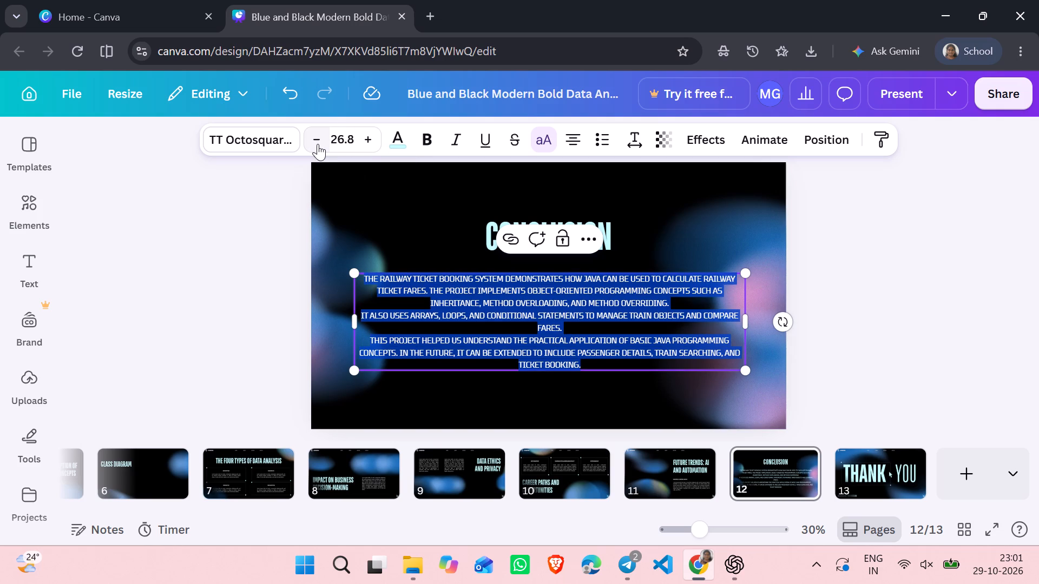
{"action": "left_click", "coordinate": [318, 144]}
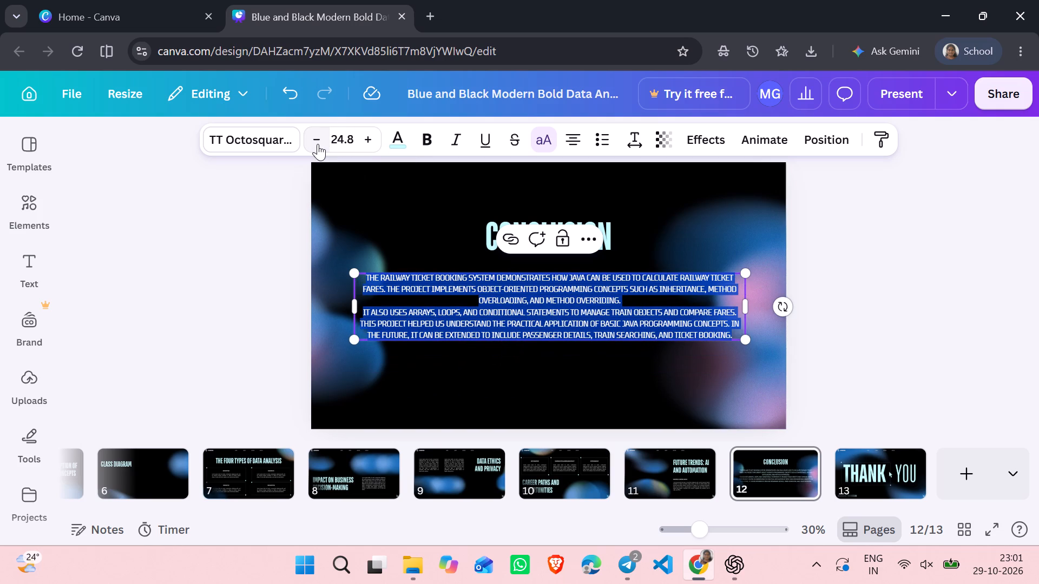
{"action": "double_click", "coordinate": [318, 144]}
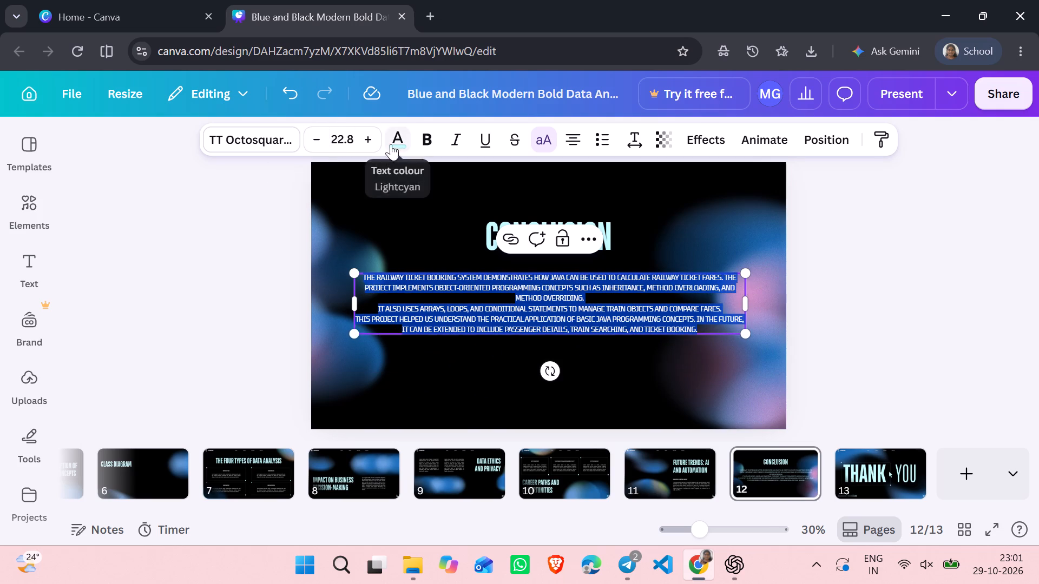
Change the conclusion text's colour to white.
{"action": "left_click", "coordinate": [391, 137]}
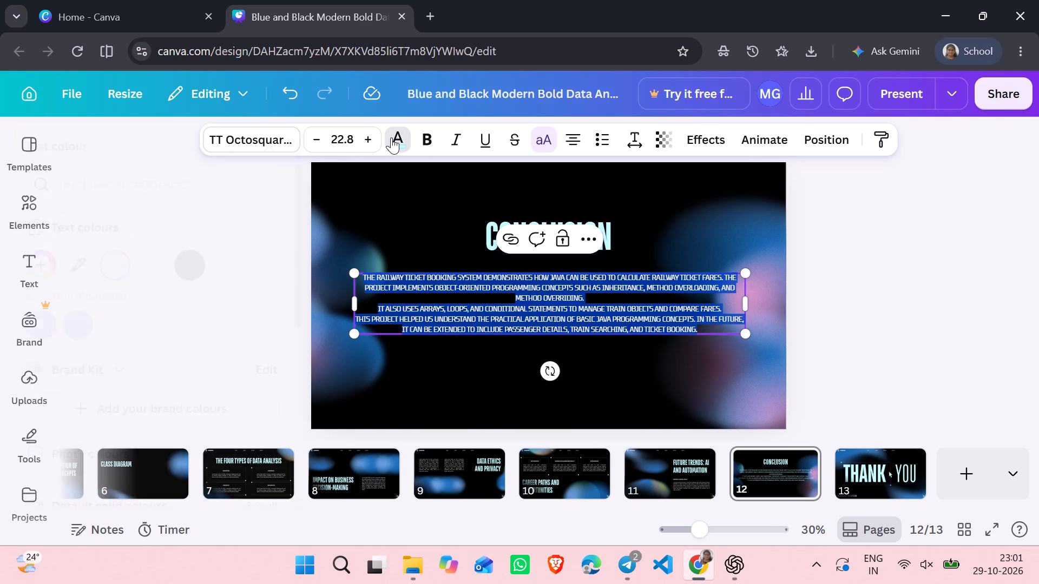
{"action": "left_click", "coordinate": [203, 312]}
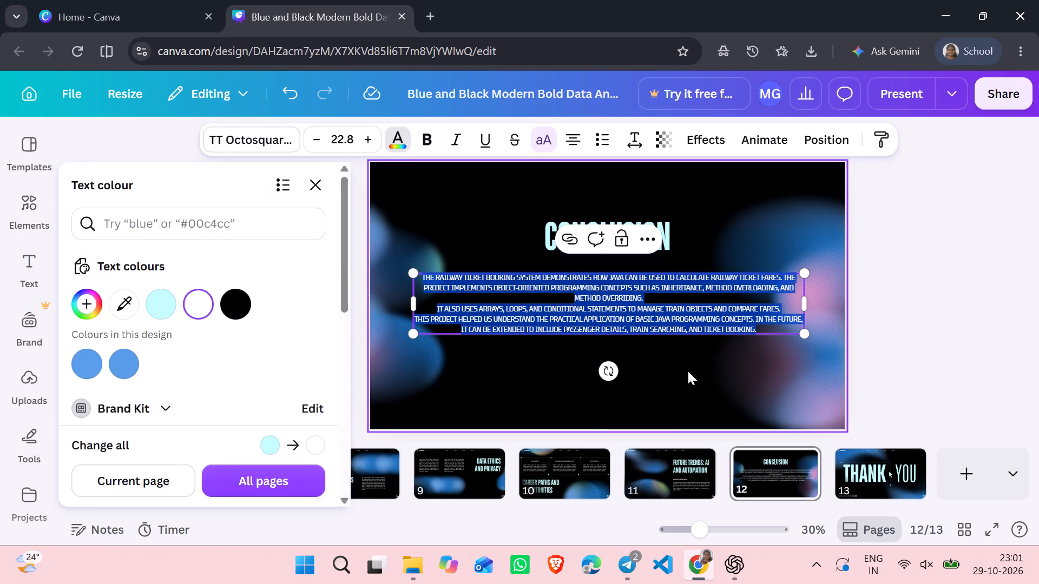
{"action": "left_click", "coordinate": [906, 300]}
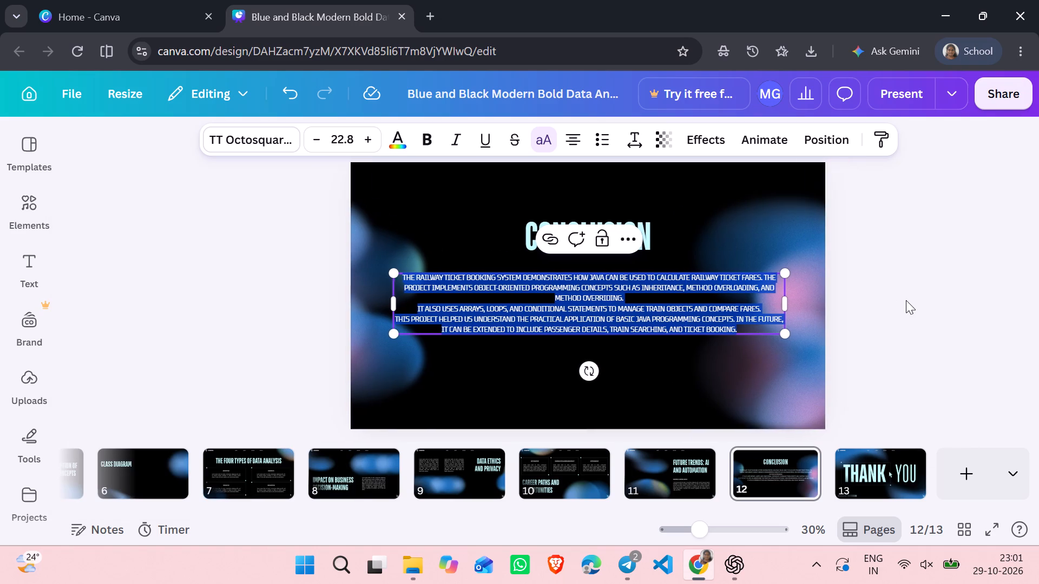
{"action": "left_click", "coordinate": [906, 300]}
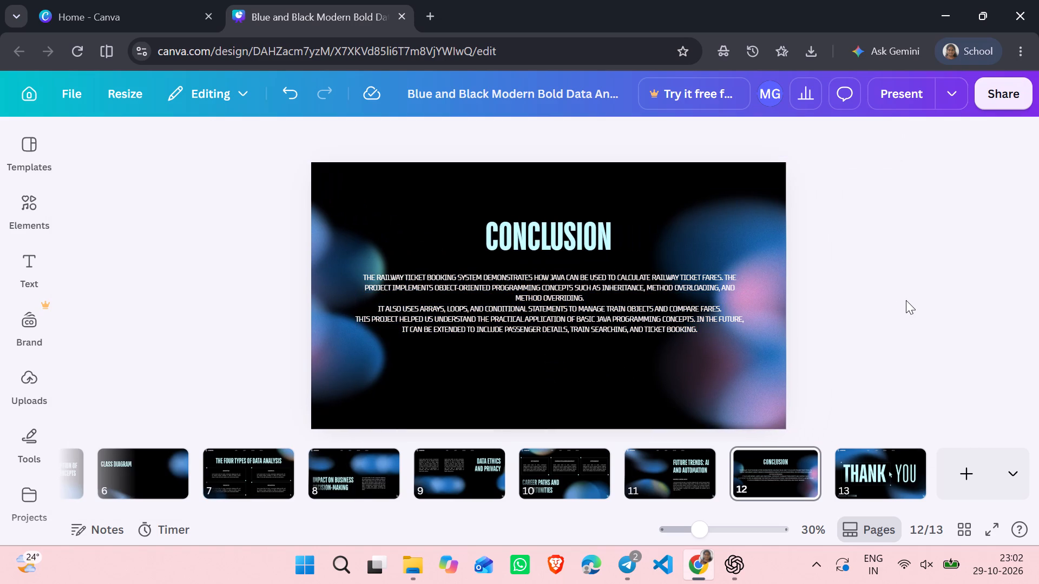
Delete slide 11, "Future Trends: AI and Automation".
{"action": "key", "text": "Left"}
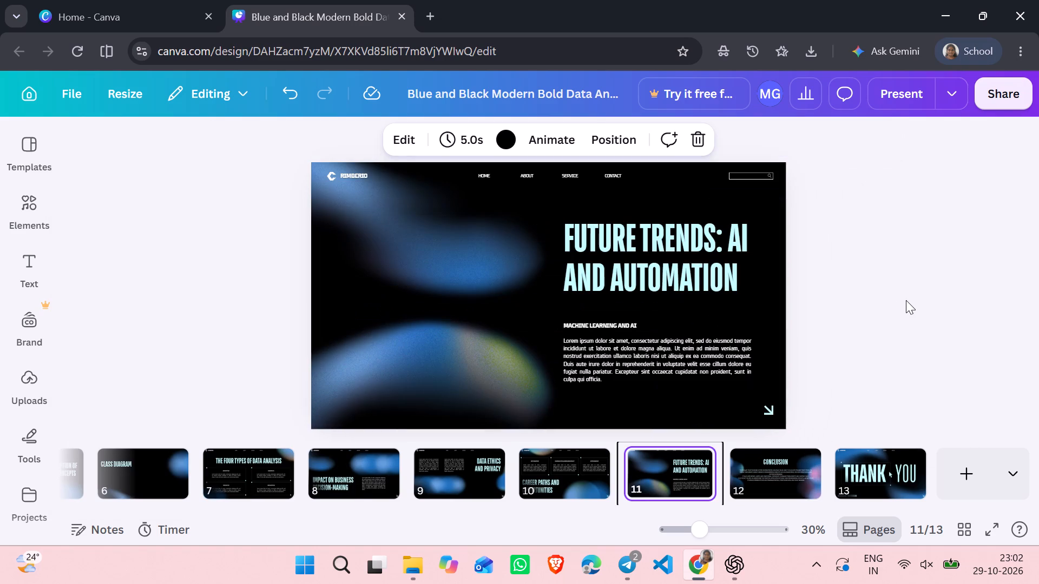
{"action": "key", "text": "Delete"}
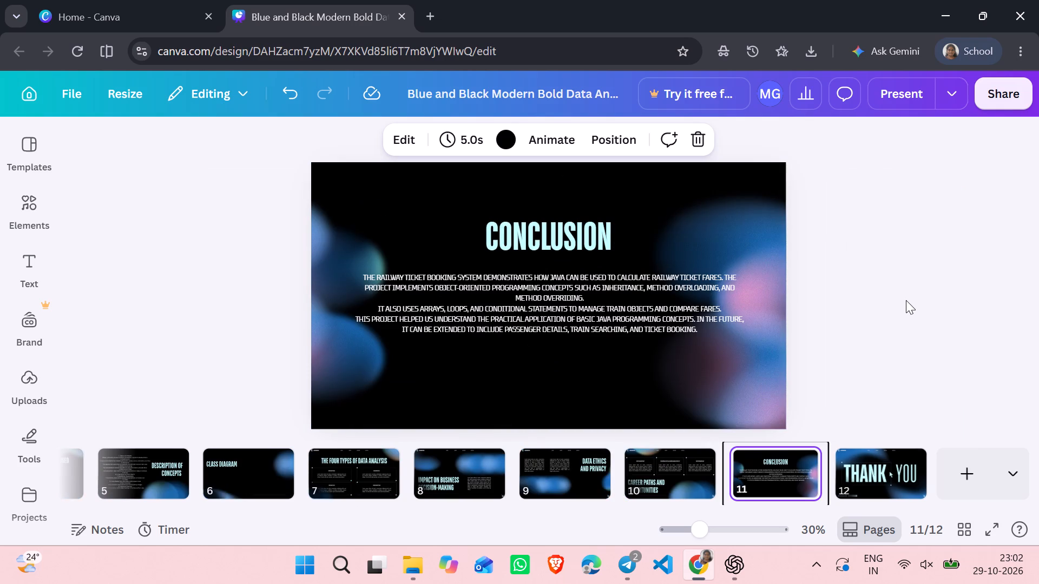
On the THANK YOU slide, delete the search box in the header and the small arrow icon in the lower right corner.
{"action": "key", "text": "Left"}
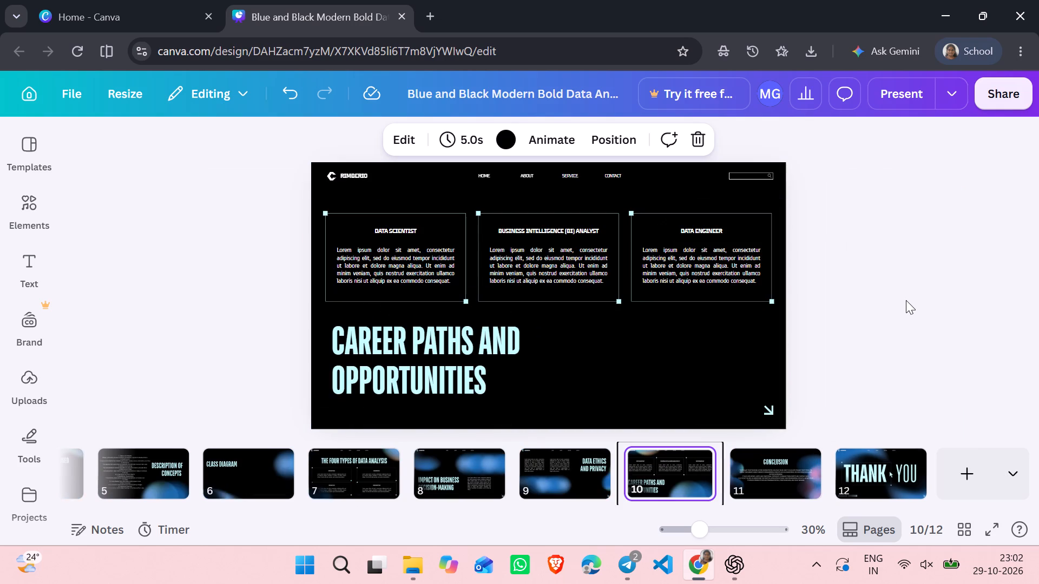
{"action": "left_click", "coordinate": [882, 459]}
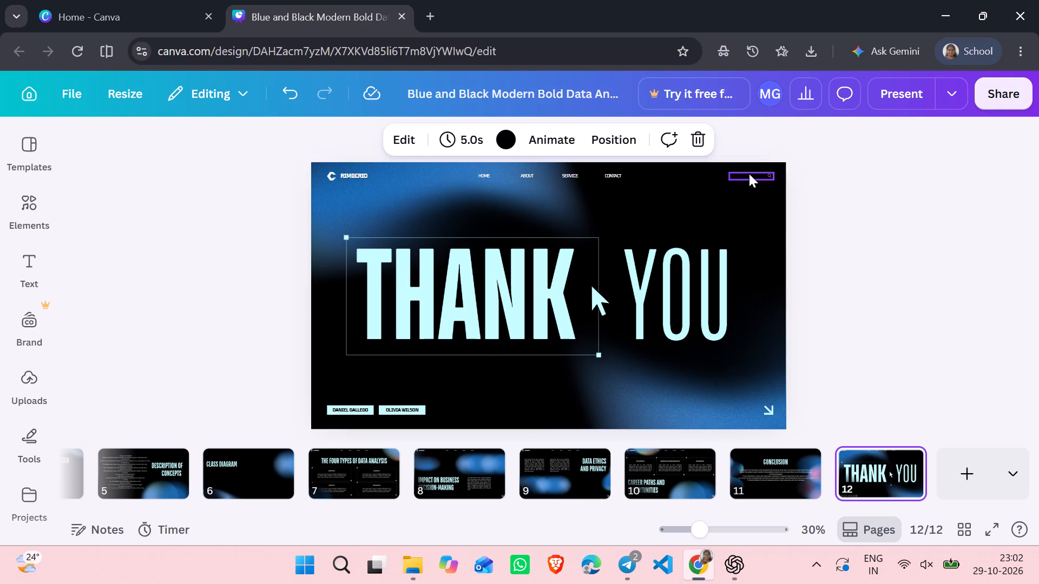
{"action": "left_click", "coordinate": [749, 174]}
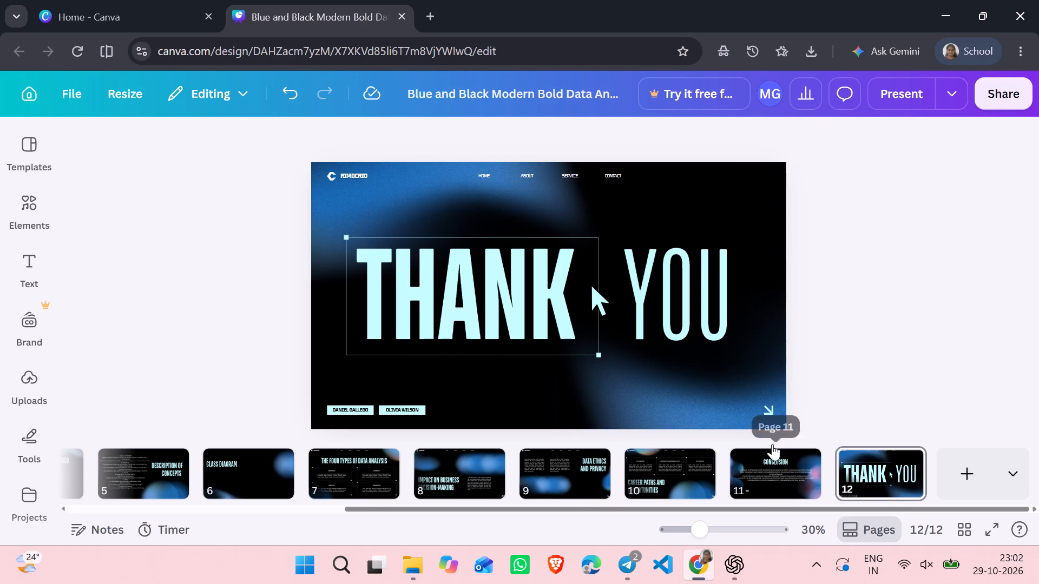
{"action": "left_click", "coordinate": [768, 407]}
{"action": "key", "text": "Delete"}
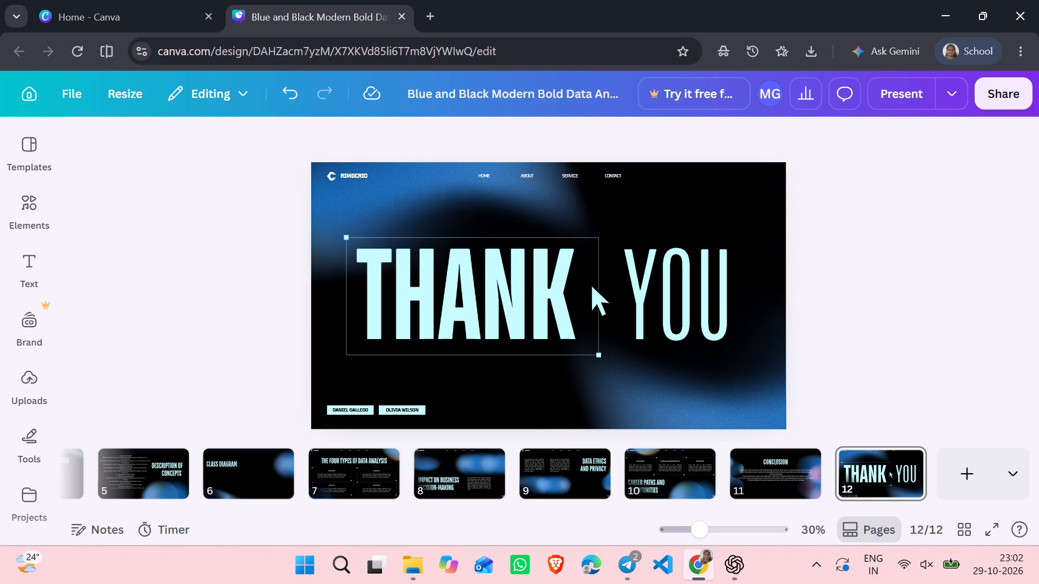
Delete both presenter name labels and their light bars from the bottom of the THANK YOU slide.
{"action": "left_click", "coordinate": [407, 410]}
{"action": "left_click", "coordinate": [372, 412]}
{"action": "key", "text": "Delete"}
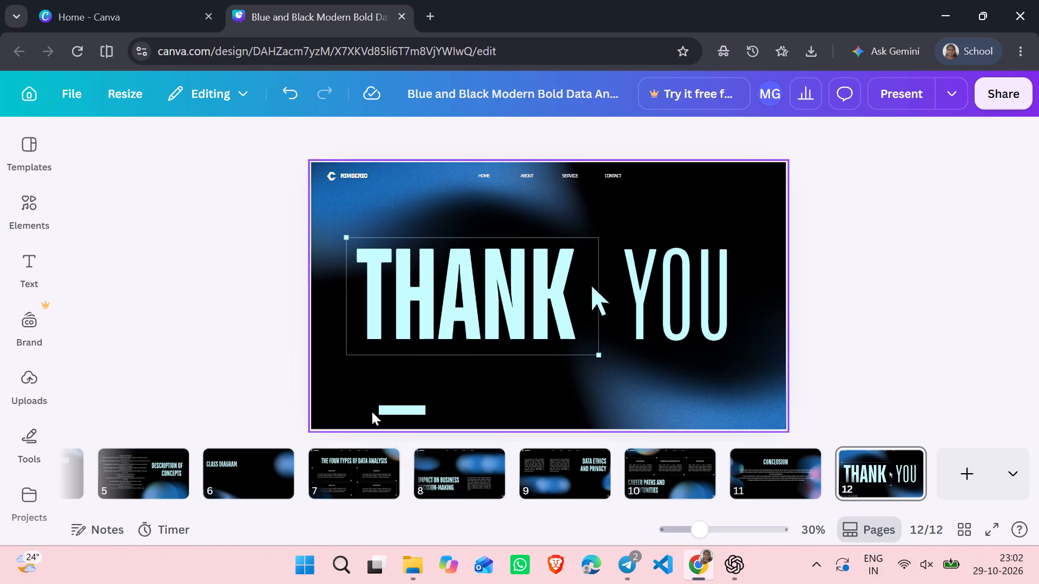
{"action": "left_click", "coordinate": [394, 413]}
{"action": "key", "text": "Delete"}
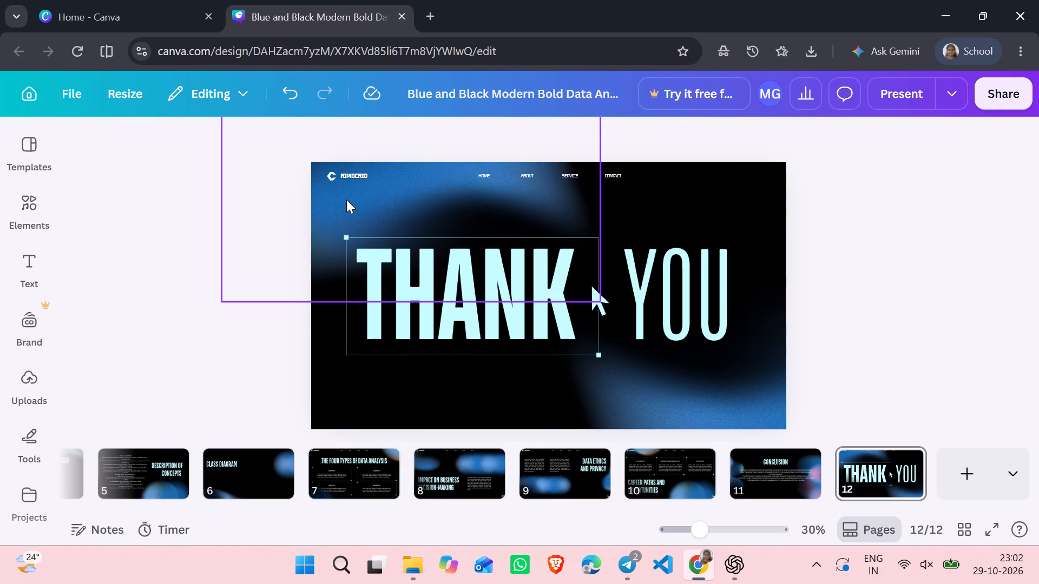
Delete the RIMBERIO brand name and its logo from the THANK YOU slide's header.
{"action": "left_click", "coordinate": [359, 174]}
{"action": "key", "text": "Delete"}
{"action": "left_click", "coordinate": [330, 179]}
{"action": "key", "text": "Delete"}
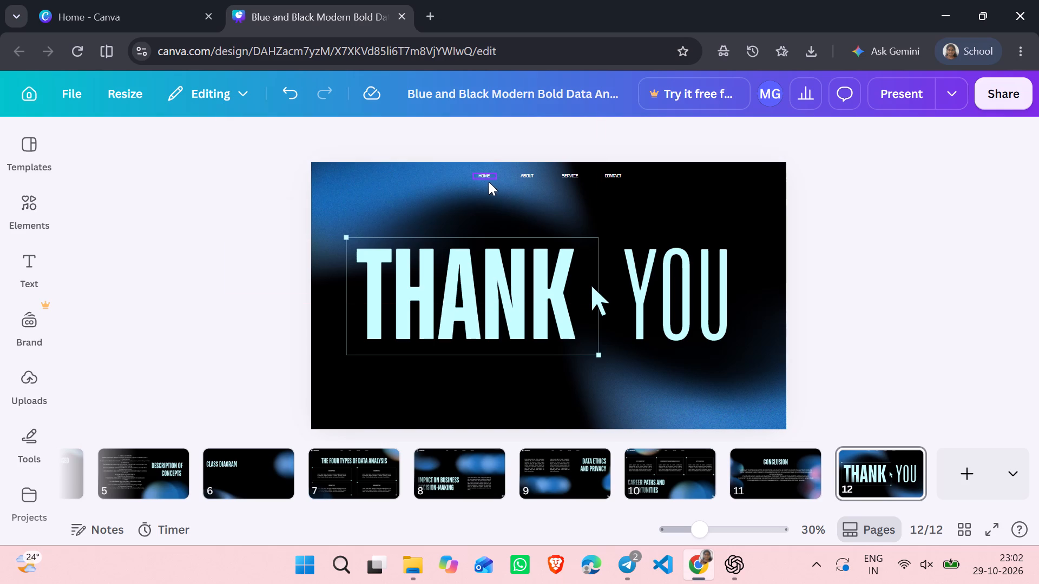
Delete the HOME, ABOUT, SERVICE and CONTACT labels from the THANK YOU slide's header.
{"action": "left_click", "coordinate": [489, 173]}
{"action": "key", "text": "Delete"}
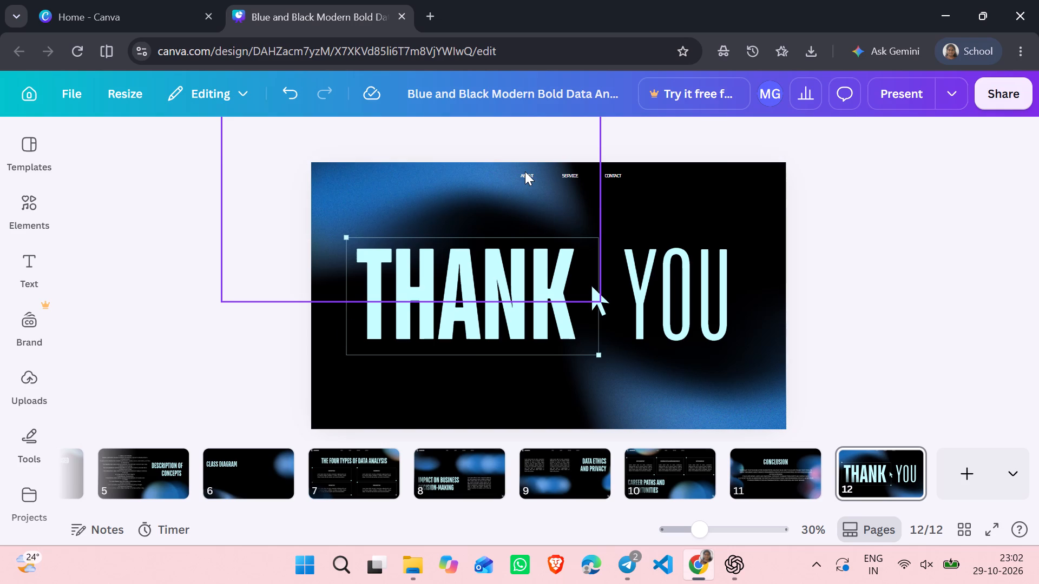
{"action": "left_click", "coordinate": [525, 171]}
{"action": "left_click", "coordinate": [528, 174]}
{"action": "key", "text": "Delete"}
{"action": "key", "text": "Delete"}
{"action": "key", "text": "Delete"}
{"action": "key", "text": "Delete"}
{"action": "key", "text": "Delete"}
{"action": "key", "text": "Delete"}
{"action": "key", "text": "Delete"}
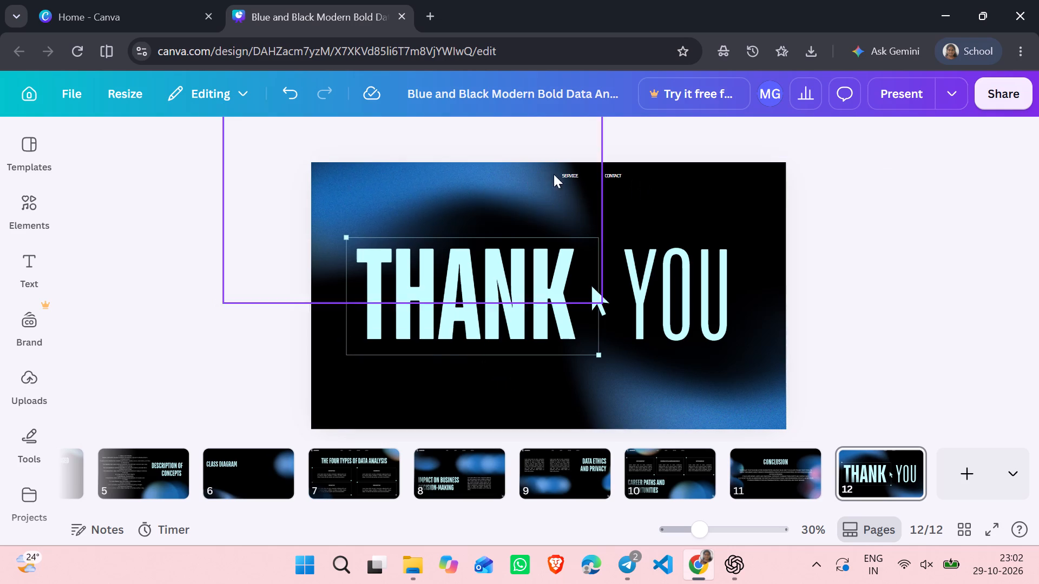
{"action": "left_click", "coordinate": [575, 177]}
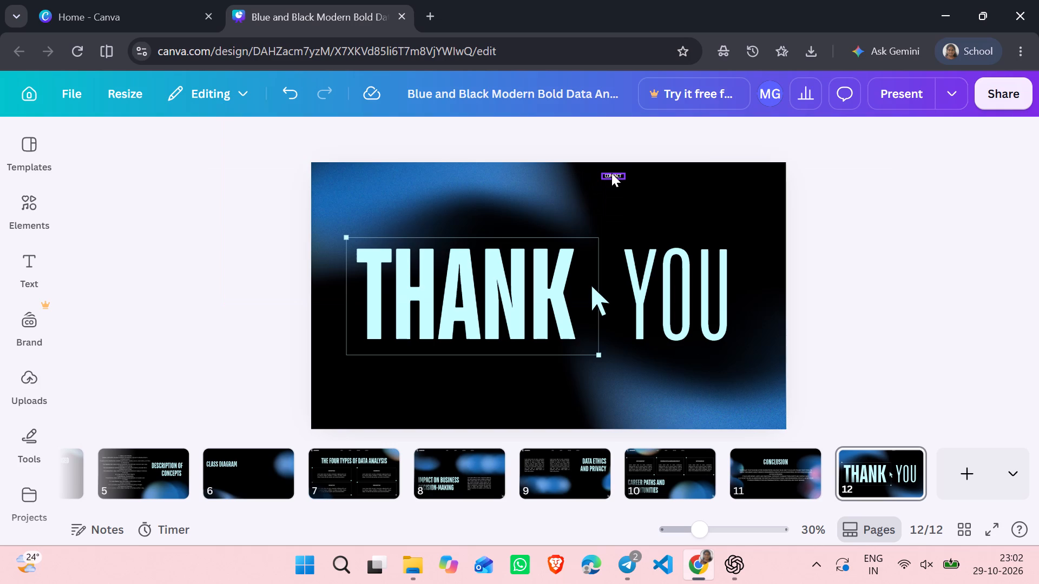
{"action": "left_click", "coordinate": [611, 173]}
{"action": "key", "text": "Delete"}
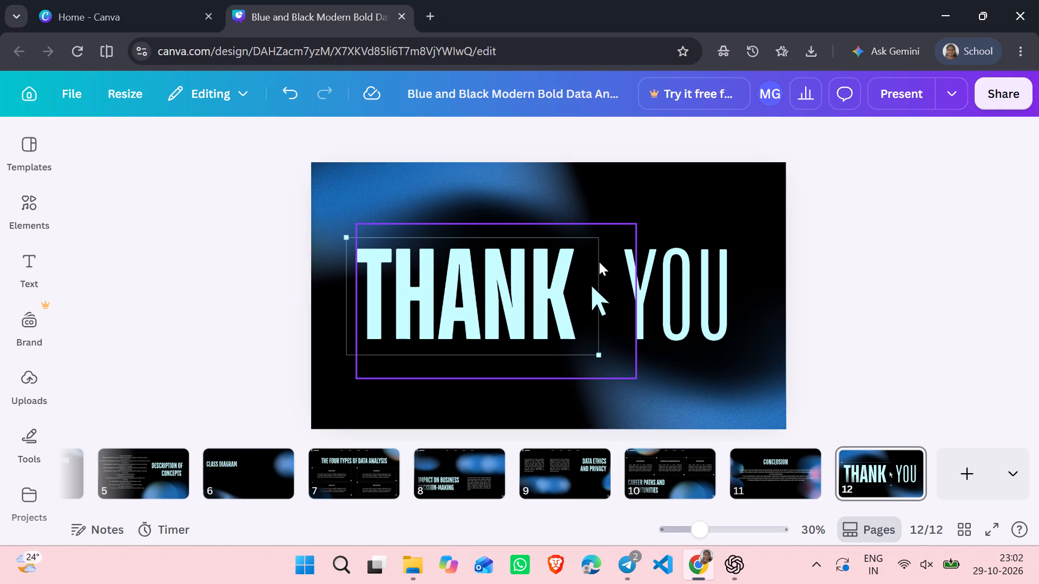
Delete the cursor arrow graphic between the words THANK and YOU.
{"action": "left_click", "coordinate": [595, 262]}
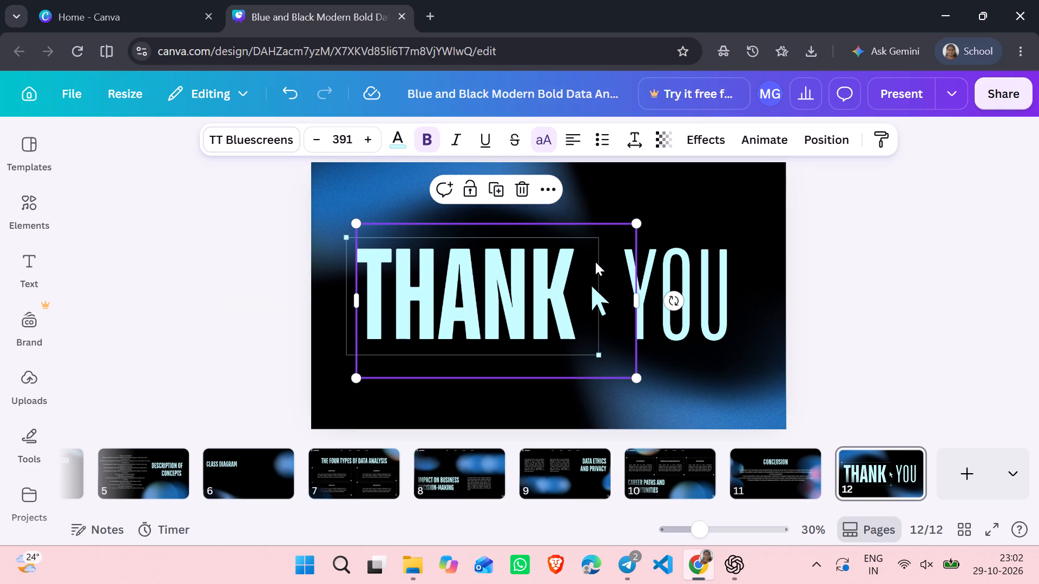
{"action": "left_click", "coordinate": [595, 262]}
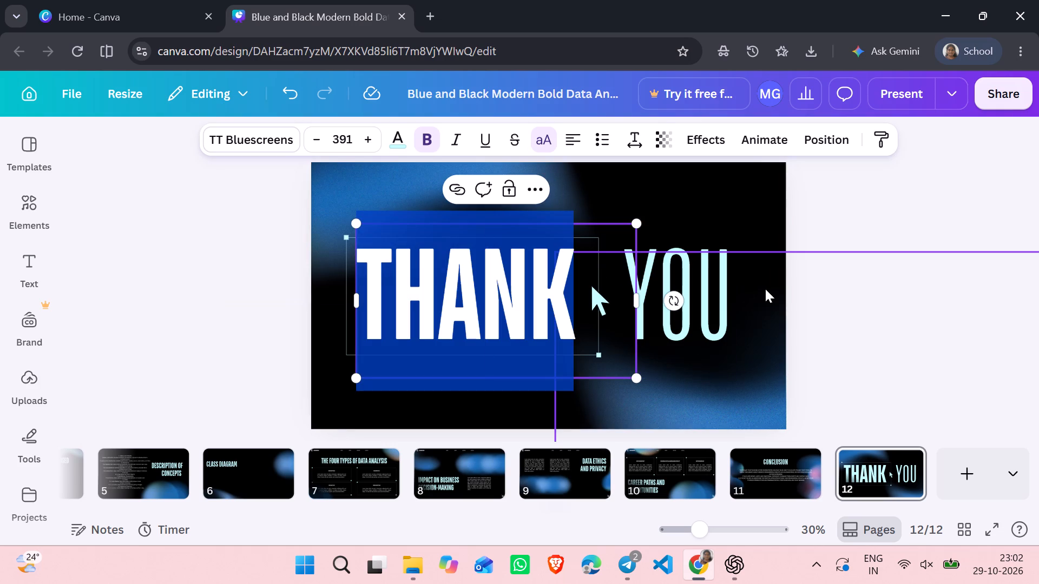
{"action": "left_click", "coordinate": [865, 307]}
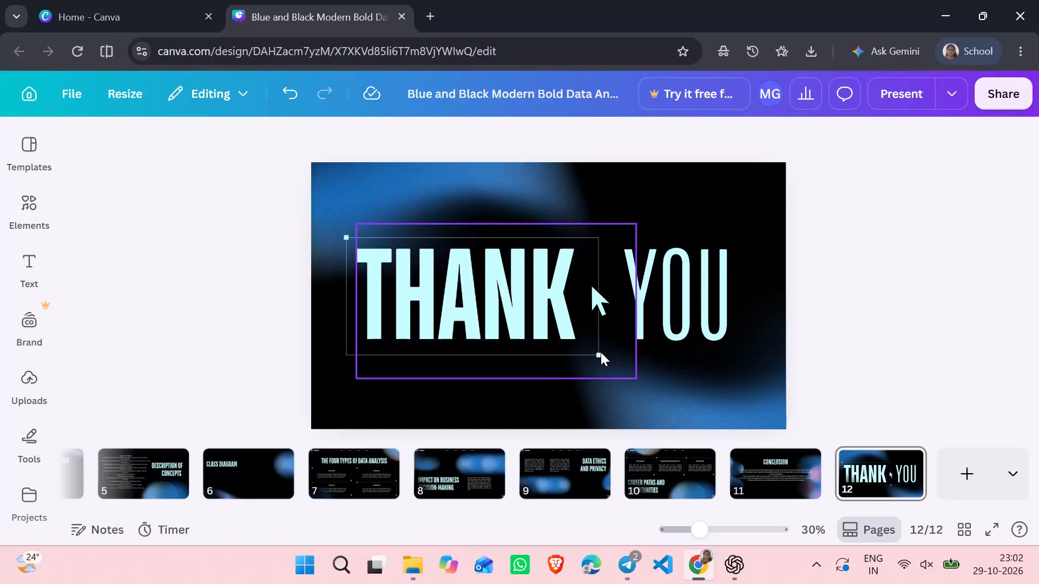
{"action": "left_click", "coordinate": [599, 353]}
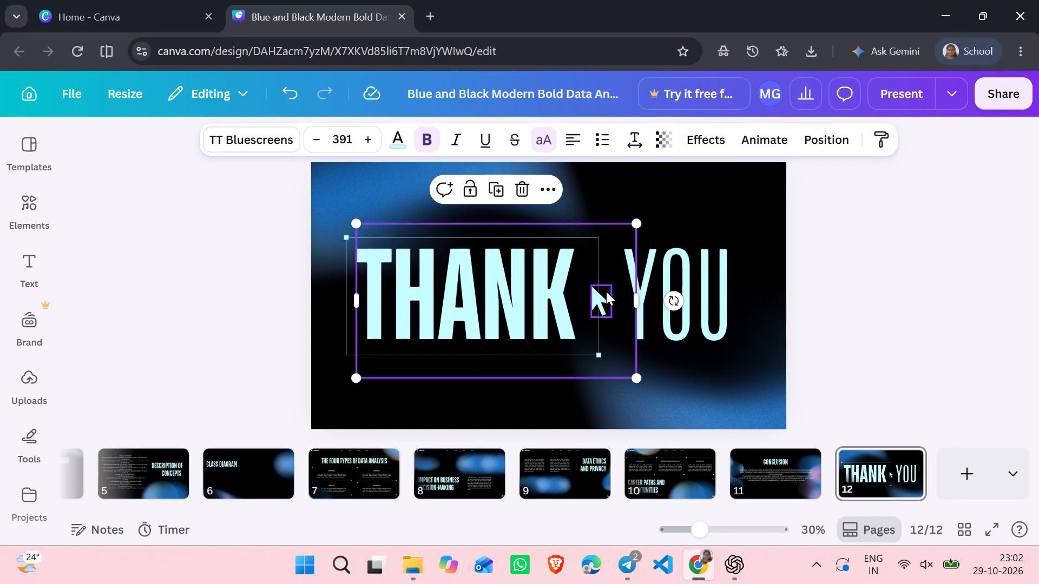
{"action": "left_click", "coordinate": [600, 295]}
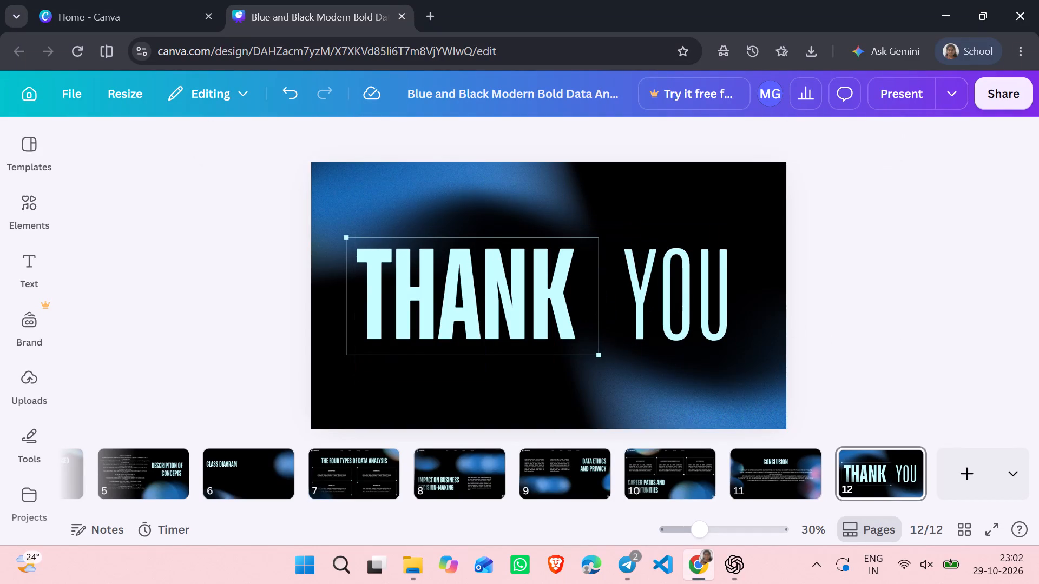
{"action": "left_click", "coordinate": [849, 315]}
{"action": "key", "text": "Left"}
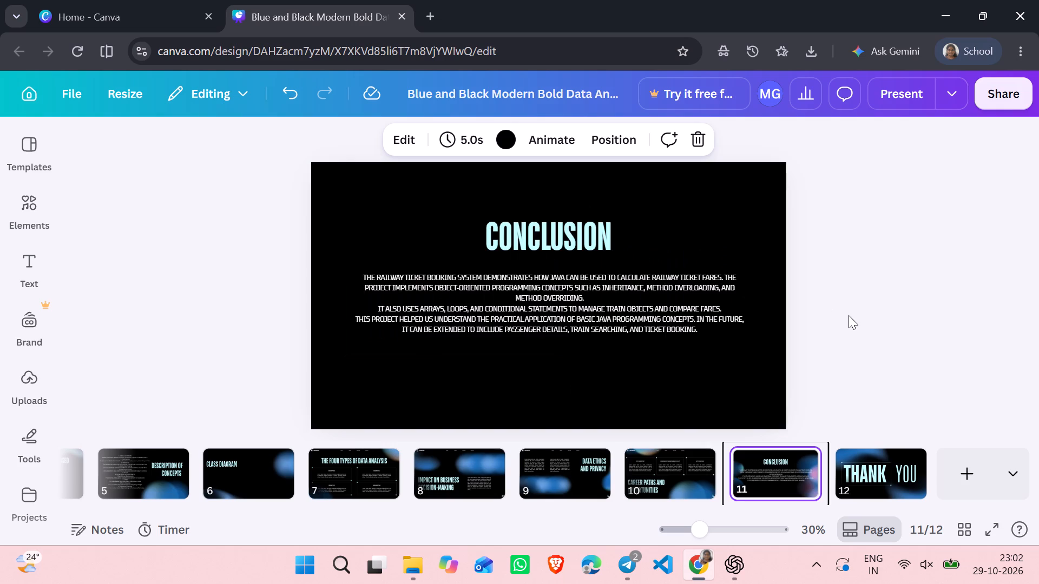
{"action": "key", "text": "Left"}
{"action": "key", "text": "Left"}
{"action": "key", "text": "Left"}
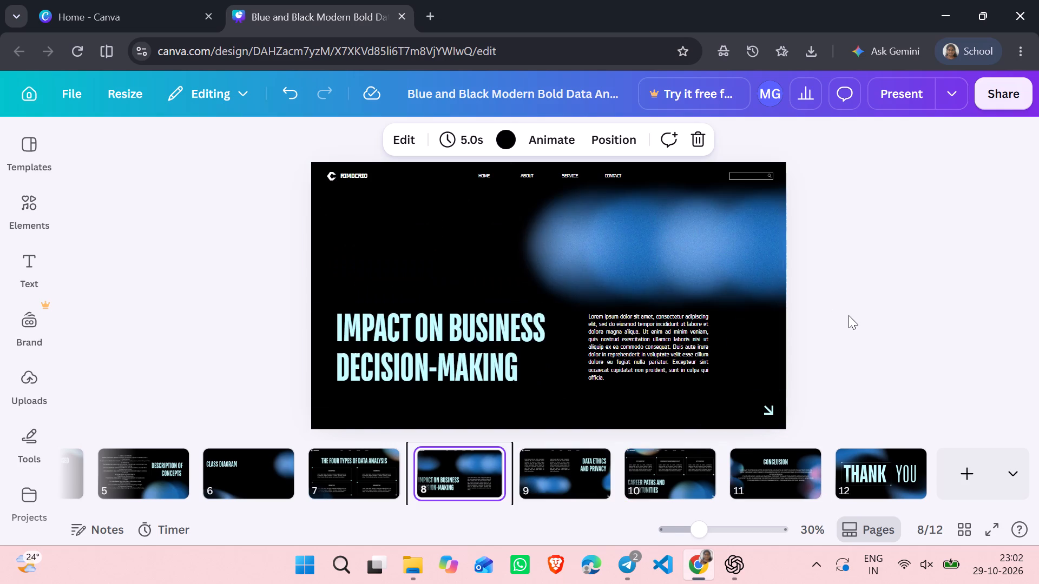
{"action": "key", "text": "Left"}
{"action": "key", "text": "Left"}
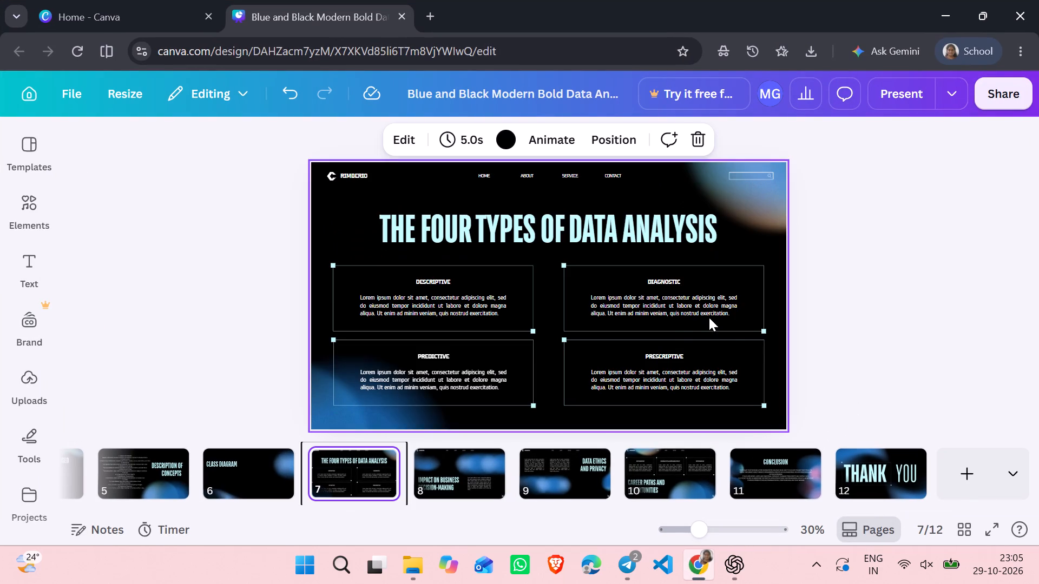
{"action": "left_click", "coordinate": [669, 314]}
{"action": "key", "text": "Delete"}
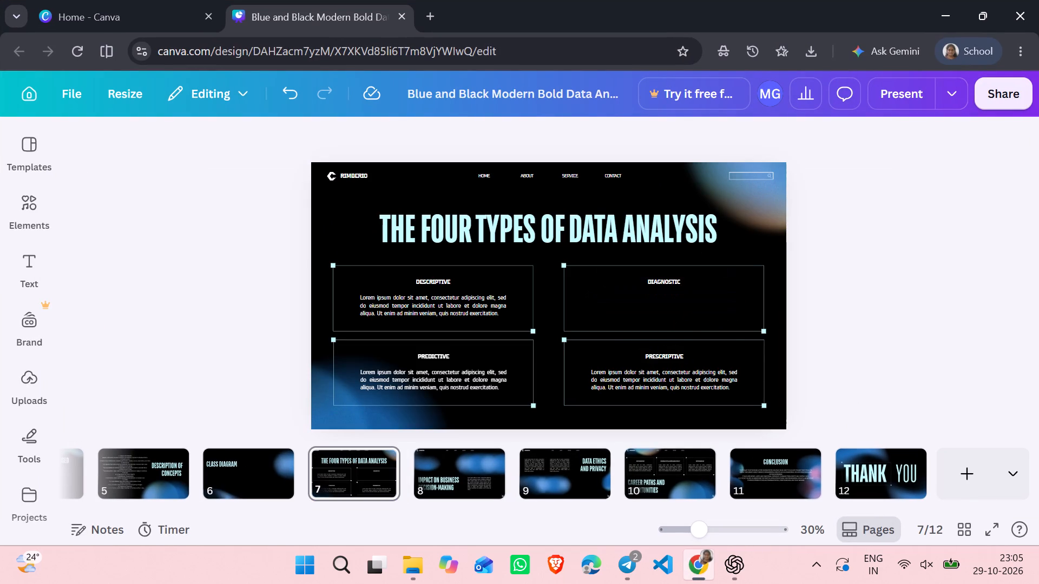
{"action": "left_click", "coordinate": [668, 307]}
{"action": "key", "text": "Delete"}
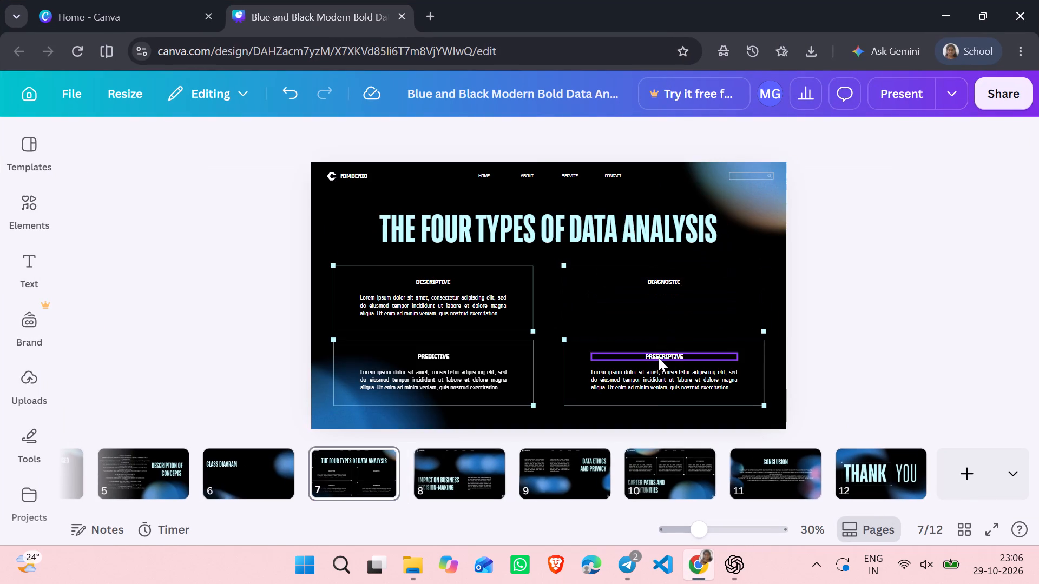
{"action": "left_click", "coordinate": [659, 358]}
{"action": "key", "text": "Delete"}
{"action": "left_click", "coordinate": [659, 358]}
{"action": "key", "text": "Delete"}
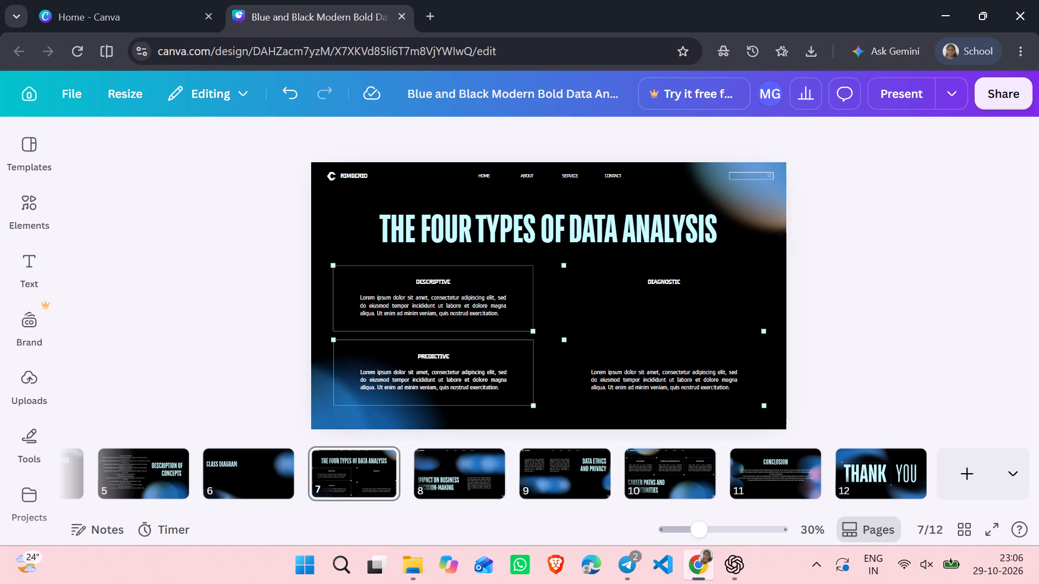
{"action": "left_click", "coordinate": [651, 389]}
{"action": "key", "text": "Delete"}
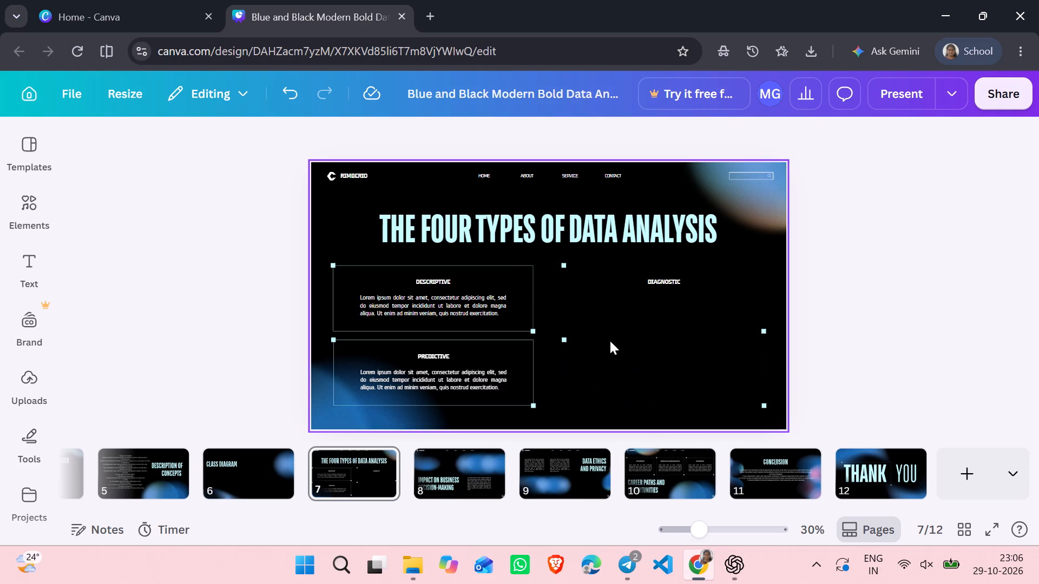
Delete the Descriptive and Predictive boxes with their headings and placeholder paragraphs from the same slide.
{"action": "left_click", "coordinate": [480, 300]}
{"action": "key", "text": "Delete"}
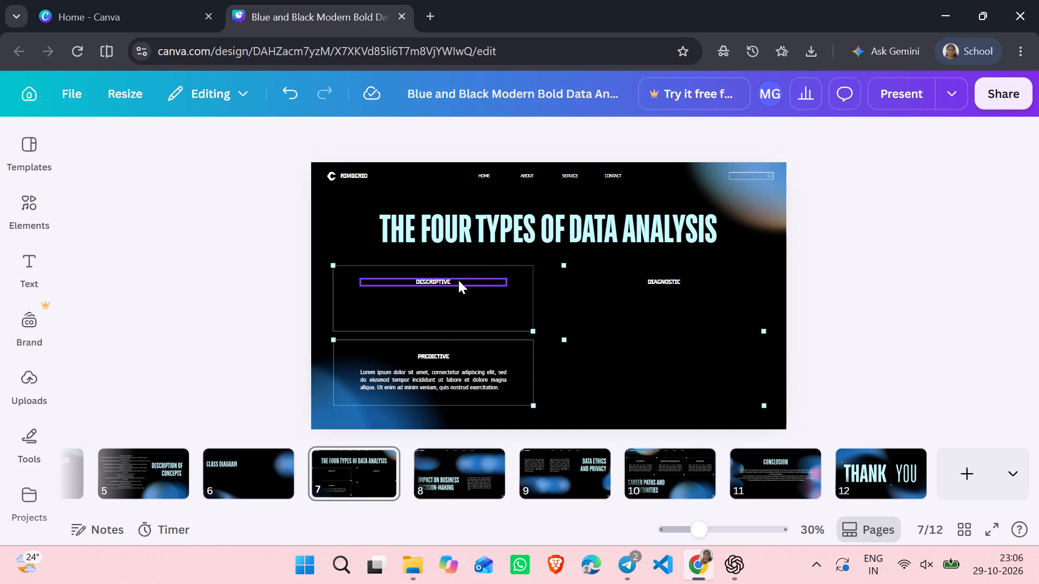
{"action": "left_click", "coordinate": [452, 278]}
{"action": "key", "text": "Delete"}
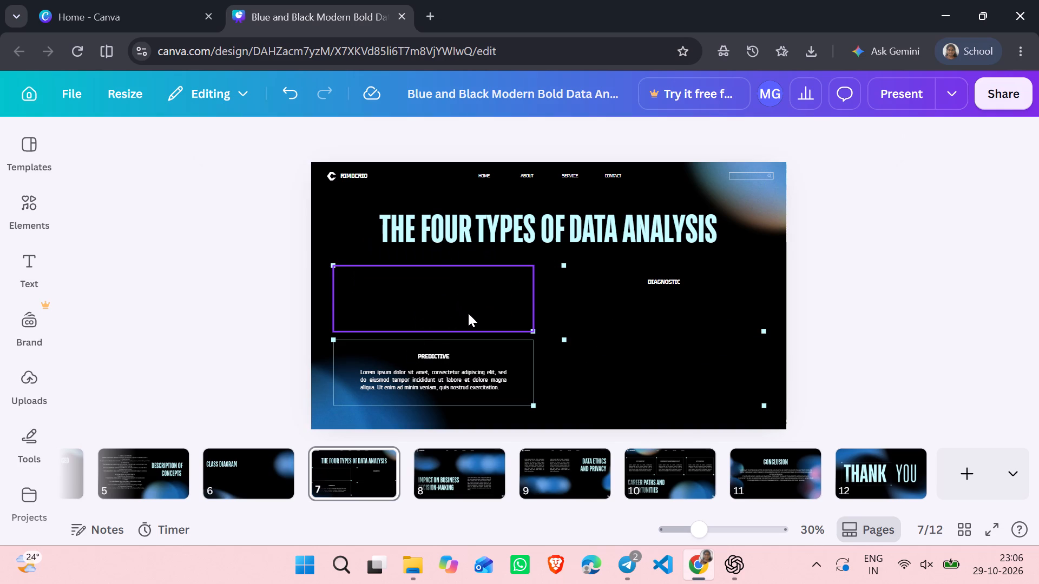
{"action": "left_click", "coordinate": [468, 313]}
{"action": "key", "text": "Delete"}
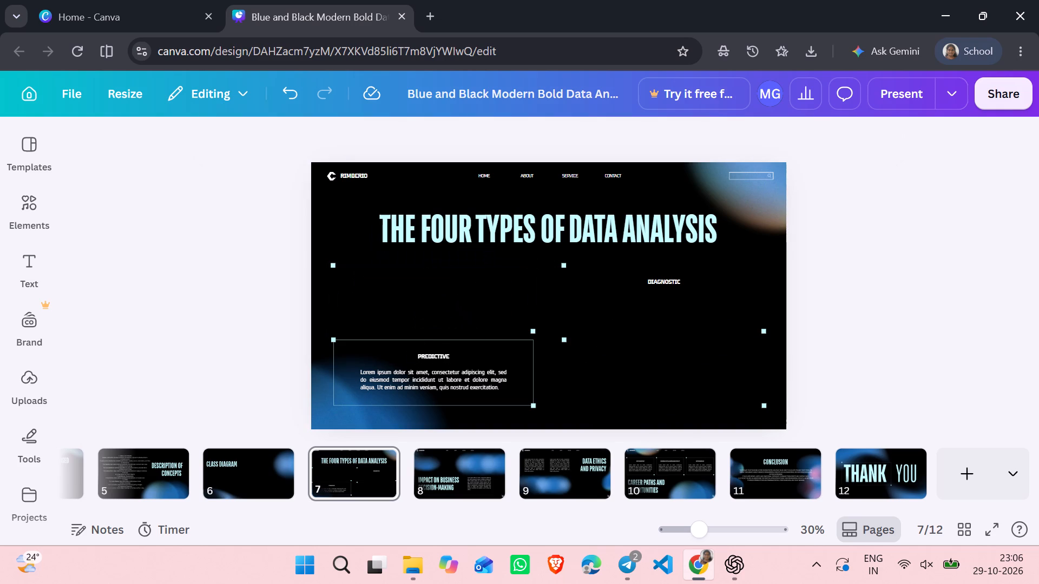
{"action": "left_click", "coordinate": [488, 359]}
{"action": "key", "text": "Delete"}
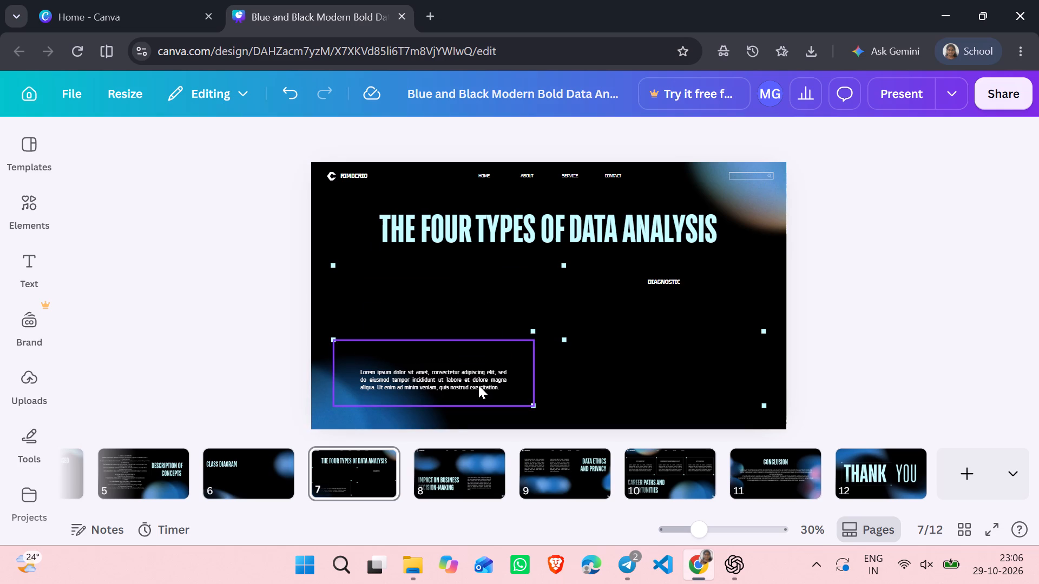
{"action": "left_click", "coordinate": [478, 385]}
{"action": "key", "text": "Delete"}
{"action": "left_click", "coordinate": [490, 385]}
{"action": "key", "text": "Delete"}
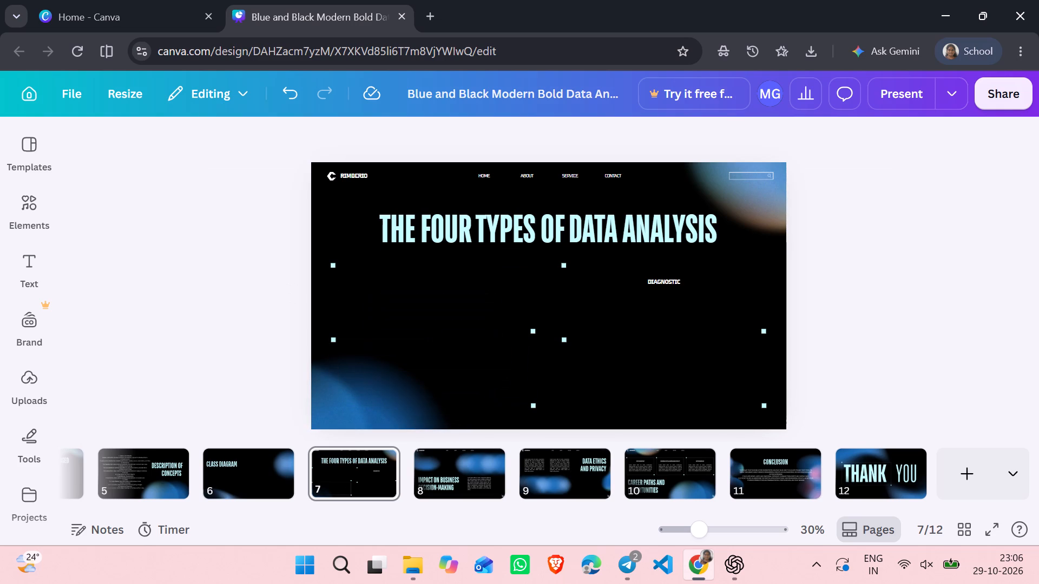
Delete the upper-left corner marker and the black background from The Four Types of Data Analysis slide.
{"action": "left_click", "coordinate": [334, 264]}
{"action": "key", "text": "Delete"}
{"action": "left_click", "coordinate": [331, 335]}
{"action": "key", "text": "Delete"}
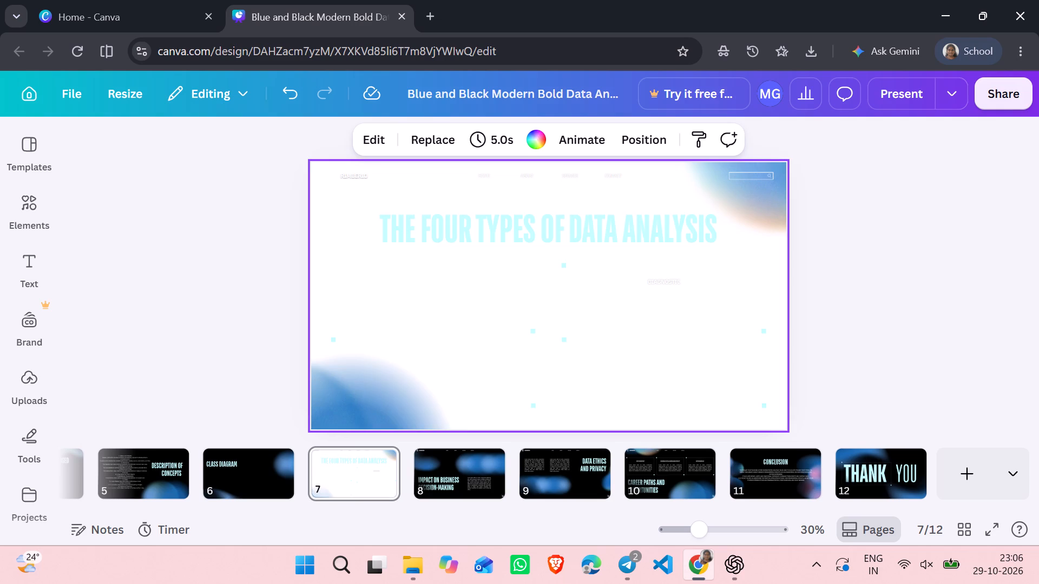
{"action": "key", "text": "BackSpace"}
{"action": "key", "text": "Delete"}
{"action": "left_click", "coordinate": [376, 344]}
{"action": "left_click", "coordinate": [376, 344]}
Delete the entire The Four Types of Data Analysis slide, page 7.
{"action": "left_click", "coordinate": [361, 452]}
{"action": "key", "text": "Delete"}
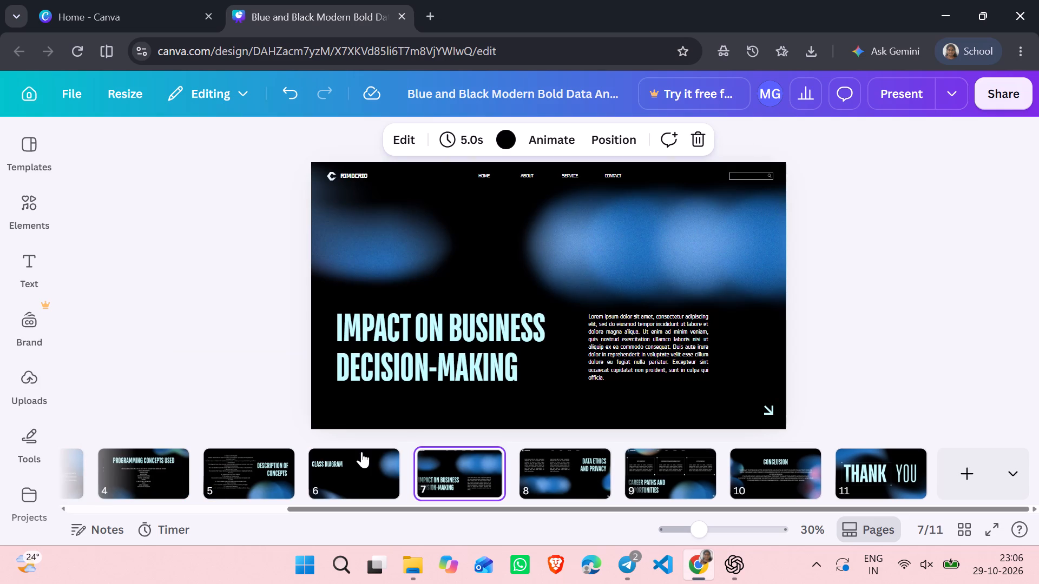
Delete the placeholder paragraph, the search box and the lower-right arrow from the Impact on Business Decision-Making slide, page 7.
{"action": "left_click", "coordinate": [609, 350]}
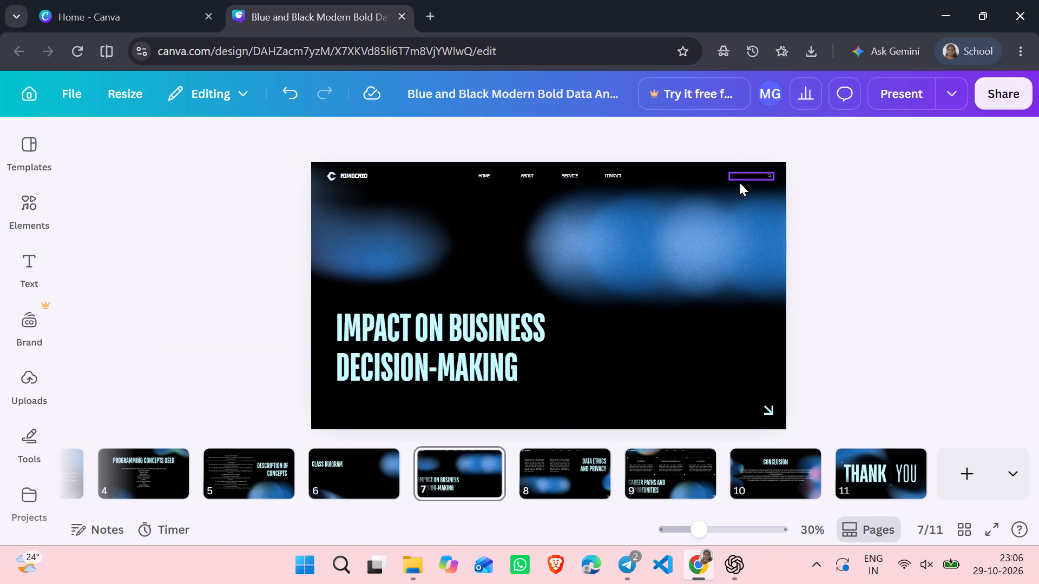
{"action": "left_click", "coordinate": [741, 178]}
{"action": "key", "text": "Delete"}
{"action": "left_click", "coordinate": [771, 407]}
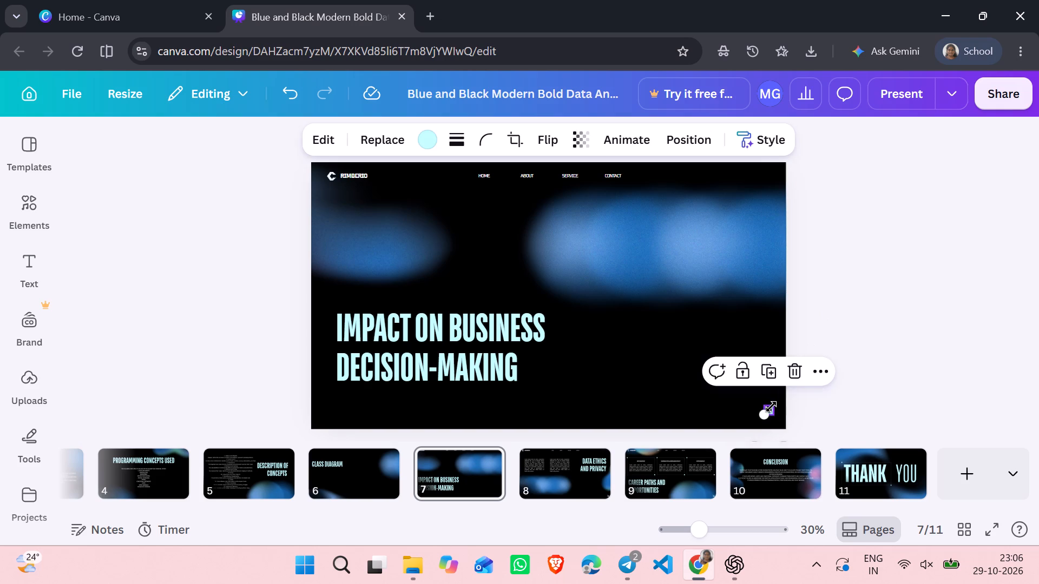
{"action": "key", "text": "Delete"}
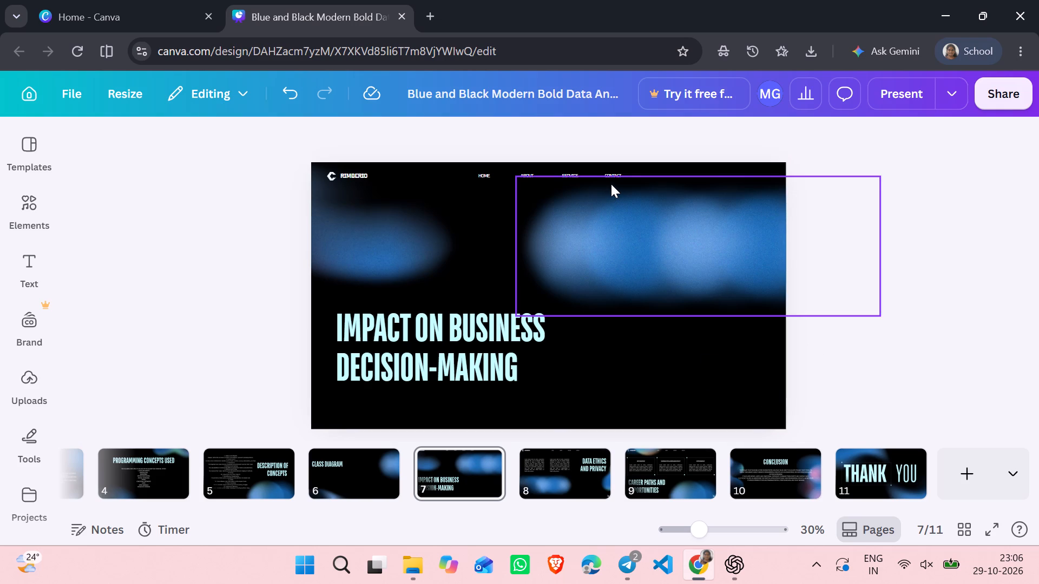
Delete the Home, About, Service and Contact labels from the header of the Impact on Business Decision-Making slide.
{"action": "left_click", "coordinate": [613, 180]}
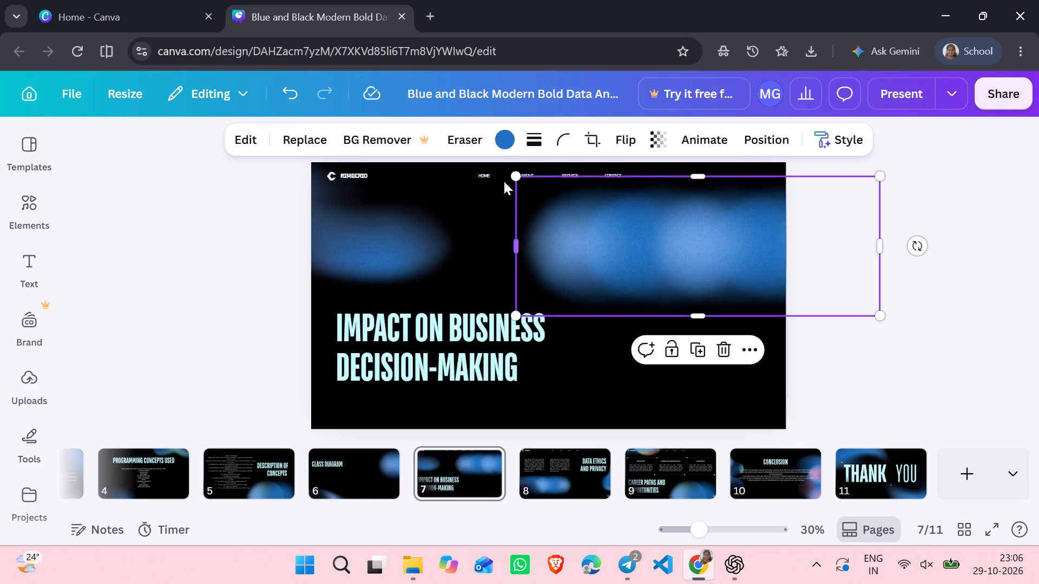
{"action": "left_click", "coordinate": [488, 177]}
{"action": "key", "text": "Delete"}
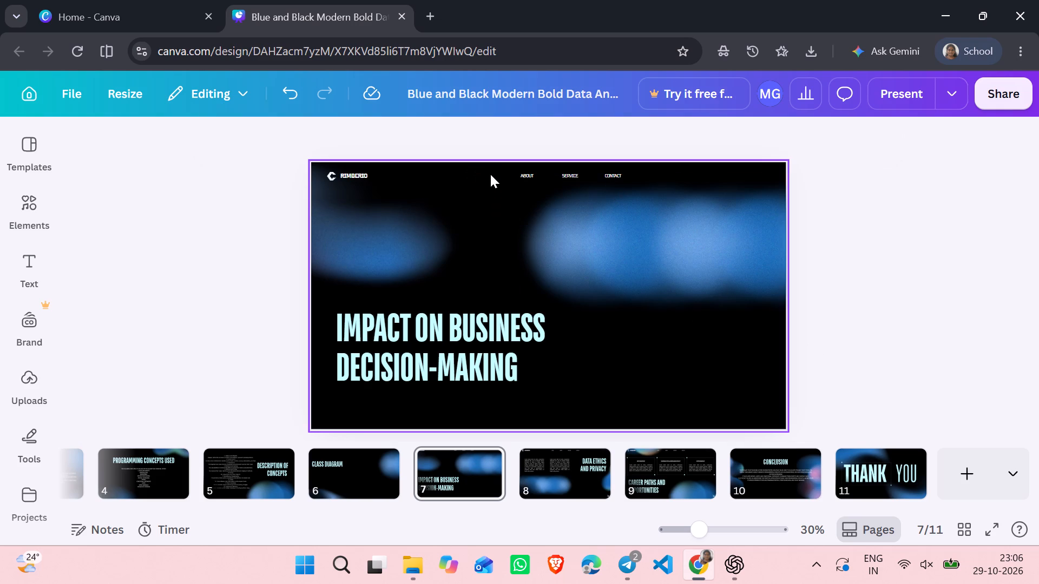
{"action": "left_click", "coordinate": [529, 172]}
{"action": "key", "text": "Delete"}
{"action": "left_click", "coordinate": [573, 176]}
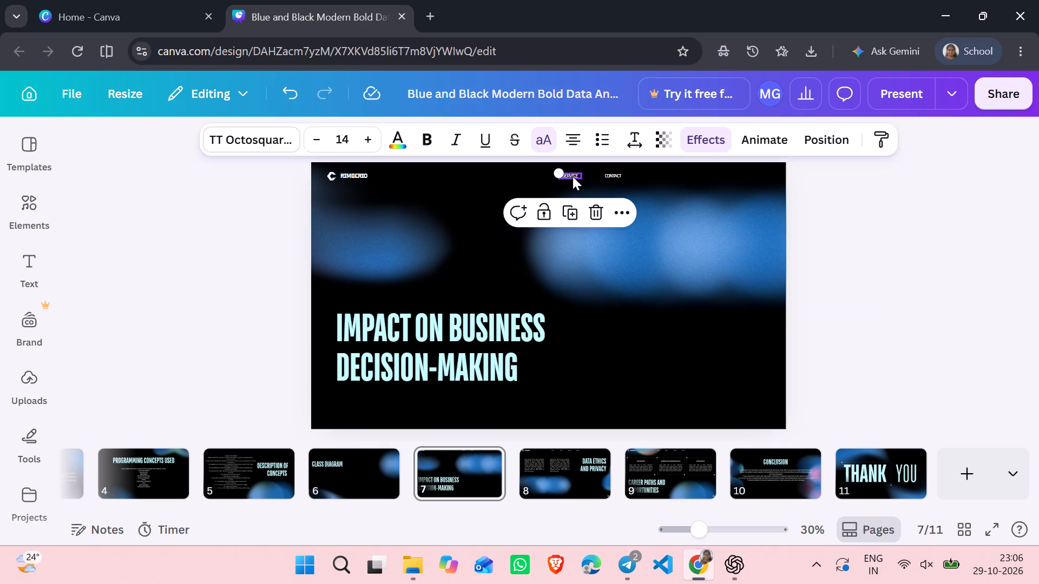
{"action": "key", "text": "Delete"}
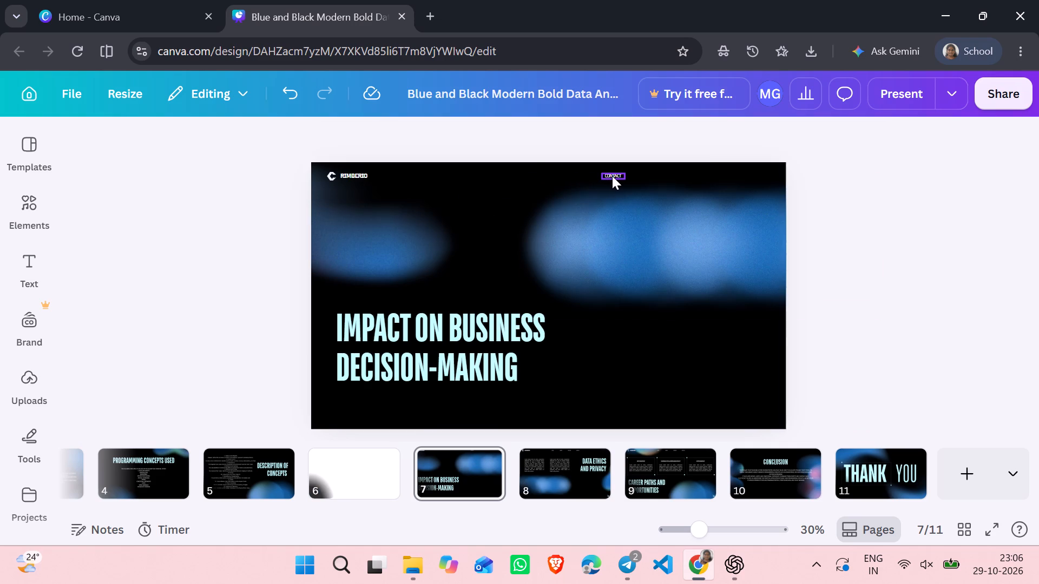
{"action": "left_click", "coordinate": [612, 176]}
{"action": "key", "text": "Delete"}
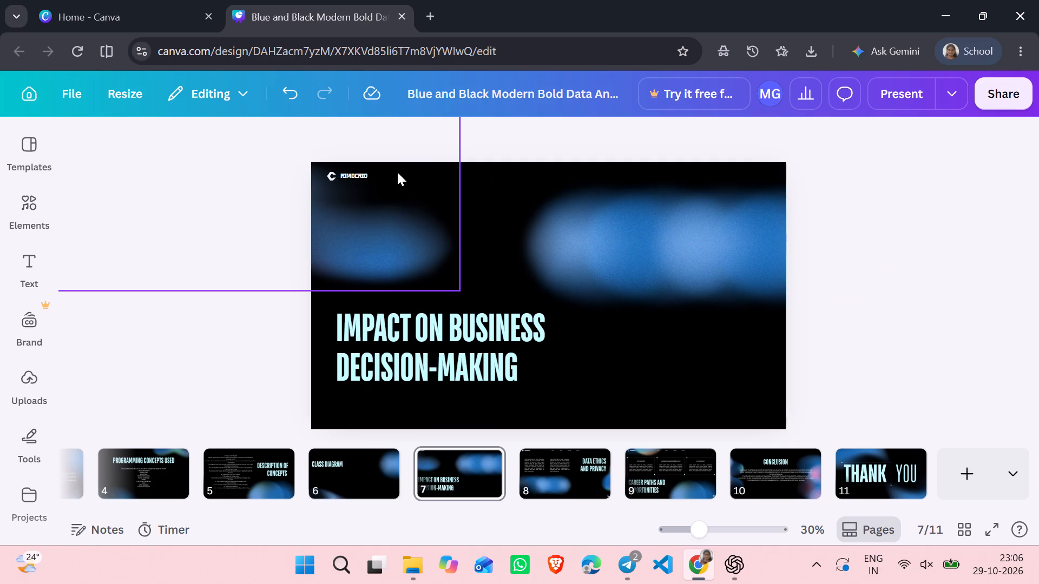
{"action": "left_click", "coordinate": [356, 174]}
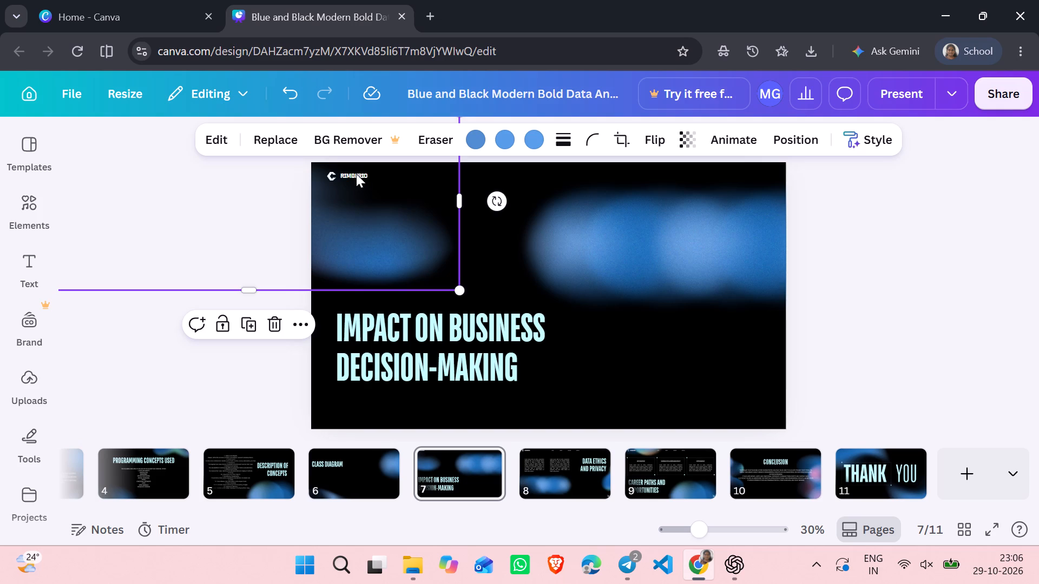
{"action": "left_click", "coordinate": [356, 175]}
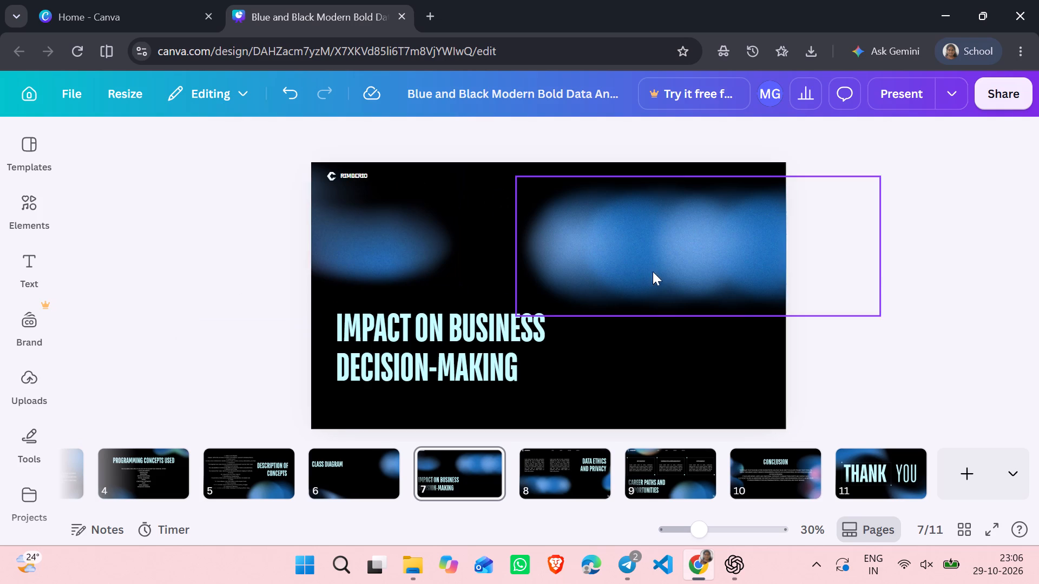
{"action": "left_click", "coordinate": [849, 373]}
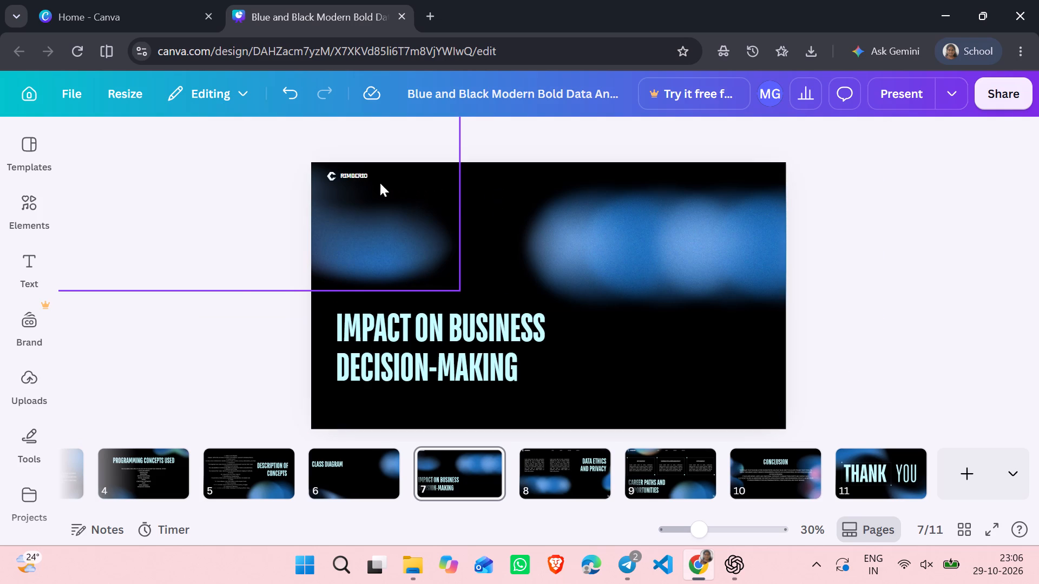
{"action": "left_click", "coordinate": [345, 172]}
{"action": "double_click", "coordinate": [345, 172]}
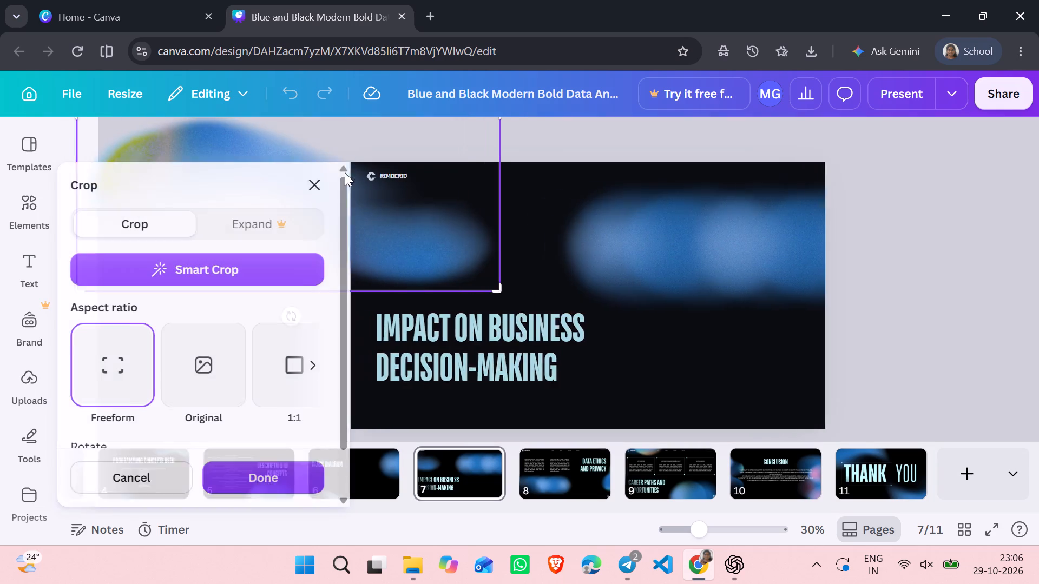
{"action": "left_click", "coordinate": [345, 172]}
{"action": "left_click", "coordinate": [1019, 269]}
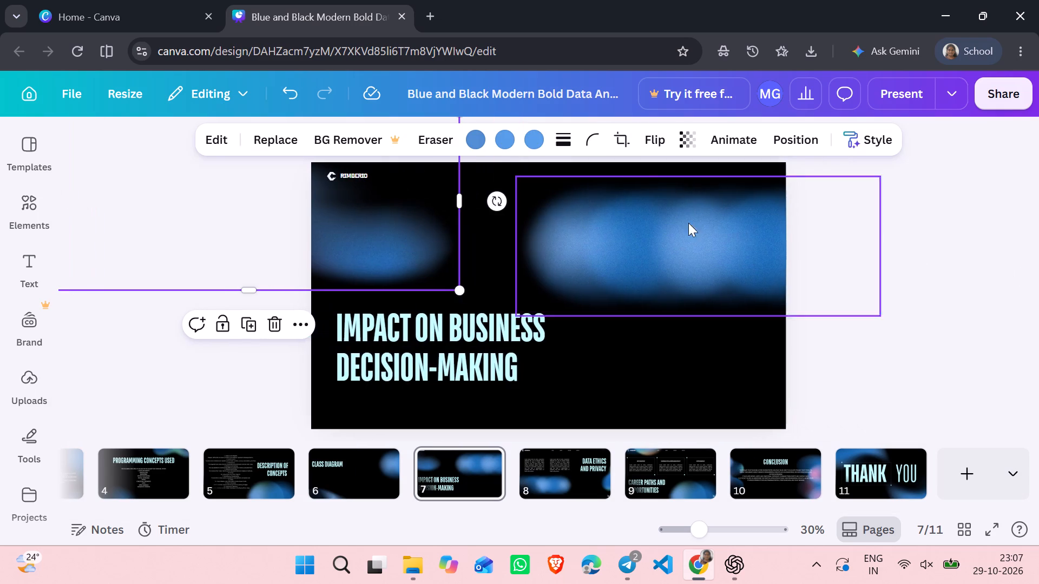
Move the left blue gradient down clear of the header, and delete the RIMBERIO name and its logo mark.
{"action": "left_click_drag", "start_coordinate": [424, 218], "coordinate": [440, 275]}
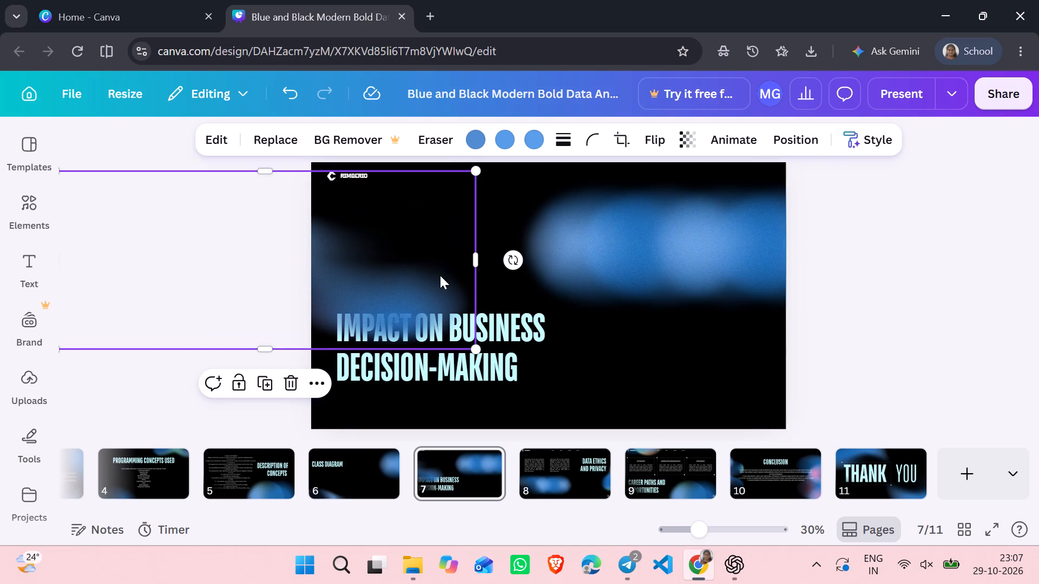
{"action": "left_click_drag", "start_coordinate": [395, 197], "coordinate": [398, 274]}
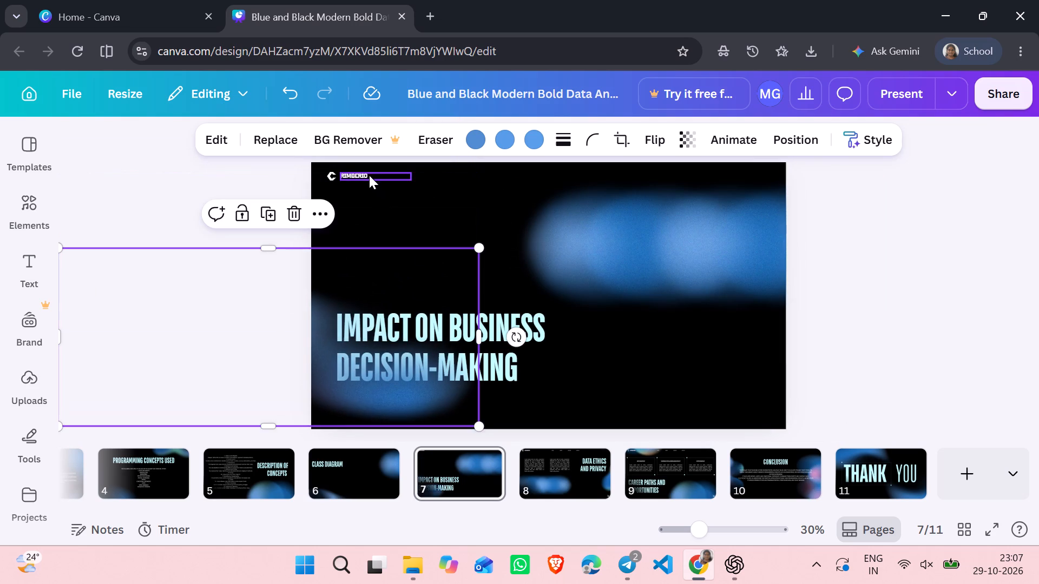
{"action": "left_click", "coordinate": [369, 175]}
{"action": "key", "text": "Delete"}
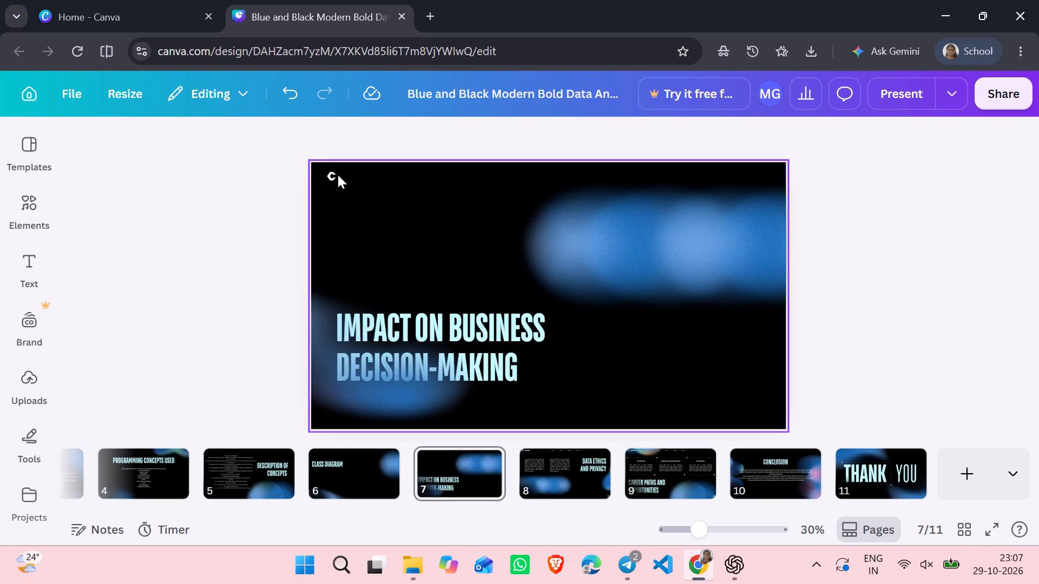
{"action": "left_click", "coordinate": [335, 175]}
{"action": "key", "text": "Delete"}
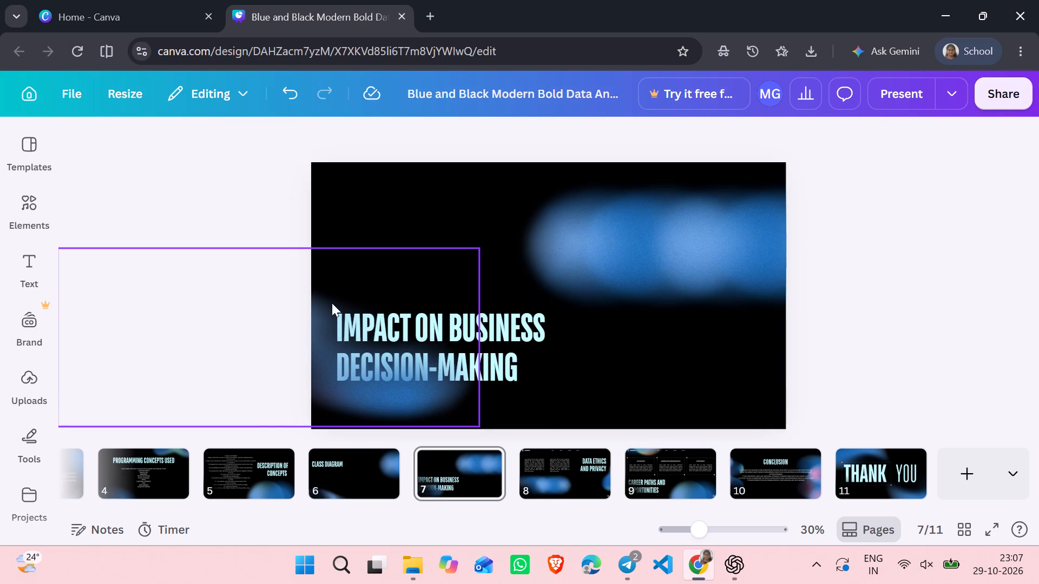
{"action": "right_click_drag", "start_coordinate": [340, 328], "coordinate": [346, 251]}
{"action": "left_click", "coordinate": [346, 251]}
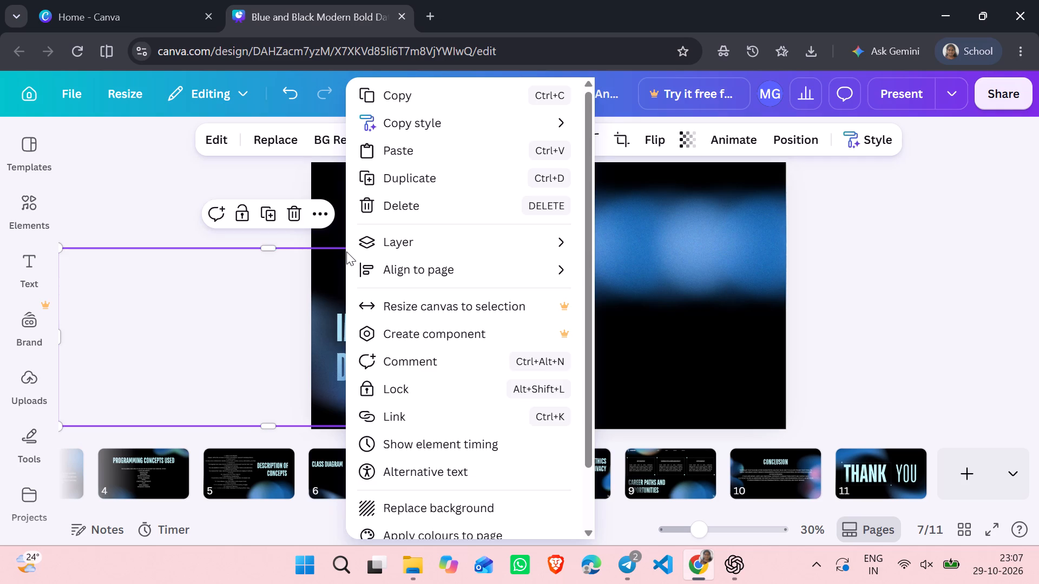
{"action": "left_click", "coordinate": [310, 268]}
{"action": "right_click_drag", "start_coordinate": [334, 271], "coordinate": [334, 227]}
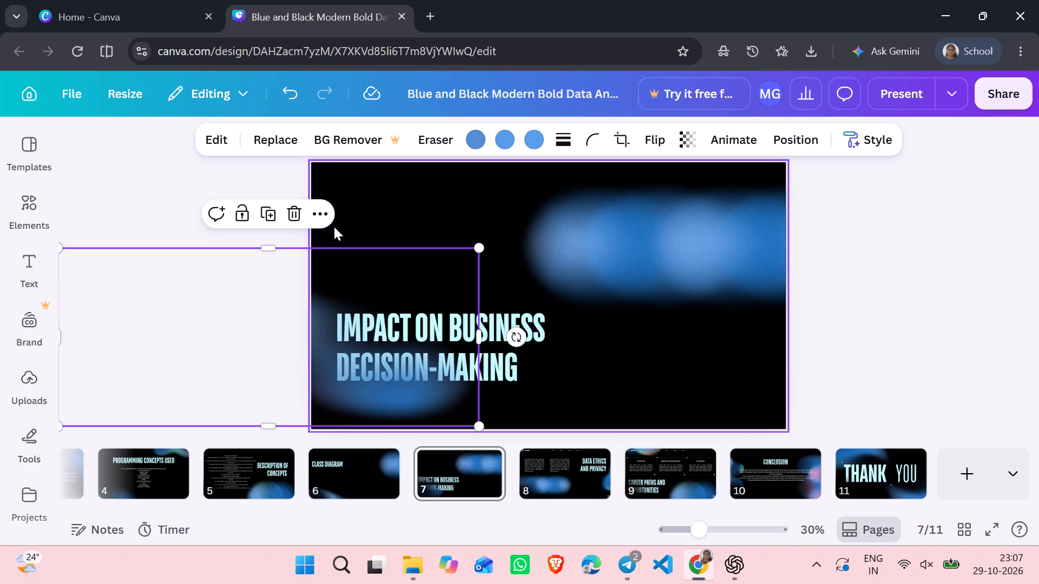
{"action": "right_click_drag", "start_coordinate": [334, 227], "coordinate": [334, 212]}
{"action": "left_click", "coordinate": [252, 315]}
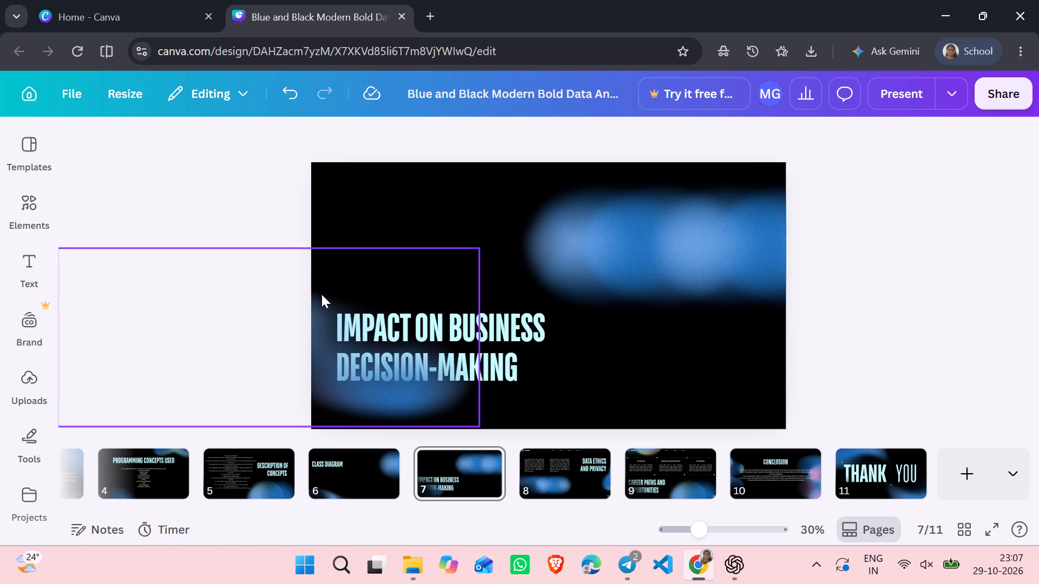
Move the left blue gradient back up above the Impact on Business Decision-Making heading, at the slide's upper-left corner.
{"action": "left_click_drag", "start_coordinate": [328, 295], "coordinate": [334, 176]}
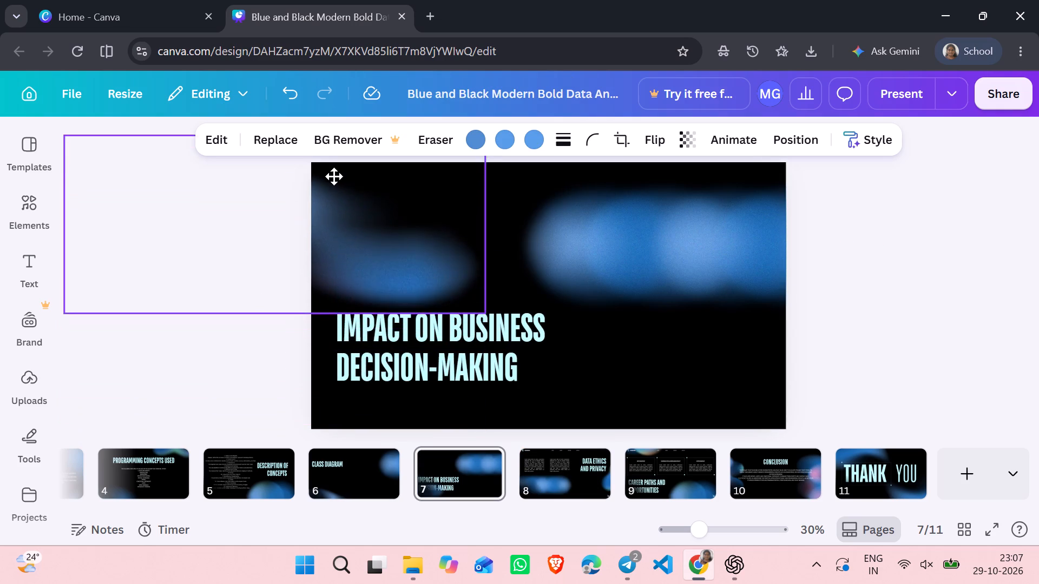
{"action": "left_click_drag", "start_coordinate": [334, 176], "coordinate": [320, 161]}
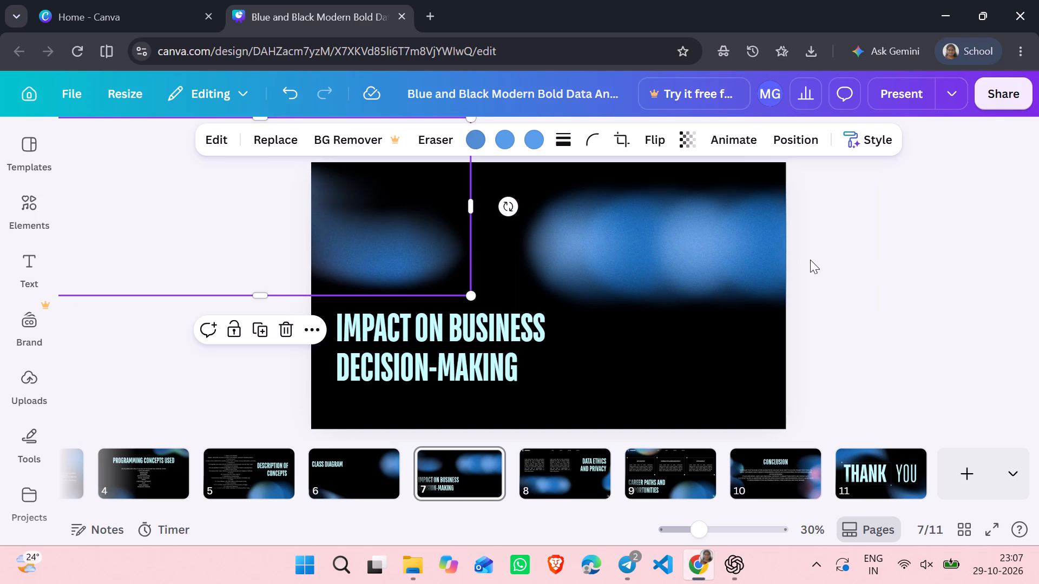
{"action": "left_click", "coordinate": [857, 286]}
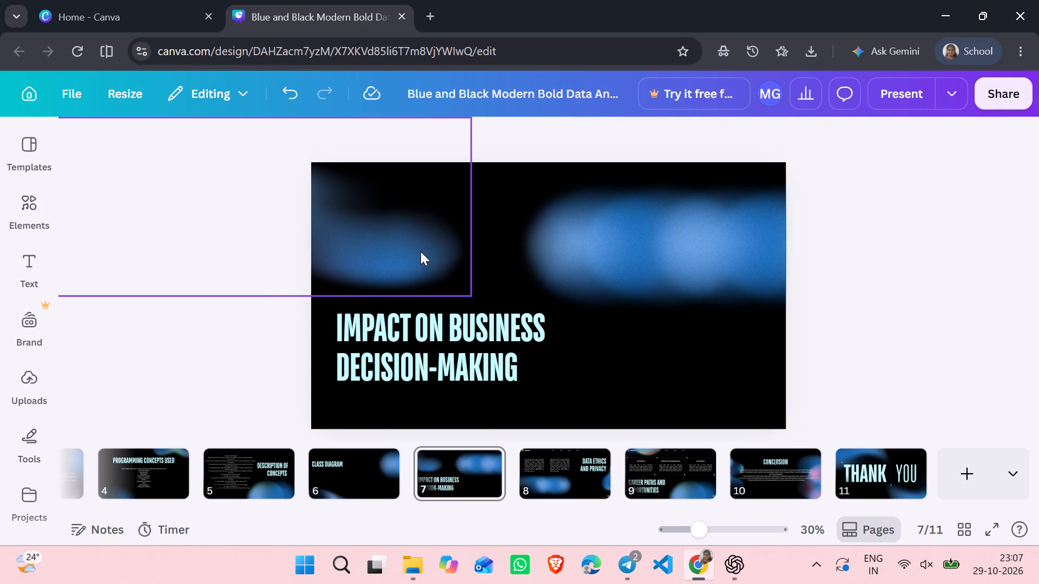
Move the left blue gradient off page 7 and onto the Career Paths and Opportunities slide, page 9.
{"action": "left_click_drag", "start_coordinate": [420, 251], "coordinate": [420, 217]}
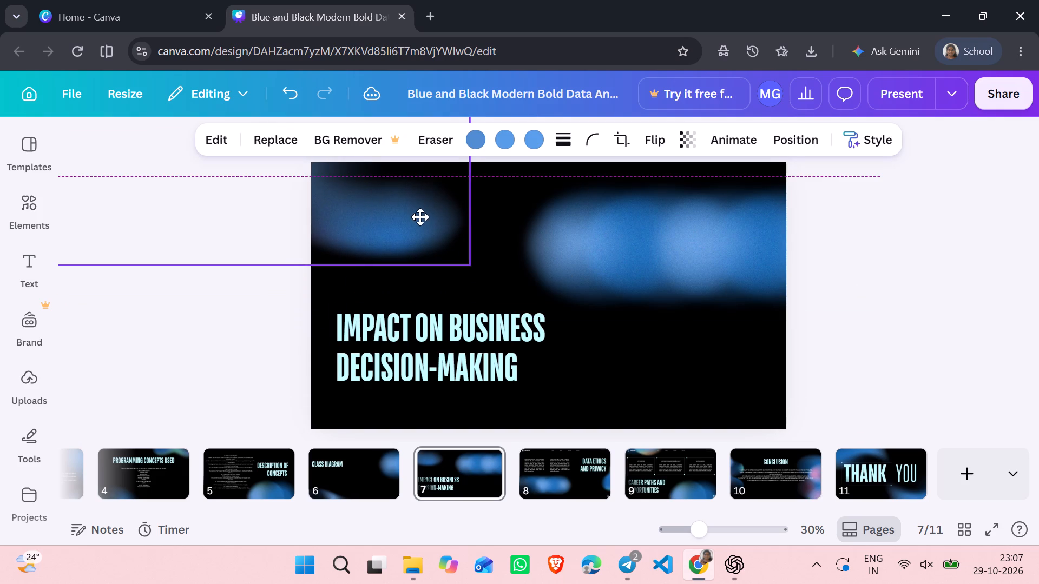
{"action": "left_click_drag", "start_coordinate": [420, 217], "coordinate": [456, 284]}
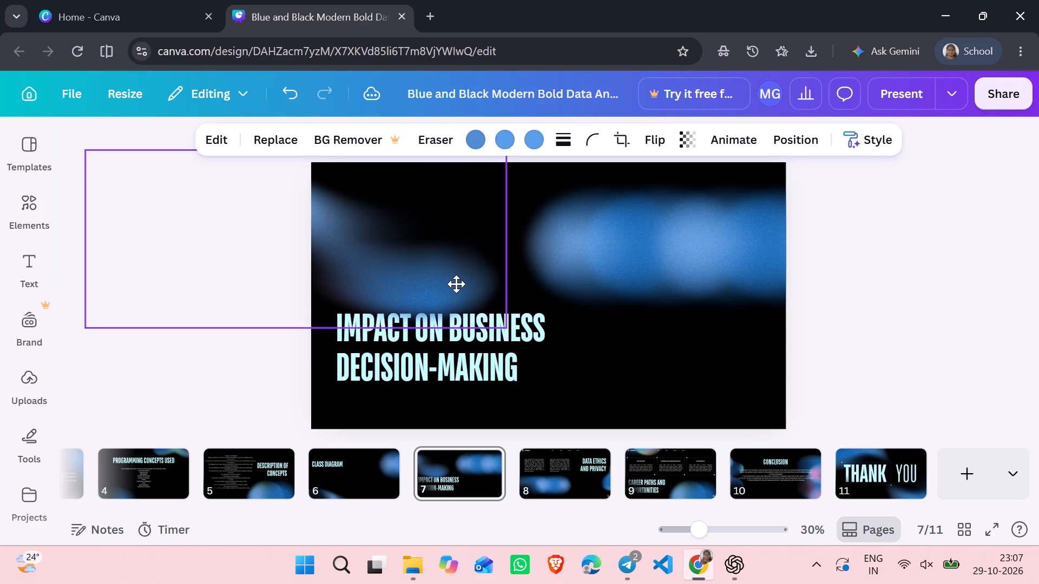
{"action": "left_click_drag", "start_coordinate": [456, 284], "coordinate": [643, 449]}
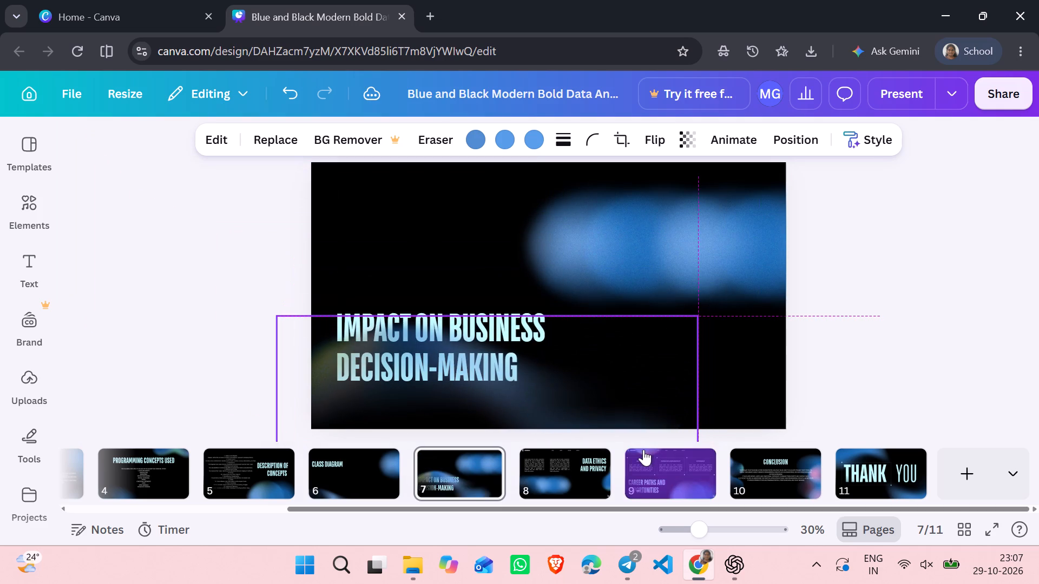
{"action": "left_click_drag", "start_coordinate": [643, 449], "coordinate": [644, 441]}
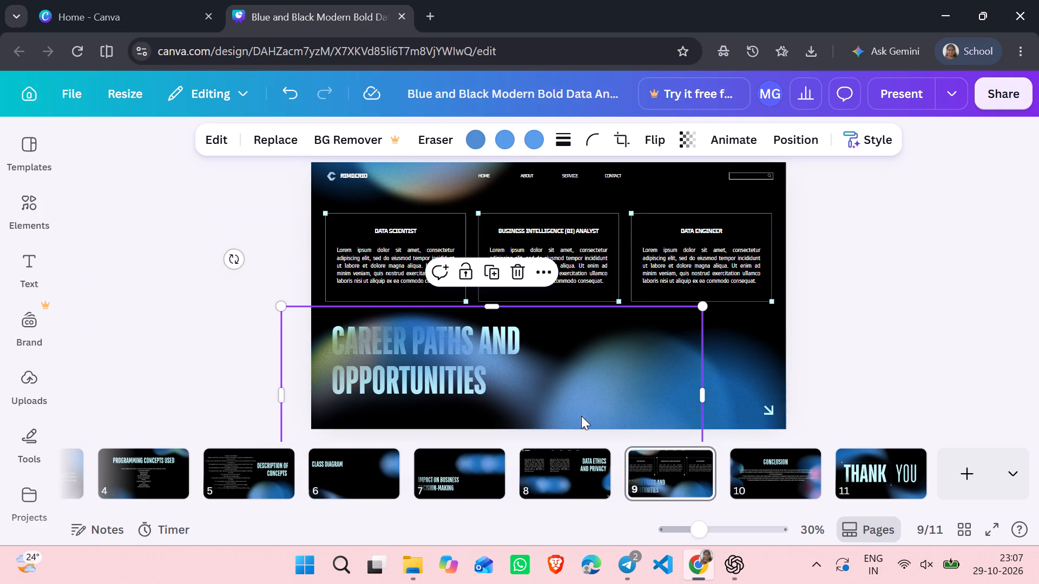
Check pages 8 and 7, and delete the stray blue gradient covering the Career Paths and Opportunities heading on page 9.
{"action": "left_click", "coordinate": [591, 474]}
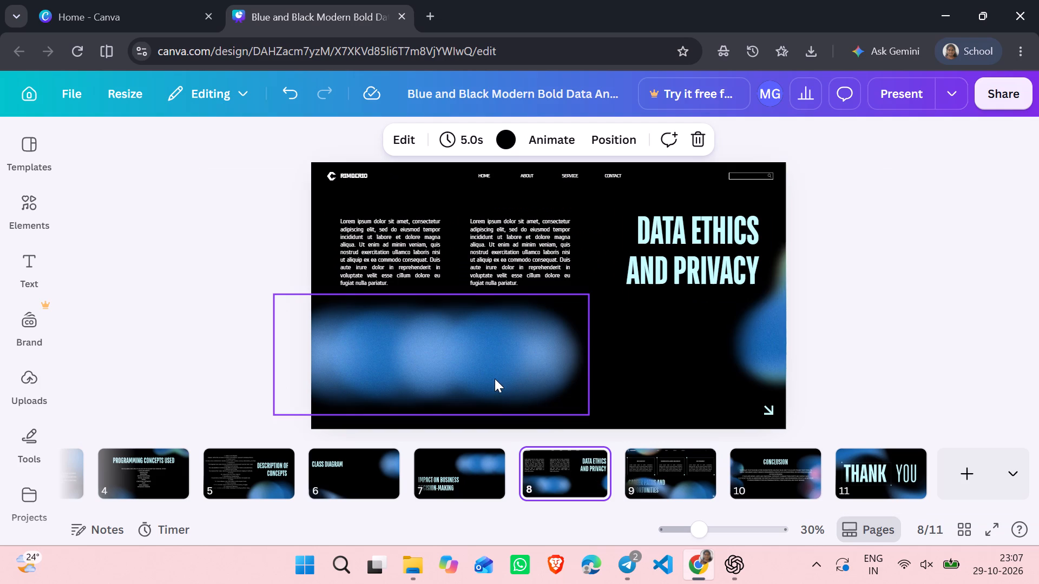
{"action": "left_click", "coordinate": [483, 466]}
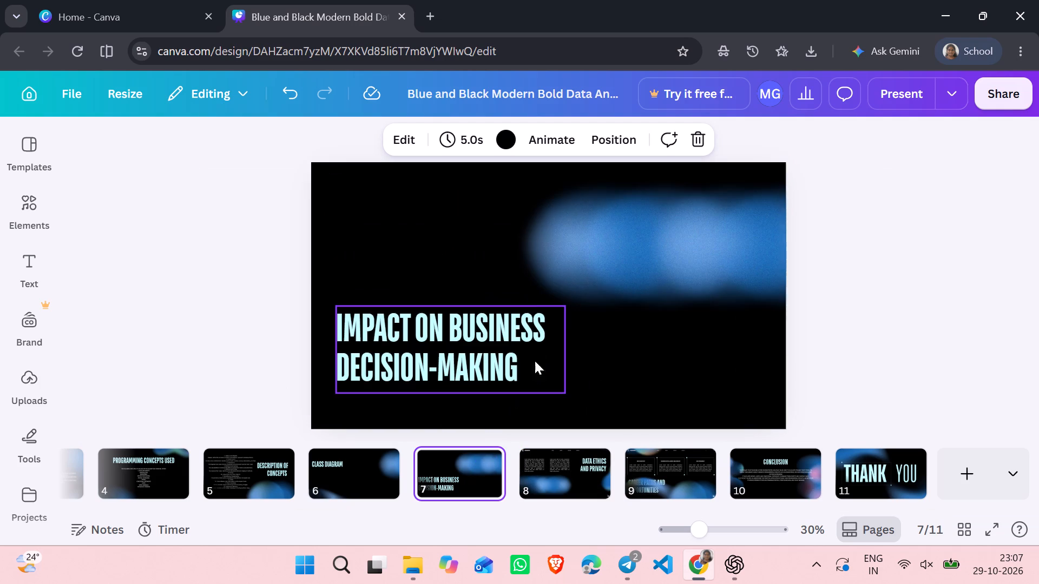
{"action": "left_click", "coordinate": [661, 459]}
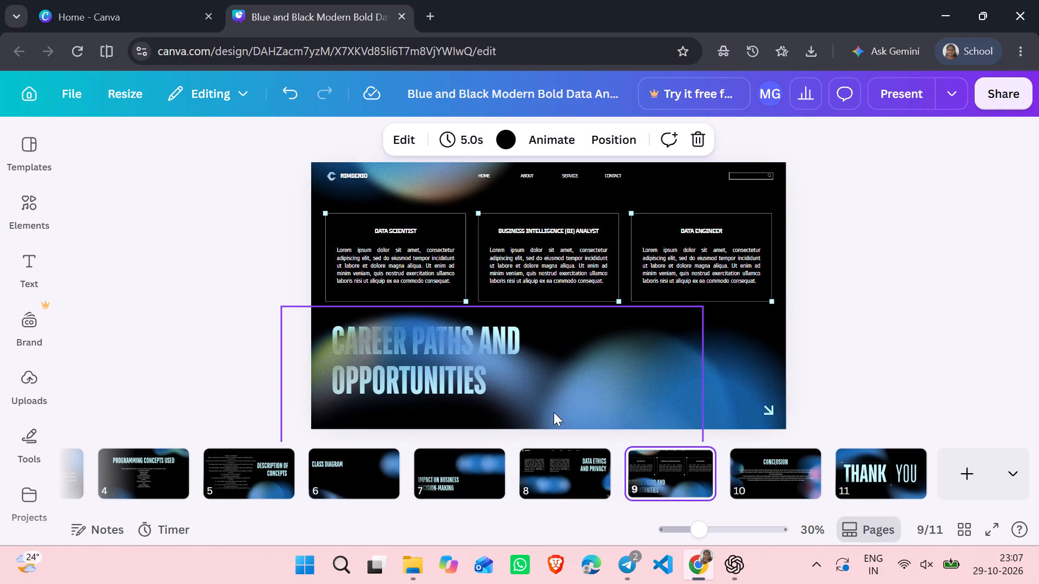
{"action": "left_click", "coordinate": [479, 367]}
{"action": "key", "text": "Delete"}
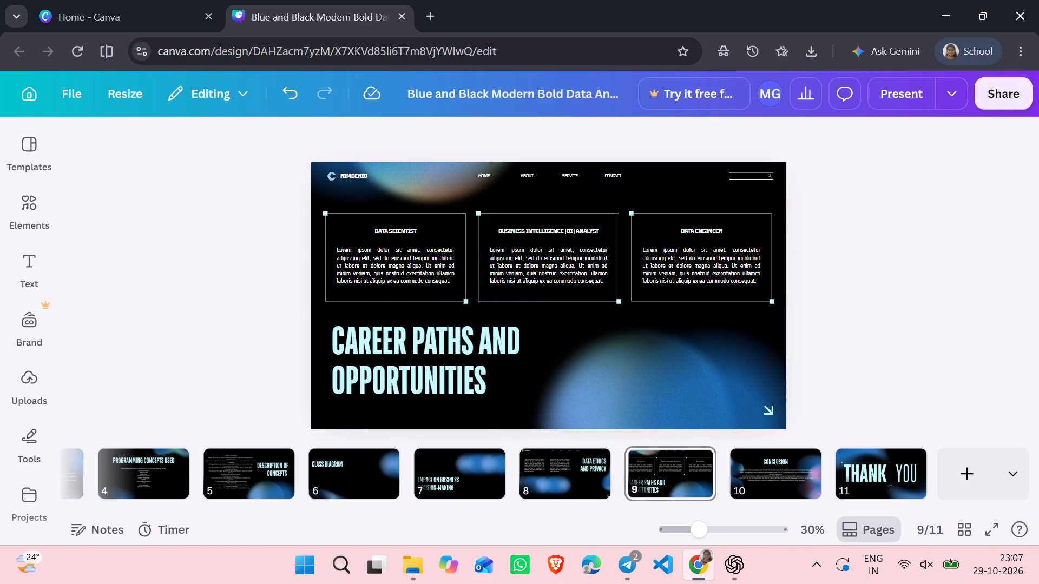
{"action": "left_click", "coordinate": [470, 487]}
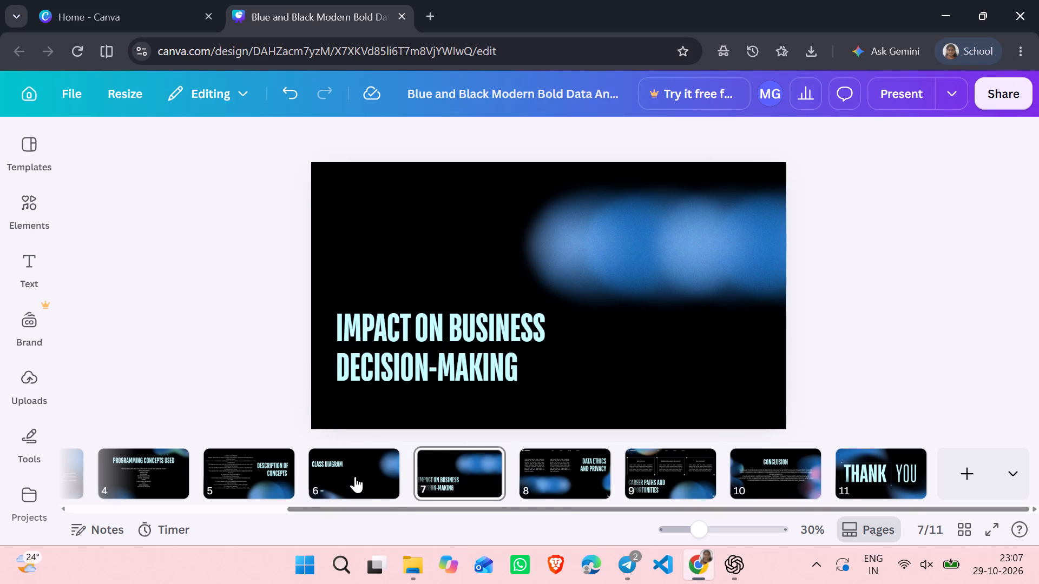
{"action": "key", "text": "ctrl+v"}
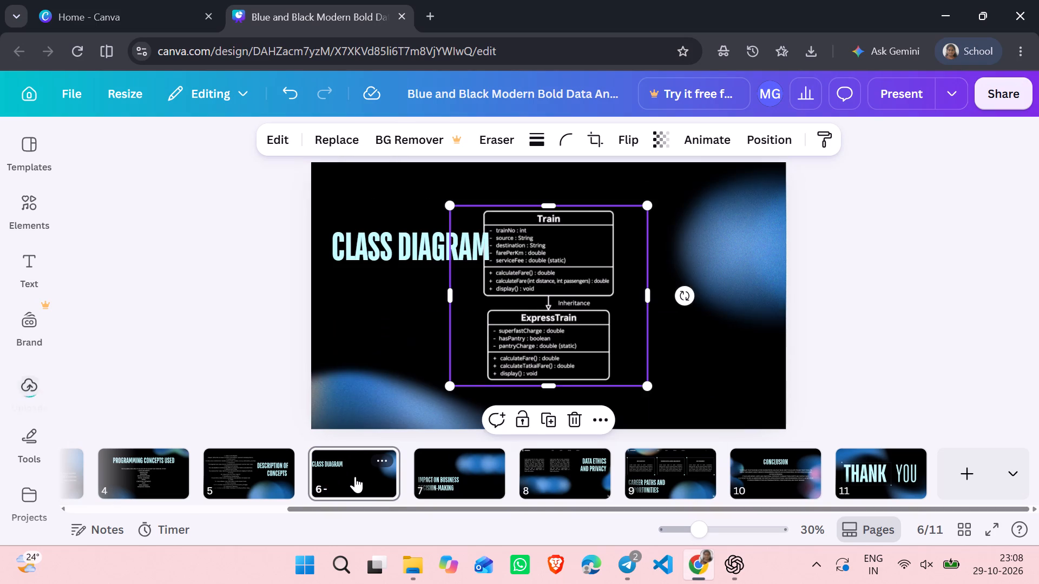
Move the pasted UML diagram to the right of the CLASS DIAGRAM heading, clear of the text.
{"action": "left_click_drag", "start_coordinate": [592, 318], "coordinate": [602, 316]}
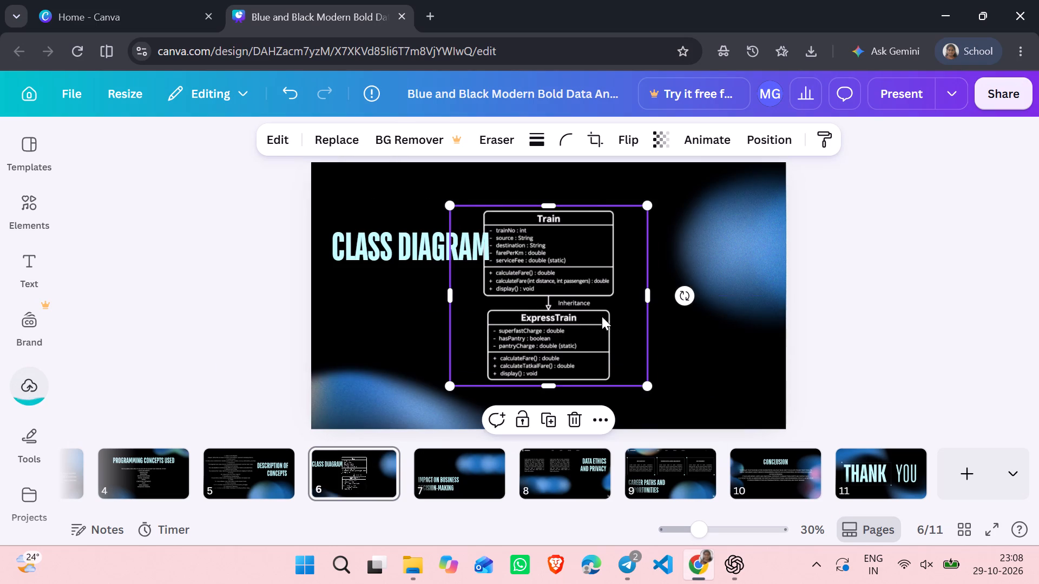
{"action": "left_click_drag", "start_coordinate": [602, 316], "coordinate": [659, 323]}
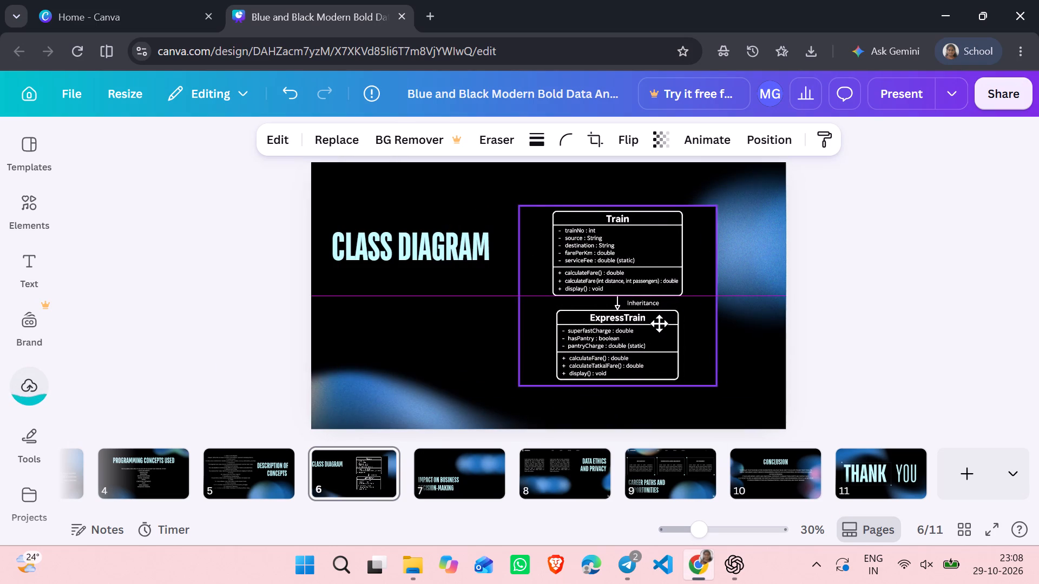
{"action": "left_click_drag", "start_coordinate": [659, 323], "coordinate": [648, 323]}
{"action": "left_click", "coordinate": [848, 318]}
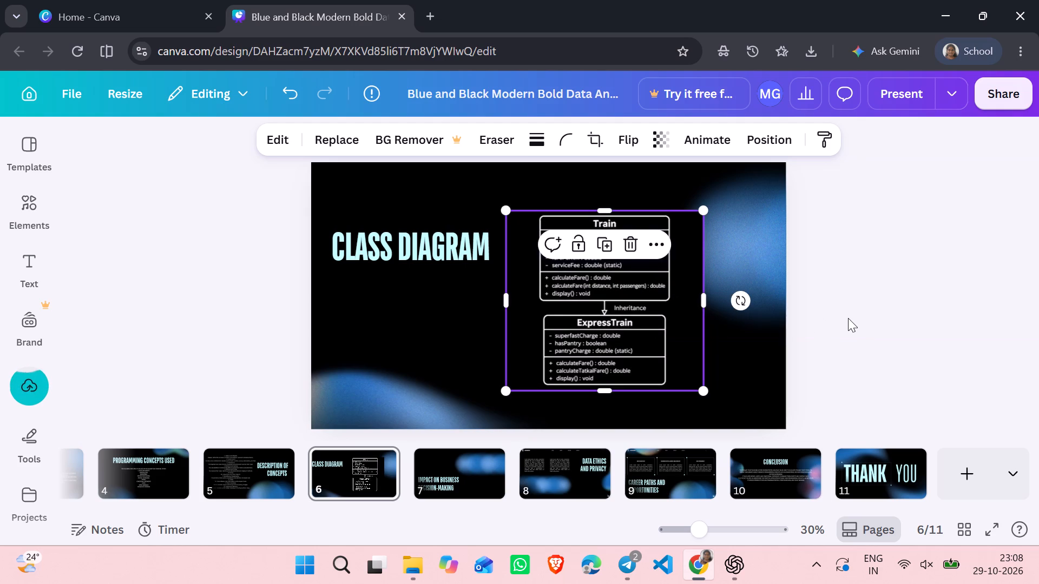
Shift the blue gradient at the slide's right edge slightly left, toward the UML diagram.
{"action": "left_click_drag", "start_coordinate": [752, 262], "coordinate": [744, 262]}
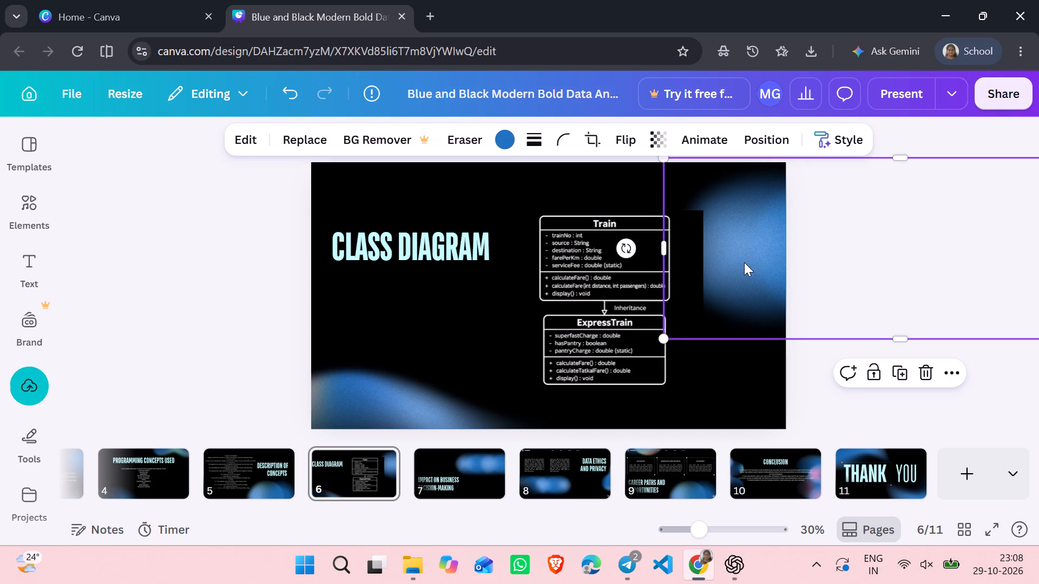
{"action": "left_click_drag", "start_coordinate": [744, 262], "coordinate": [738, 265]}
{"action": "left_click", "coordinate": [740, 263]}
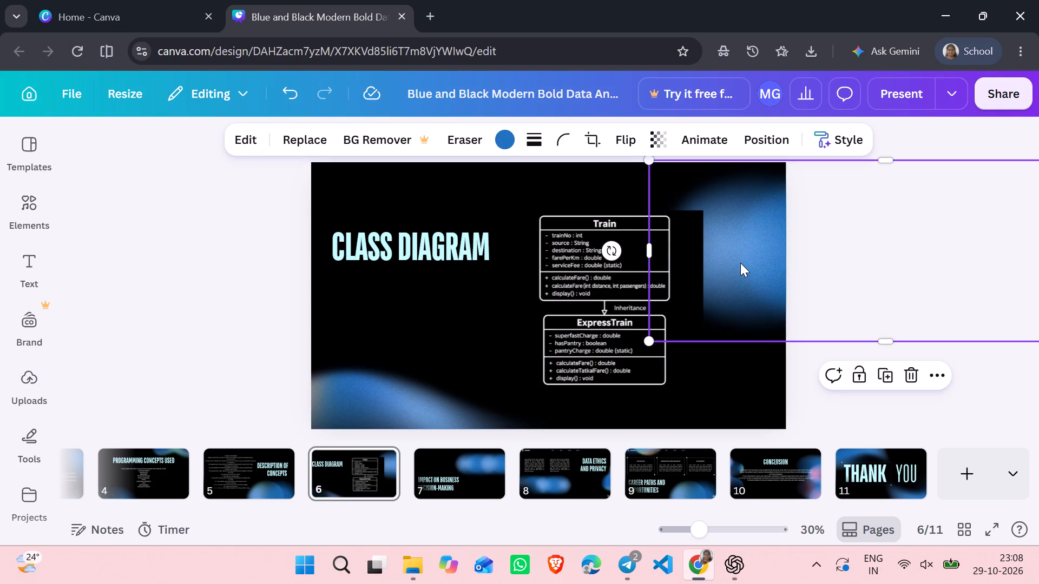
{"action": "left_click", "coordinate": [733, 267]}
Bring the right-hand blue gradient to the front, above the UML diagram's black background.
{"action": "left_click", "coordinate": [929, 371]}
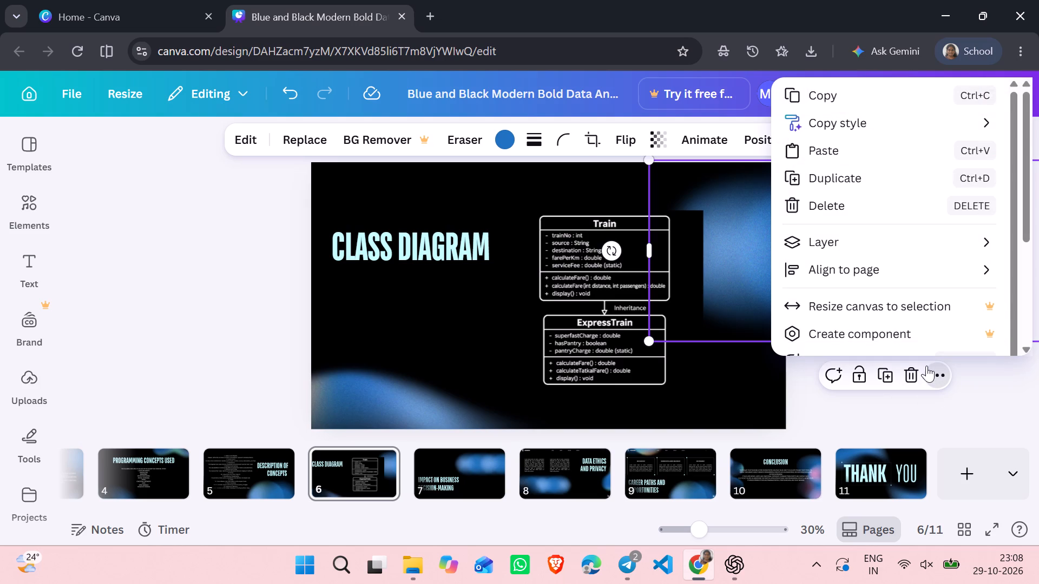
{"action": "left_click", "coordinate": [878, 273]}
{"action": "left_click", "coordinate": [885, 242]}
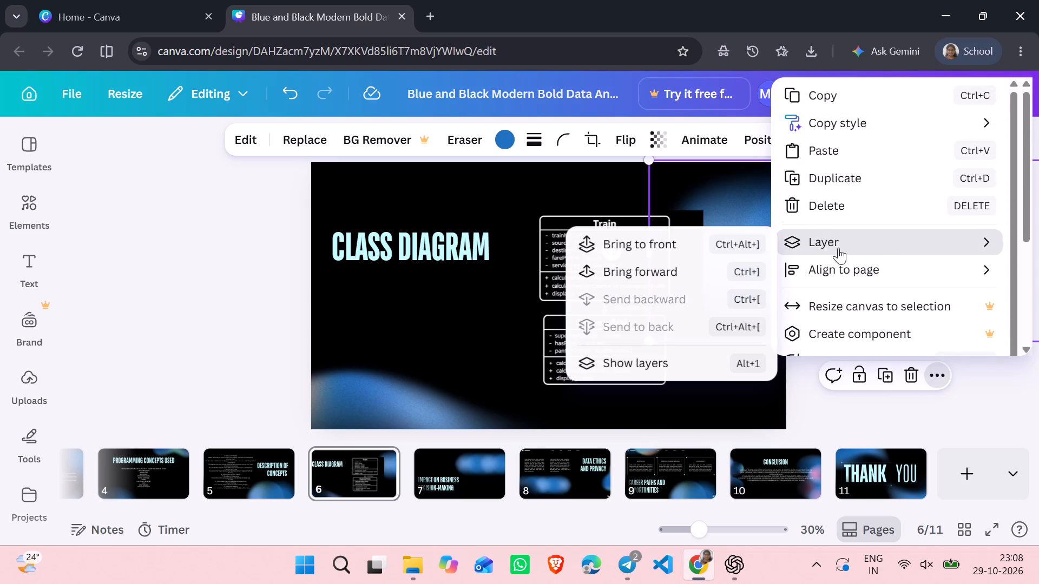
{"action": "left_click", "coordinate": [738, 242]}
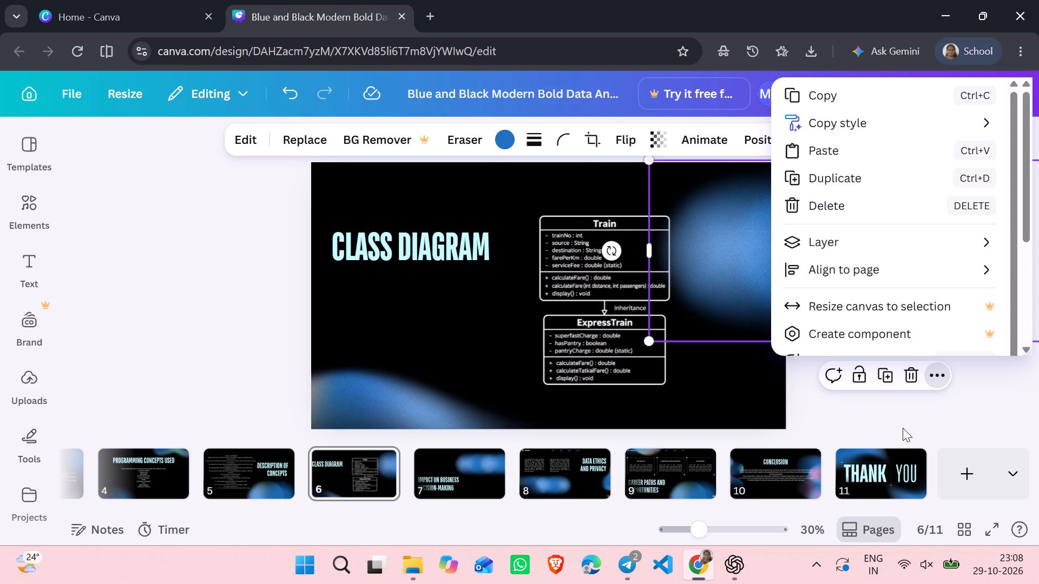
{"action": "left_click", "coordinate": [987, 389]}
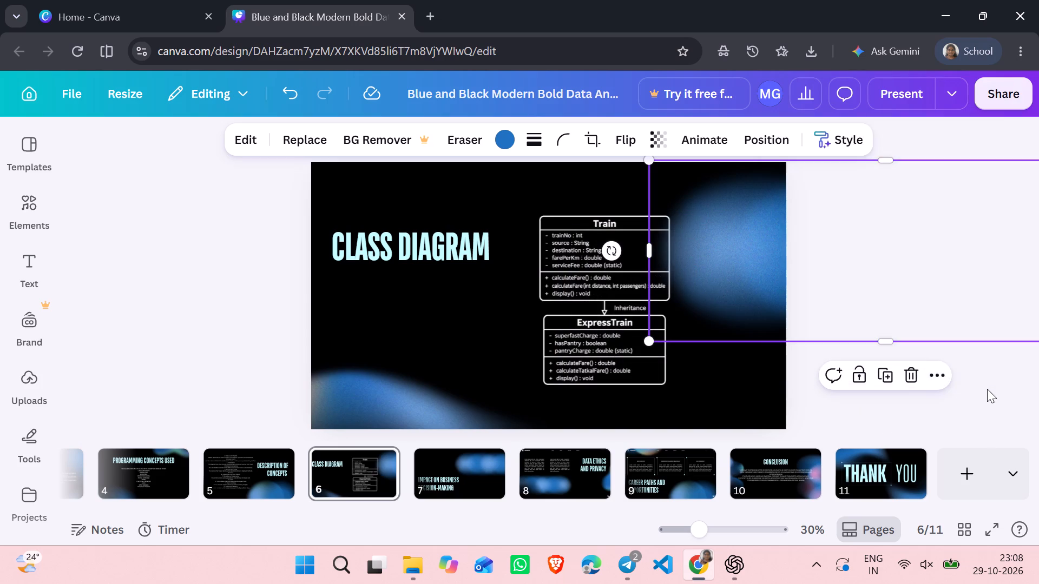
{"action": "left_click", "coordinate": [1001, 364]}
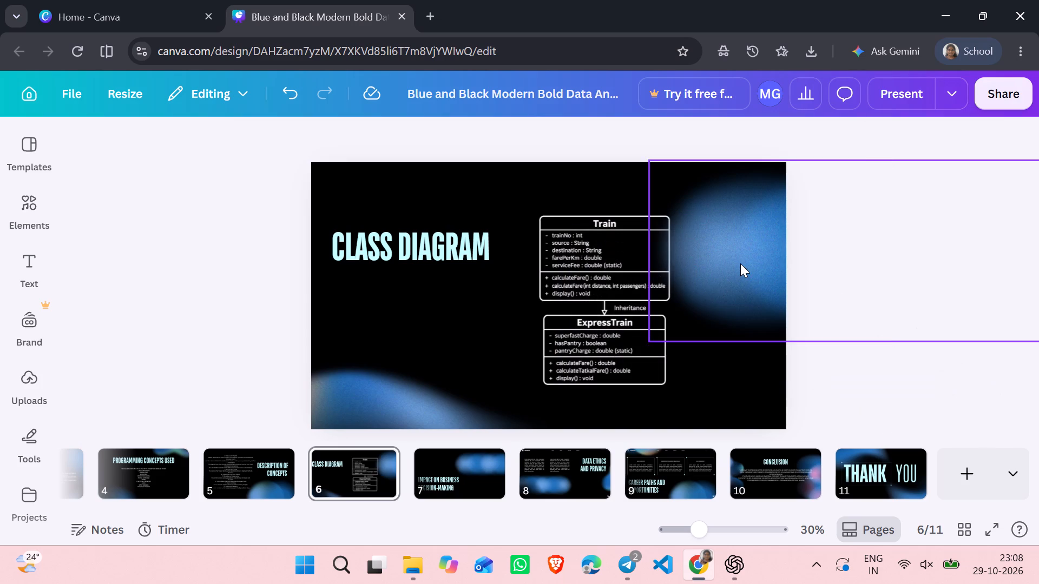
Show the layers of the Class Diagram slide and examine the full and overlapping stacking order around the right-hand blue gradient.
{"action": "left_click", "coordinate": [740, 263]}
{"action": "left_click", "coordinate": [936, 377]}
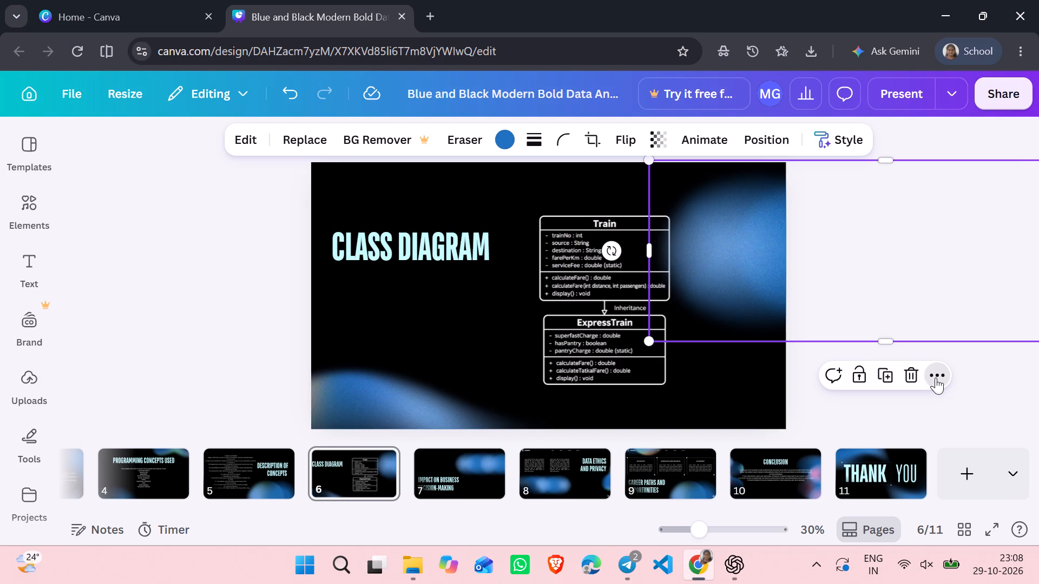
{"action": "left_click", "coordinate": [876, 243]}
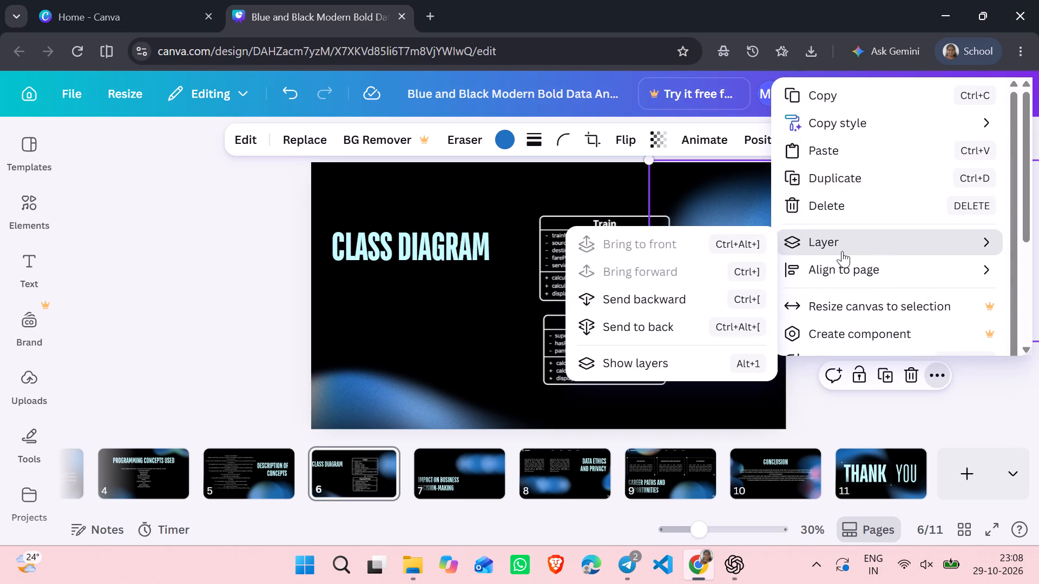
{"action": "left_click", "coordinate": [754, 250]}
{"action": "left_click", "coordinate": [674, 356]}
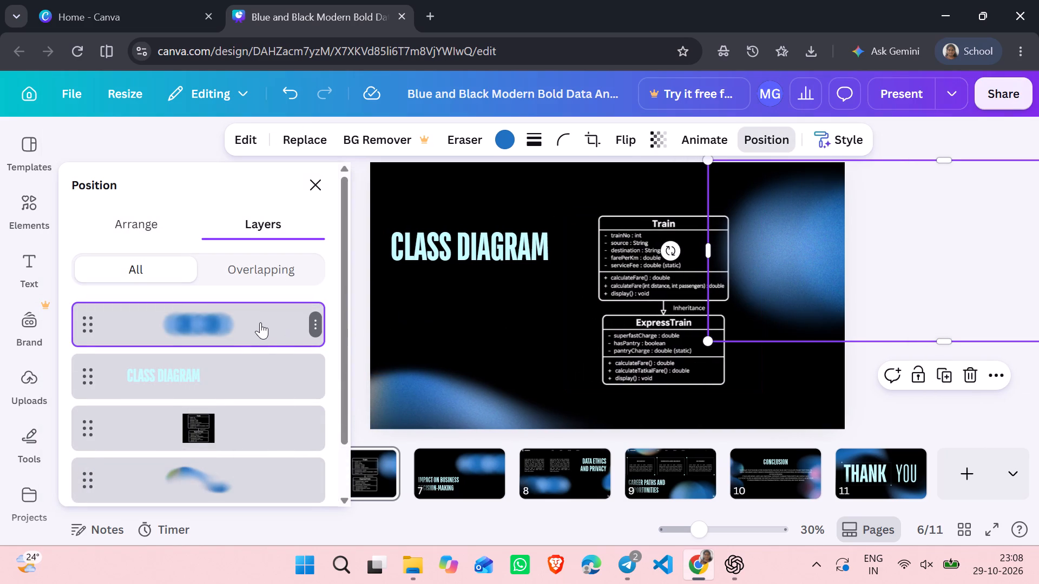
{"action": "scroll", "coordinate": [261, 347], "scroll_direction": "down", "scroll_amount": 3}
{"action": "scroll", "coordinate": [261, 347], "scroll_direction": "up", "scroll_amount": 2}
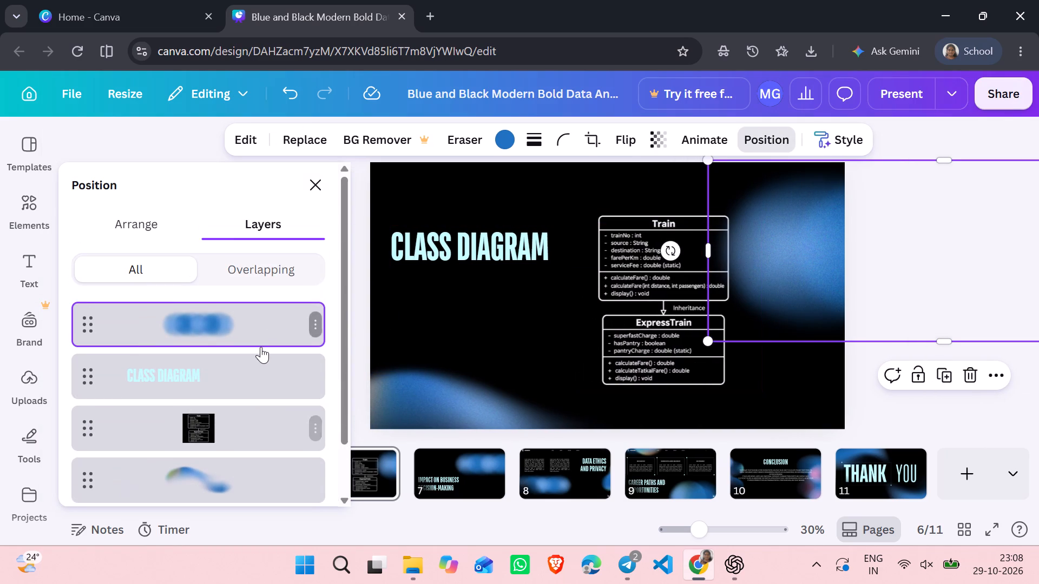
{"action": "left_click", "coordinate": [281, 262]}
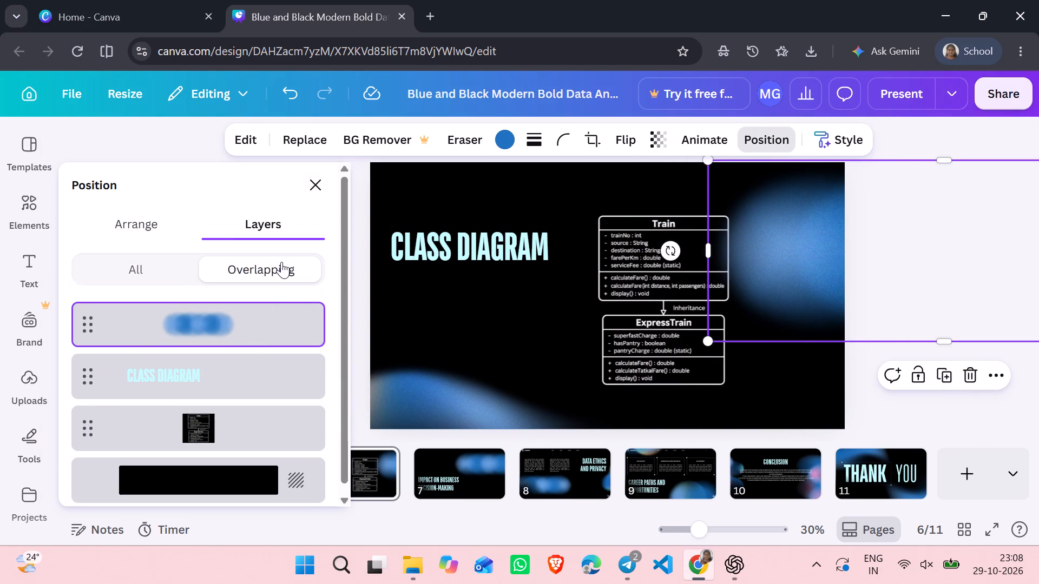
{"action": "left_click", "coordinate": [245, 370]}
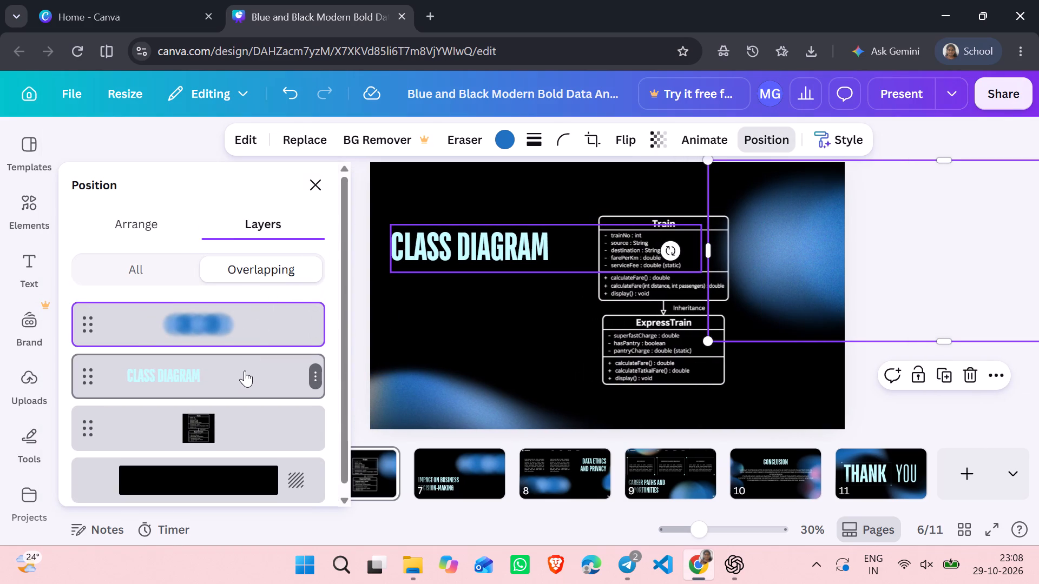
{"action": "left_click", "coordinate": [255, 328]}
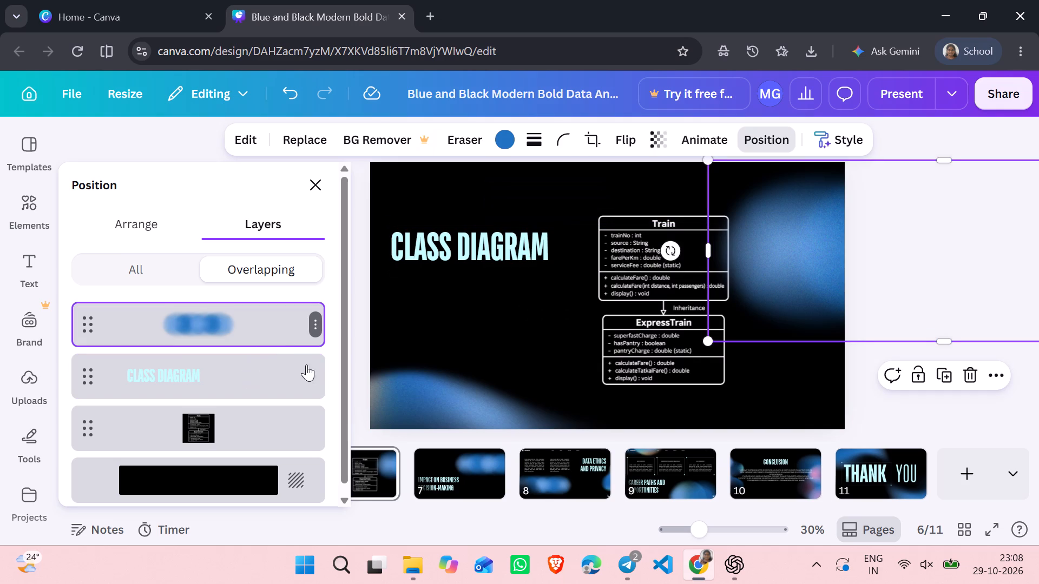
{"action": "scroll", "coordinate": [288, 395], "scroll_direction": "down", "scroll_amount": 4}
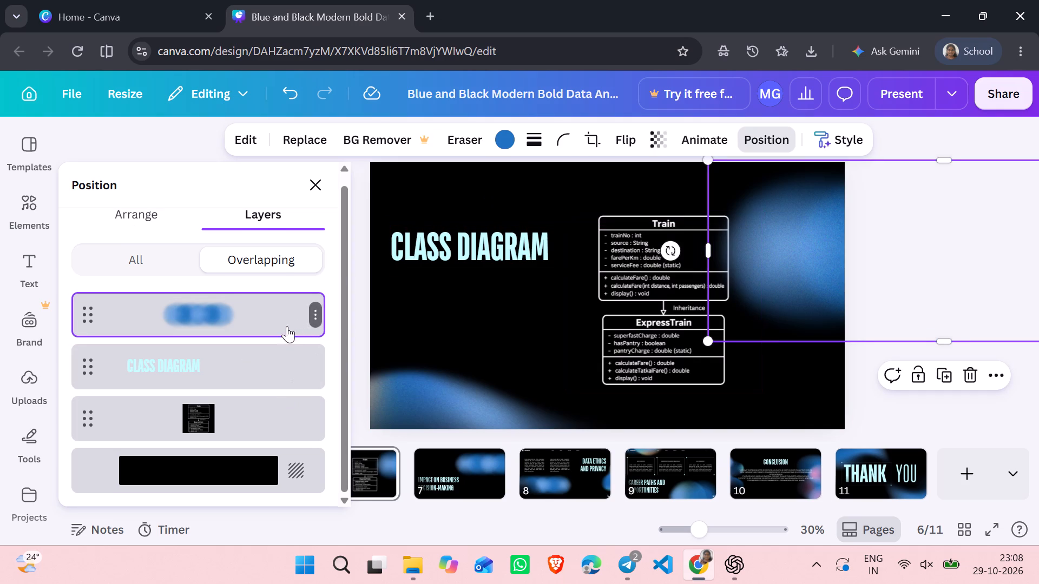
{"action": "left_click", "coordinate": [250, 307]}
{"action": "left_click", "coordinate": [166, 208]}
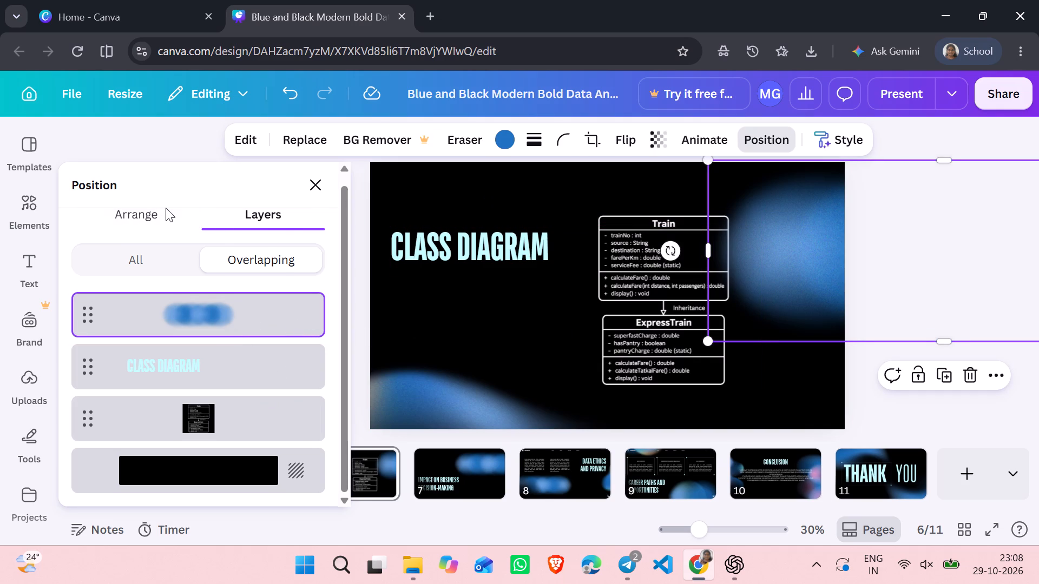
Send the right-hand blue gradient to the back and bring it forward one level, over the UML diagram.
{"action": "left_click", "coordinate": [166, 216]}
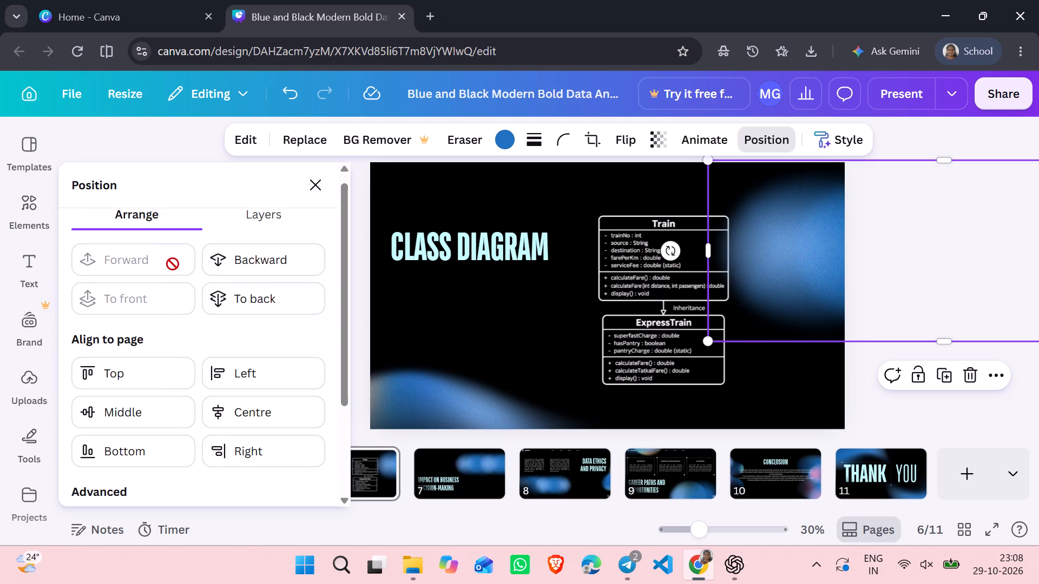
{"action": "left_click", "coordinate": [173, 264]}
{"action": "double_click", "coordinate": [173, 264]}
{"action": "left_click", "coordinate": [258, 294]}
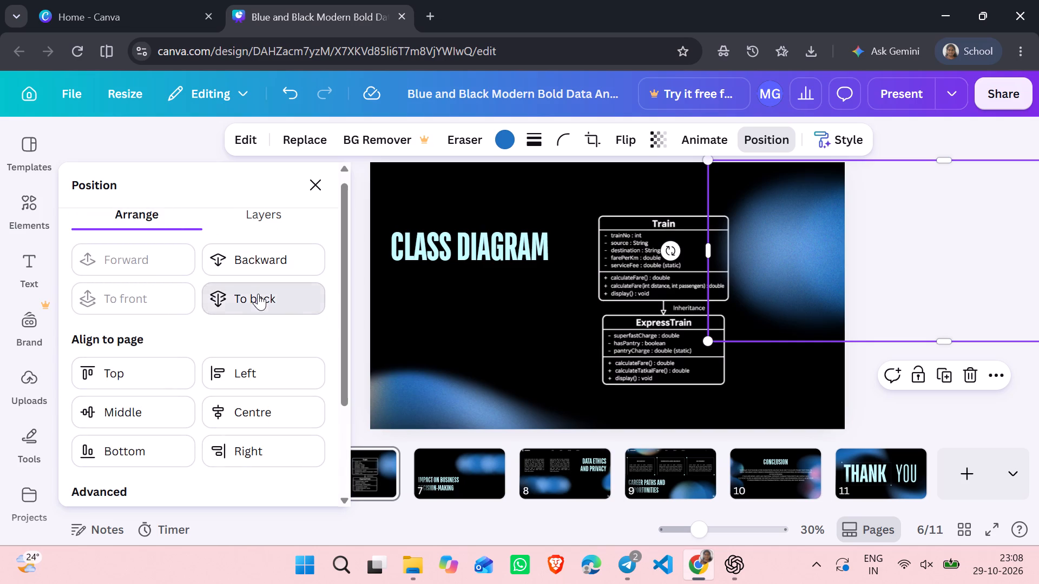
{"action": "left_click", "coordinate": [150, 264]}
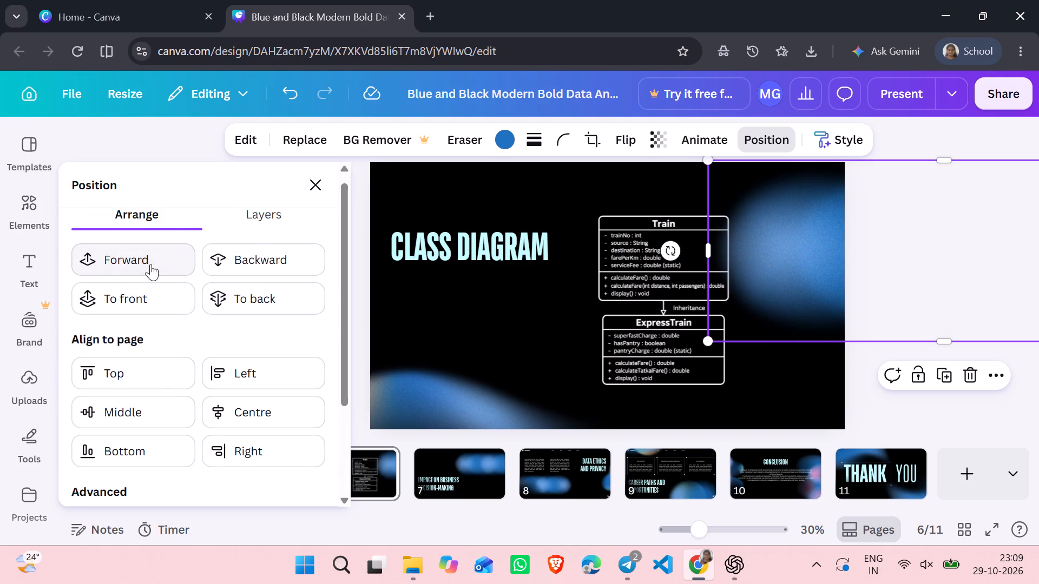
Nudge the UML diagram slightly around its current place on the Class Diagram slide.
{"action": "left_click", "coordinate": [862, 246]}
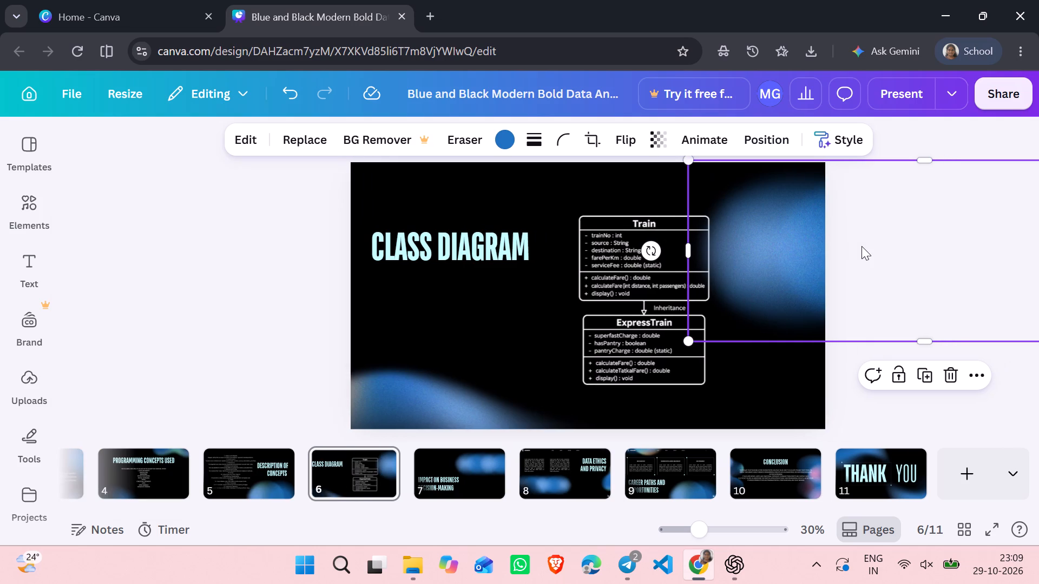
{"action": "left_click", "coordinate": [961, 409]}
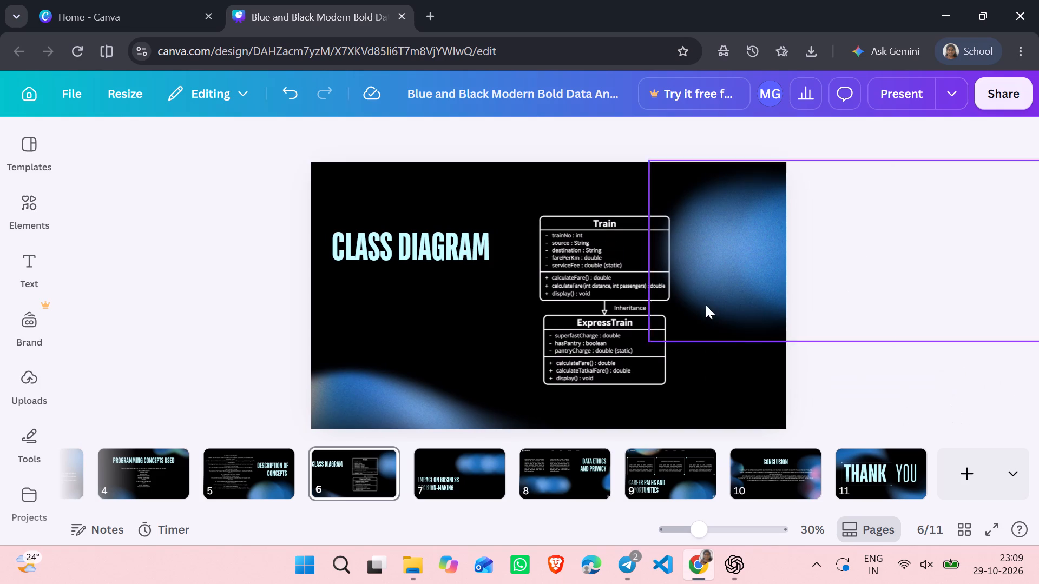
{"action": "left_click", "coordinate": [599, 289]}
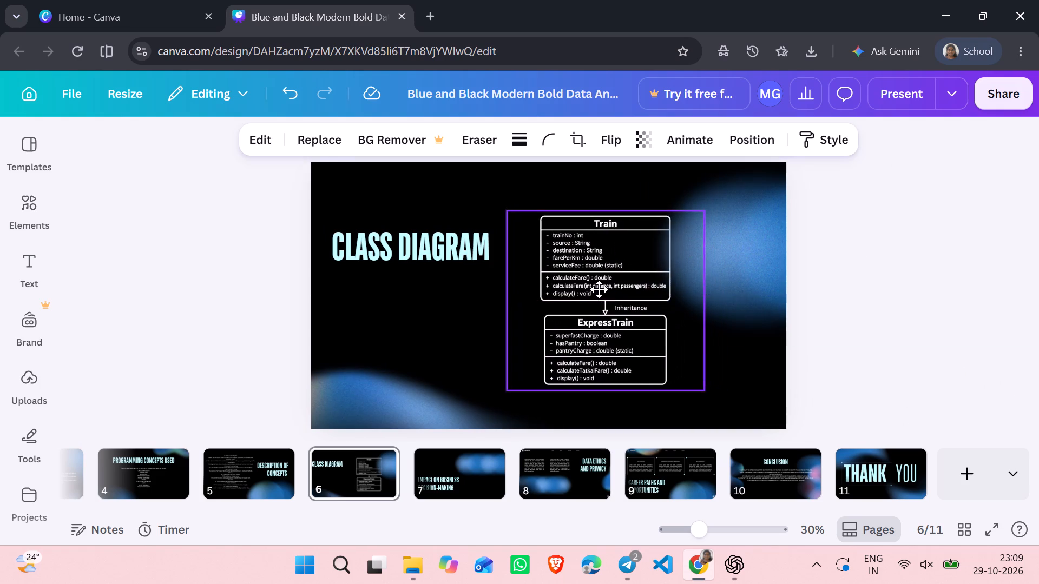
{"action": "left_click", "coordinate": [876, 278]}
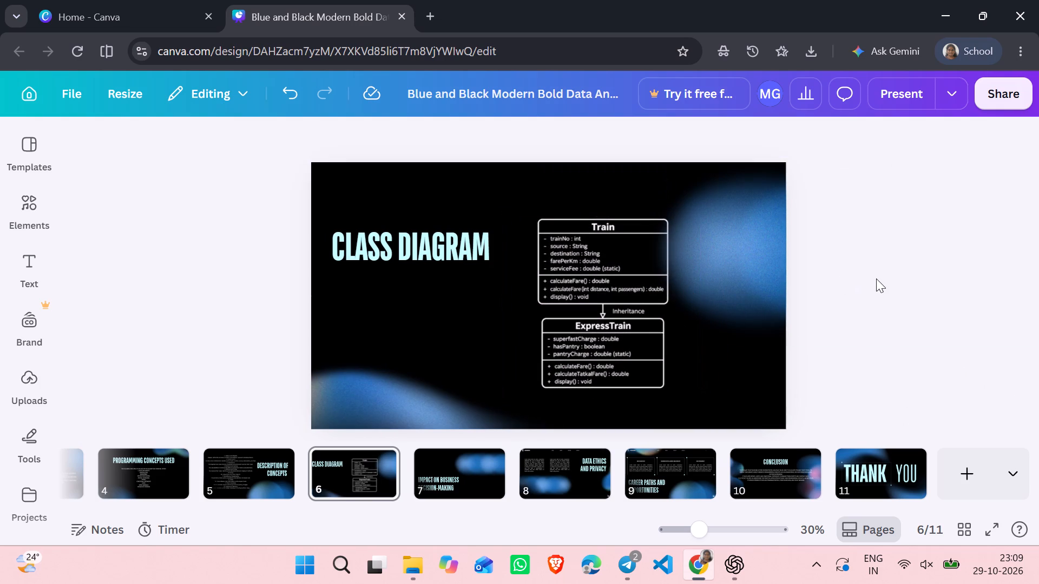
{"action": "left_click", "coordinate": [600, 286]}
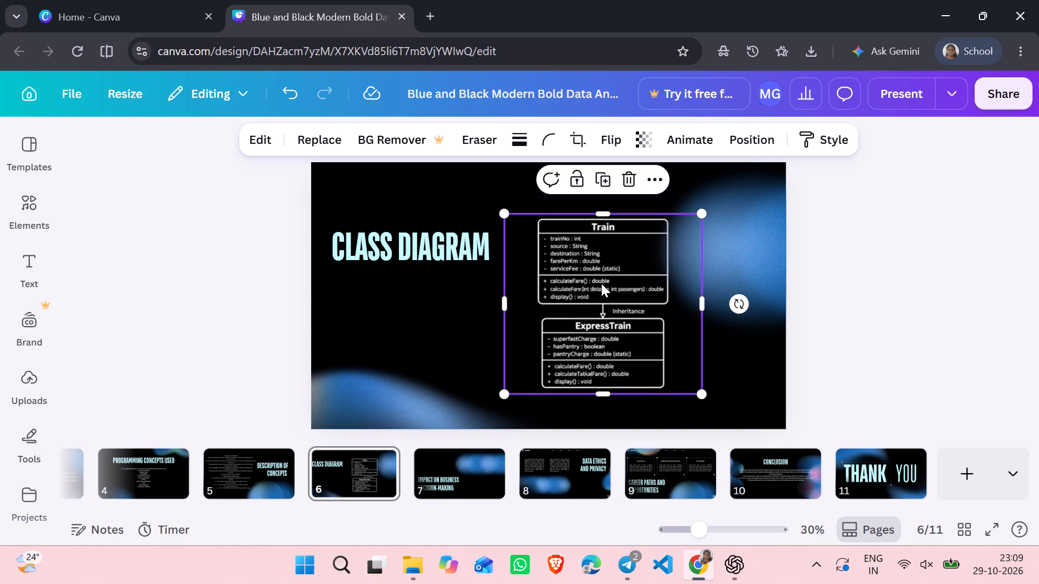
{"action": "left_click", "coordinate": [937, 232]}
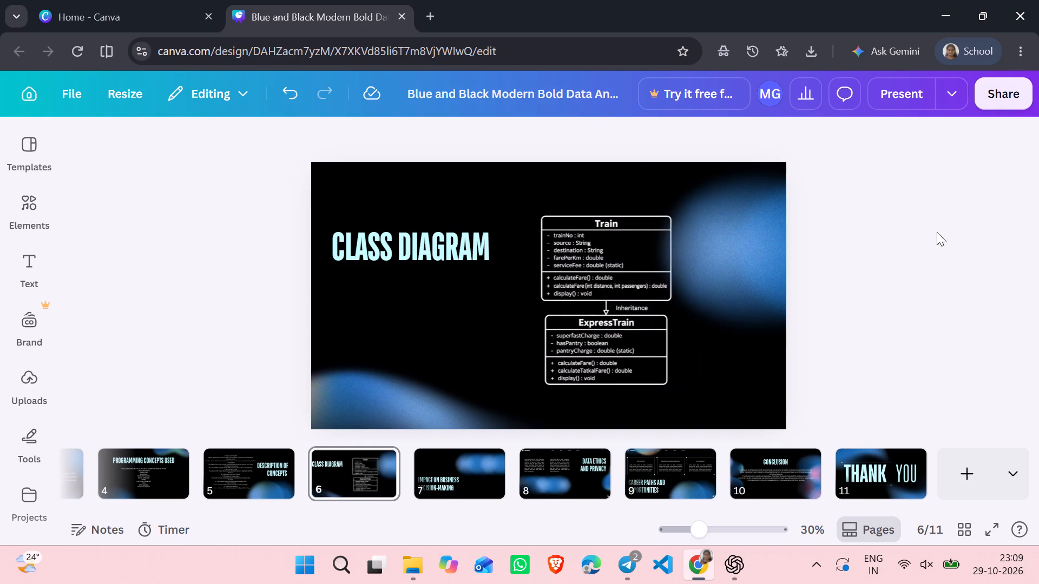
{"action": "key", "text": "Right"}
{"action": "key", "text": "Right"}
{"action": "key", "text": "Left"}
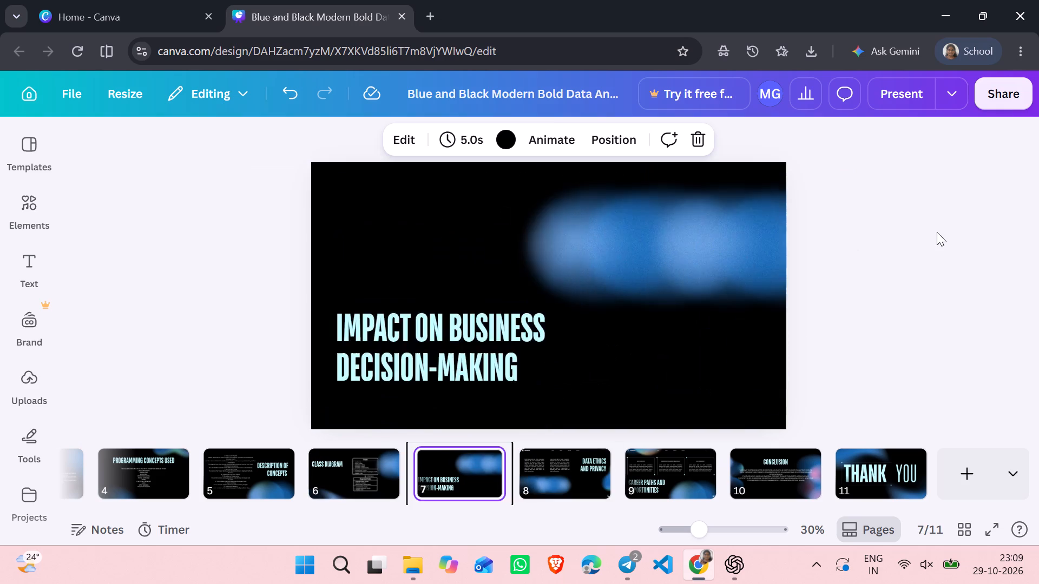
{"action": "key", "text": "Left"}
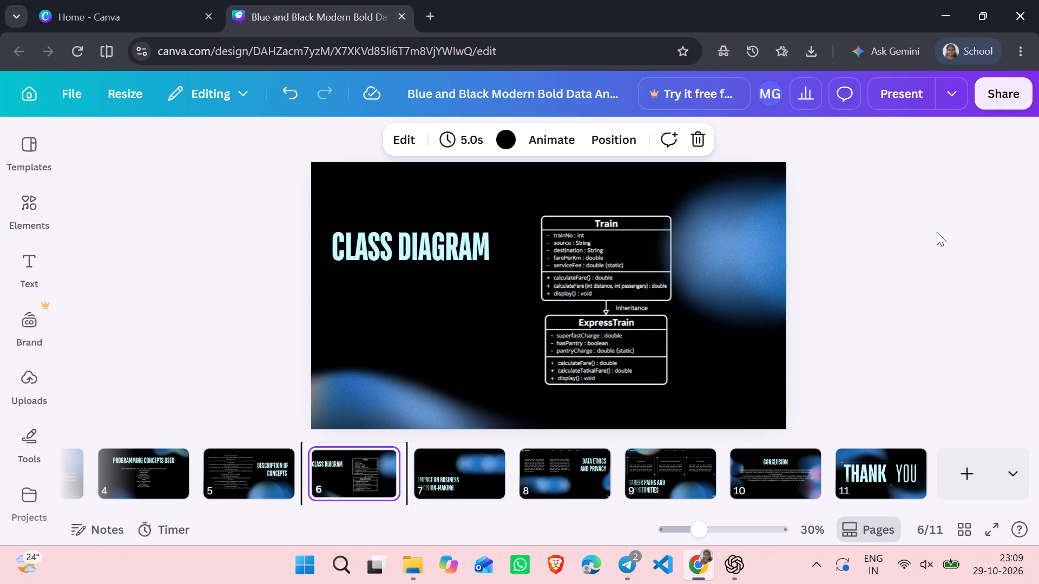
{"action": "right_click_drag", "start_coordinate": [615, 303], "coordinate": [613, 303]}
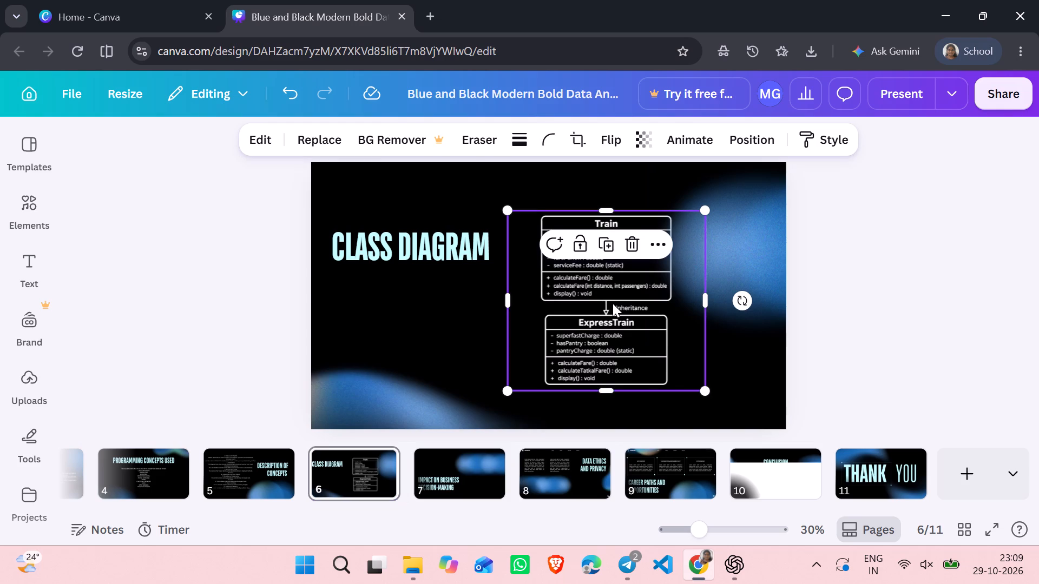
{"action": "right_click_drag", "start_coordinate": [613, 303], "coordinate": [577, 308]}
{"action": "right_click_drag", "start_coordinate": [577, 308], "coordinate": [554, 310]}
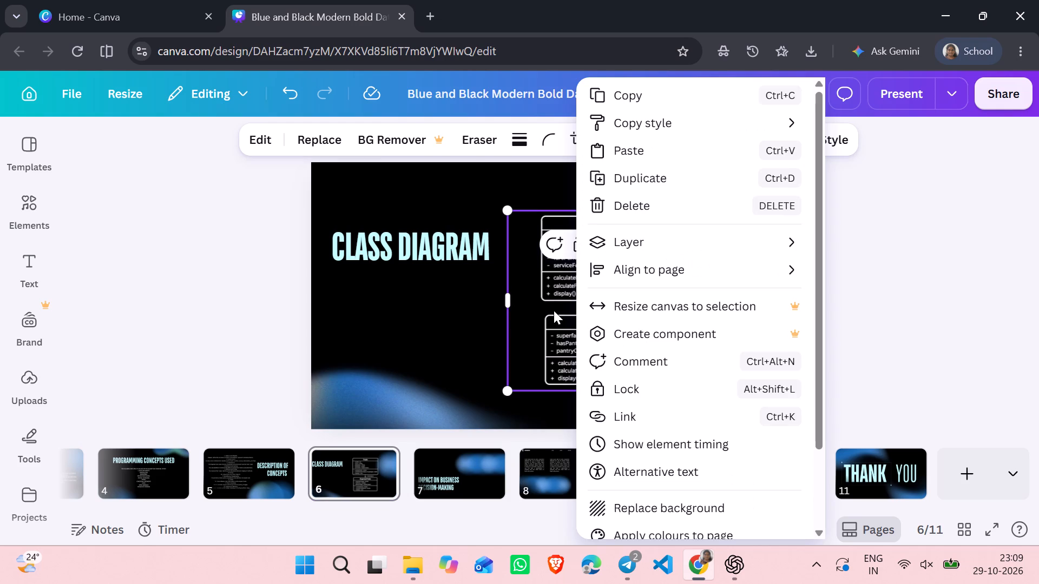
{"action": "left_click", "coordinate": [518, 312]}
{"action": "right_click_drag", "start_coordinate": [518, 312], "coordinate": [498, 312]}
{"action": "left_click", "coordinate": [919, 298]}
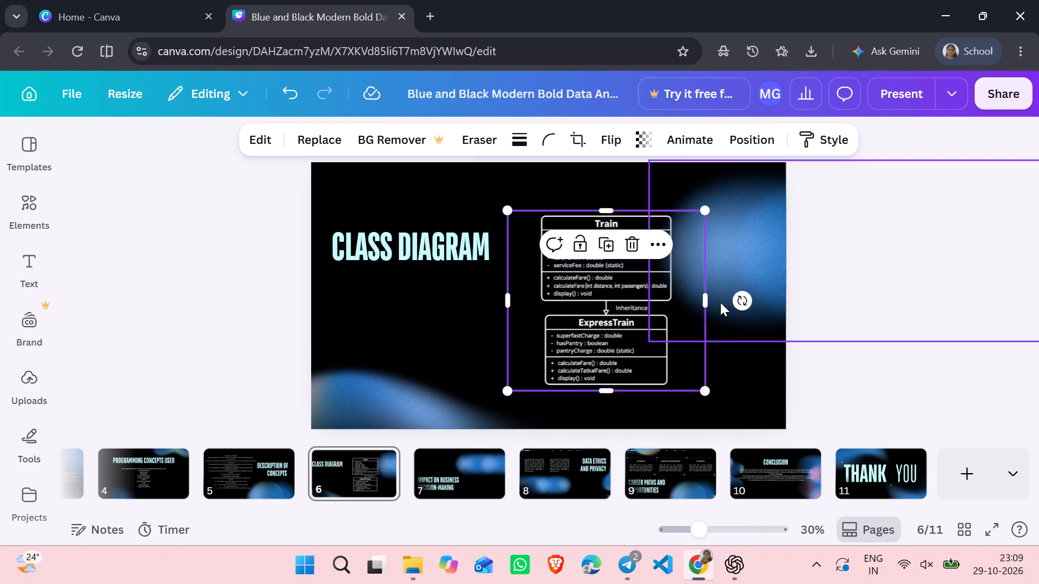
{"action": "left_click_drag", "start_coordinate": [682, 360], "coordinate": [649, 360]}
{"action": "left_click", "coordinate": [852, 315]}
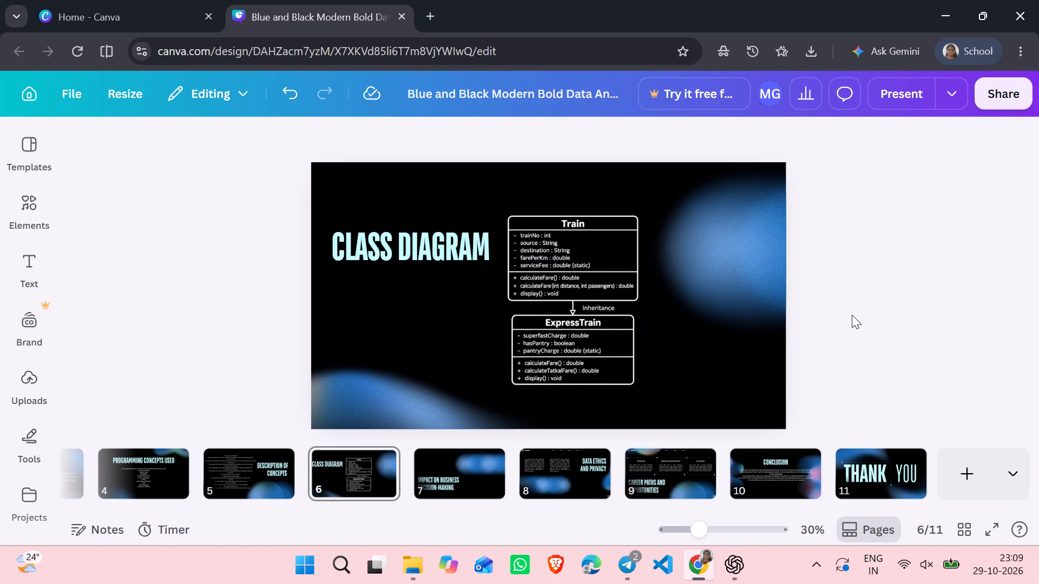
{"action": "right_click_drag", "start_coordinate": [637, 349], "coordinate": [652, 343]}
{"action": "right_click_drag", "start_coordinate": [652, 343], "coordinate": [674, 342]}
{"action": "left_click_drag", "start_coordinate": [497, 316], "coordinate": [521, 320]}
{"action": "left_click", "coordinate": [852, 311]}
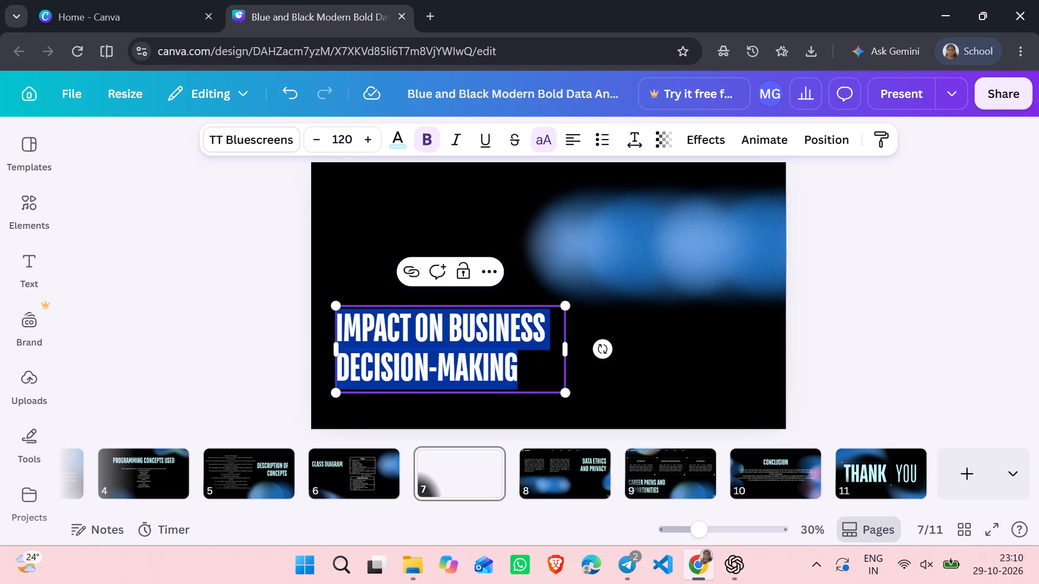
{"action": "key", "text": "BackSpace"}
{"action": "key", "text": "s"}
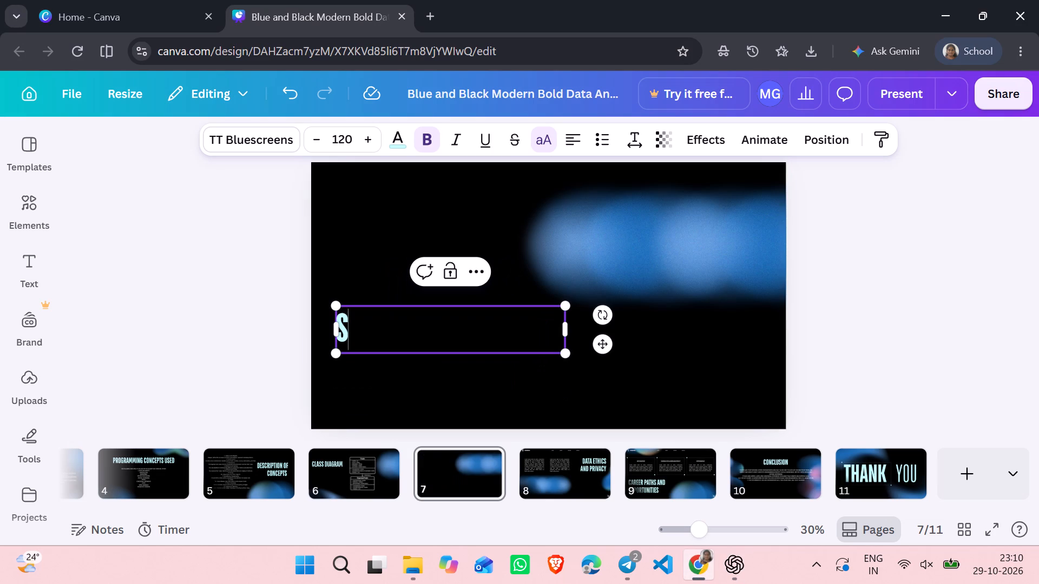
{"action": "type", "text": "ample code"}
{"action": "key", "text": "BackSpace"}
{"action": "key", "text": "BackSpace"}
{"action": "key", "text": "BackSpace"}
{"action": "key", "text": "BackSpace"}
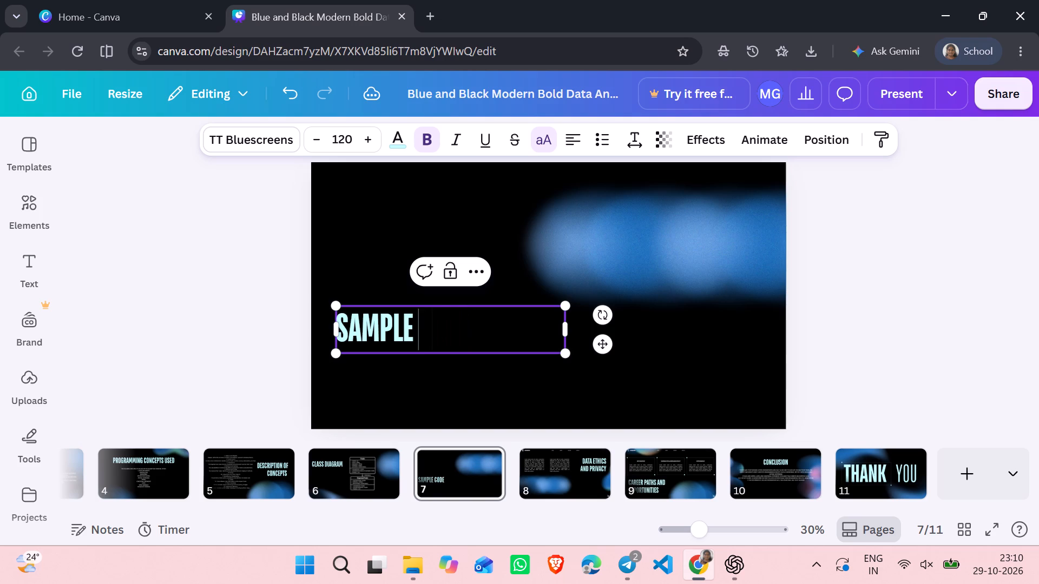
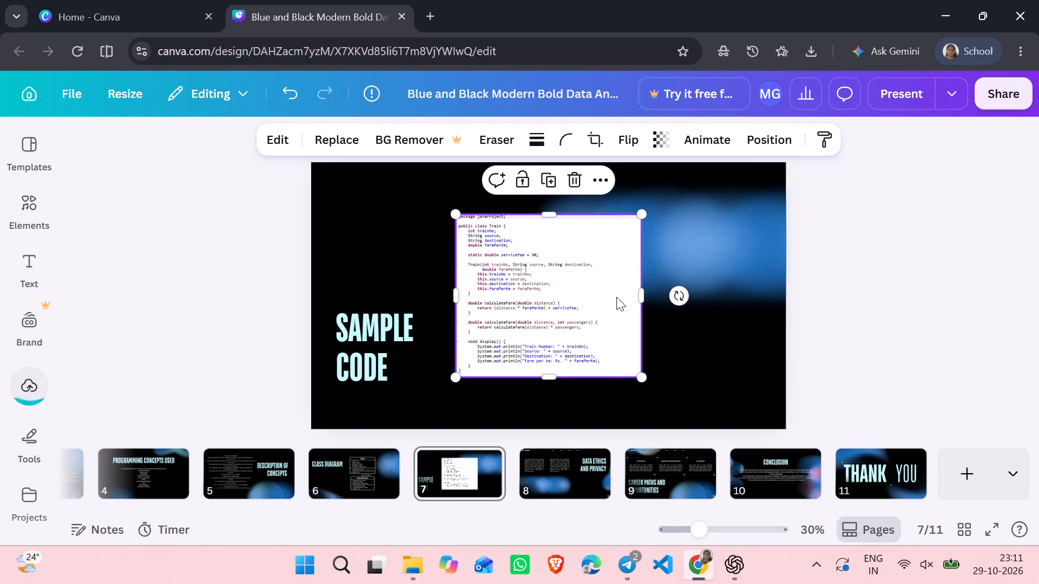
Move the Train class code image right on the Sample Code slide, vertically centred and partly over the blue gradient.
{"action": "left_click_drag", "start_coordinate": [609, 296], "coordinate": [650, 298]}
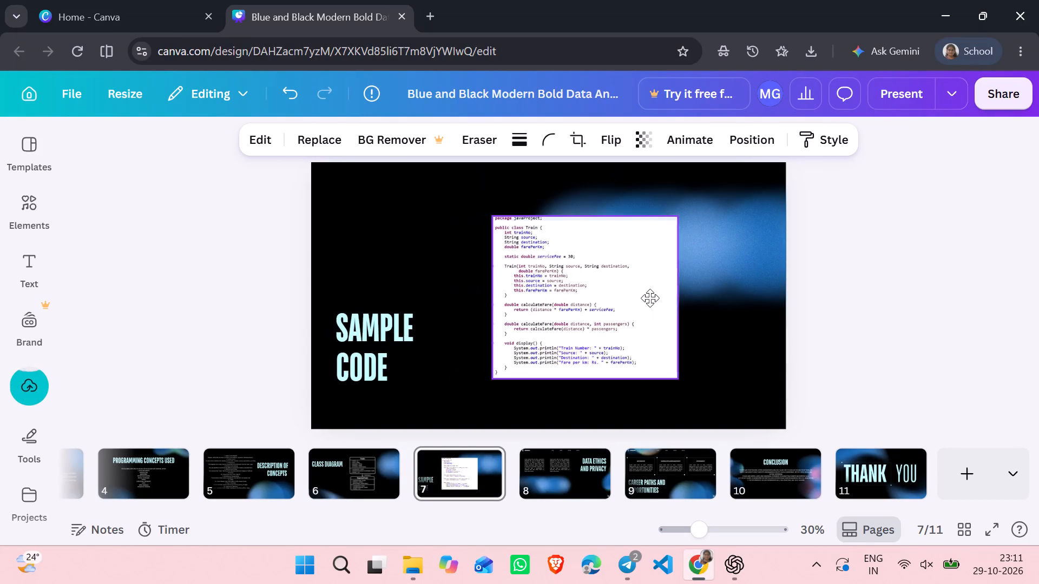
{"action": "left_click_drag", "start_coordinate": [650, 298], "coordinate": [657, 295]}
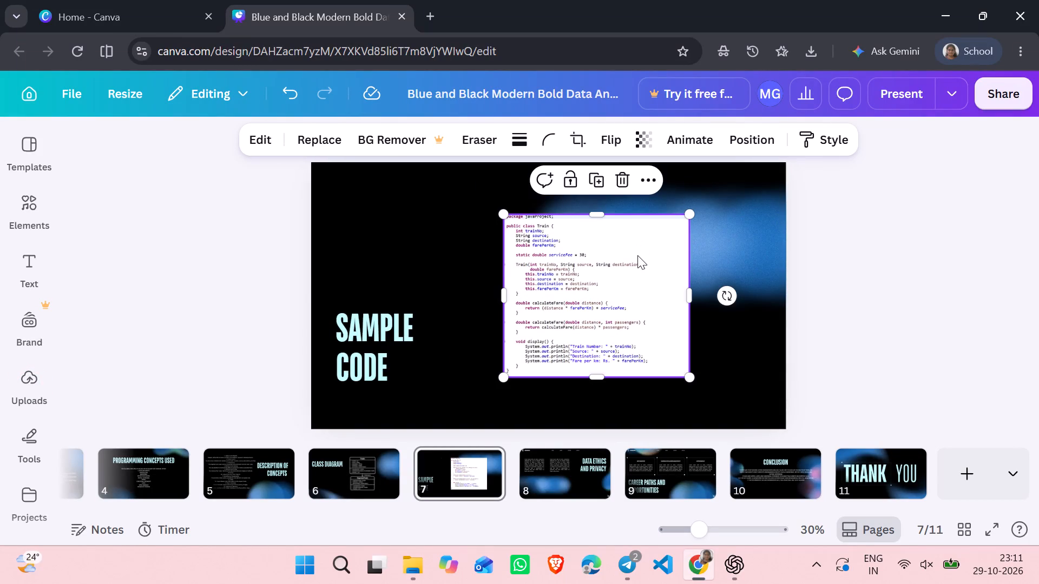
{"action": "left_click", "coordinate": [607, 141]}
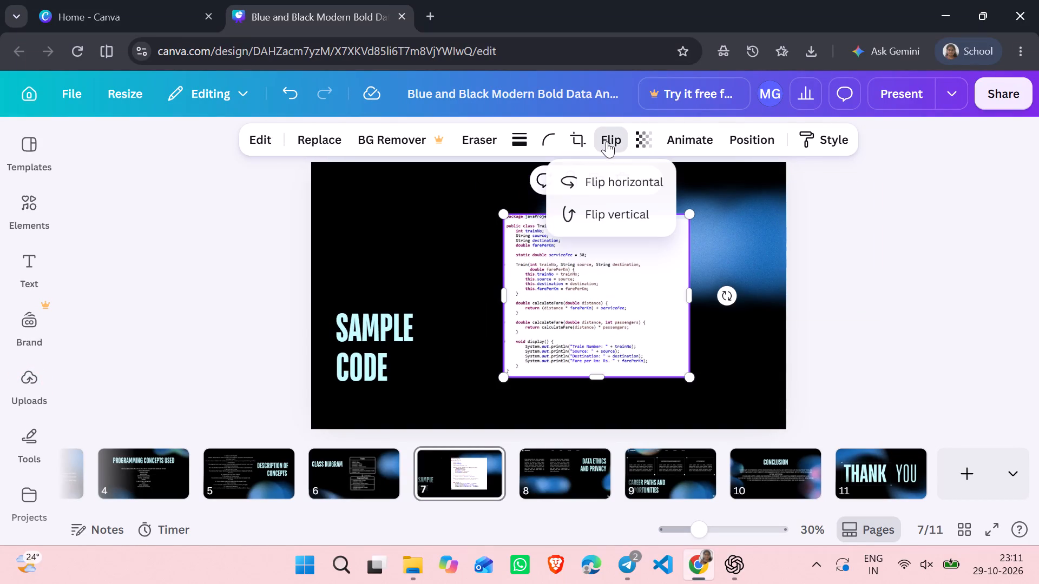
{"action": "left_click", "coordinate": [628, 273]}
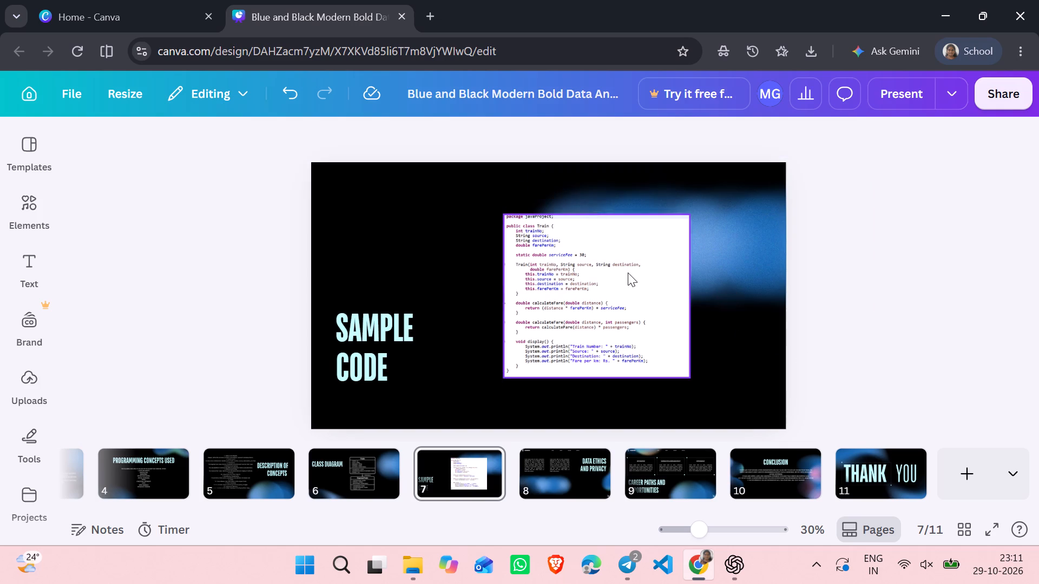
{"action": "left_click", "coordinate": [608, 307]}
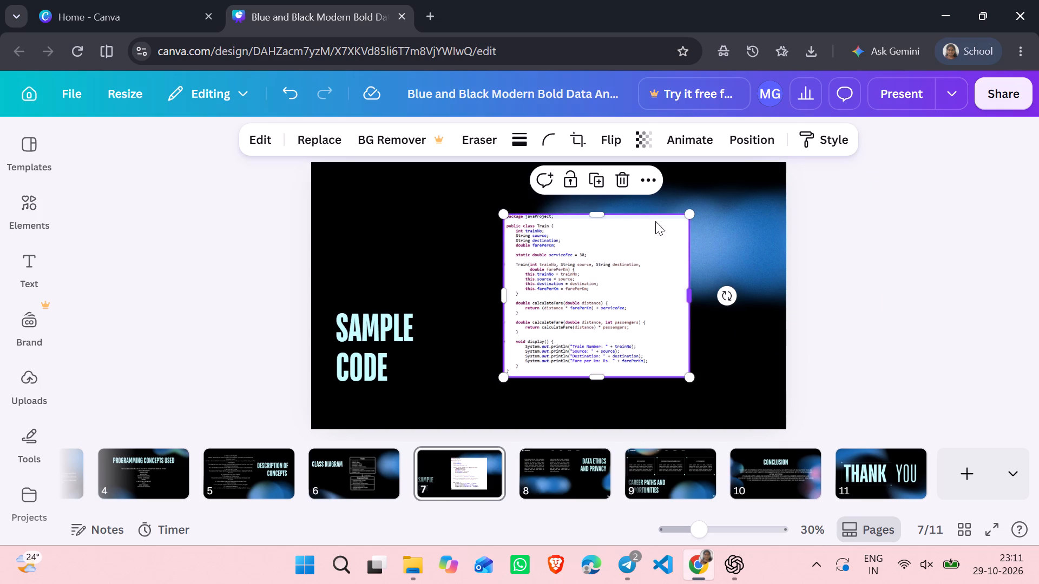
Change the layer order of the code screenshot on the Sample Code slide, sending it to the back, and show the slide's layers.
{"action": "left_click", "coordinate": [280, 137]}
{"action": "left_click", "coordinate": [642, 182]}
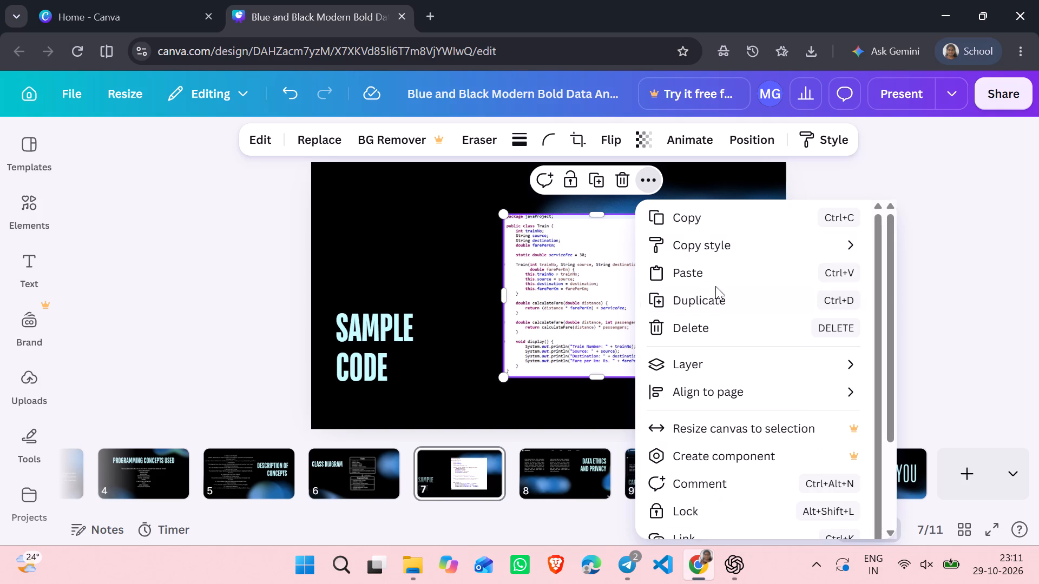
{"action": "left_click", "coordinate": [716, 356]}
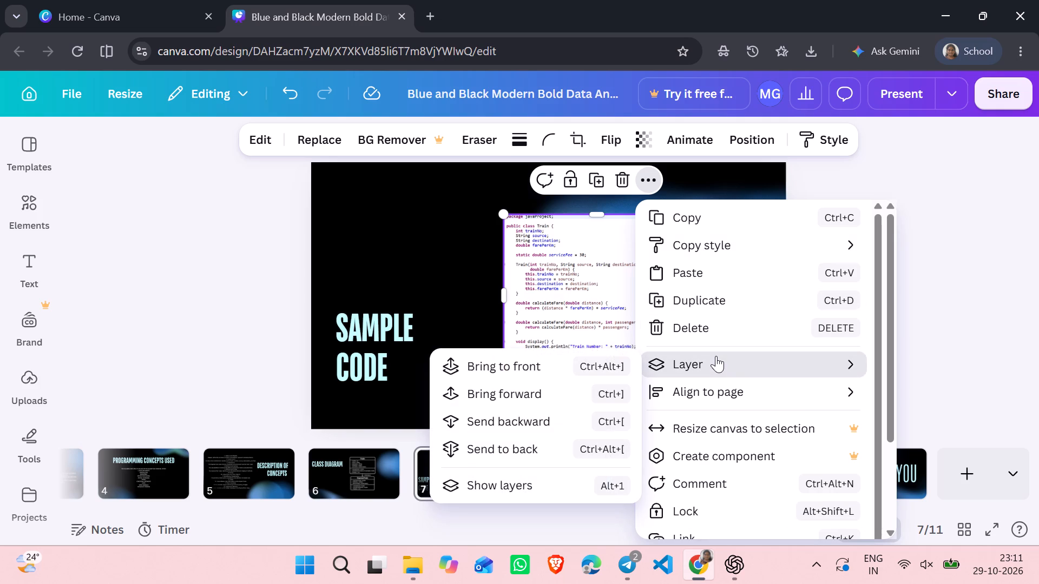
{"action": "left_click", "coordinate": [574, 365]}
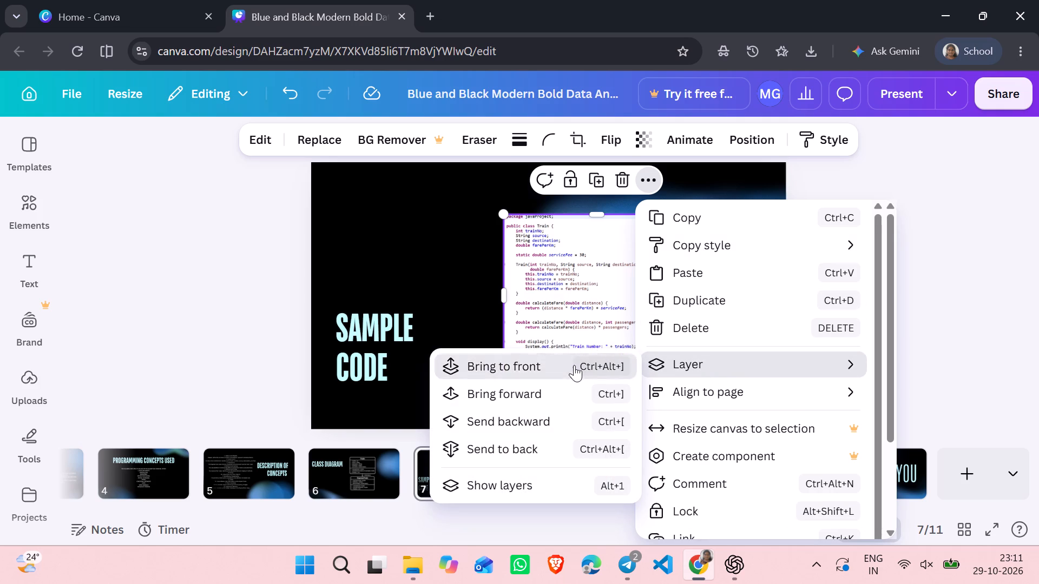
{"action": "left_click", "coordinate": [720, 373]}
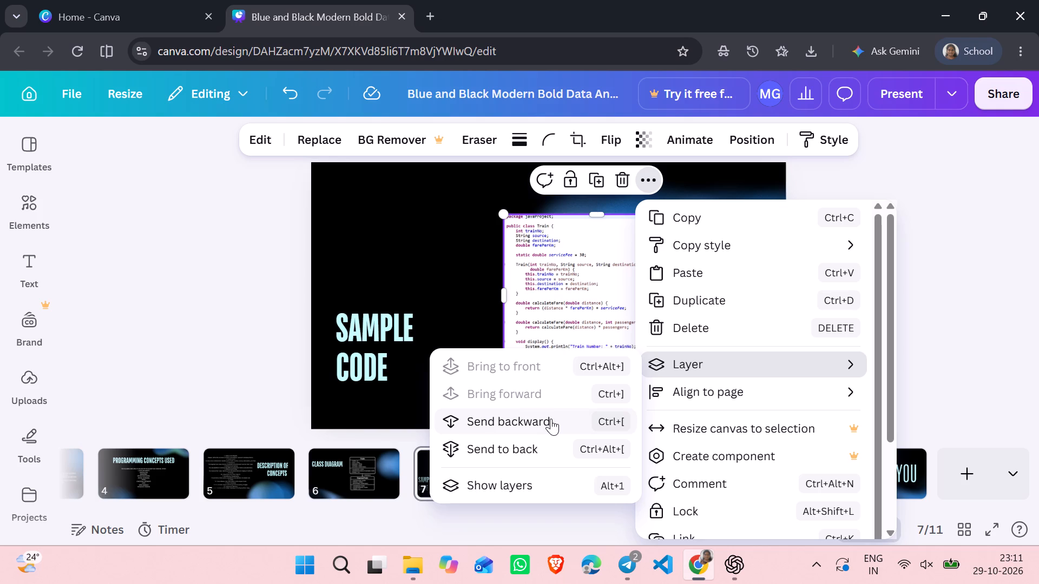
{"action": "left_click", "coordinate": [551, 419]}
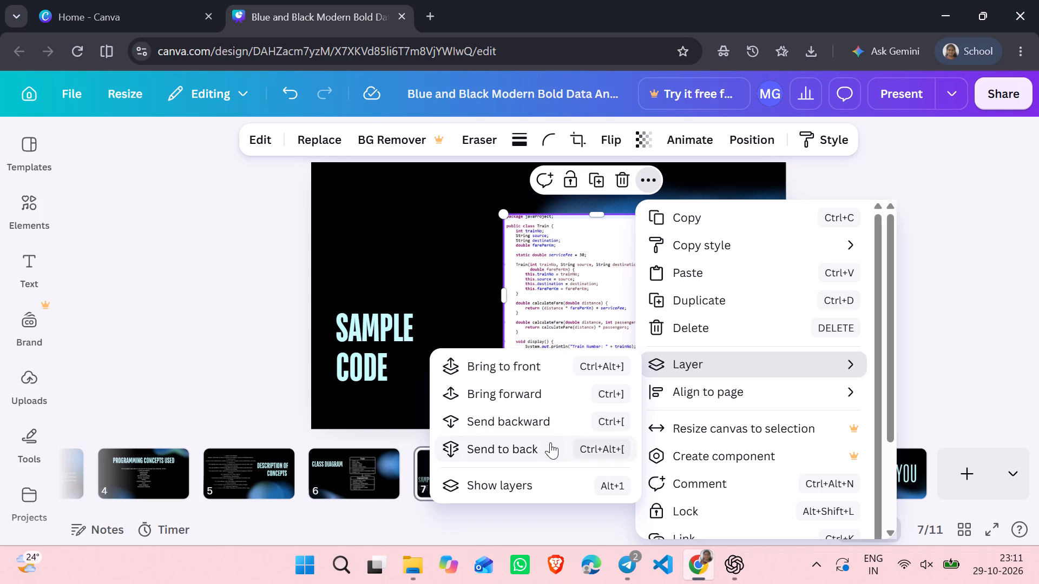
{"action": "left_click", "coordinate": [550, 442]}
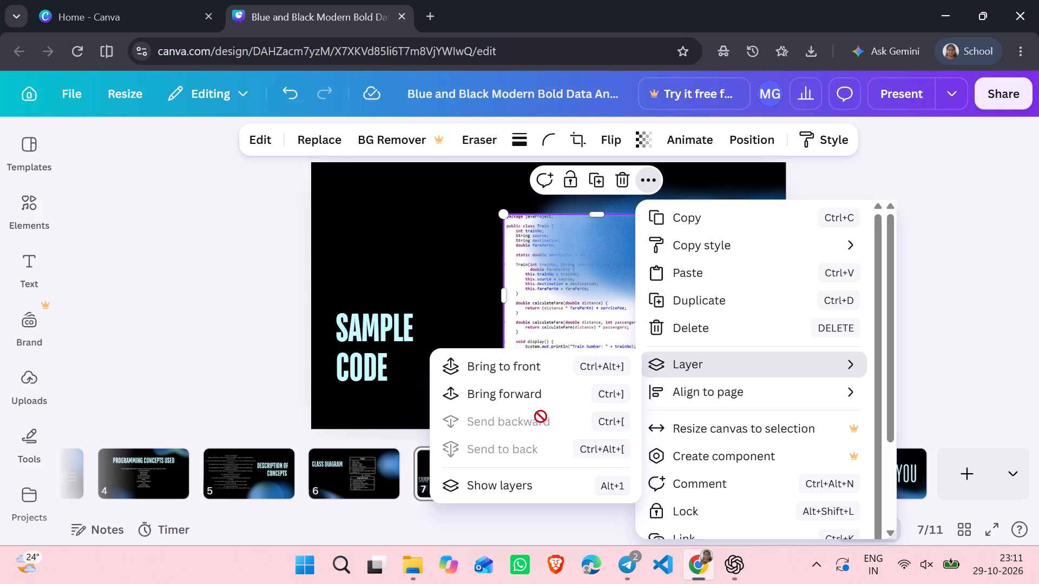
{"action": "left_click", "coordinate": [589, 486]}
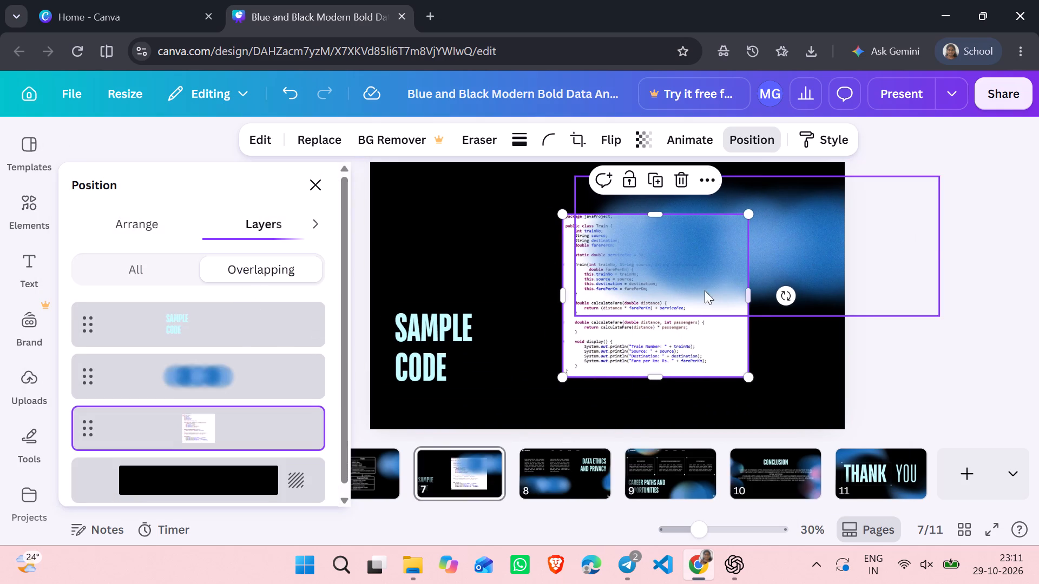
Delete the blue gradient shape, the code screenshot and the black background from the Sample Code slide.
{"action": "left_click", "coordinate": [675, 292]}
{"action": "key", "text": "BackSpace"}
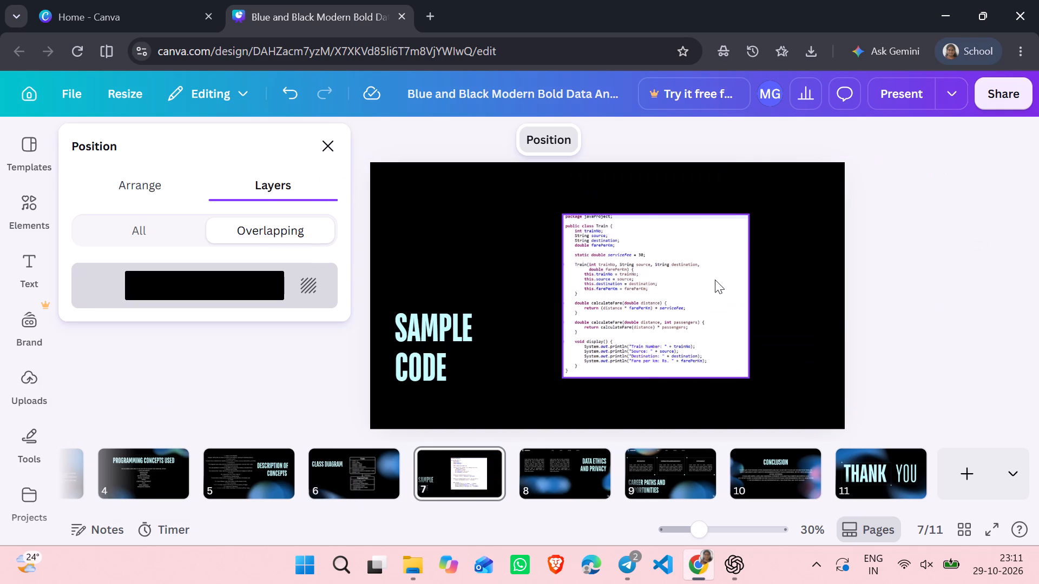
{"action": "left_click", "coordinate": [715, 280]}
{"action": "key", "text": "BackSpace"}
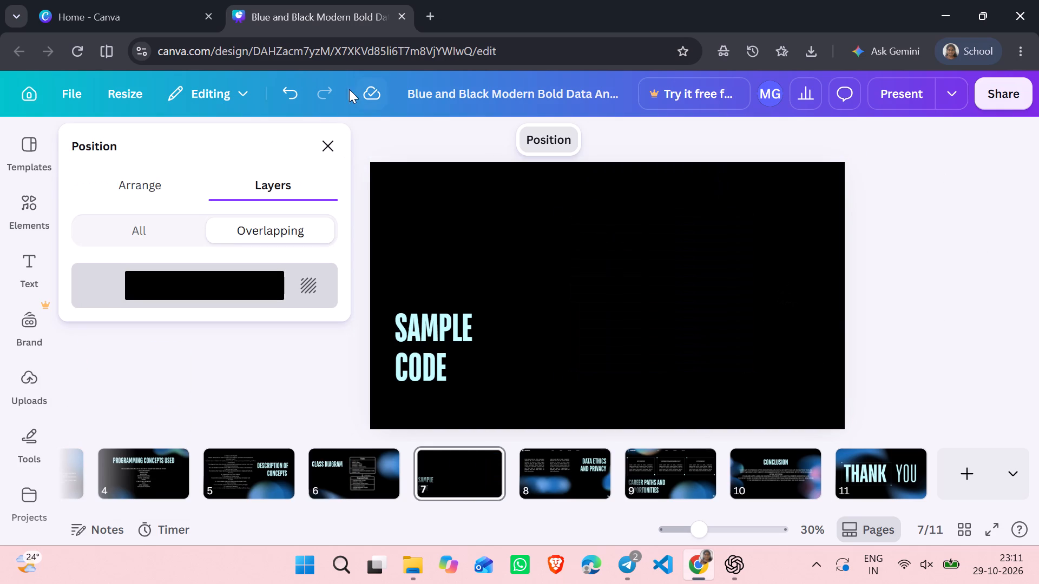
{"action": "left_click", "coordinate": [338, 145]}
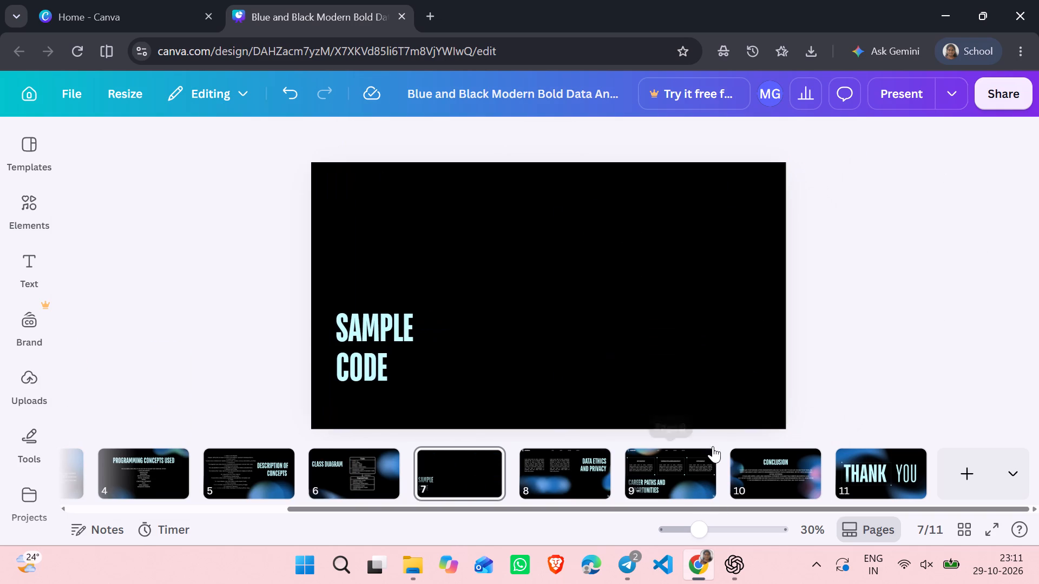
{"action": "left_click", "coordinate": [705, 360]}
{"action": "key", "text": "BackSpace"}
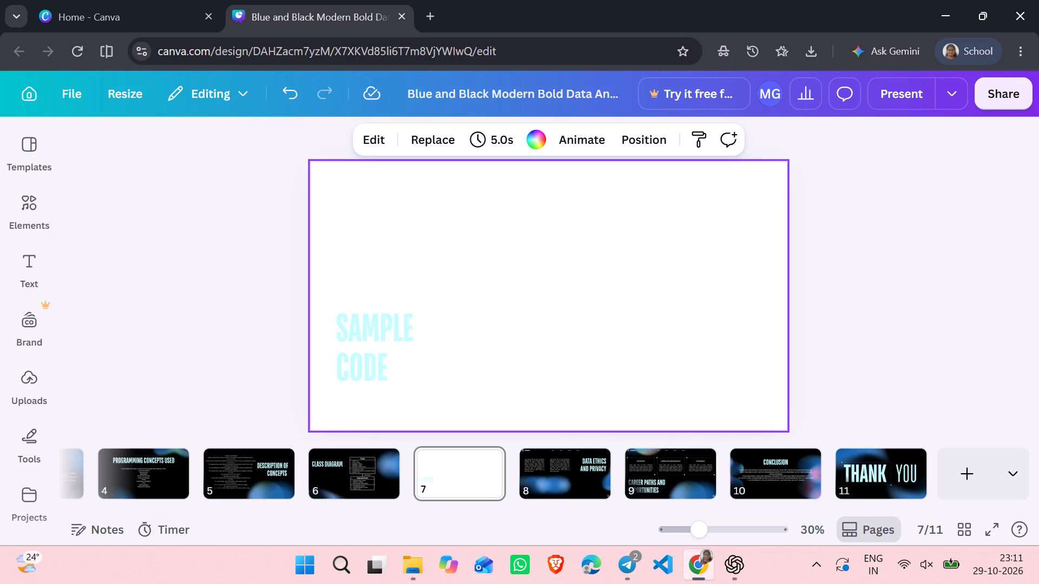
Delete the entire Sample Code page, page 7, from the presentation.
{"action": "left_click", "coordinate": [705, 360]}
{"action": "left_click", "coordinate": [481, 482]}
{"action": "key", "text": "BackSpace"}
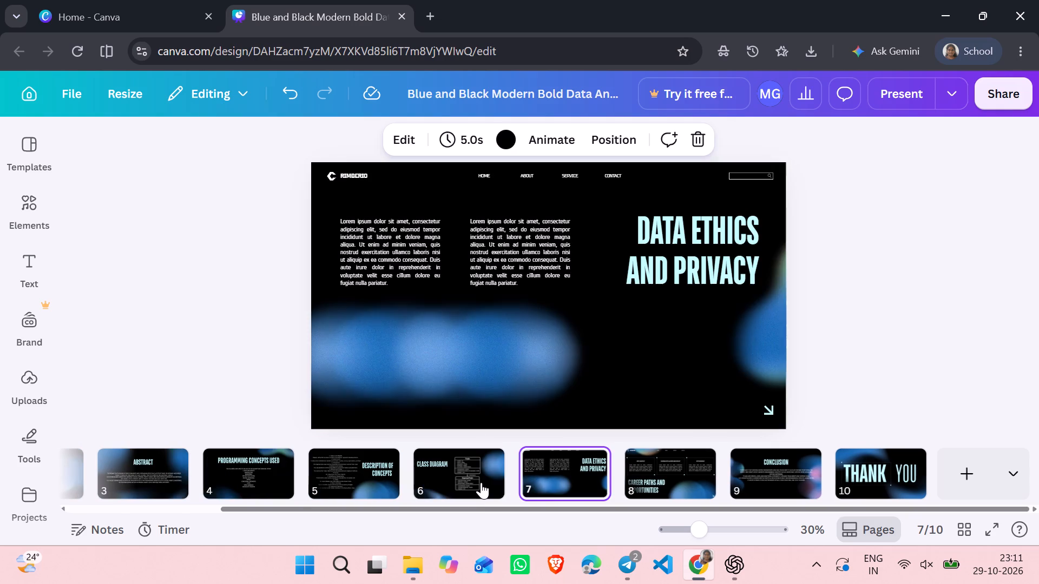
Delete the "Data Ethics and Privacy" heading and both lorem ipsum paragraphs from page 7.
{"action": "left_click", "coordinate": [693, 271]}
{"action": "key", "text": "BackSpace"}
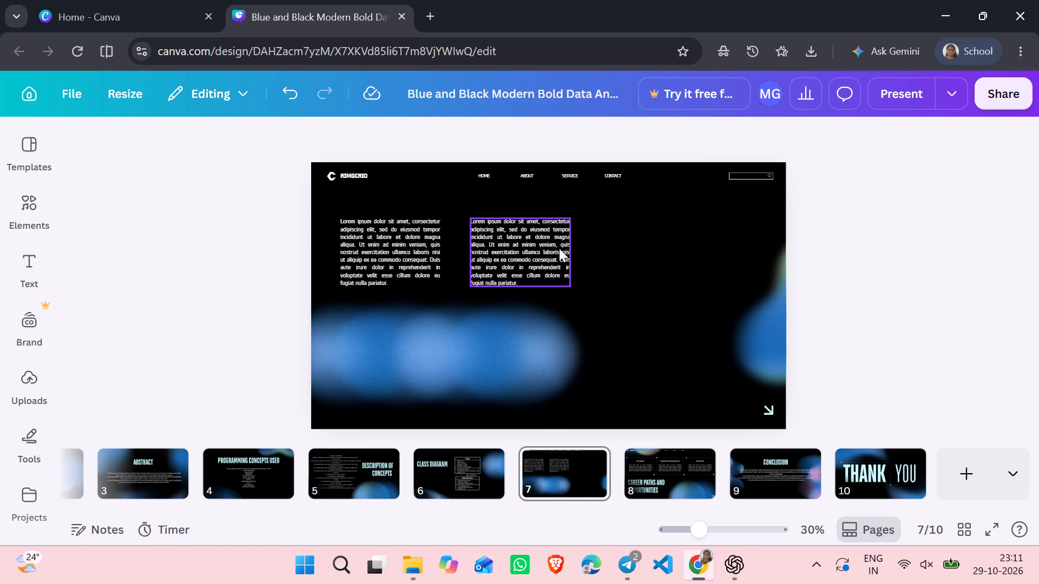
{"action": "left_click", "coordinate": [559, 248]}
{"action": "key", "text": "BackSpace"}
{"action": "left_click", "coordinate": [429, 255]}
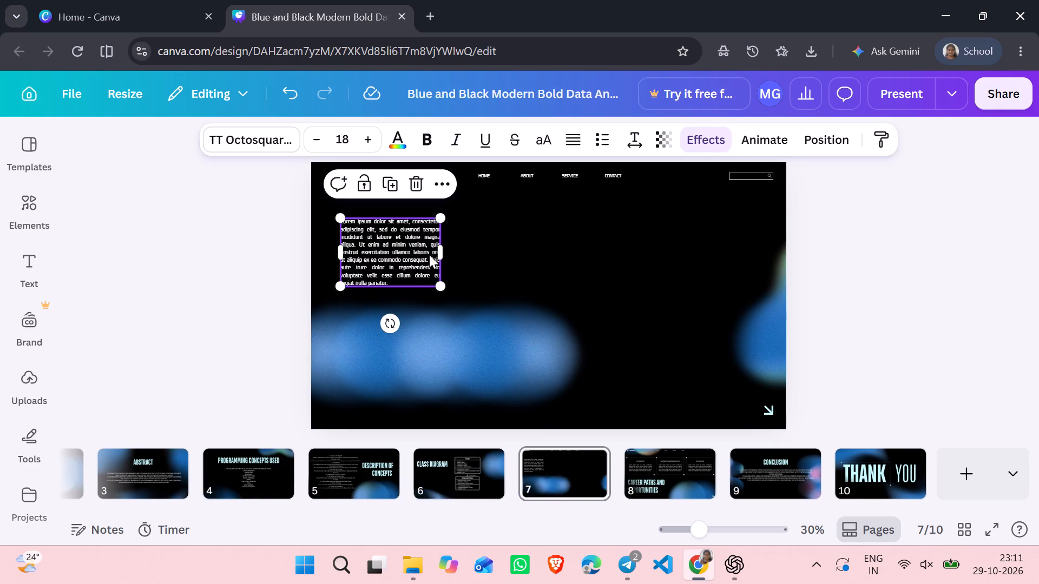
{"action": "key", "text": "BackSpace"}
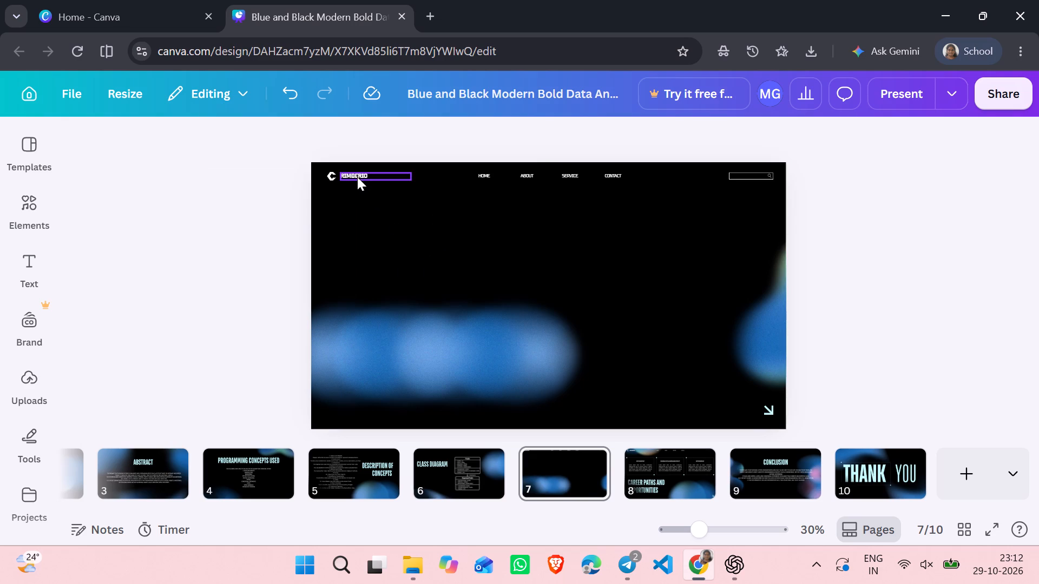
Delete the RIMBERIO brand name, the corner arrow and the search box from page 7.
{"action": "left_click", "coordinate": [357, 177]}
{"action": "key", "text": "BackSpace"}
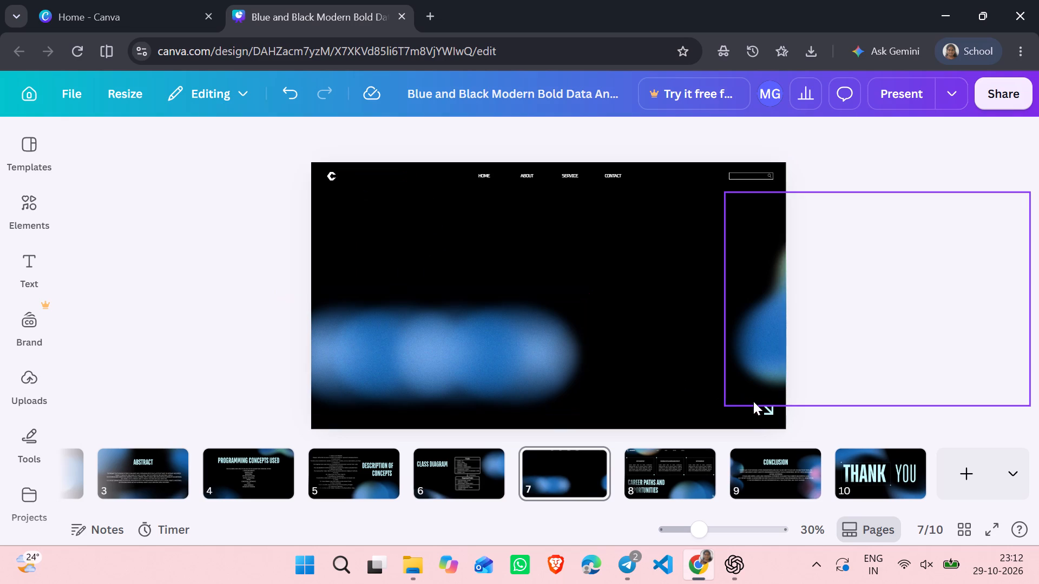
{"action": "left_click", "coordinate": [766, 408]}
{"action": "key", "text": "BackSpace"}
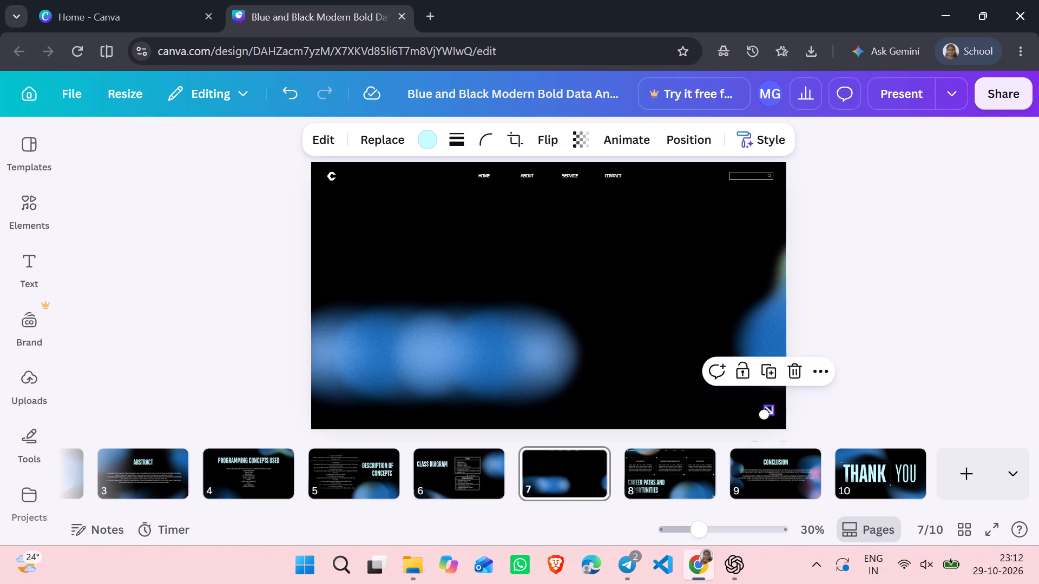
{"action": "left_click", "coordinate": [751, 176]}
{"action": "key", "text": "BackSpace"}
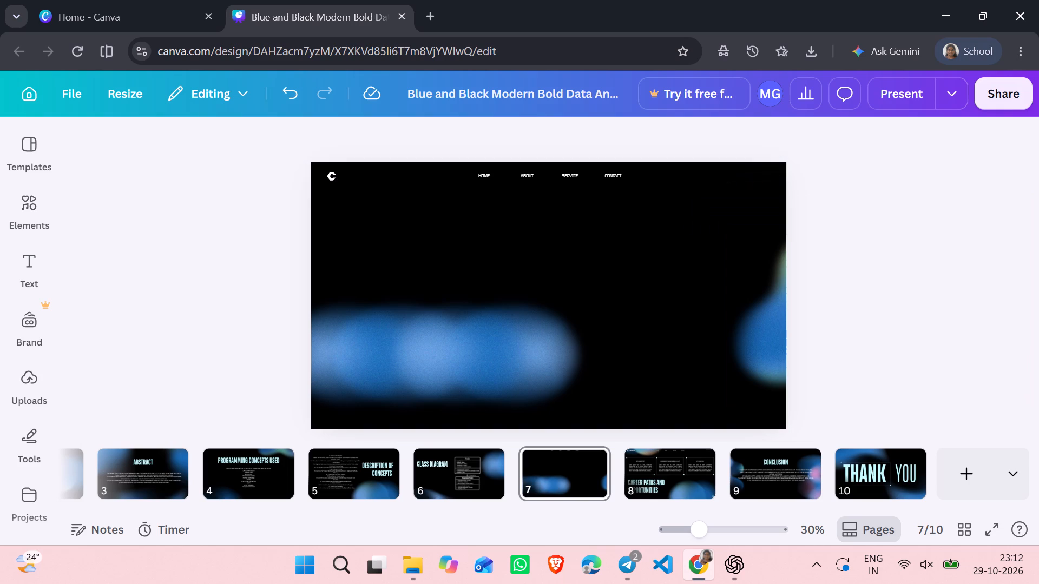
{"action": "left_click", "coordinate": [619, 177]}
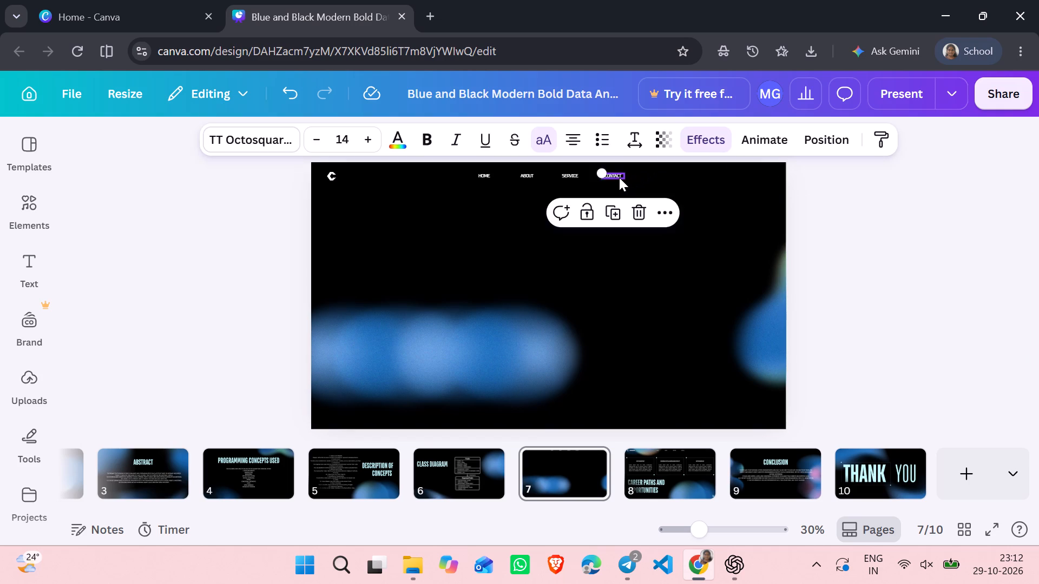
{"action": "key", "text": "BackSpace"}
{"action": "left_click", "coordinate": [577, 174]}
{"action": "key", "text": "BackSpace"}
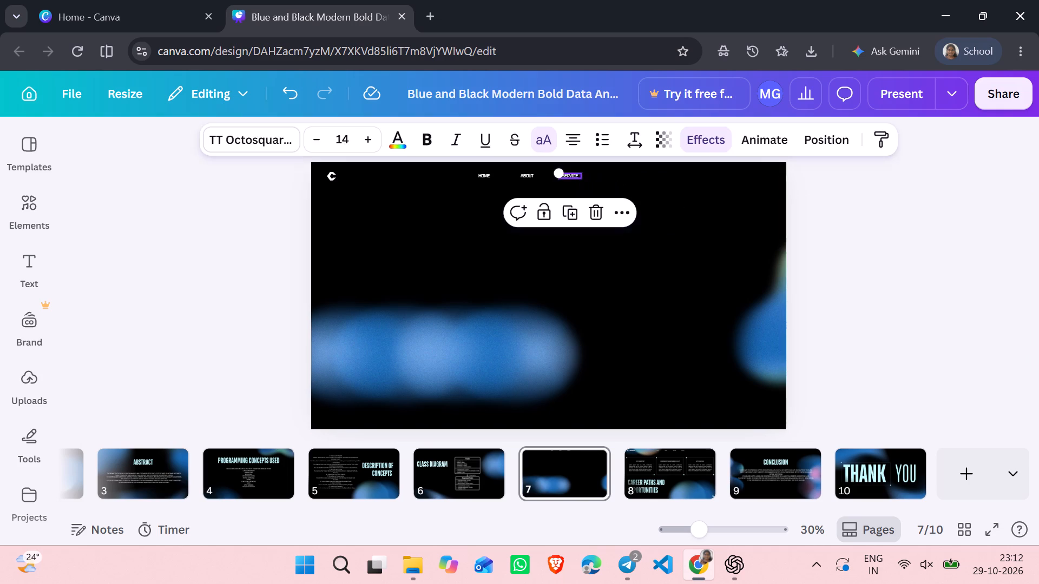
{"action": "left_click", "coordinate": [526, 174]}
{"action": "key", "text": "BackSpace"}
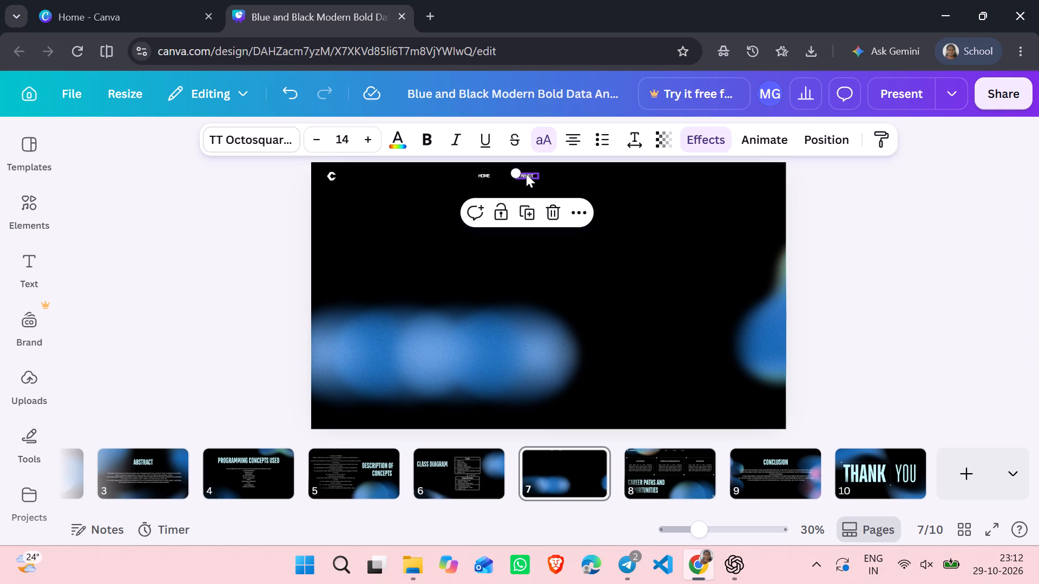
{"action": "left_click", "coordinate": [490, 176]}
{"action": "key", "text": "BackSpace"}
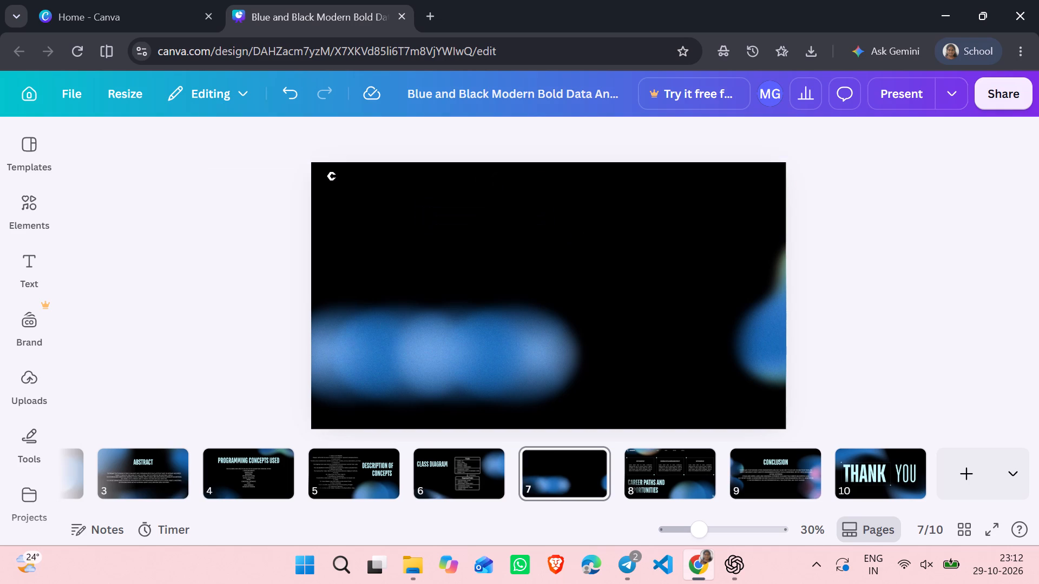
{"action": "left_click", "coordinate": [332, 175]}
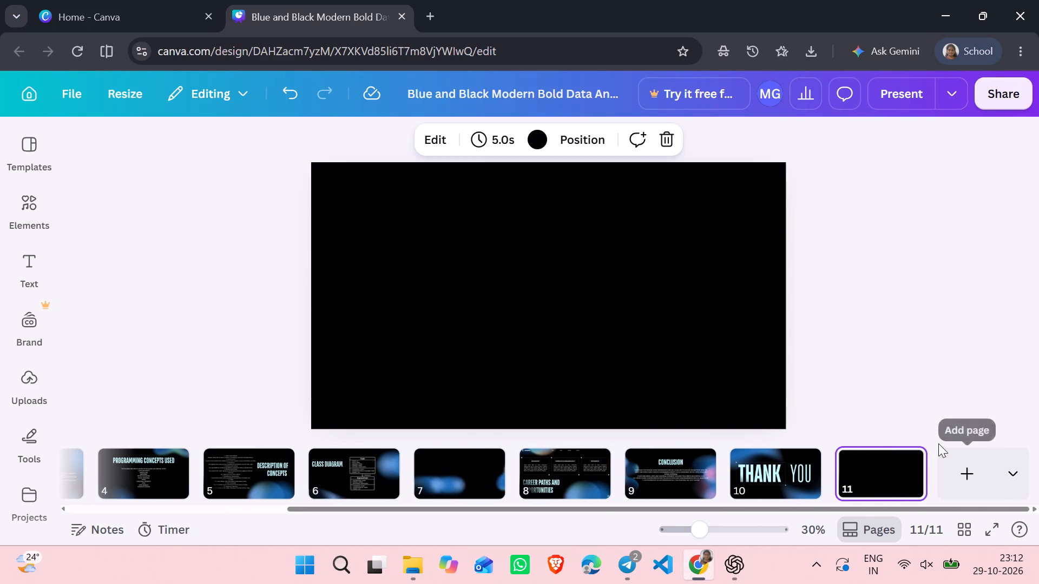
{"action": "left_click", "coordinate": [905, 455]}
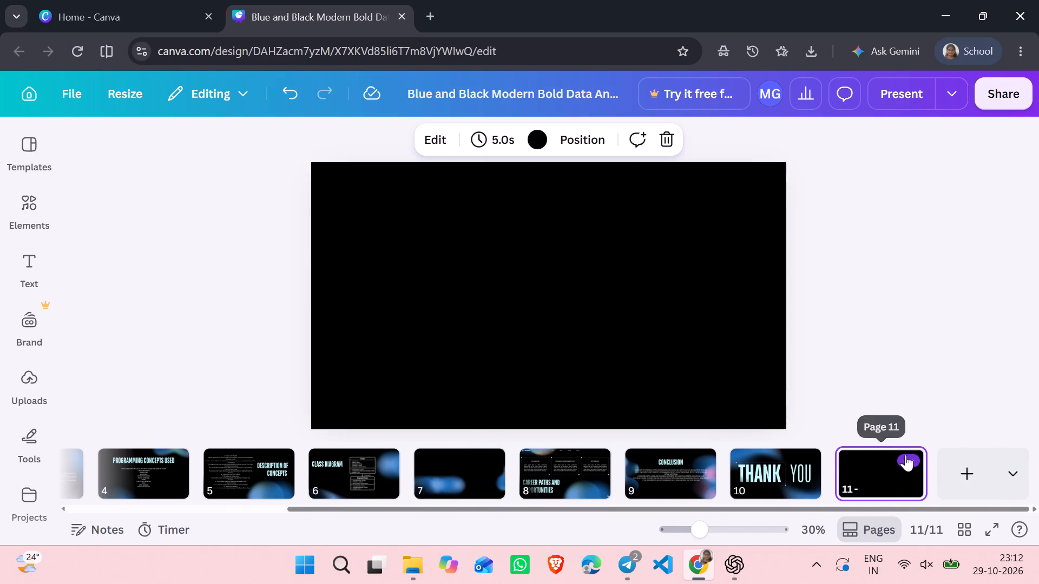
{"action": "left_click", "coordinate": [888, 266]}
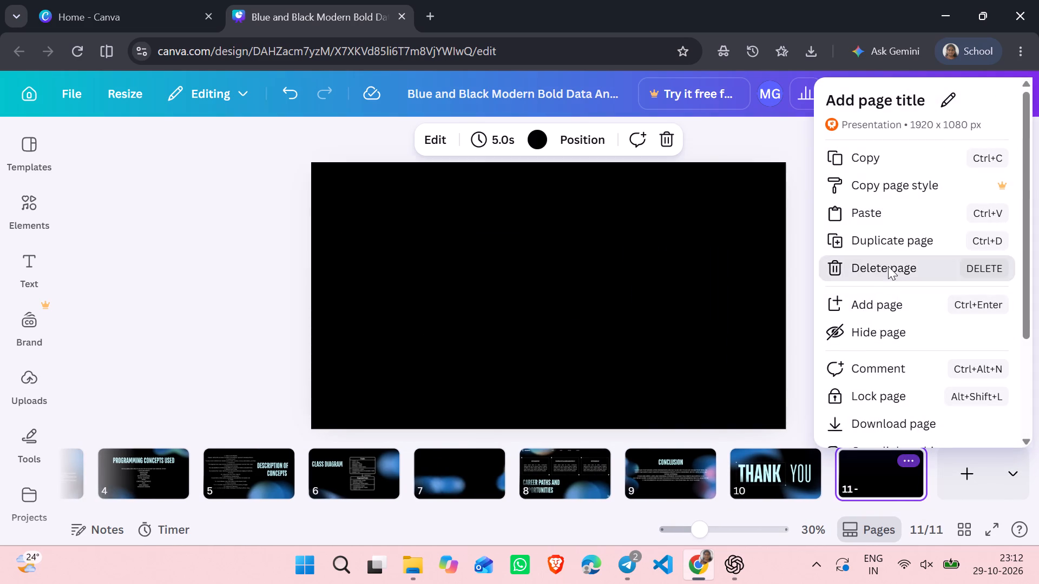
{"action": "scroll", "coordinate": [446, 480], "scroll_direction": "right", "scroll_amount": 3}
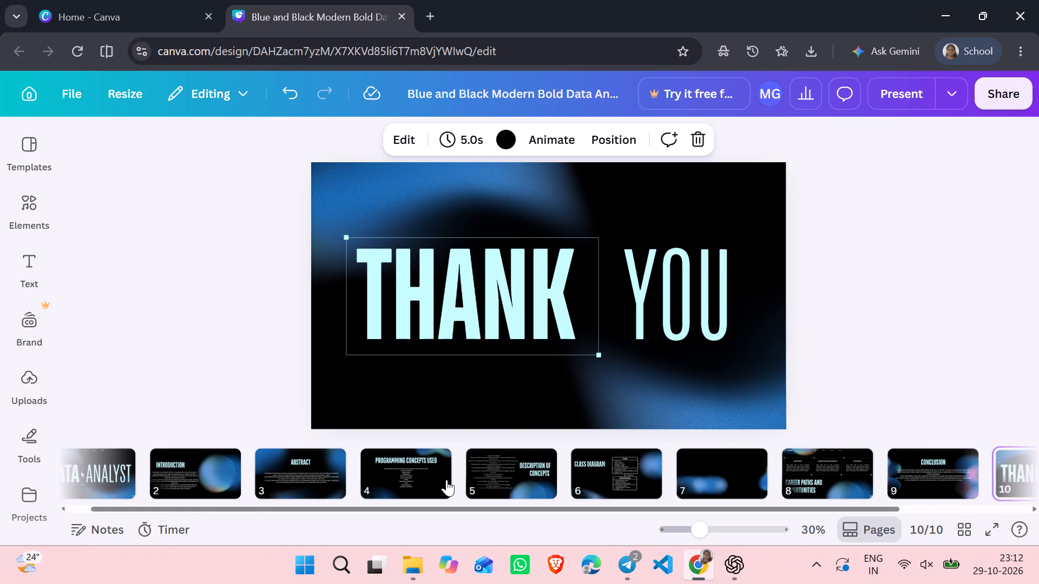
Duplicate the Class Diagram page and open the copy on page 7.
{"action": "left_click", "coordinate": [603, 485]}
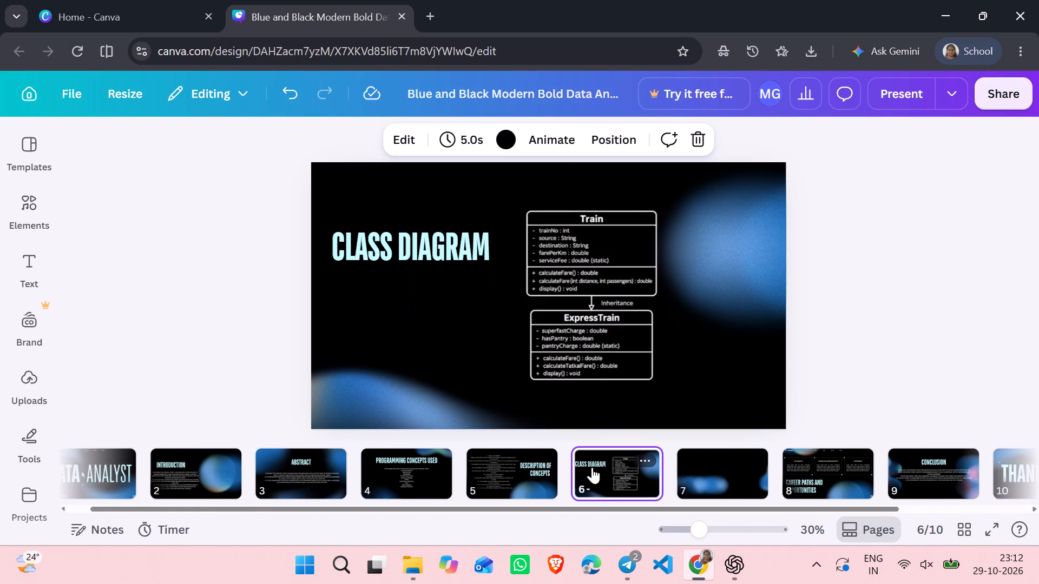
{"action": "right_click", "coordinate": [328, 205]}
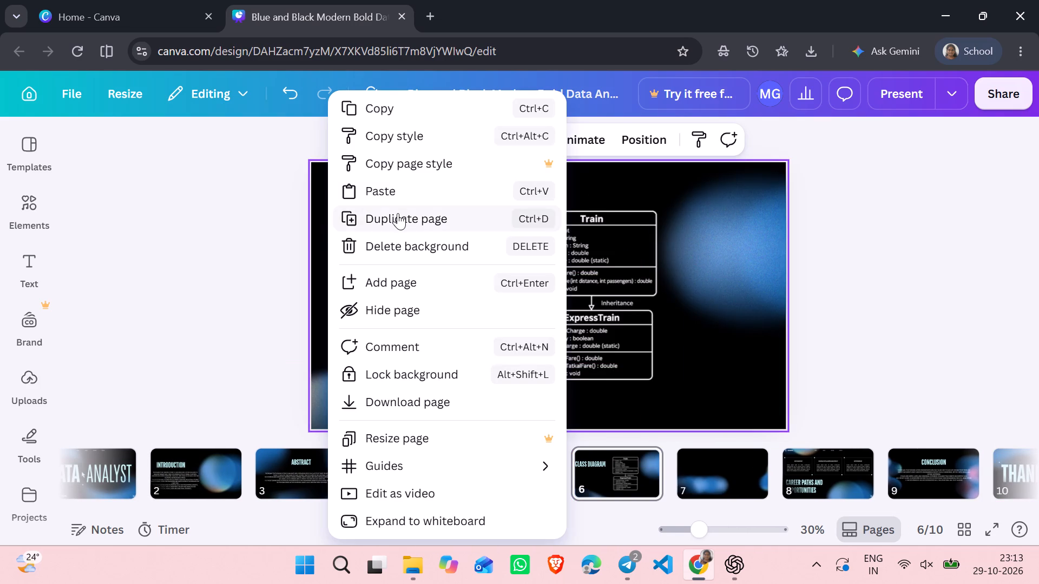
{"action": "left_click", "coordinate": [398, 213]}
{"action": "left_click", "coordinate": [707, 457]}
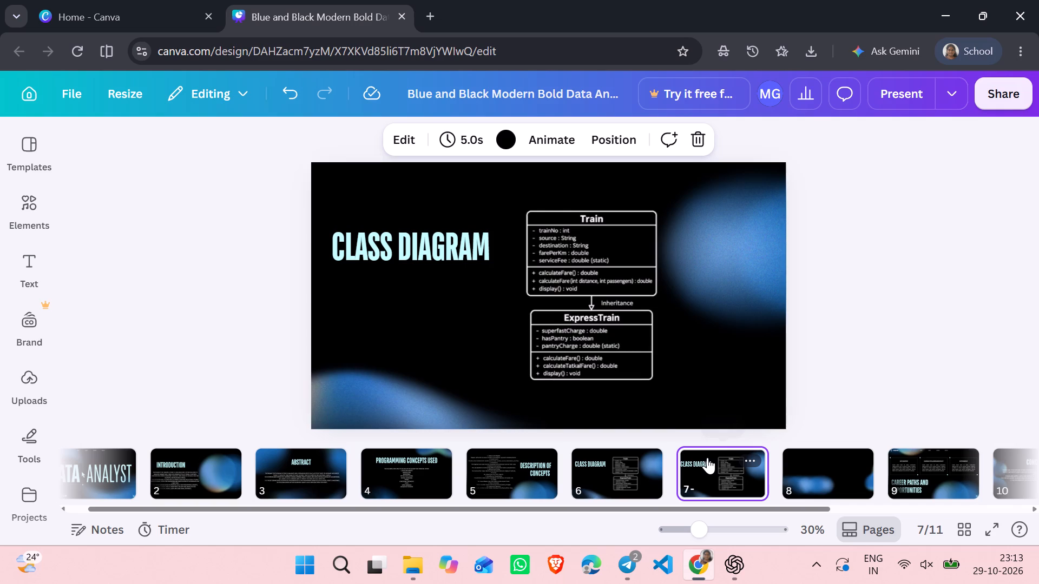
{"action": "left_click", "coordinate": [686, 452]}
{"action": "left_click", "coordinate": [707, 470]}
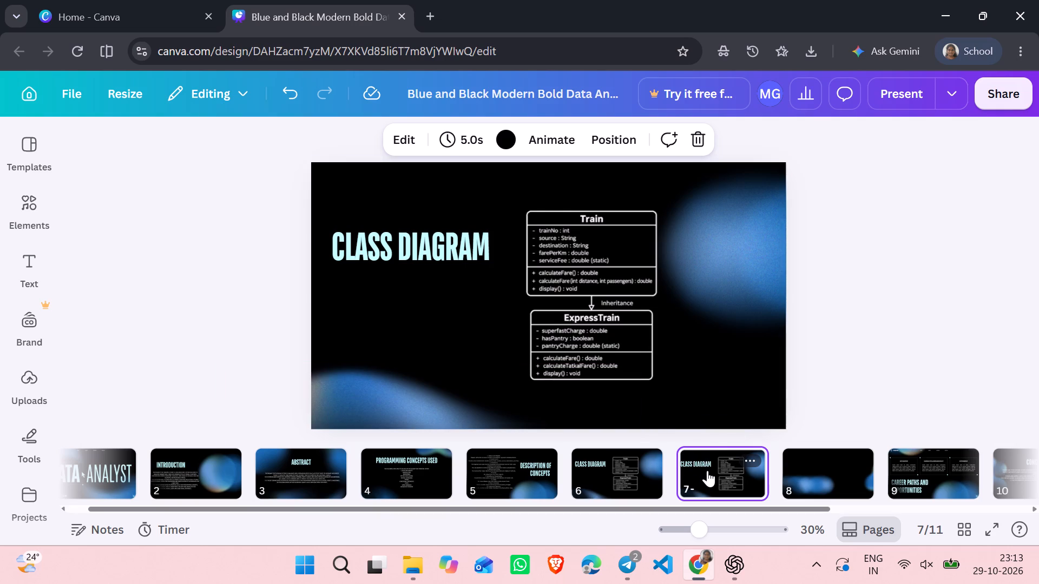
{"action": "left_click", "coordinate": [719, 467]}
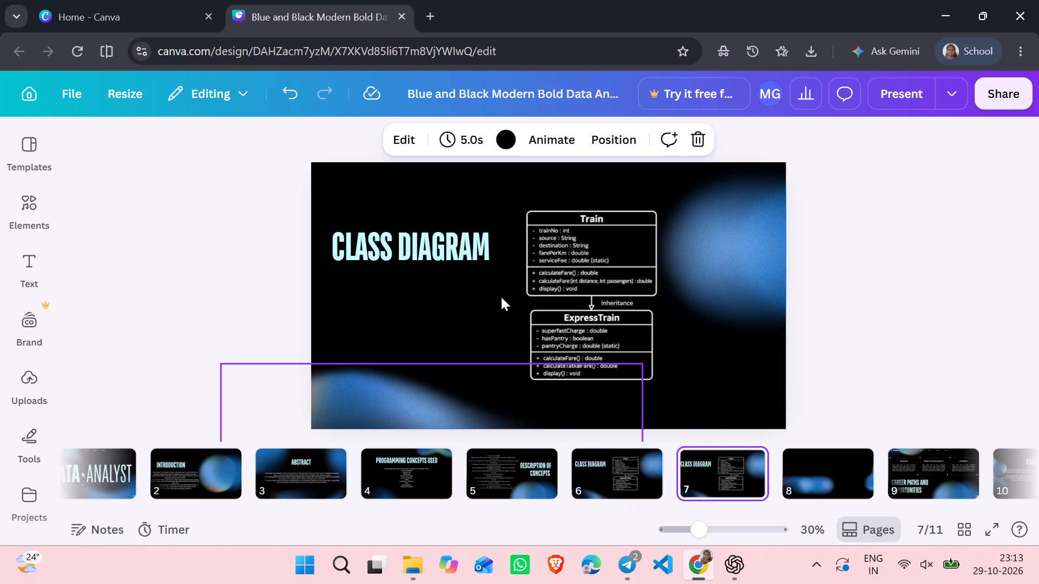
Clear the CLASS DIAGRAM title text from the duplicated page 7.
{"action": "left_click", "coordinate": [480, 260]}
{"action": "left_click", "coordinate": [496, 245]}
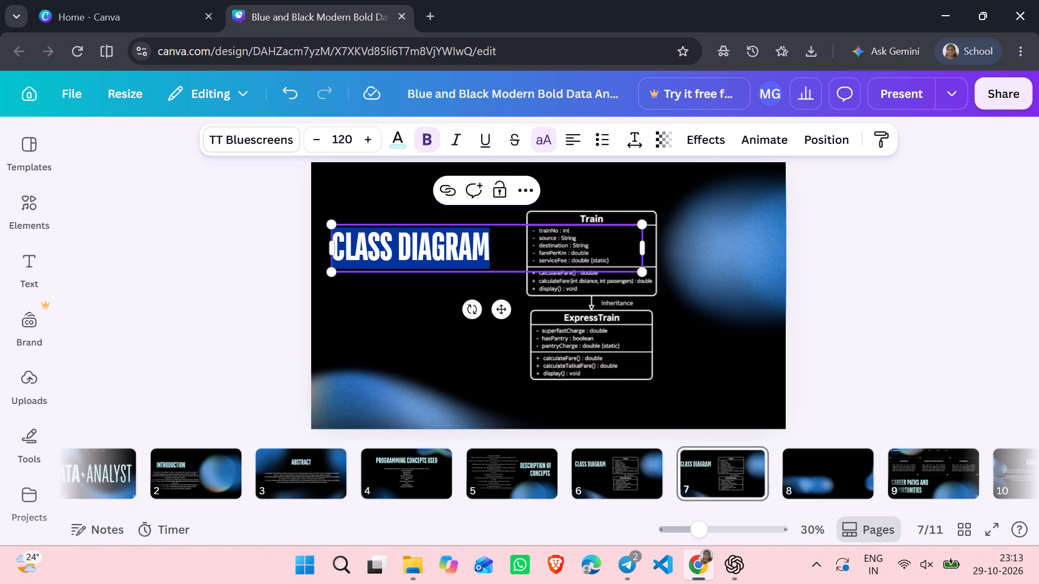
{"action": "key", "text": "BackSpace"}
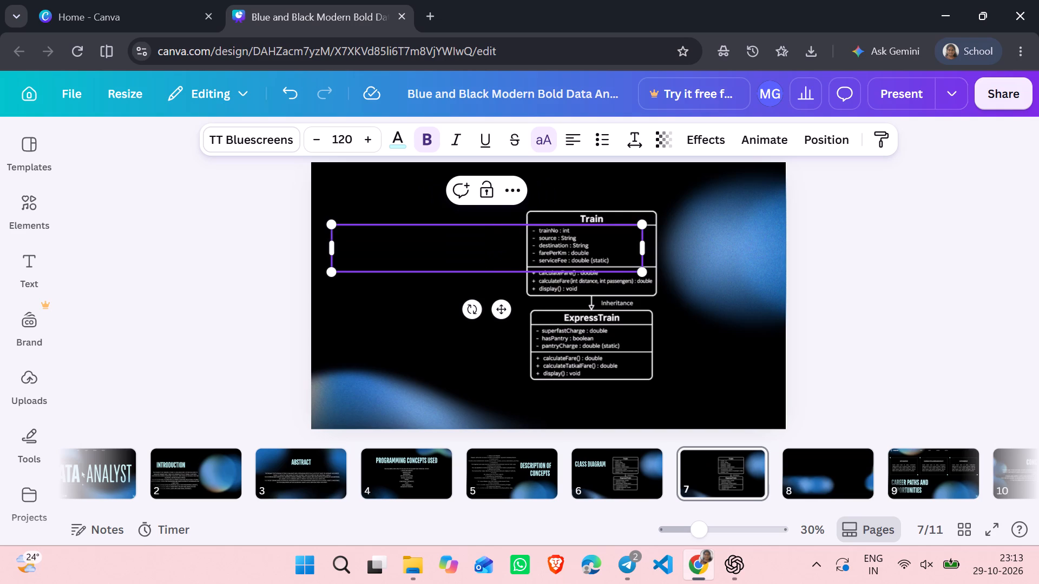
Move the blank page 8 ahead of the duplicated diagram page so it becomes page 7, and open it.
{"action": "left_click", "coordinate": [813, 454]}
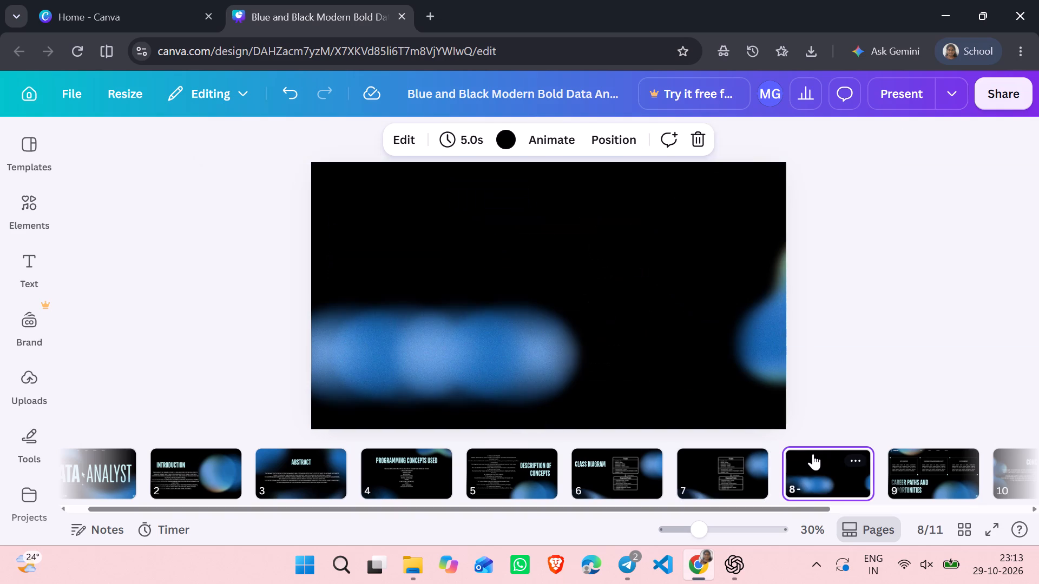
{"action": "left_click_drag", "start_coordinate": [810, 464], "coordinate": [666, 461]}
{"action": "left_click", "coordinate": [718, 461]}
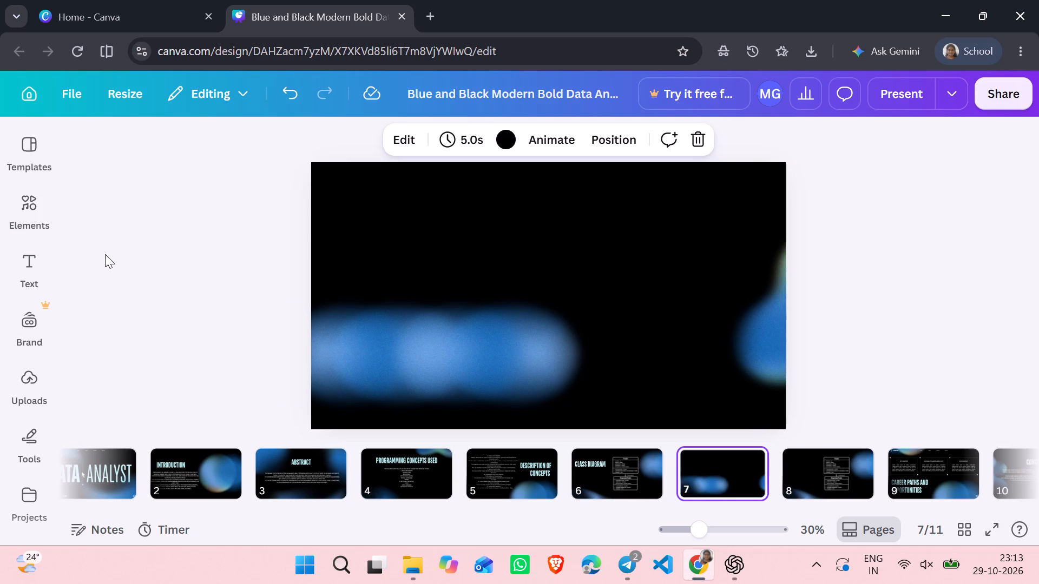
Add a heading to page 7 reading "SAMPLE CODE", split over two lines.
{"action": "left_click", "coordinate": [18, 260]}
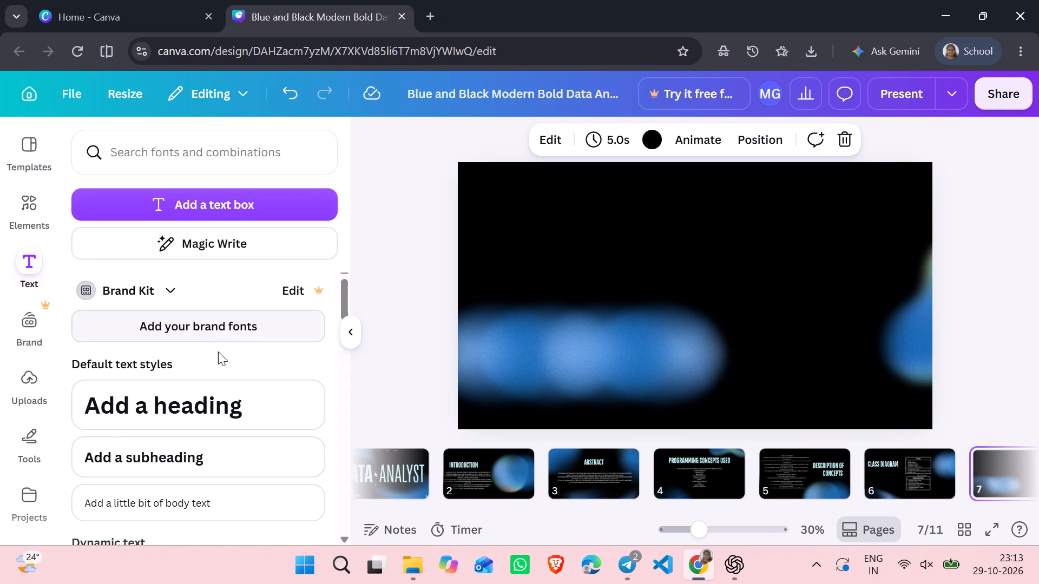
{"action": "left_click", "coordinate": [214, 393]}
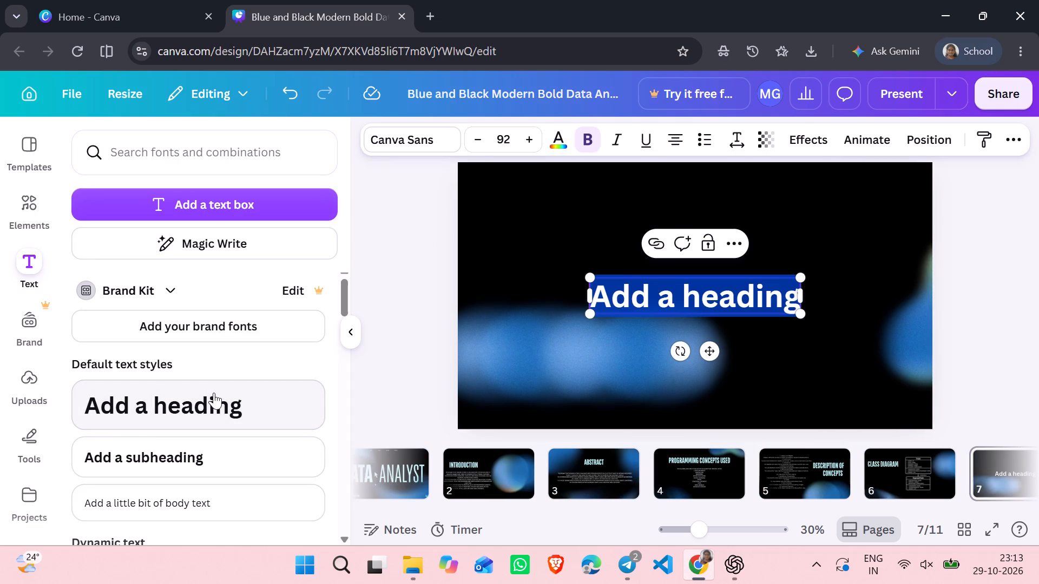
{"action": "key", "text": "BackSpace"}
{"action": "key", "text": "shift+s"}
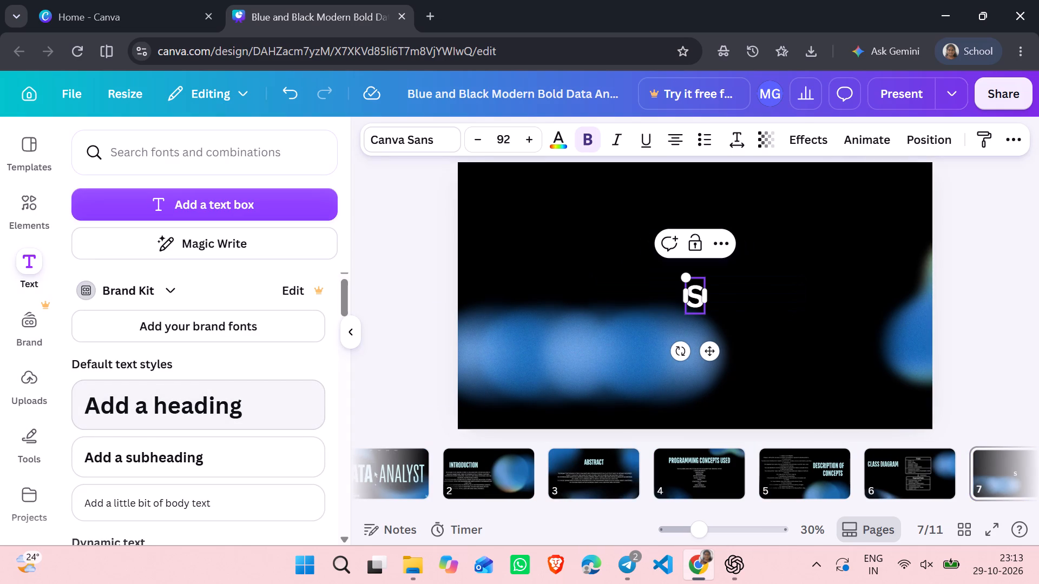
{"action": "type", "text": "AM"}
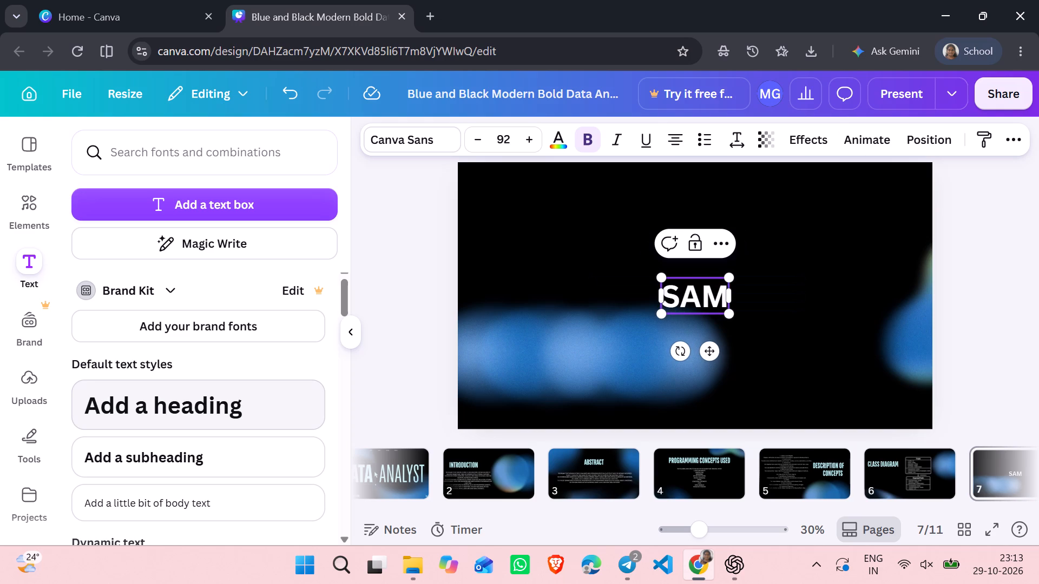
{"action": "type", "text": "PLE"}
{"action": "key", "text": "space"}
{"action": "key", "text": "Return"}
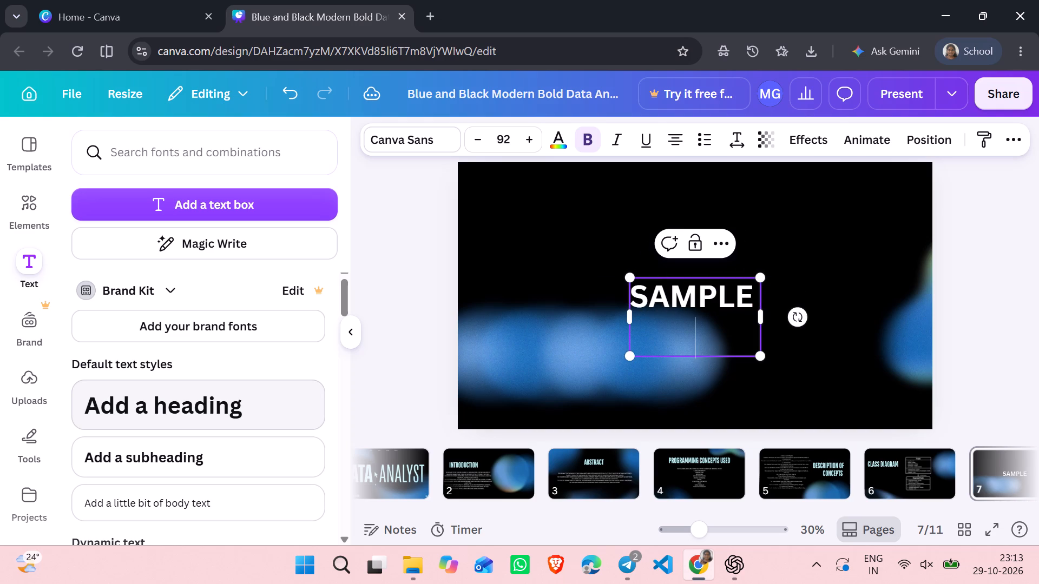
{"action": "type", "text": "CODE"}
{"action": "left_click", "coordinate": [397, 294]}
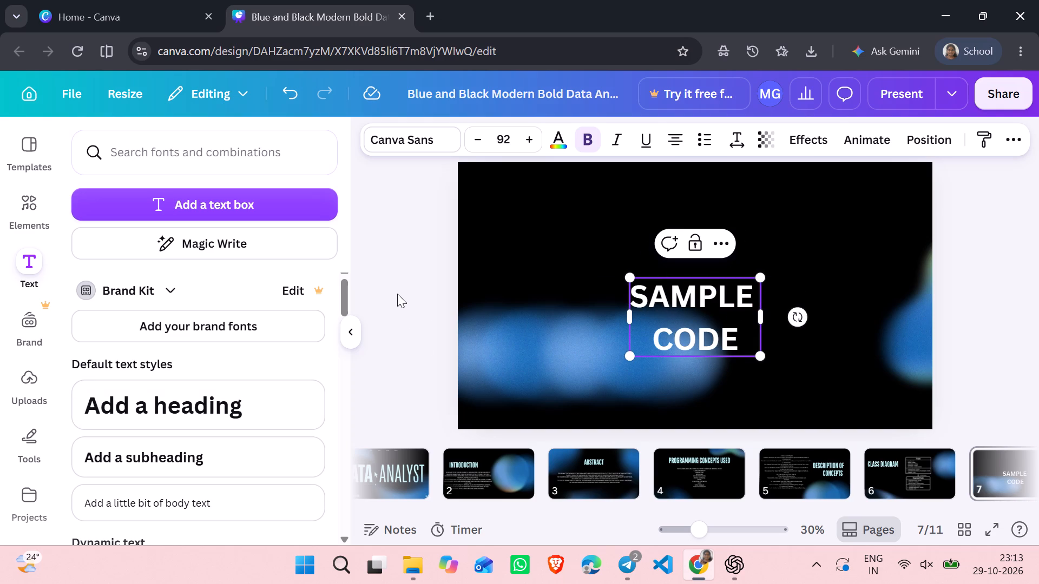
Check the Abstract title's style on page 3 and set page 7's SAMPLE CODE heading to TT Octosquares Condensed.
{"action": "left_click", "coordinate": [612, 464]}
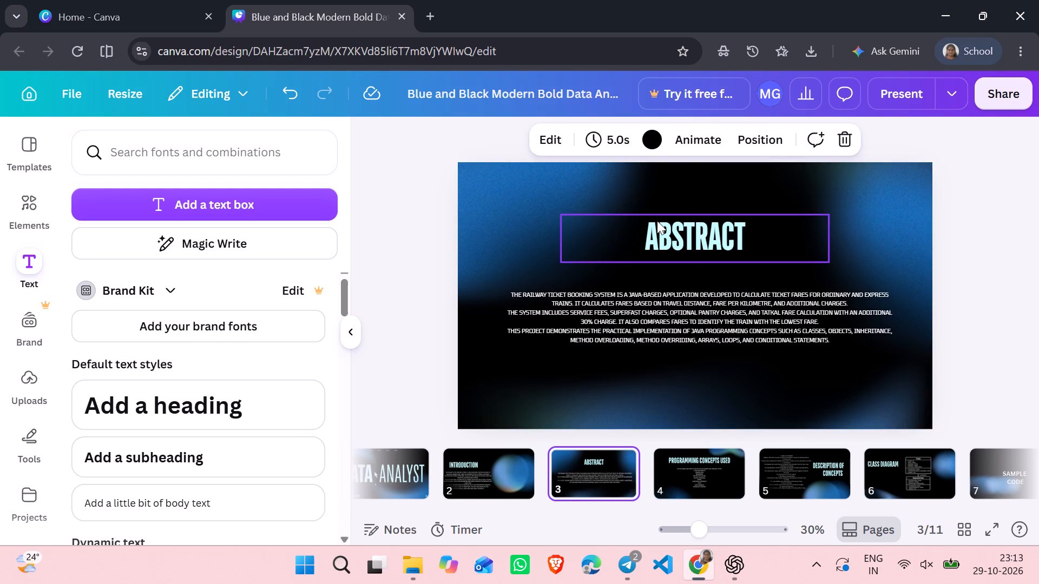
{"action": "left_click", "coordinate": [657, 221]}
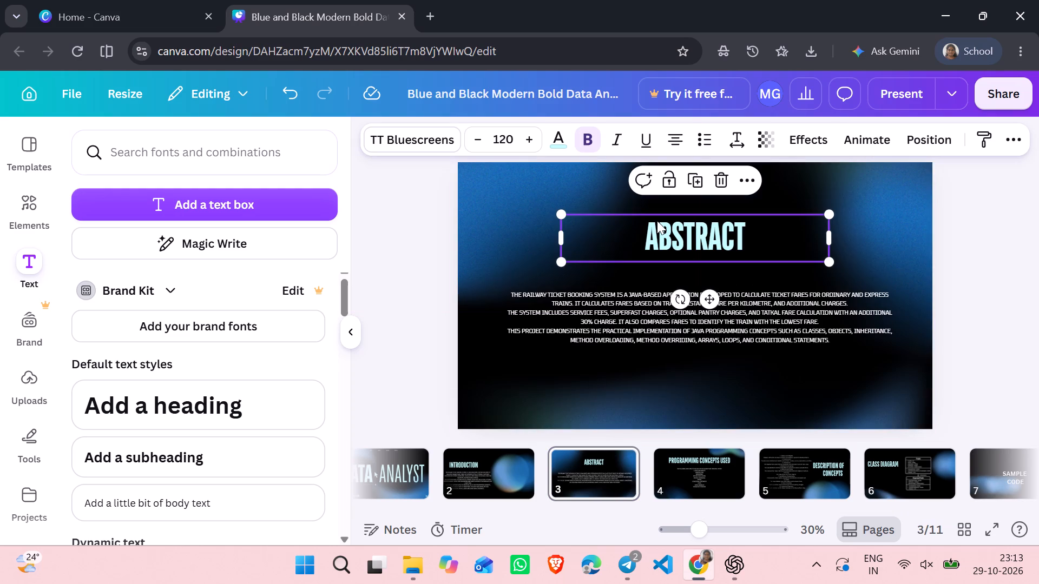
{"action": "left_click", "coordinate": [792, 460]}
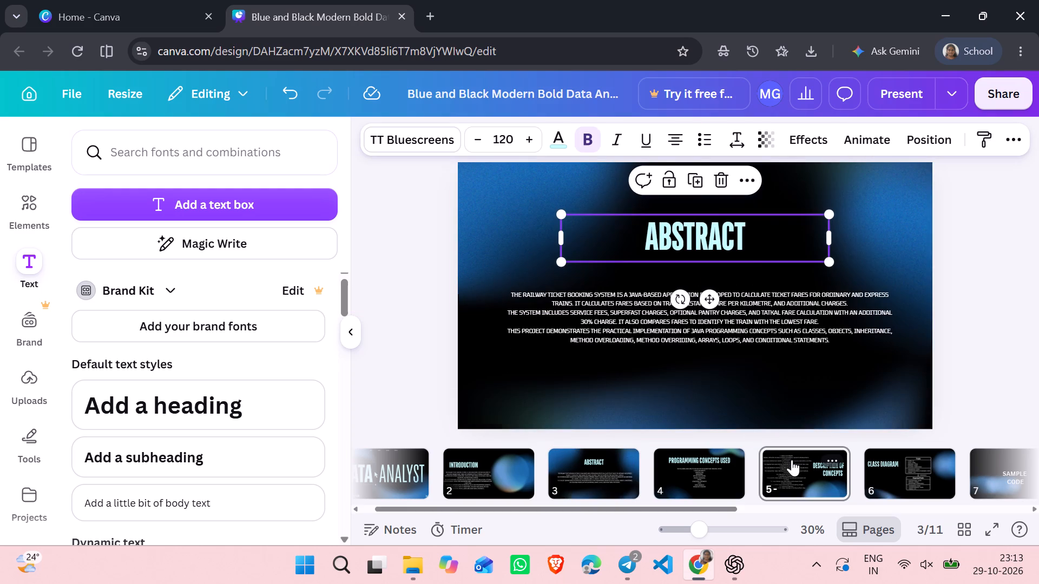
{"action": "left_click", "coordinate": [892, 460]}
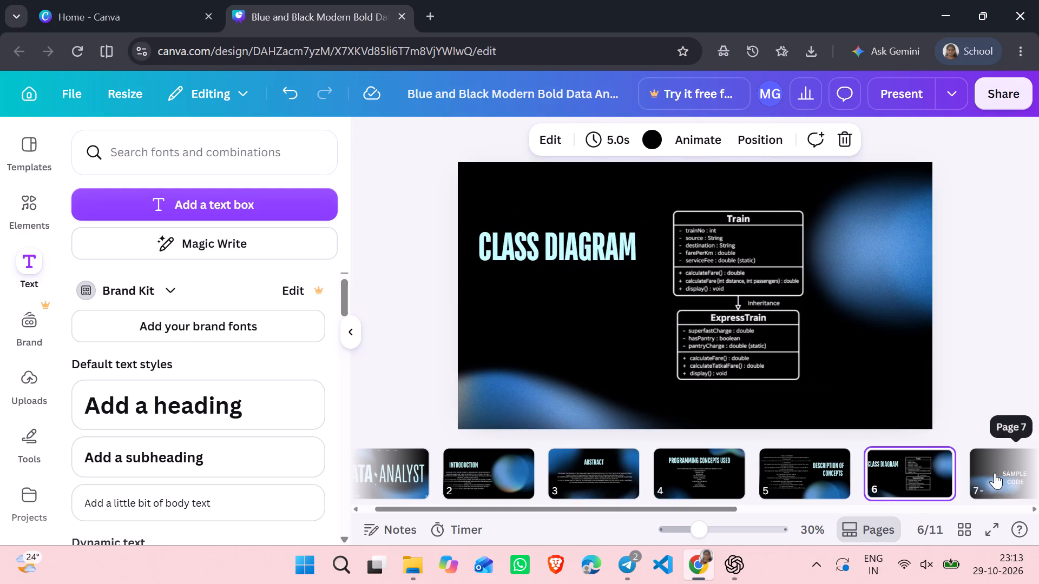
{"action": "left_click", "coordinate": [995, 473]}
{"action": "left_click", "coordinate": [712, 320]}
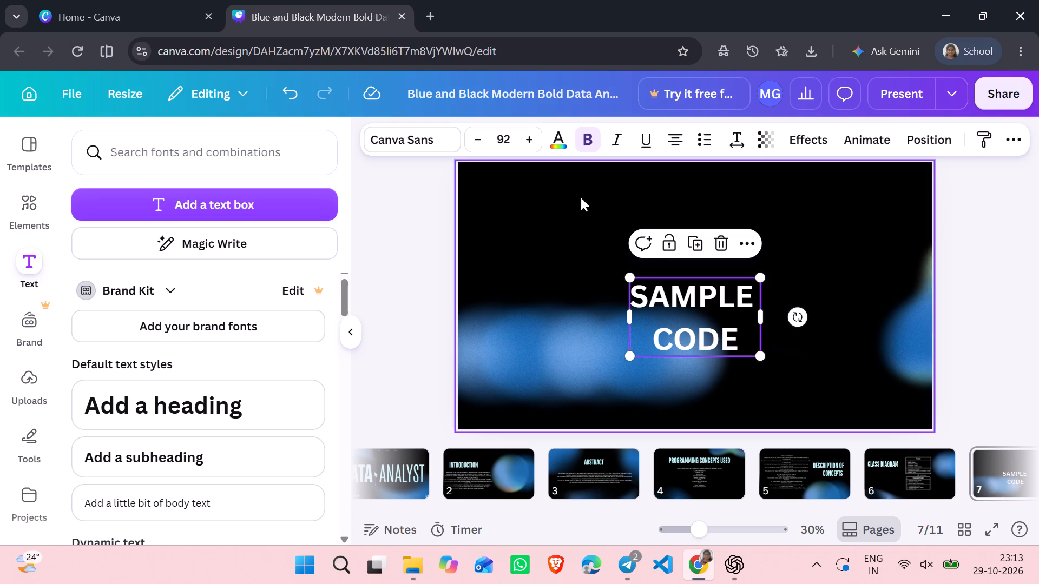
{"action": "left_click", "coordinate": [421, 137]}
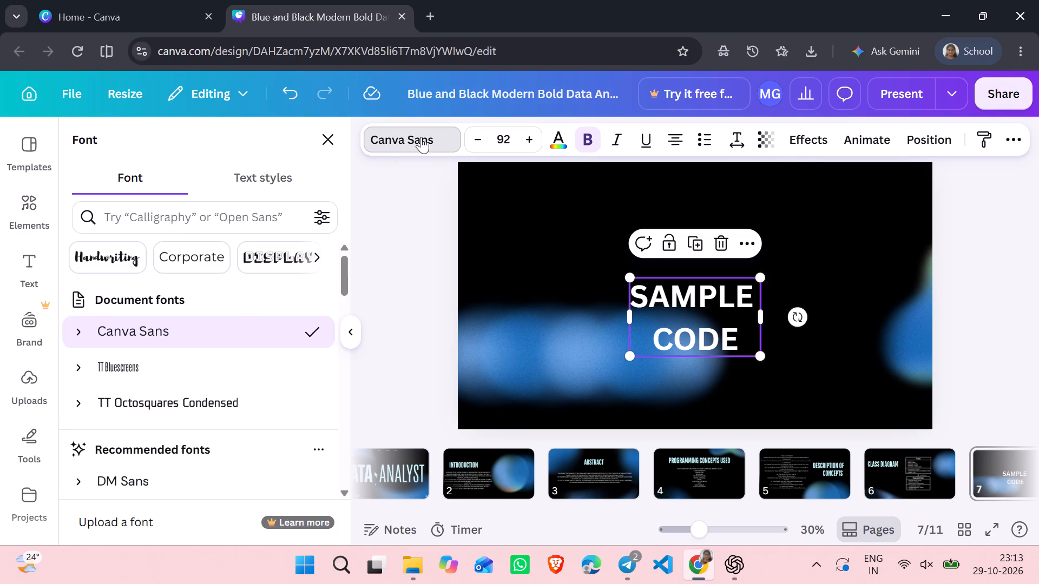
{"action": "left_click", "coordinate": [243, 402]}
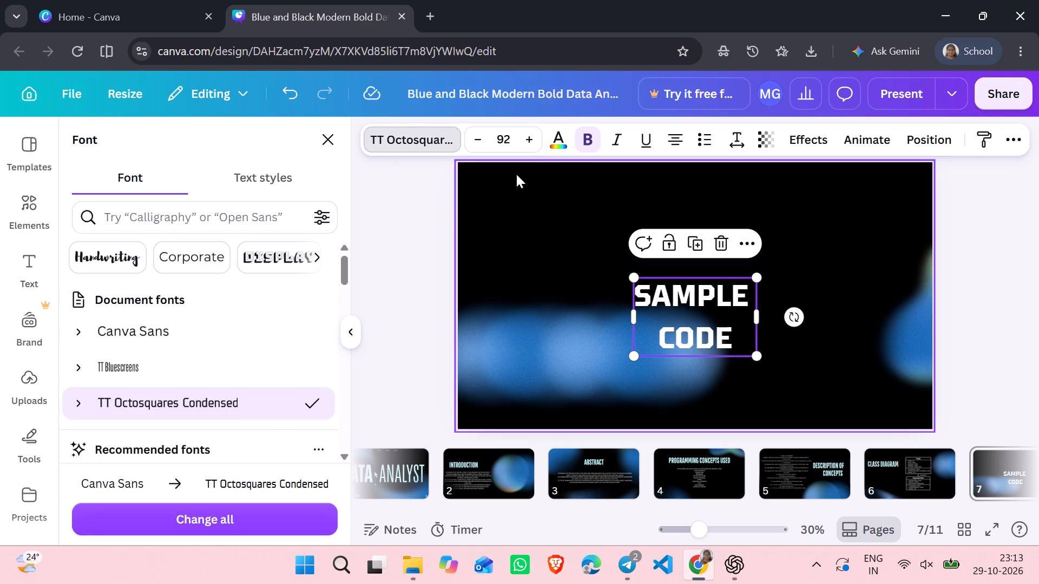
Colour the SAMPLE CODE heading in the light cyan already used for the design's text.
{"action": "left_click", "coordinate": [562, 138]}
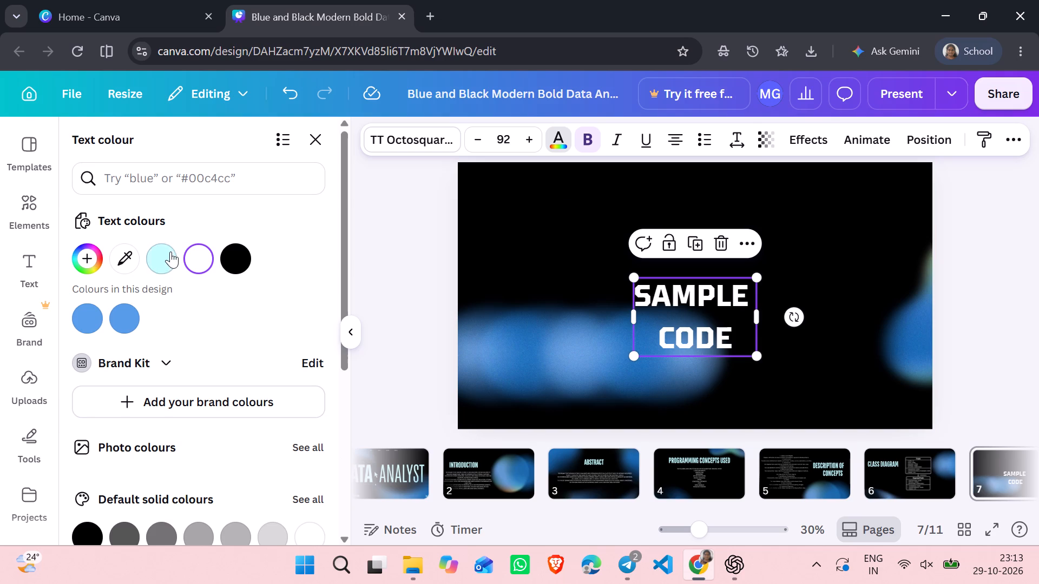
{"action": "left_click", "coordinate": [173, 251]}
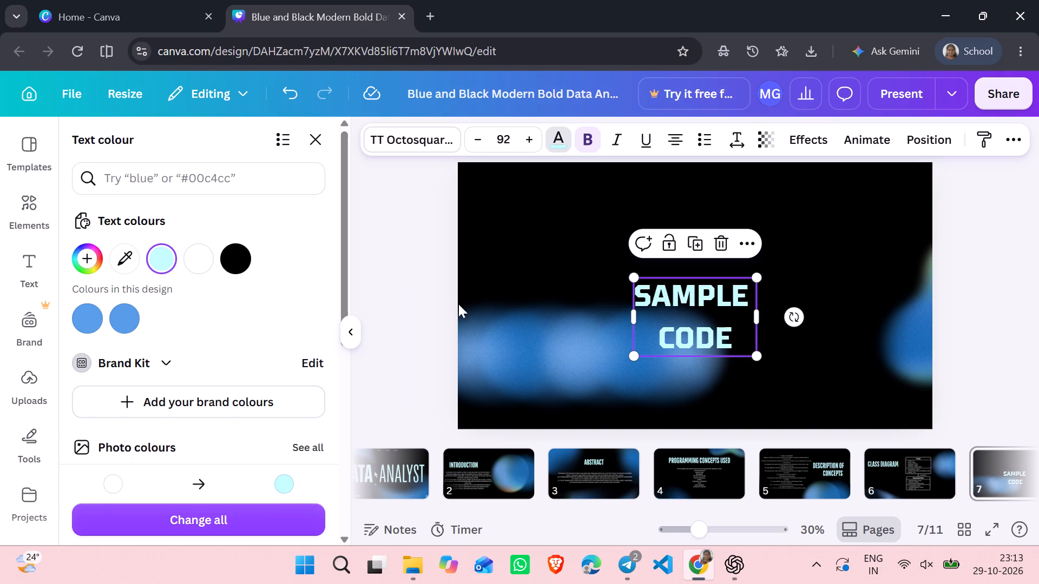
Set the font of both lines of the SAMPLE CODE heading, CODE and SAMPLE, to TT Bluescreens.
{"action": "left_click", "coordinate": [714, 331]}
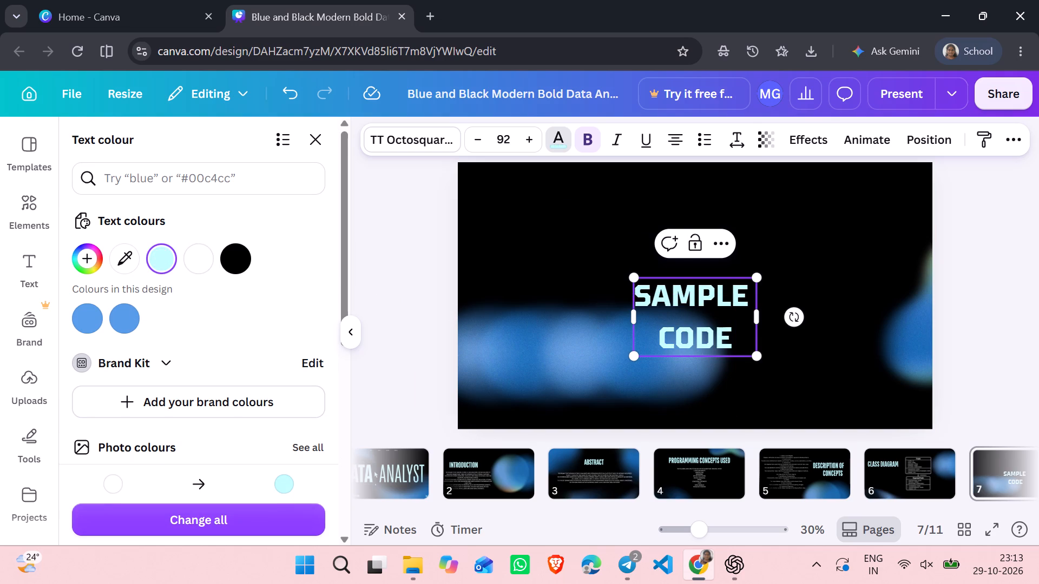
{"action": "left_click", "coordinate": [655, 338]}
{"action": "left_click", "coordinate": [453, 136]}
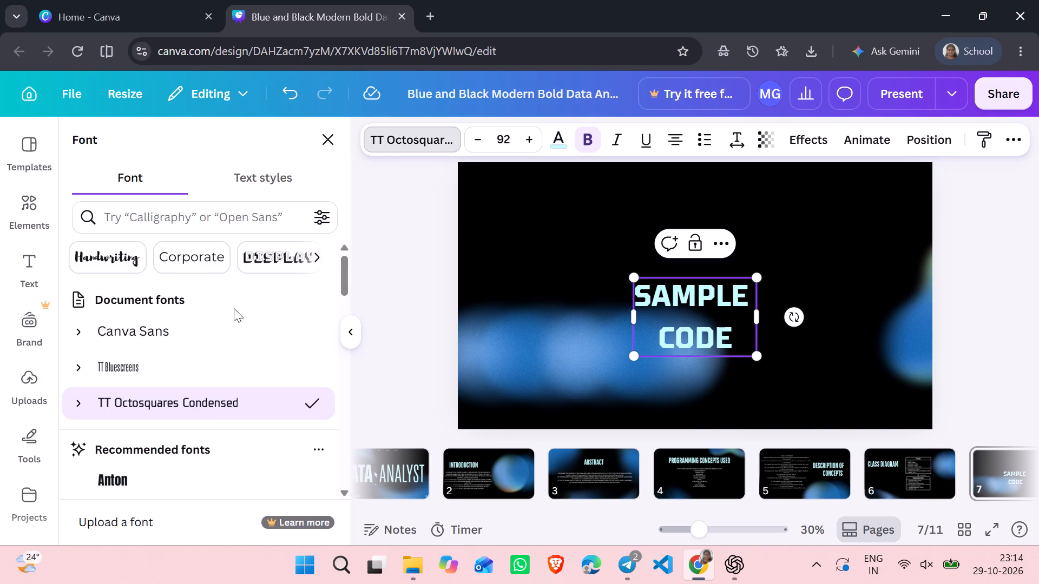
{"action": "scroll", "coordinate": [234, 308], "scroll_direction": "down", "scroll_amount": 1}
{"action": "left_click", "coordinate": [210, 346]}
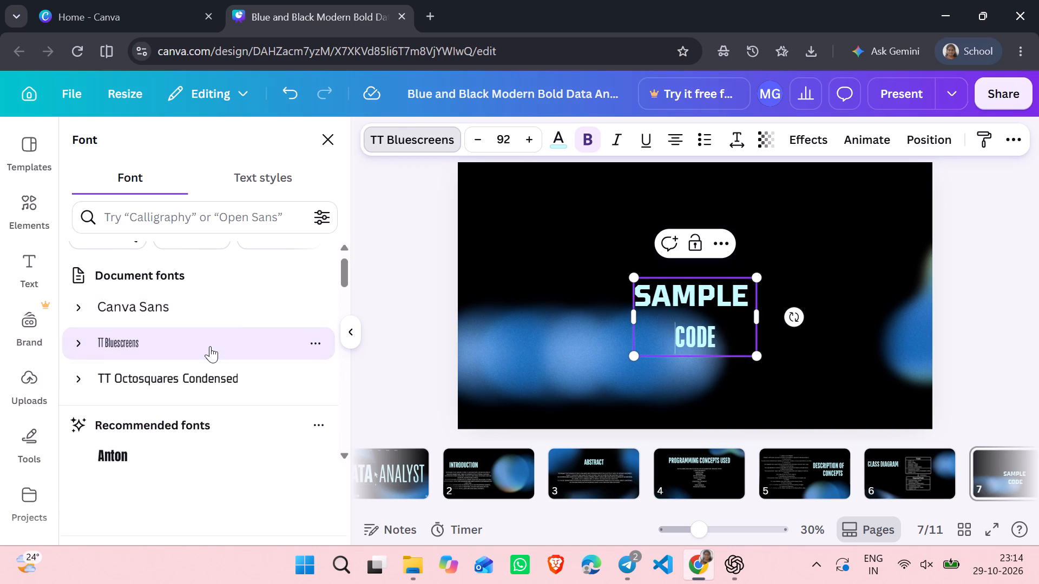
{"action": "left_click_drag", "start_coordinate": [665, 302], "coordinate": [656, 301]}
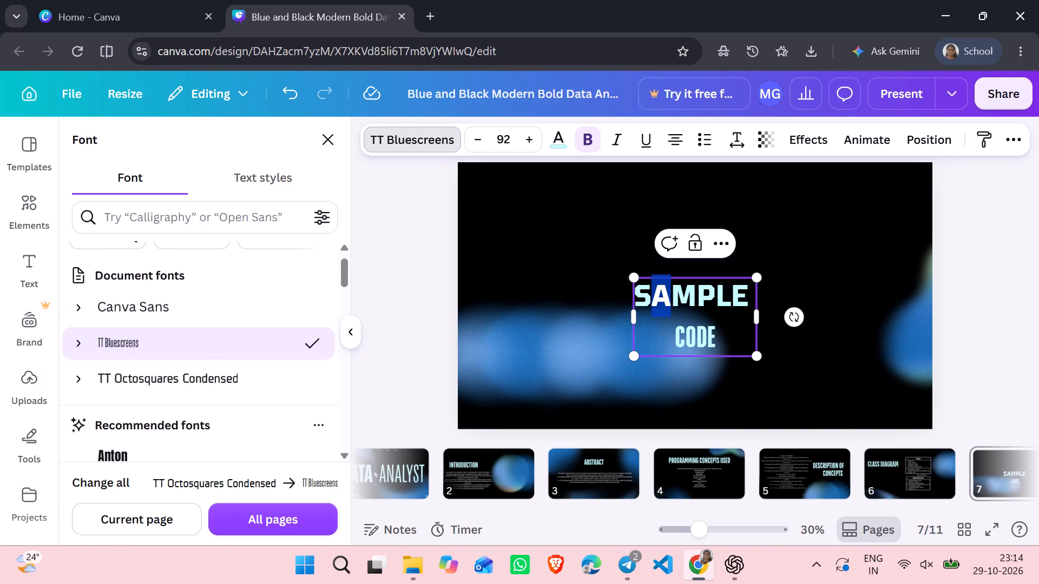
{"action": "left_click_drag", "start_coordinate": [656, 301], "coordinate": [630, 292]}
{"action": "left_click", "coordinate": [639, 293]}
{"action": "left_click_drag", "start_coordinate": [639, 293], "coordinate": [680, 295]}
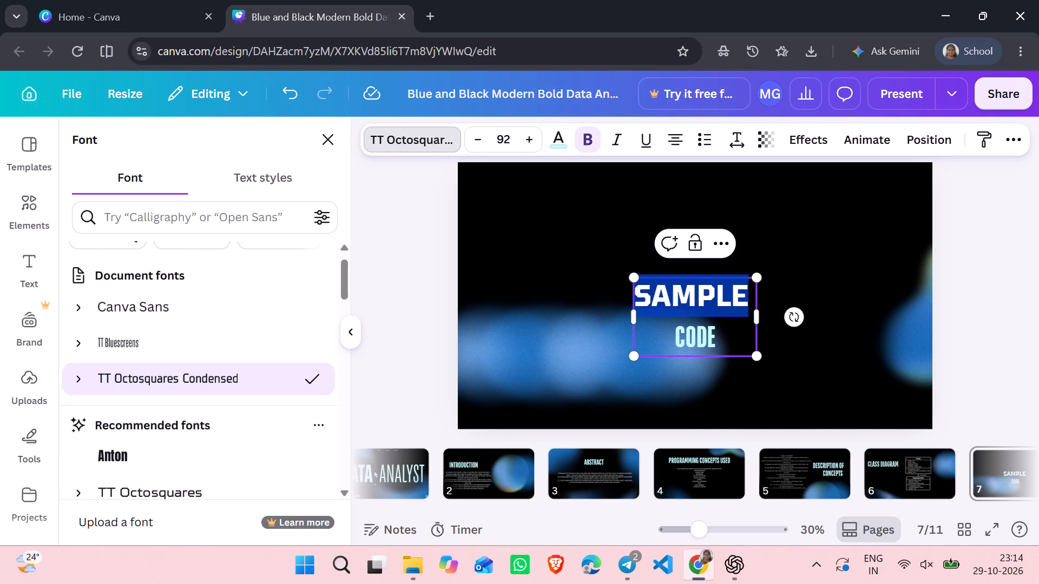
{"action": "left_click_drag", "start_coordinate": [680, 295], "coordinate": [681, 295]}
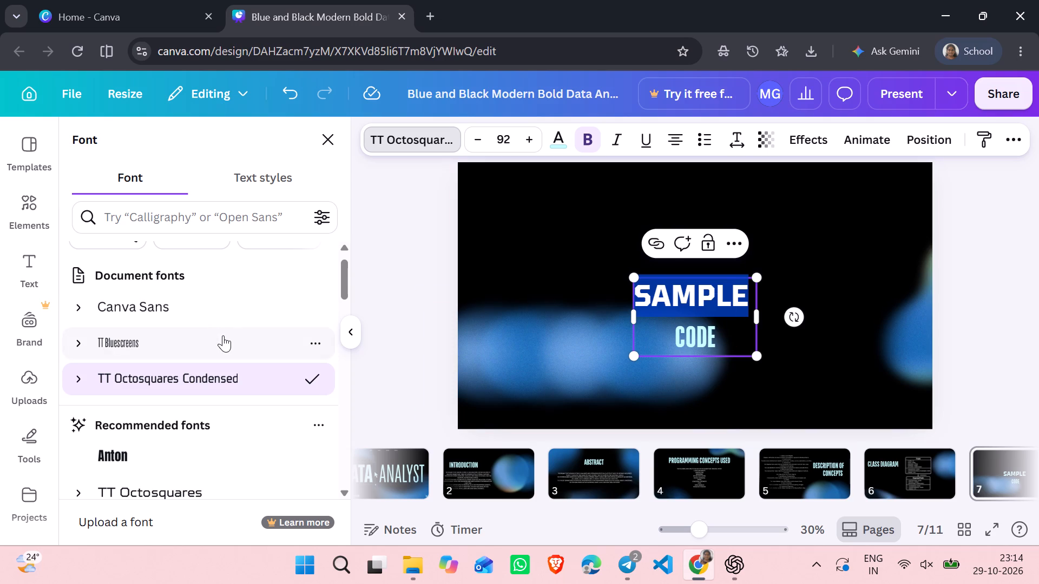
{"action": "left_click", "coordinate": [223, 335]}
{"action": "left_click", "coordinate": [396, 322]}
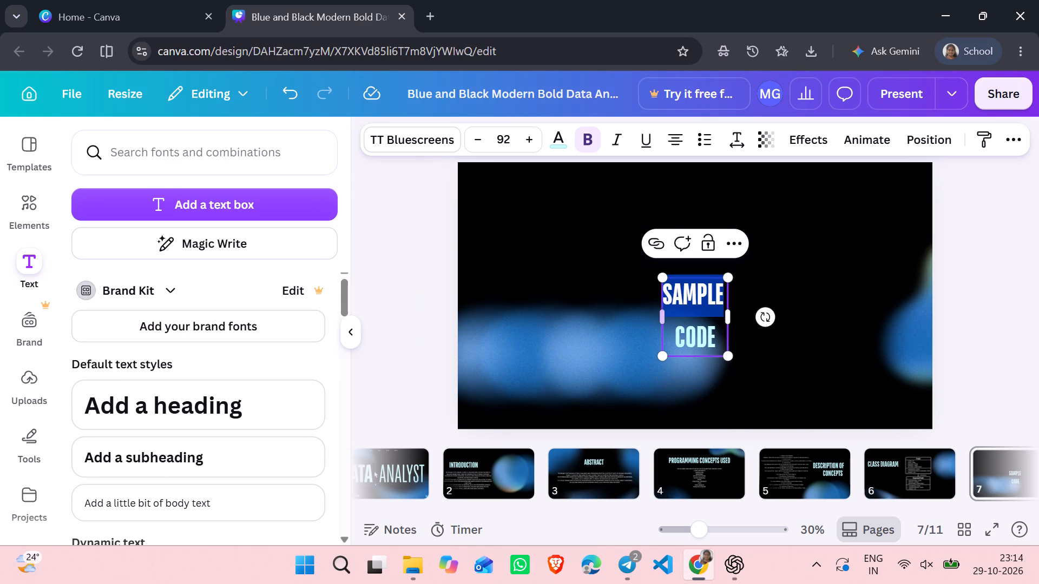
{"action": "left_click", "coordinate": [679, 318]}
{"action": "left_click", "coordinate": [425, 234]}
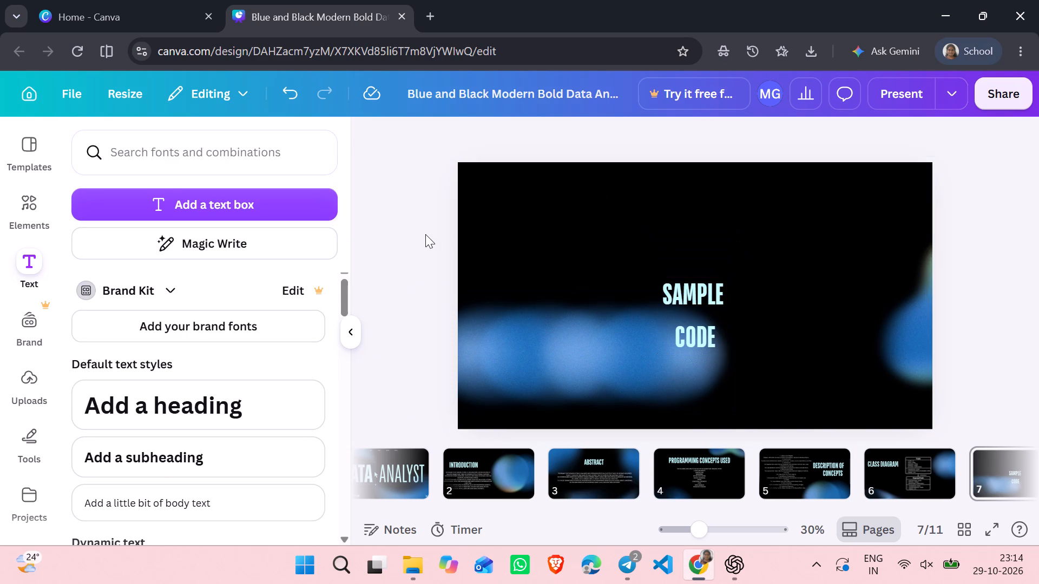
Increase the font size of page 7's SAMPLE CODE heading to 119.
{"action": "left_click", "coordinate": [707, 329]}
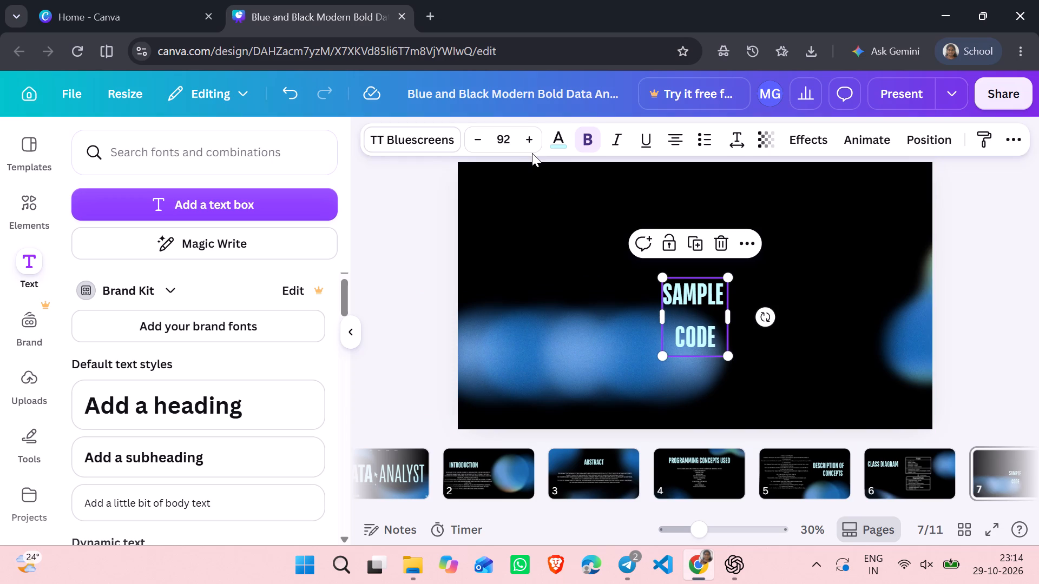
{"action": "triple_click", "coordinate": [532, 142]}
{"action": "triple_click", "coordinate": [532, 142]}
{"action": "triple_click", "coordinate": [532, 142]}
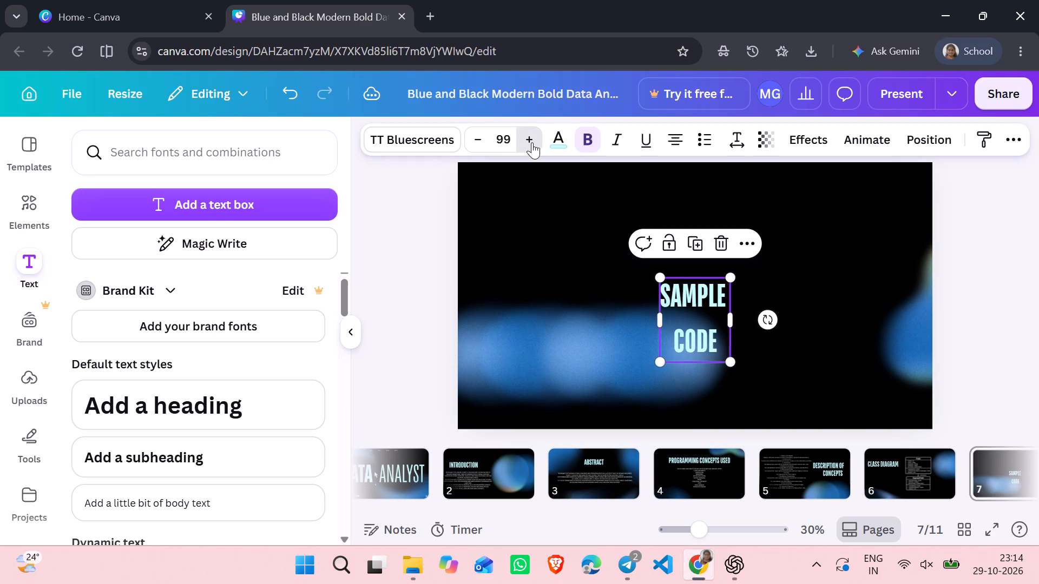
{"action": "triple_click", "coordinate": [532, 142]}
{"action": "triple_click", "coordinate": [532, 142]}
{"action": "triple_click", "coordinate": [532, 142]}
{"action": "triple_click", "coordinate": [532, 142]}
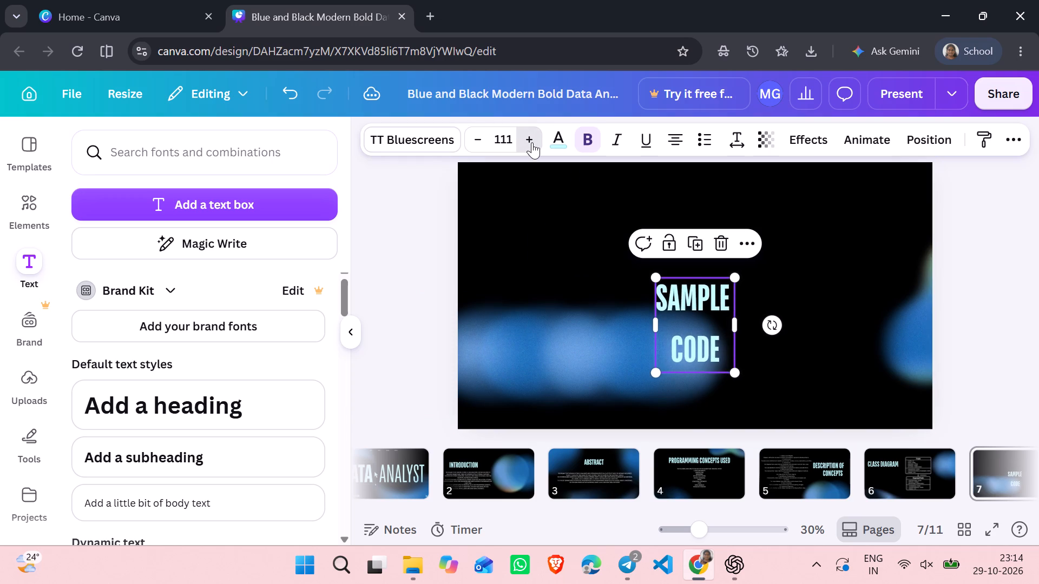
{"action": "triple_click", "coordinate": [532, 142]}
{"action": "triple_click", "coordinate": [532, 142]}
{"action": "left_click_drag", "start_coordinate": [532, 142], "coordinate": [719, 357]}
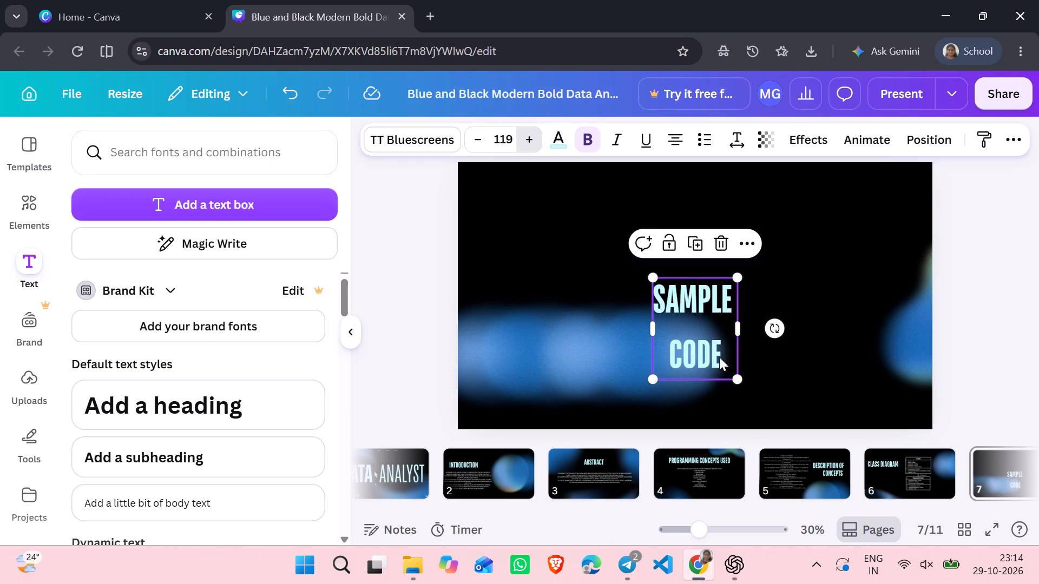
Join the two lines of the heading into a single line reading SAMPLE CODE, with one space between the words.
{"action": "left_click_drag", "start_coordinate": [719, 357], "coordinate": [667, 349]}
{"action": "left_click", "coordinate": [667, 349]}
{"action": "key", "text": "BackSpace"}
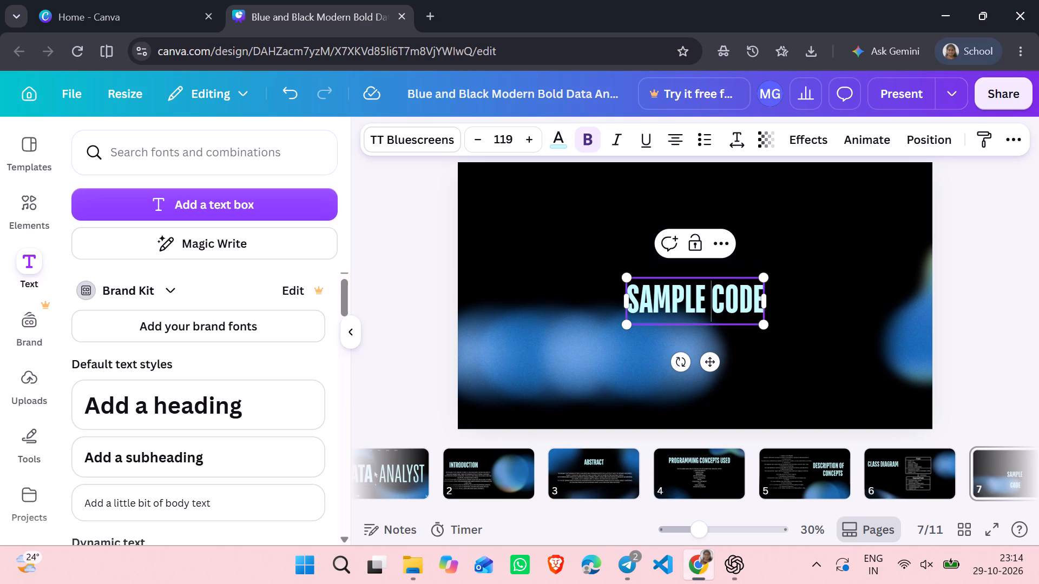
{"action": "key", "text": "BackSpace"}
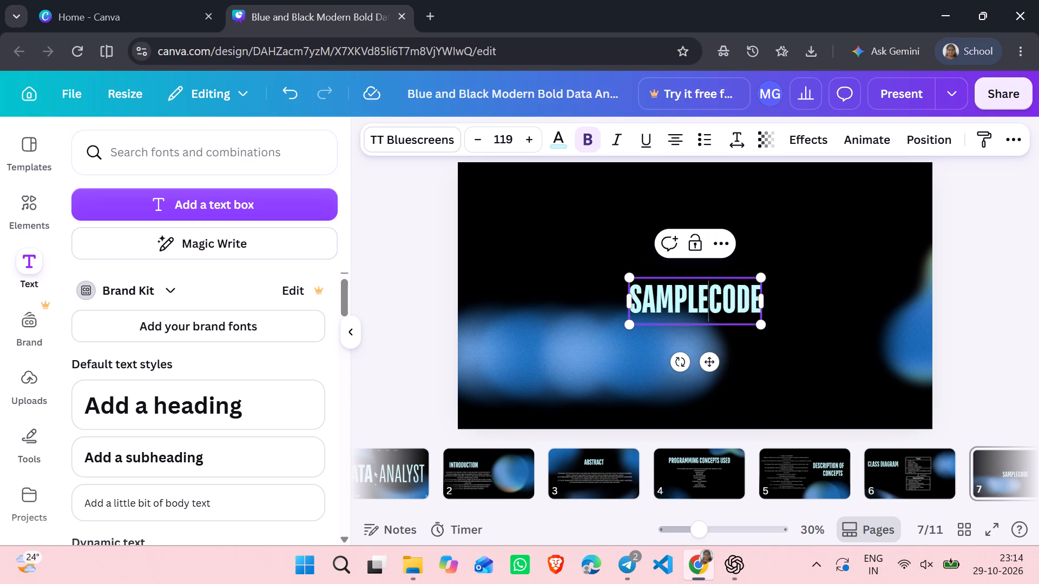
{"action": "key", "text": "Return"}
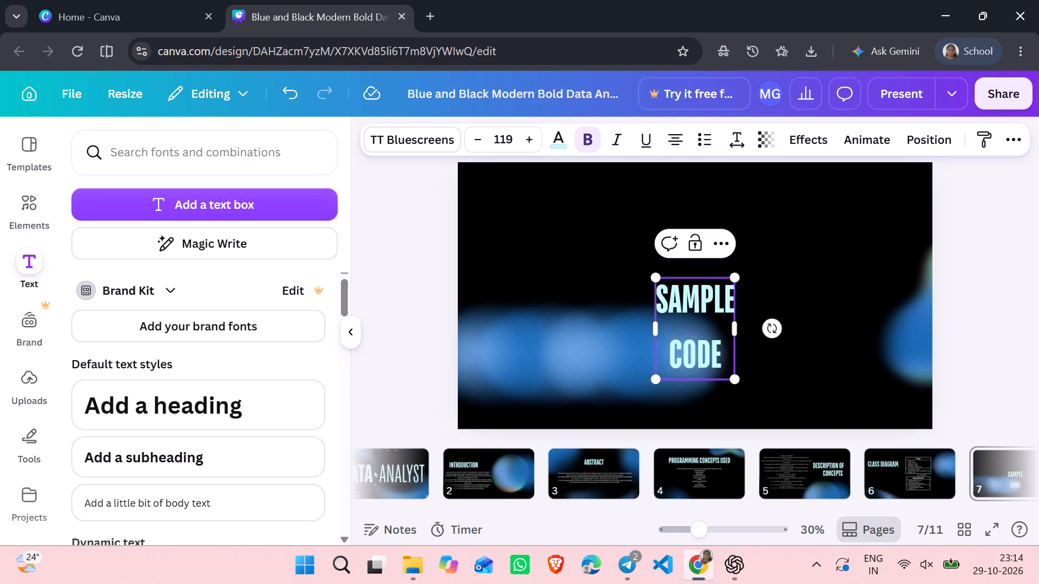
{"action": "key", "text": "BackSpace"}
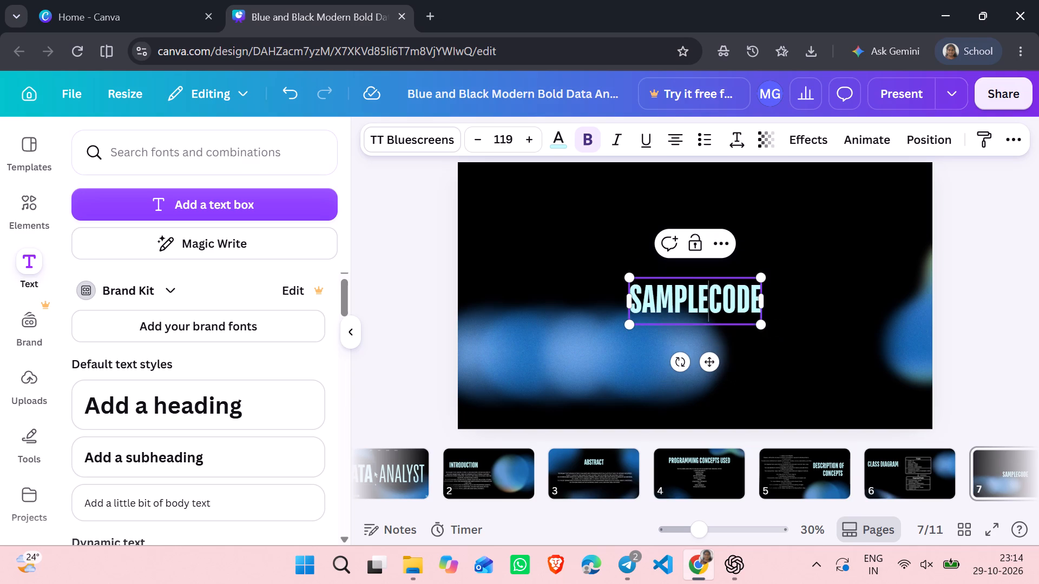
{"action": "key", "text": "space"}
{"action": "left_click", "coordinate": [990, 325]}
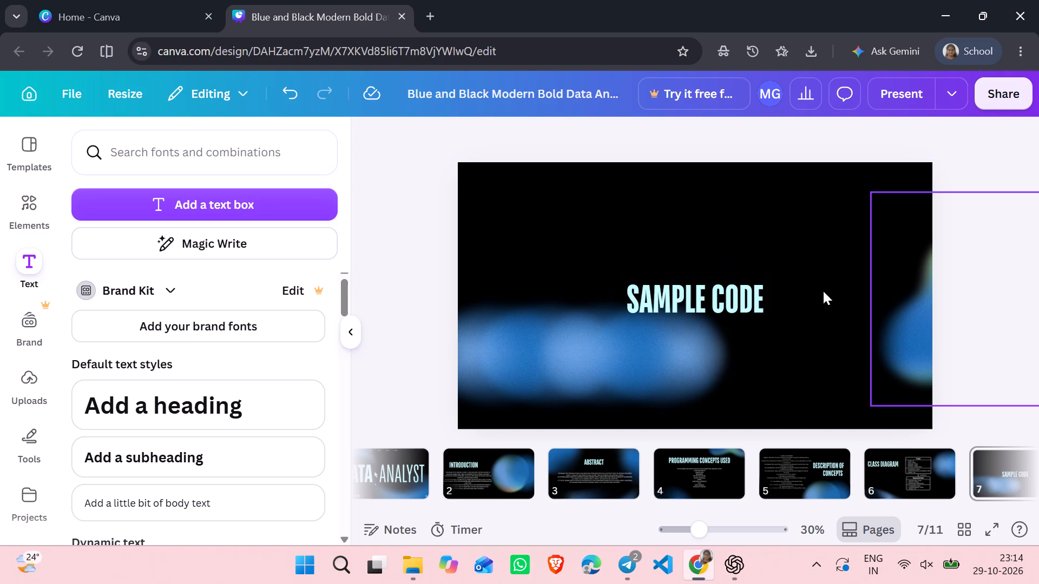
Move the SAMPLE CODE heading into the upper-left corner of the page 7 slide.
{"action": "left_click_drag", "start_coordinate": [722, 287], "coordinate": [556, 195]}
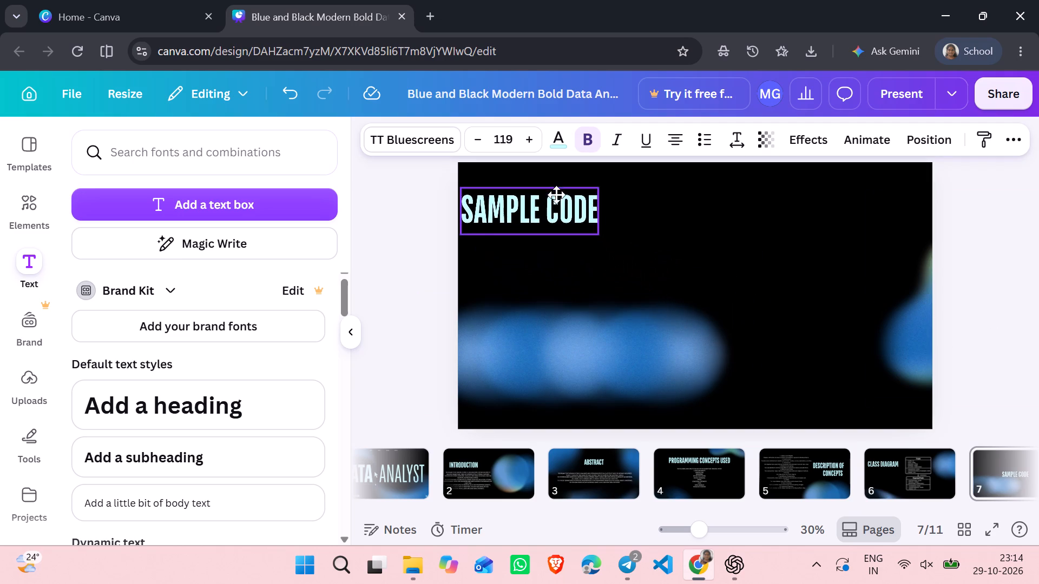
{"action": "left_click_drag", "start_coordinate": [556, 195], "coordinate": [564, 193]}
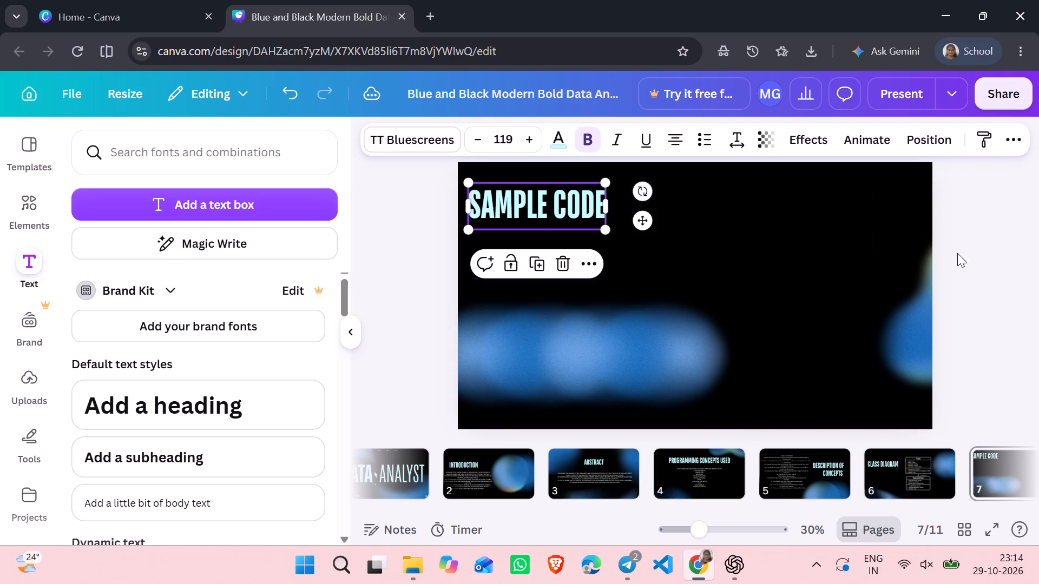
{"action": "left_click", "coordinate": [968, 257]}
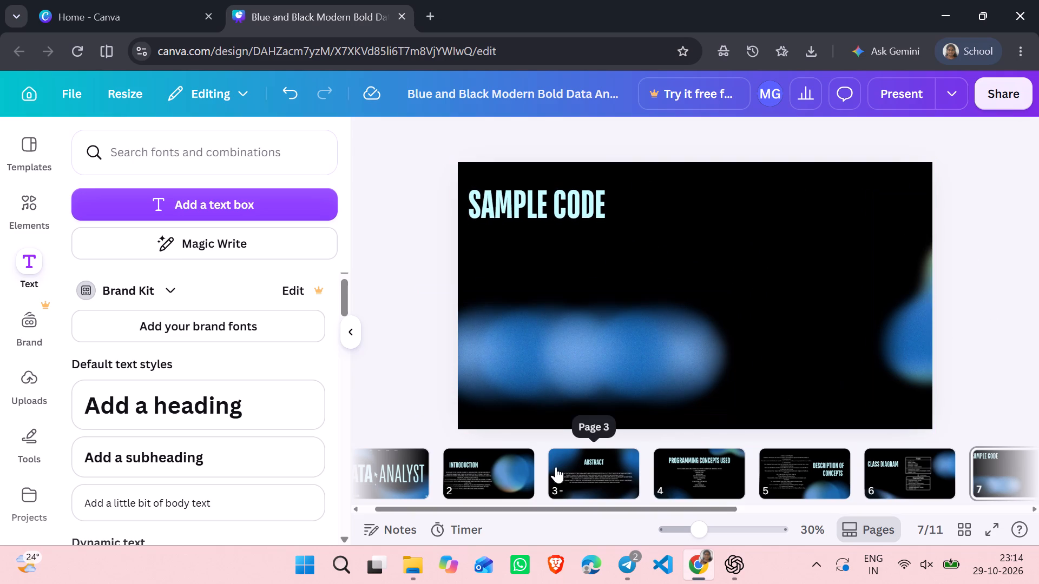
Look through pages 3 to 6 to compare their titles and layout, and return to page 7.
{"action": "left_click", "coordinate": [612, 456]}
{"action": "left_click", "coordinate": [718, 474]}
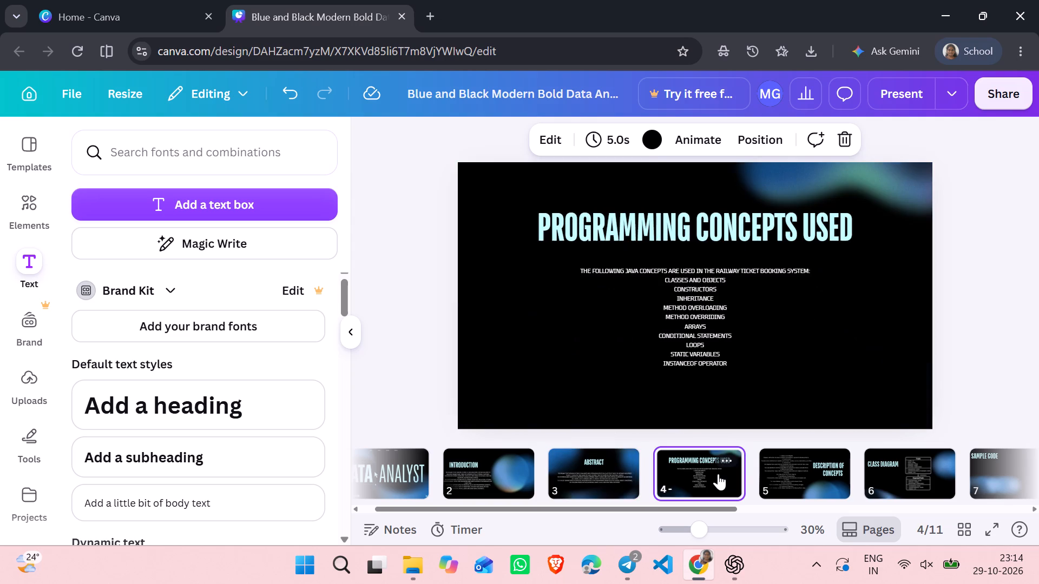
{"action": "double_click", "coordinate": [797, 482]}
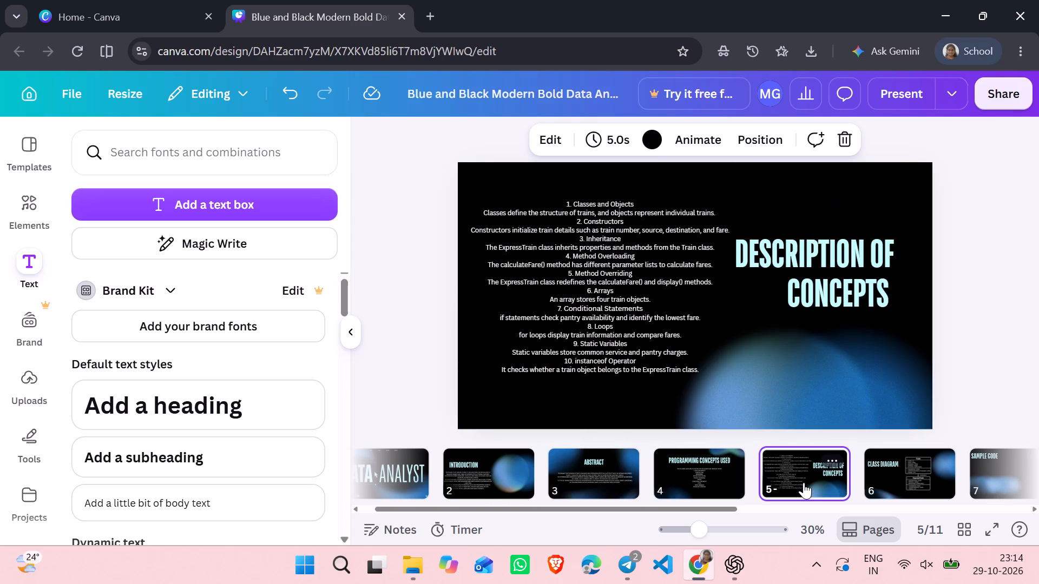
{"action": "left_click", "coordinate": [865, 463]}
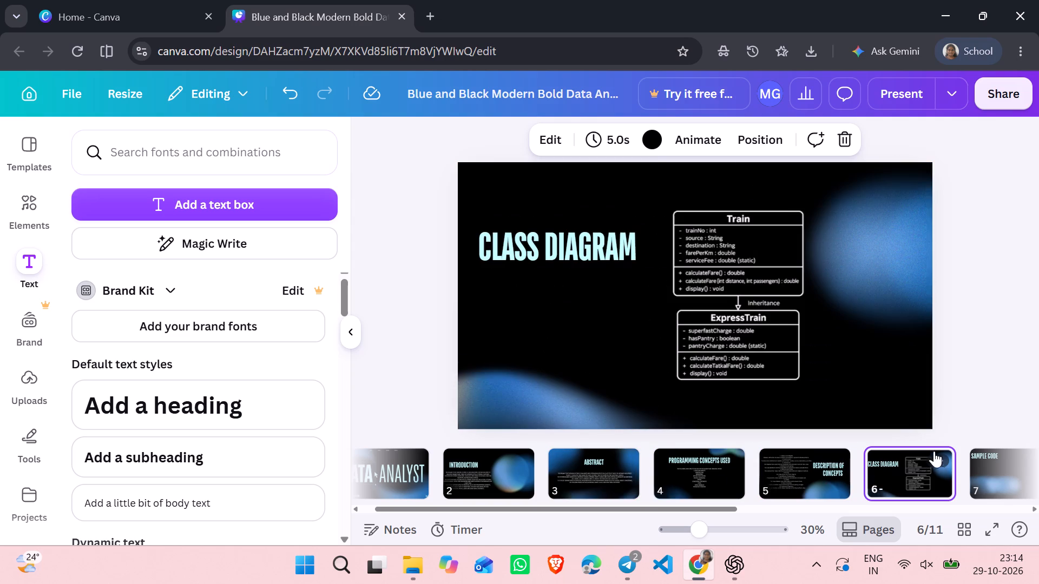
{"action": "left_click", "coordinate": [984, 462]}
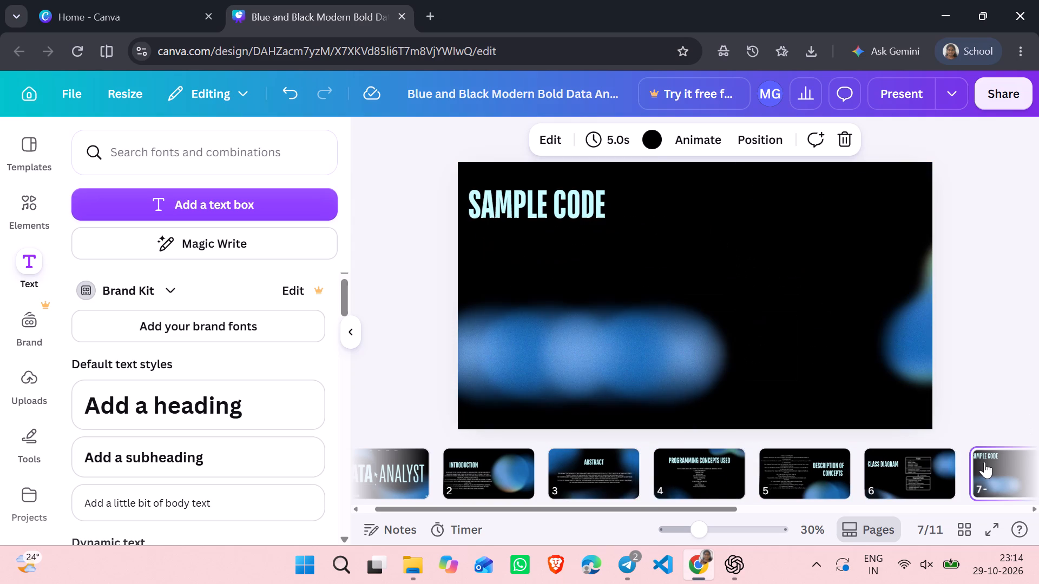
{"action": "scroll", "coordinate": [984, 462], "scroll_direction": "left", "scroll_amount": 4}
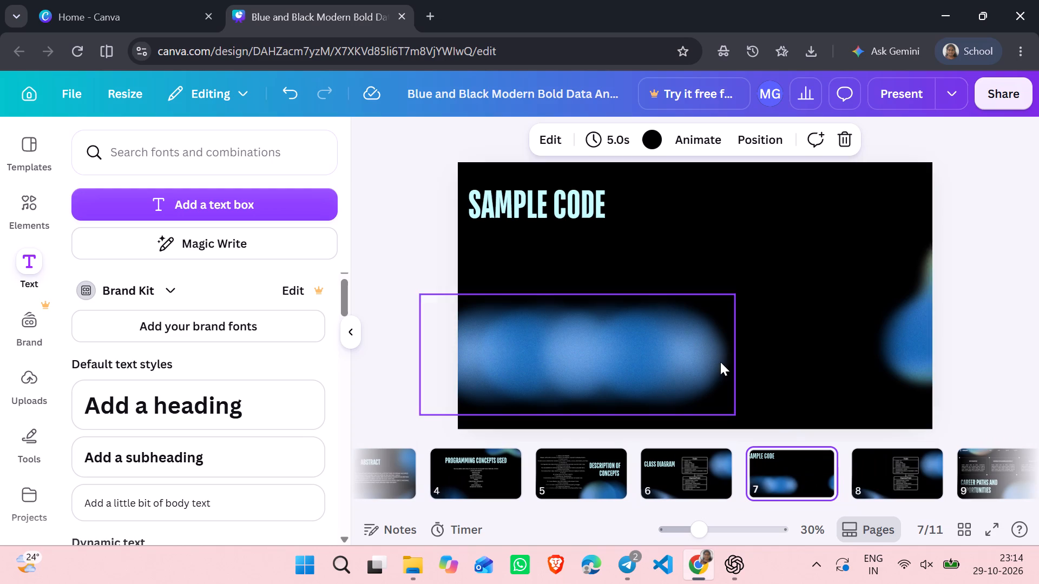
{"action": "left_click", "coordinate": [732, 554]}
{"action": "left_click", "coordinate": [573, 297]}
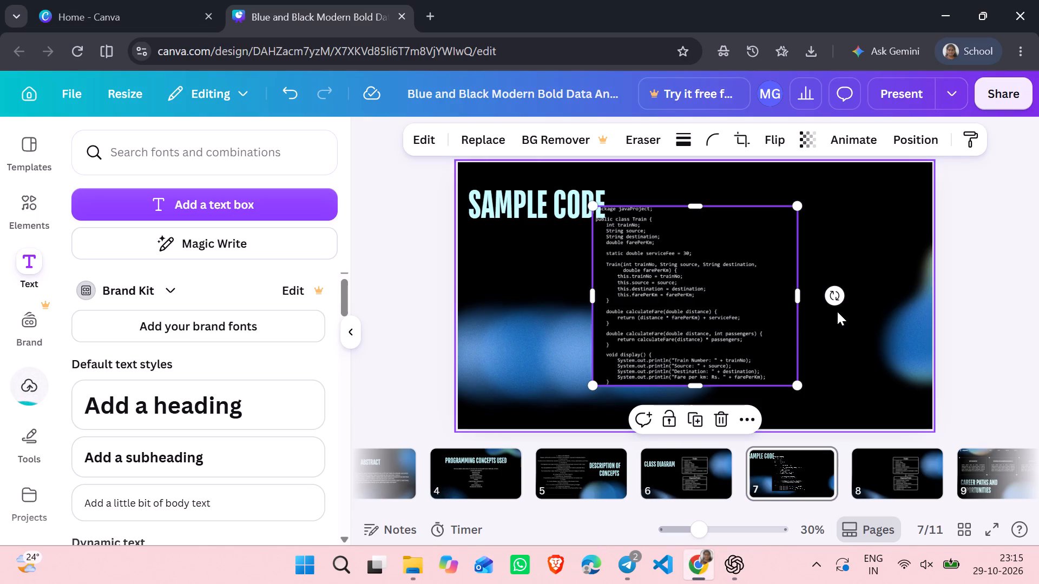
{"action": "left_click", "coordinate": [394, 218]}
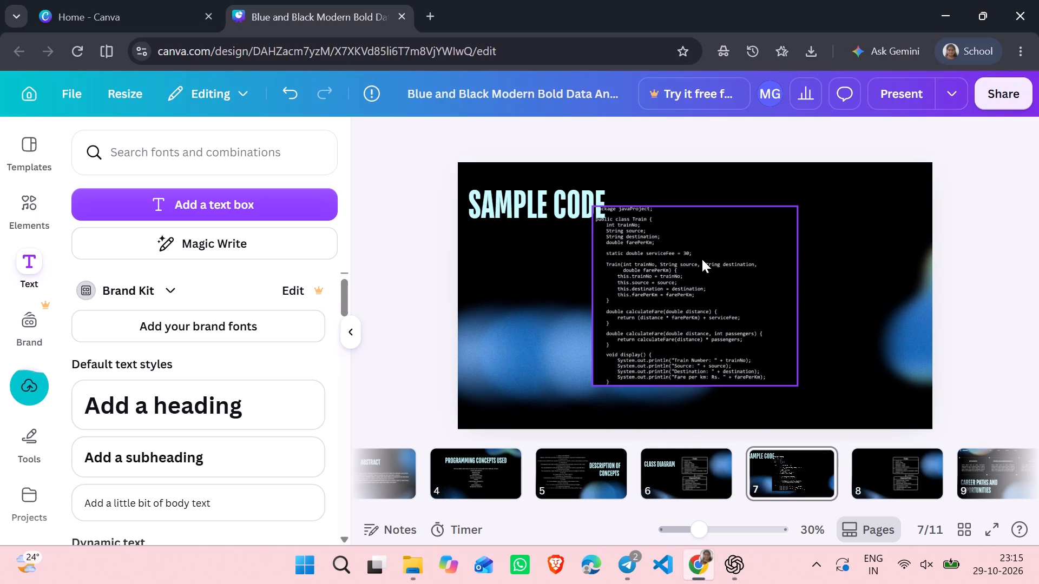
{"action": "left_click_drag", "start_coordinate": [711, 264], "coordinate": [738, 269]}
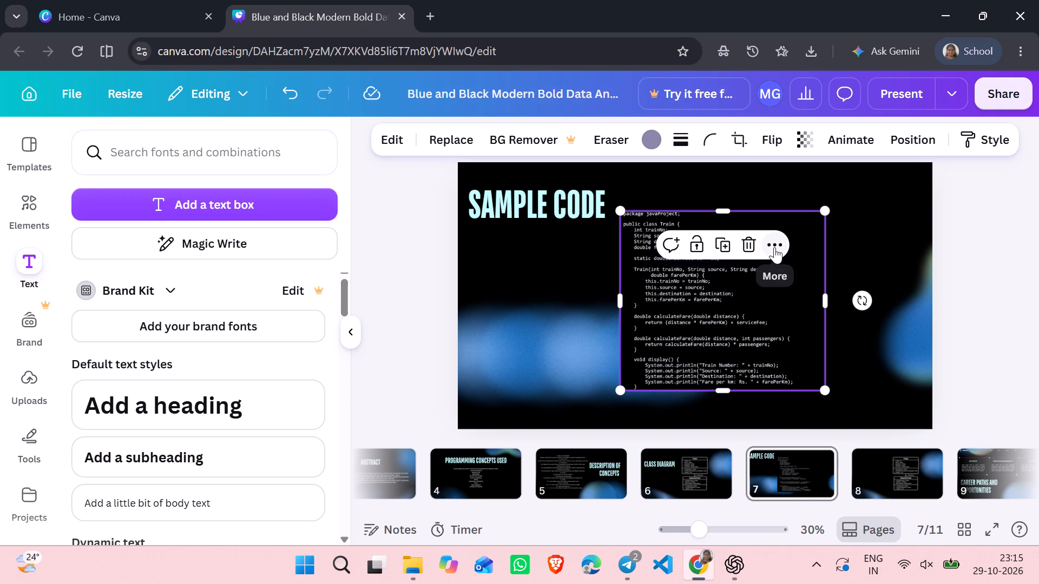
Bring page 7's elongated blue glow graphic to the front, above the code image.
{"action": "left_click", "coordinate": [573, 337]}
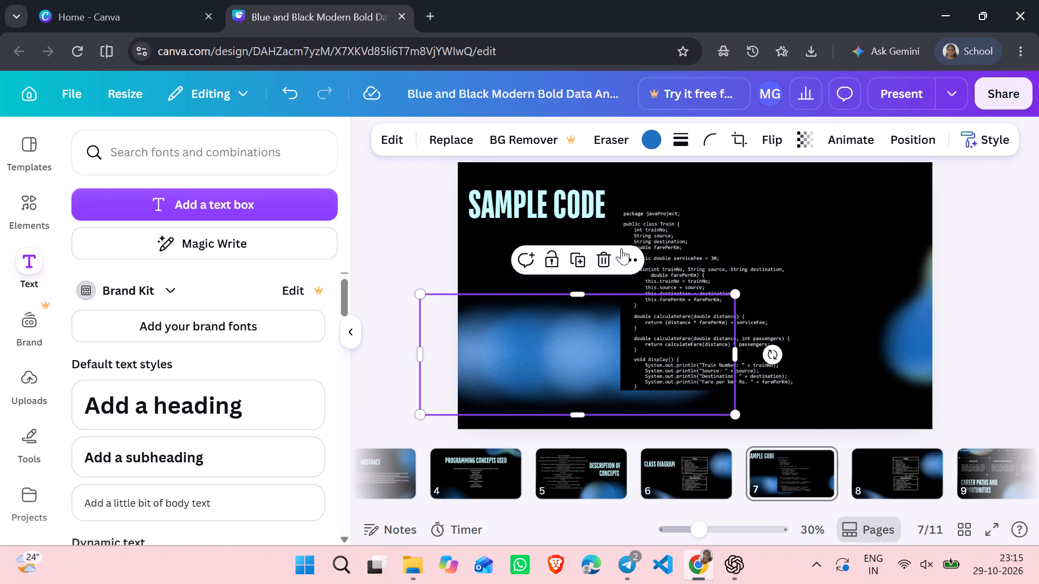
{"action": "left_click", "coordinate": [632, 263]}
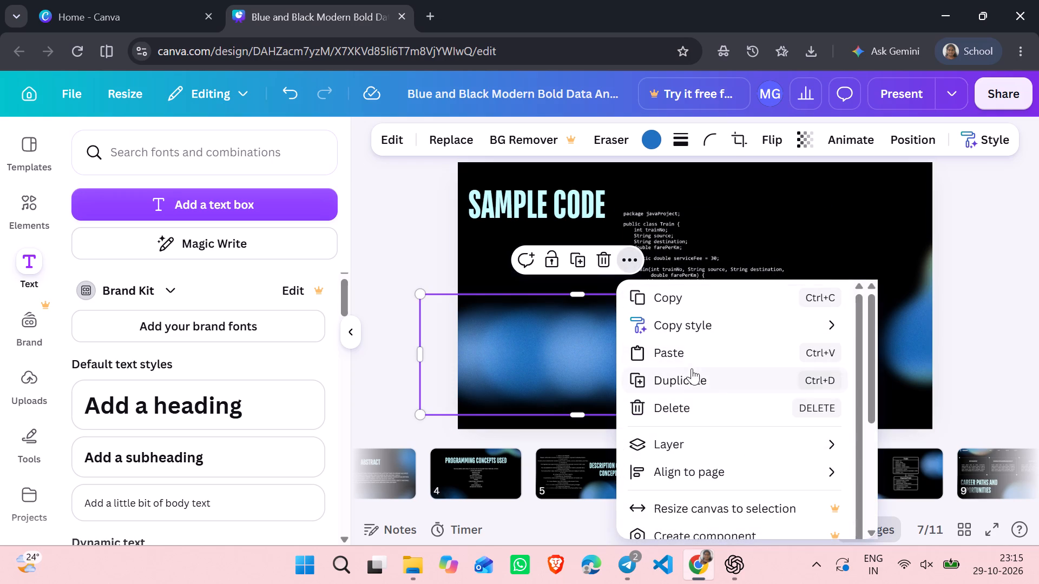
{"action": "left_click", "coordinate": [689, 449]}
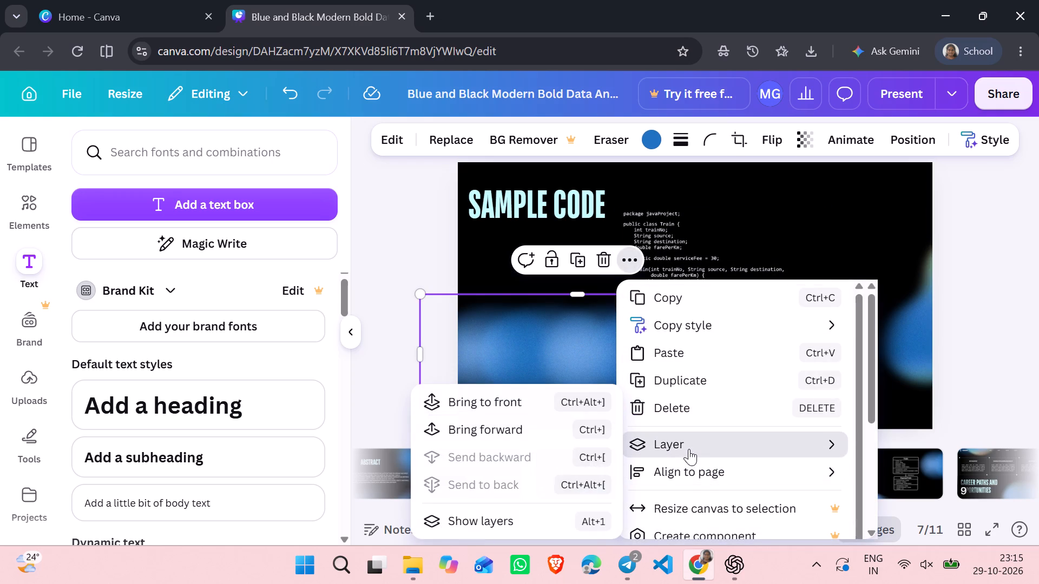
{"action": "left_click", "coordinate": [574, 397]}
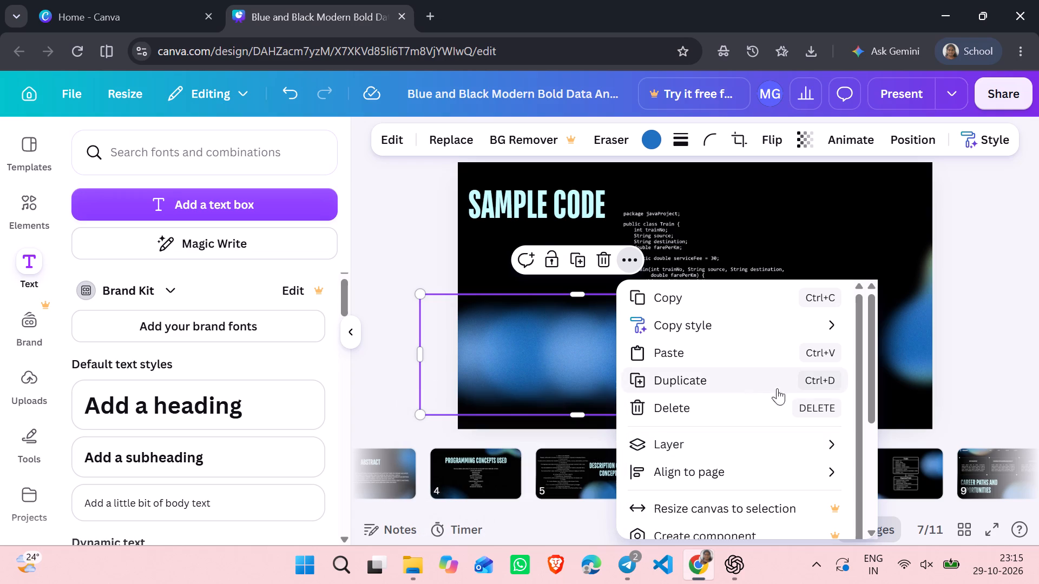
Move the code image up into the right half of the slide and shift the blue glow left, clear of the code.
{"action": "left_click", "coordinate": [904, 320]}
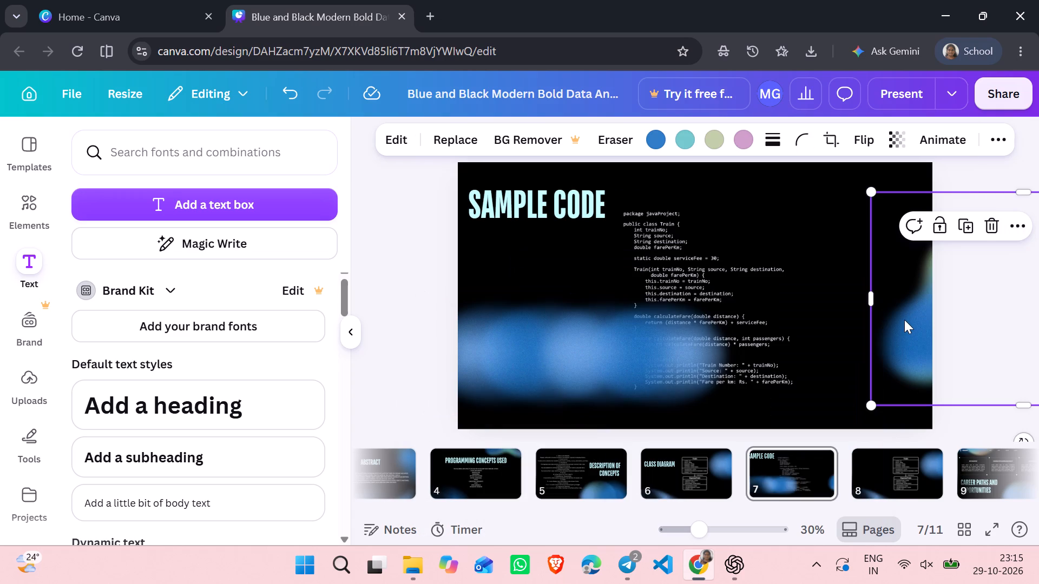
{"action": "left_click_drag", "start_coordinate": [753, 300], "coordinate": [794, 282]}
{"action": "left_click_drag", "start_coordinate": [794, 282], "coordinate": [800, 280]}
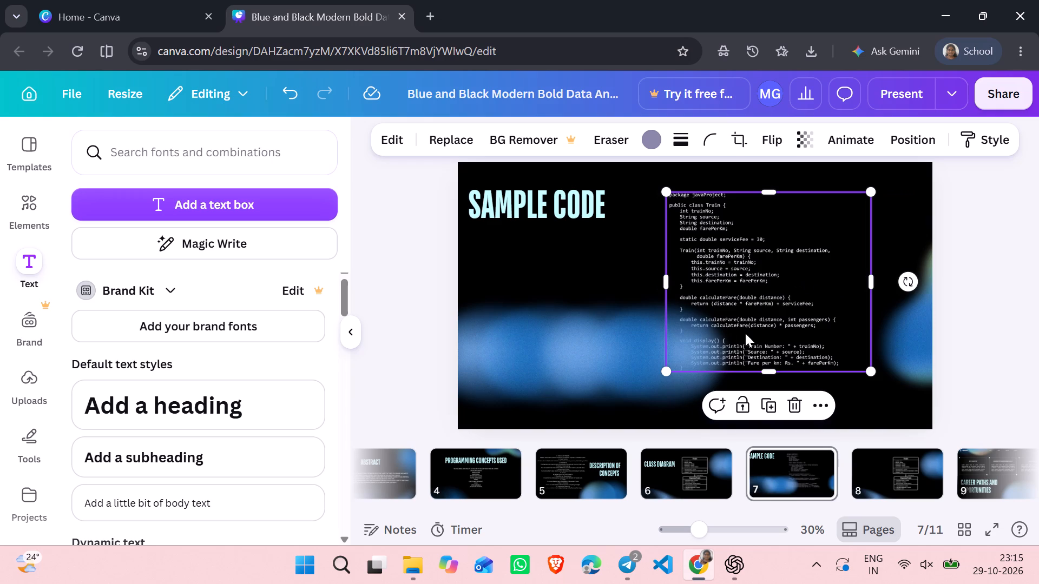
{"action": "left_click_drag", "start_coordinate": [640, 352], "coordinate": [581, 351]}
{"action": "left_click", "coordinate": [1014, 248]}
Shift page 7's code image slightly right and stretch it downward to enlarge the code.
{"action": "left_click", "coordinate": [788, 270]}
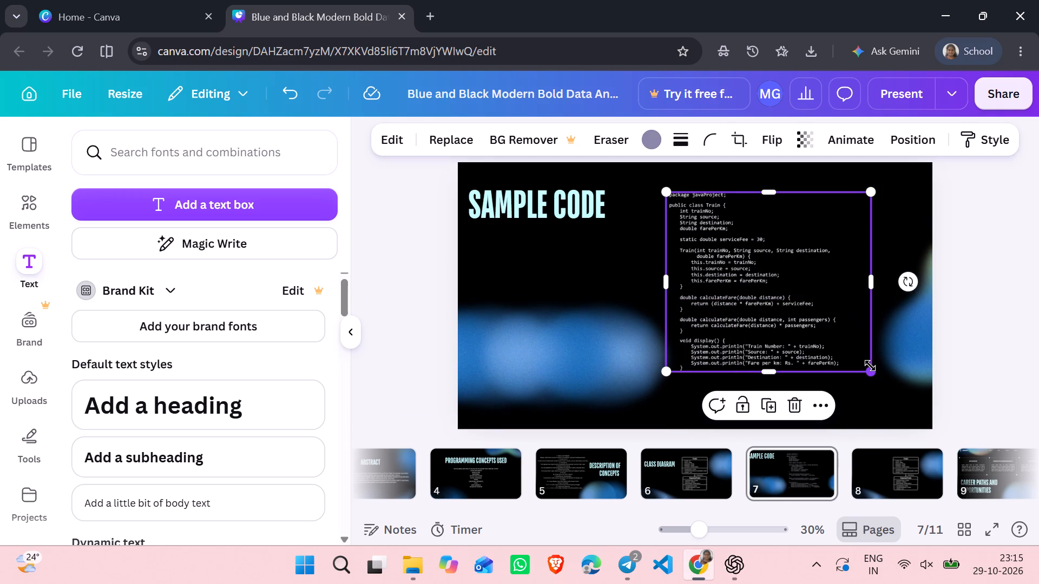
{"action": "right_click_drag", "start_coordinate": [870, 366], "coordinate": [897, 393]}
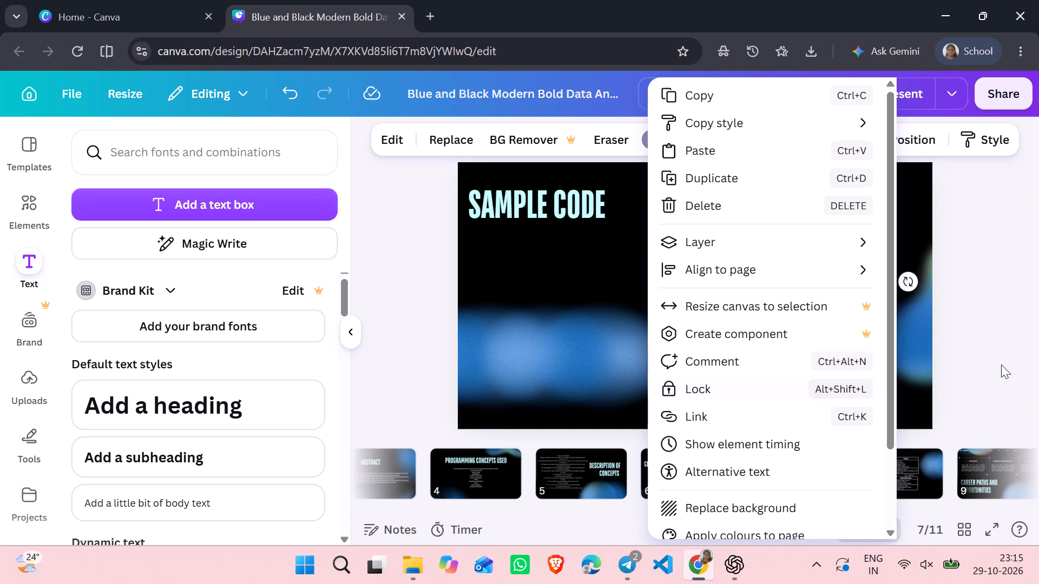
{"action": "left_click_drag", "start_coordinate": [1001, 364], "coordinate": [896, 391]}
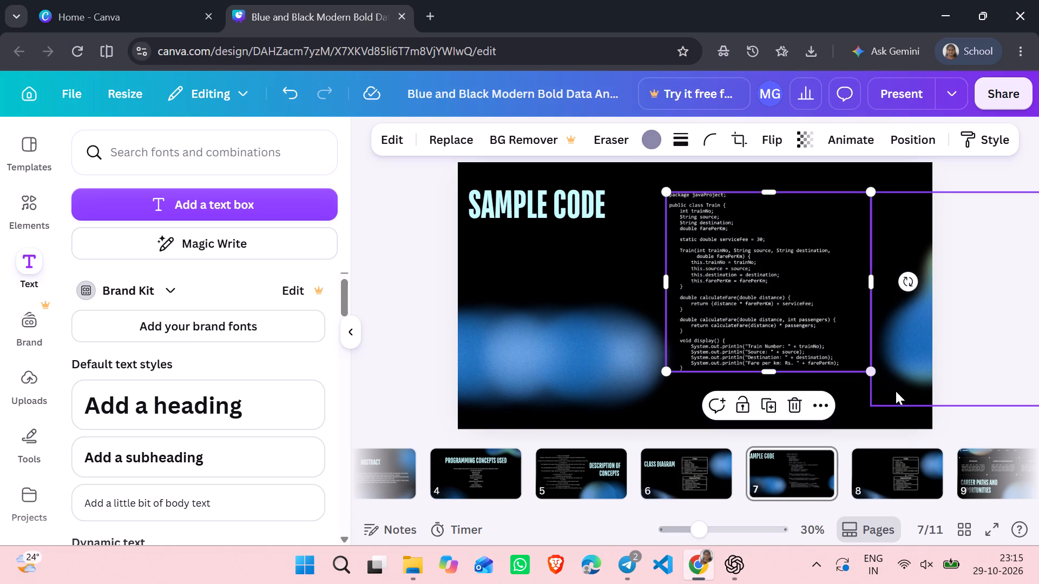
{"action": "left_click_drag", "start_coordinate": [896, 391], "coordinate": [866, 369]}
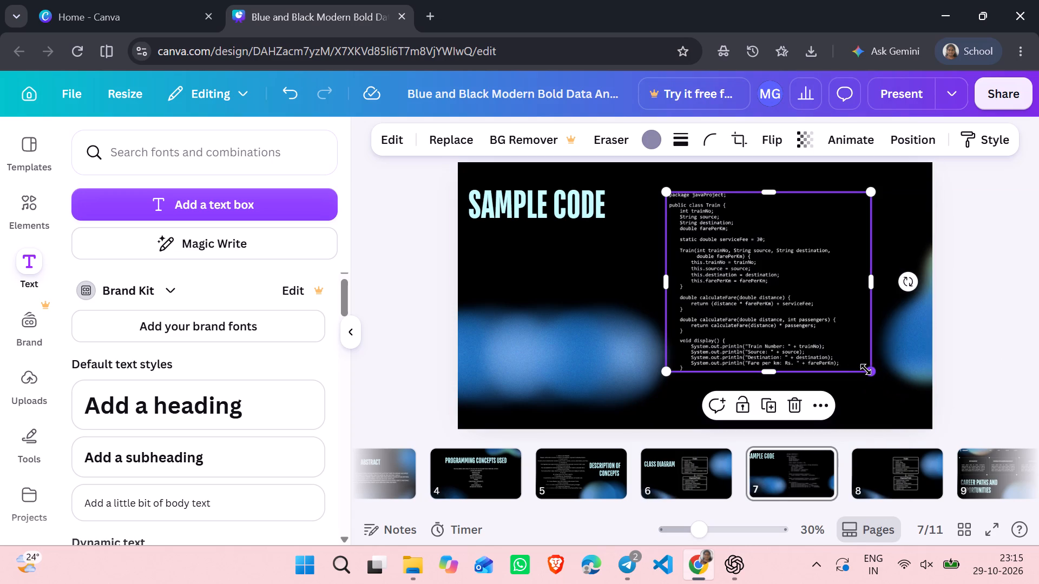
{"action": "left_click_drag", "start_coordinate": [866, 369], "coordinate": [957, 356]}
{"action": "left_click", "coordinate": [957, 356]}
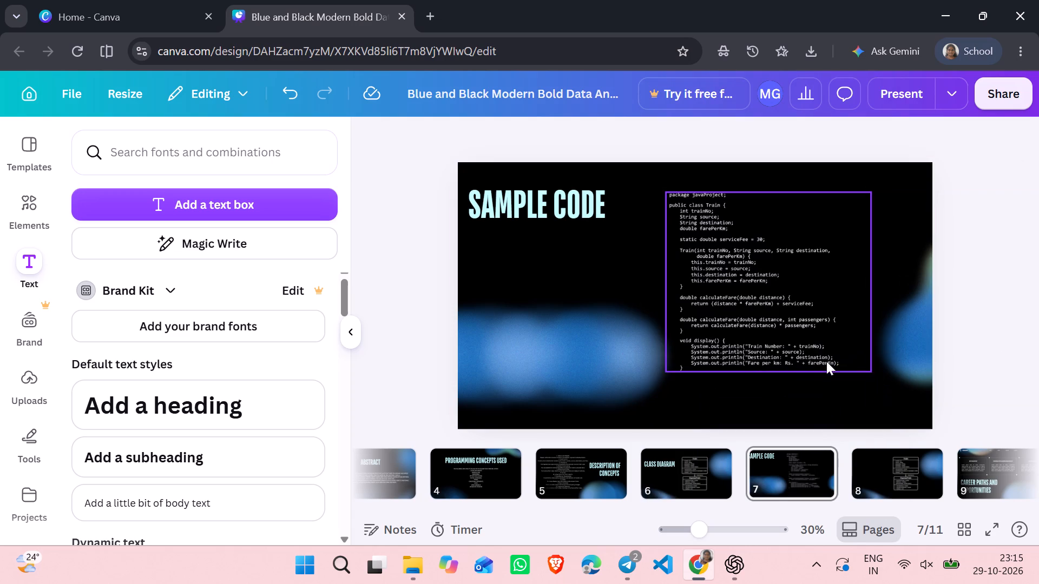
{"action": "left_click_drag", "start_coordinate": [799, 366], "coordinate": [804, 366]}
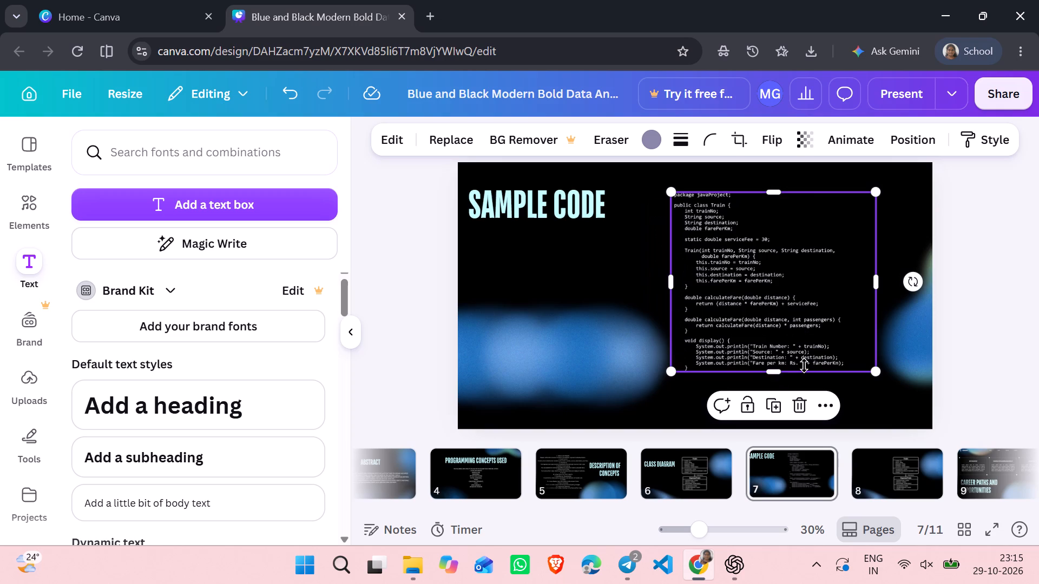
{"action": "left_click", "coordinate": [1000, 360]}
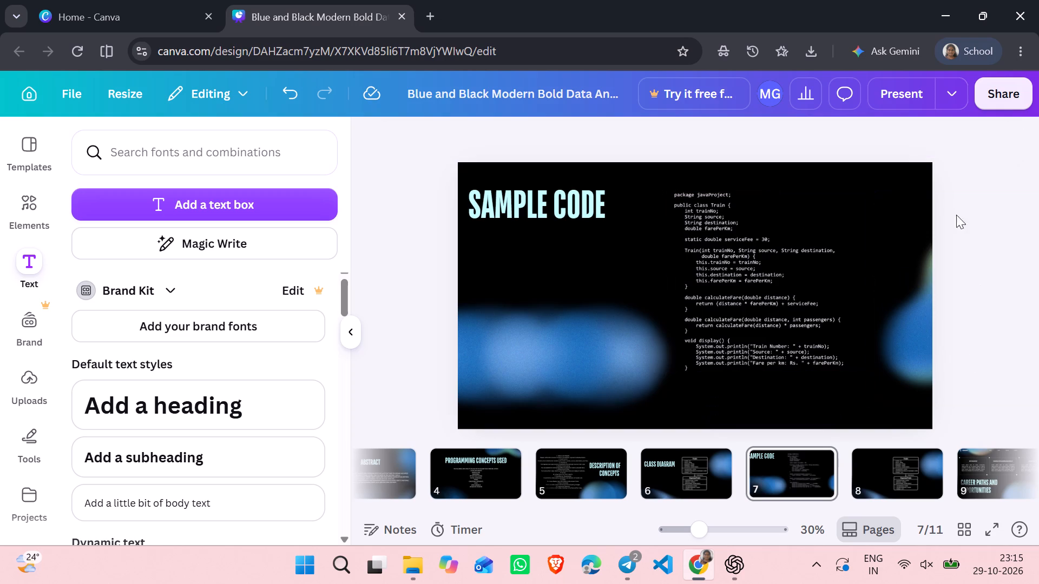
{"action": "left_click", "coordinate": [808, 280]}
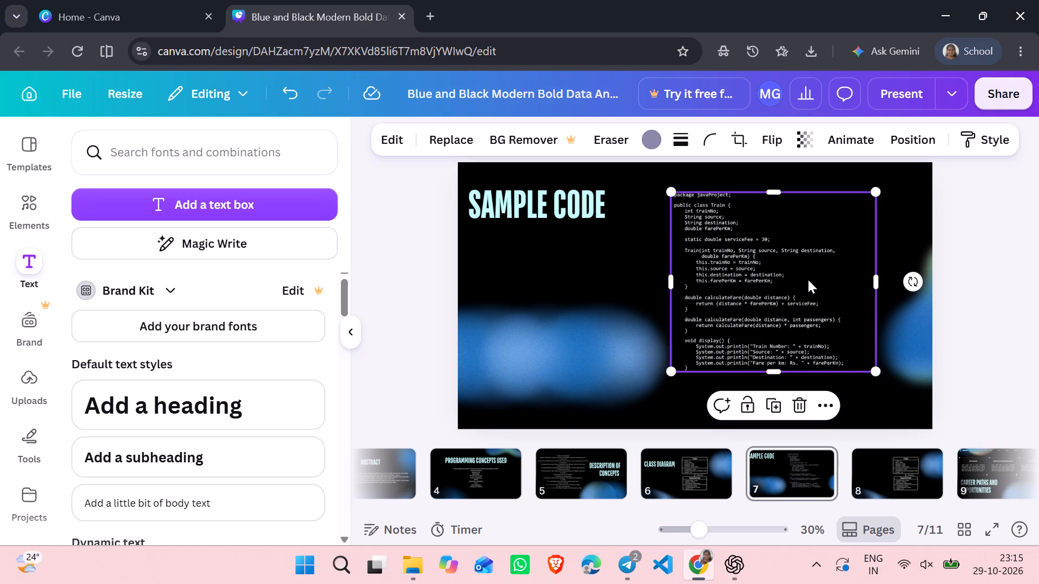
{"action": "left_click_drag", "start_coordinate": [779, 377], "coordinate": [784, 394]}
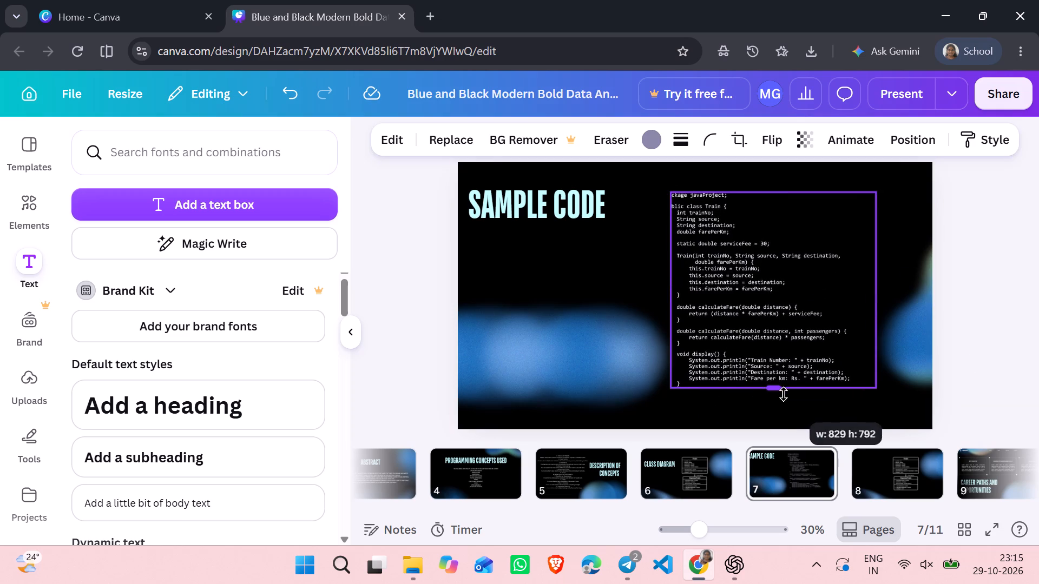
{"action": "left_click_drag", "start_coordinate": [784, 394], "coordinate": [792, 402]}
Delete the Train class code image from page 7.
{"action": "left_click", "coordinate": [836, 284]}
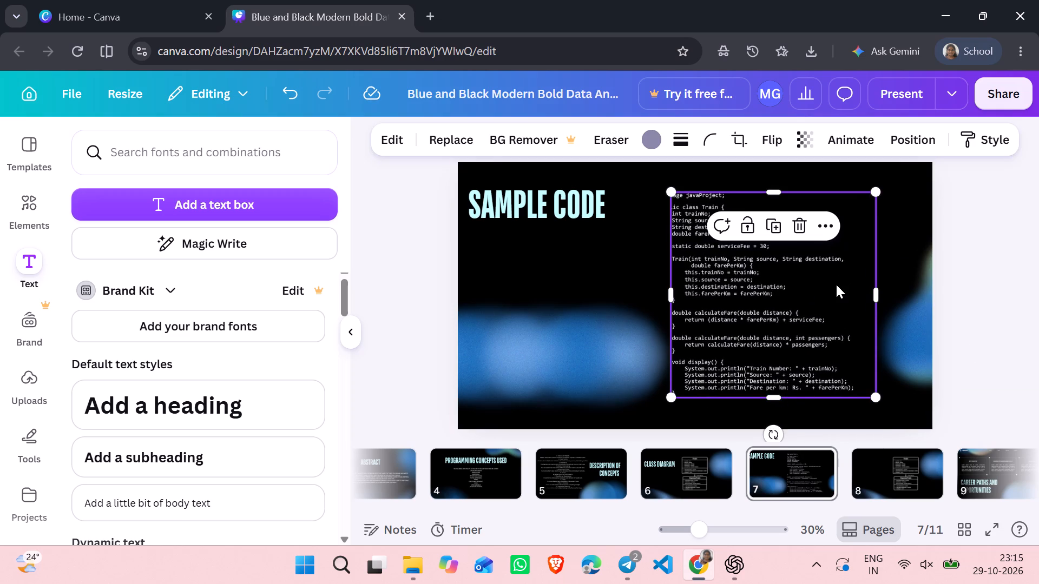
{"action": "key", "text": "BackSpace"}
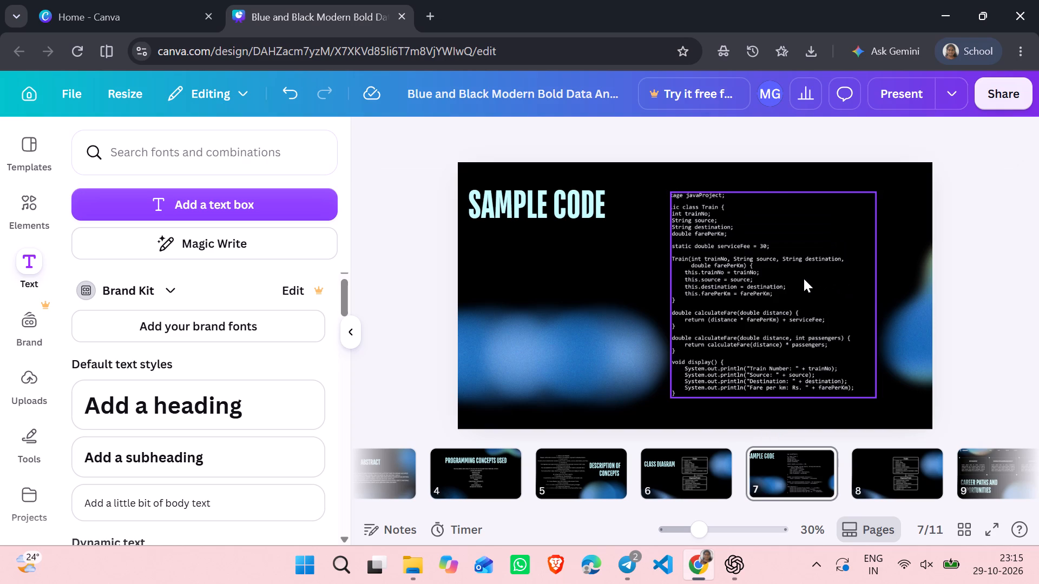
{"action": "left_click", "coordinate": [804, 278]}
{"action": "key", "text": "Delete"}
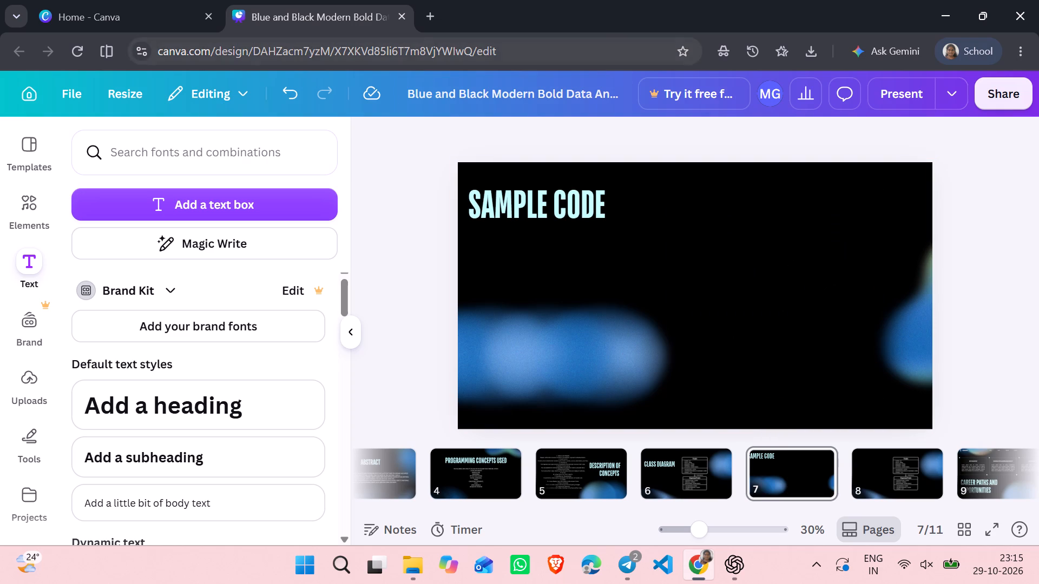
{"action": "left_click", "coordinate": [394, 201]}
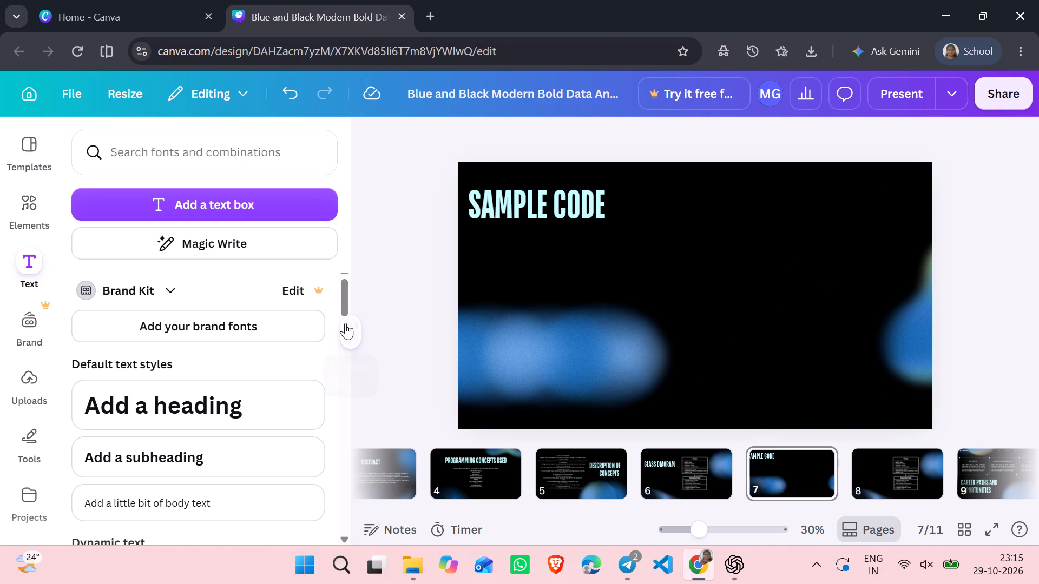
{"action": "left_click", "coordinate": [345, 323]}
{"action": "left_click", "coordinate": [871, 173]}
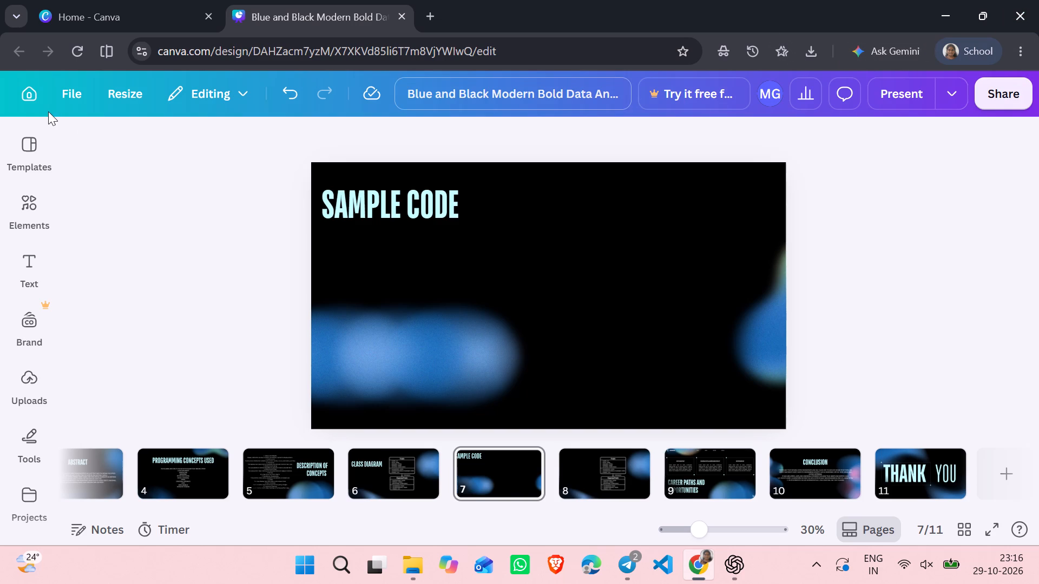
From Canva's home page, open the other Blue and Black Modern Bold Data Analyst presentation and look through pages 2 to 4.
{"action": "left_click", "coordinate": [27, 103]}
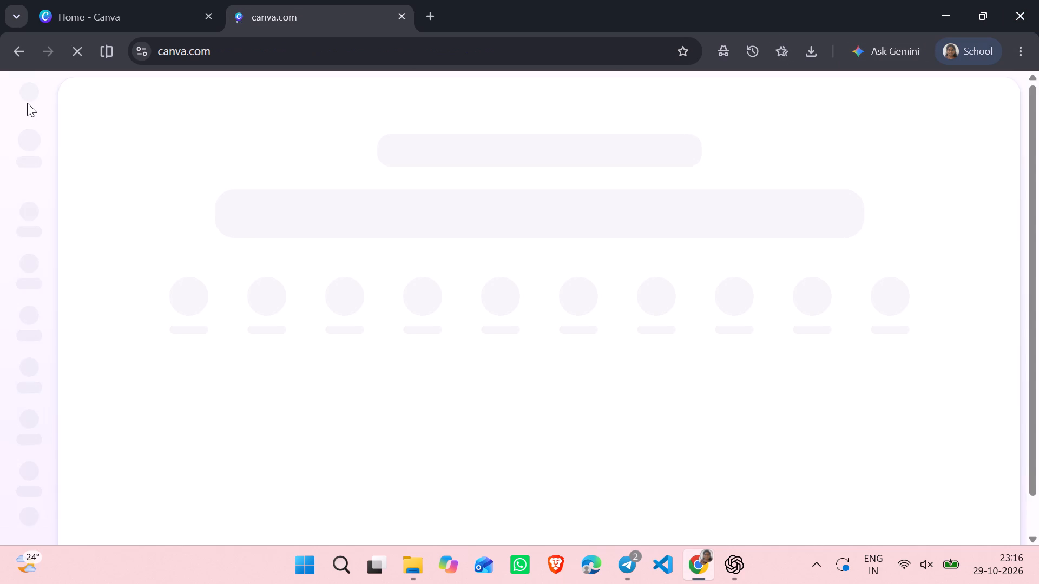
{"action": "scroll", "coordinate": [246, 256], "scroll_direction": "down", "scroll_amount": 1}
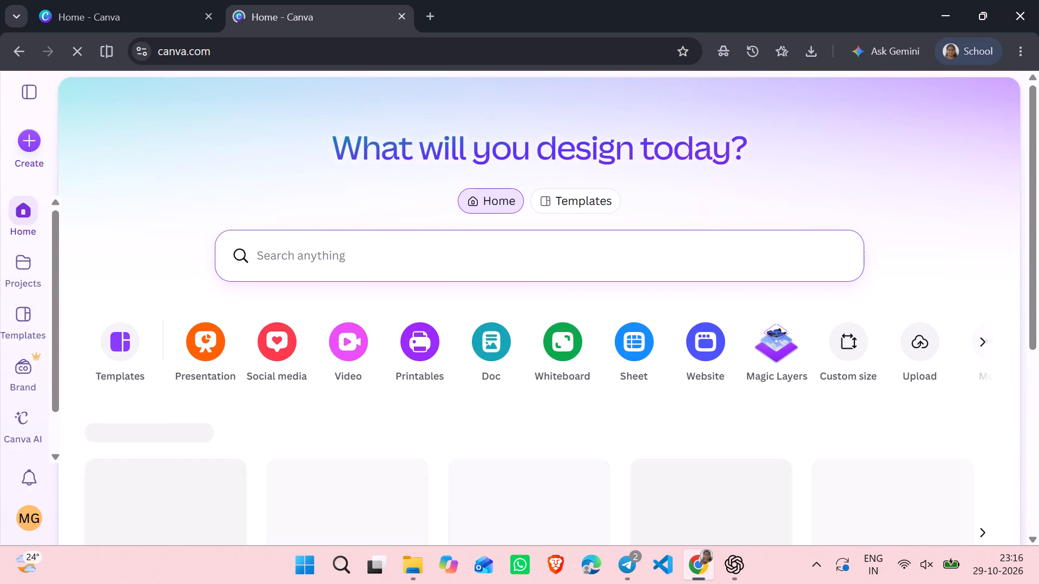
{"action": "scroll", "coordinate": [246, 256], "scroll_direction": "down", "scroll_amount": 1}
{"action": "scroll", "coordinate": [291, 327], "scroll_direction": "down", "scroll_amount": 1}
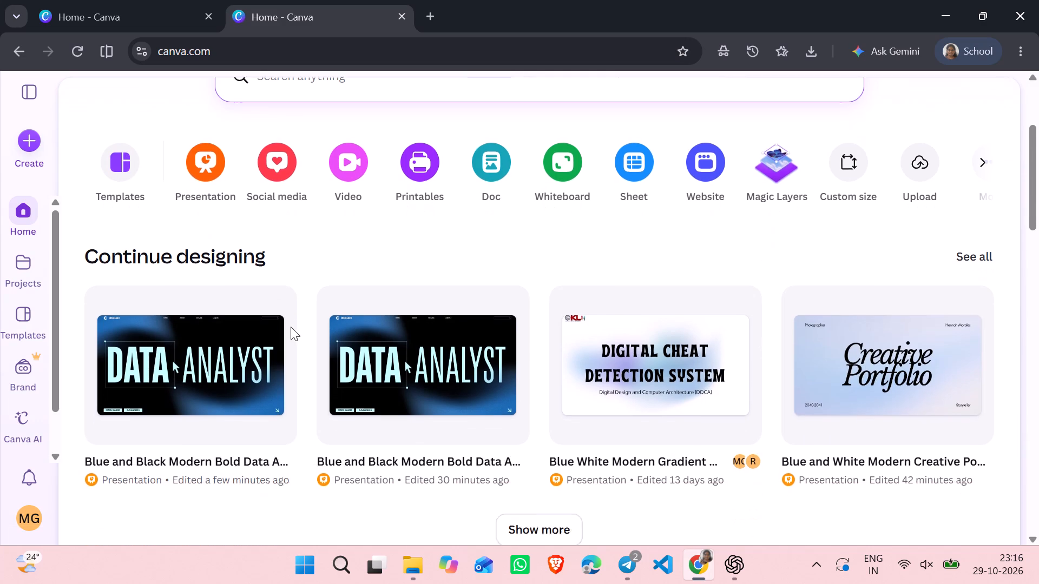
{"action": "scroll", "coordinate": [291, 327], "scroll_direction": "down", "scroll_amount": 1}
{"action": "left_click", "coordinate": [413, 327]}
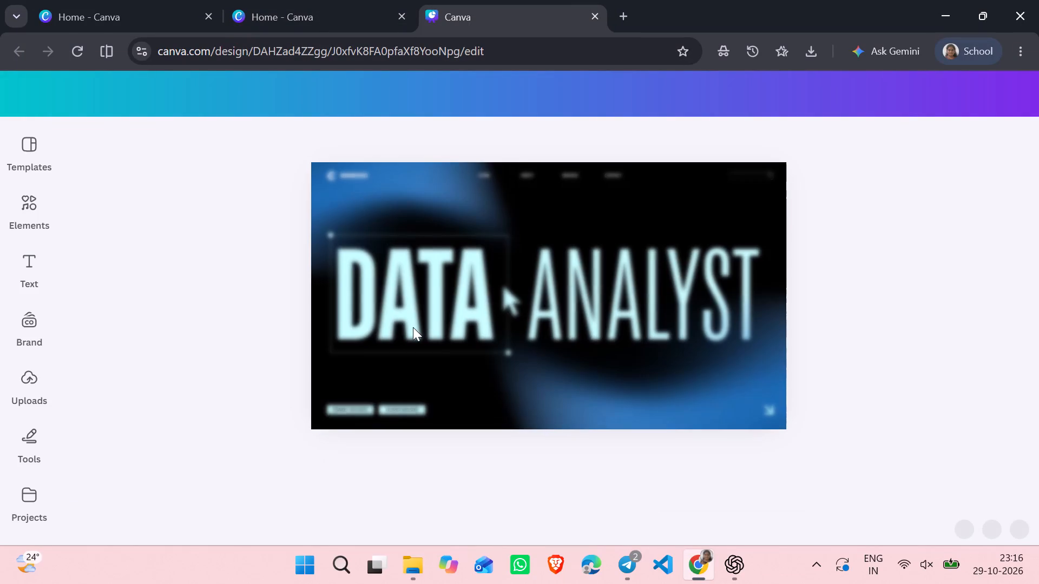
{"action": "key", "text": "Right"}
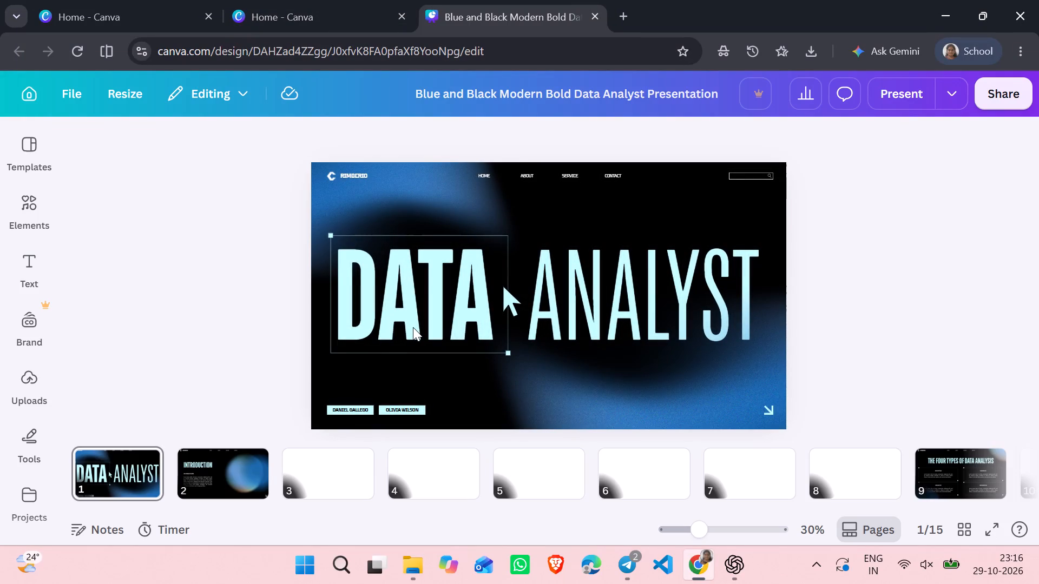
{"action": "left_click", "coordinate": [257, 473]}
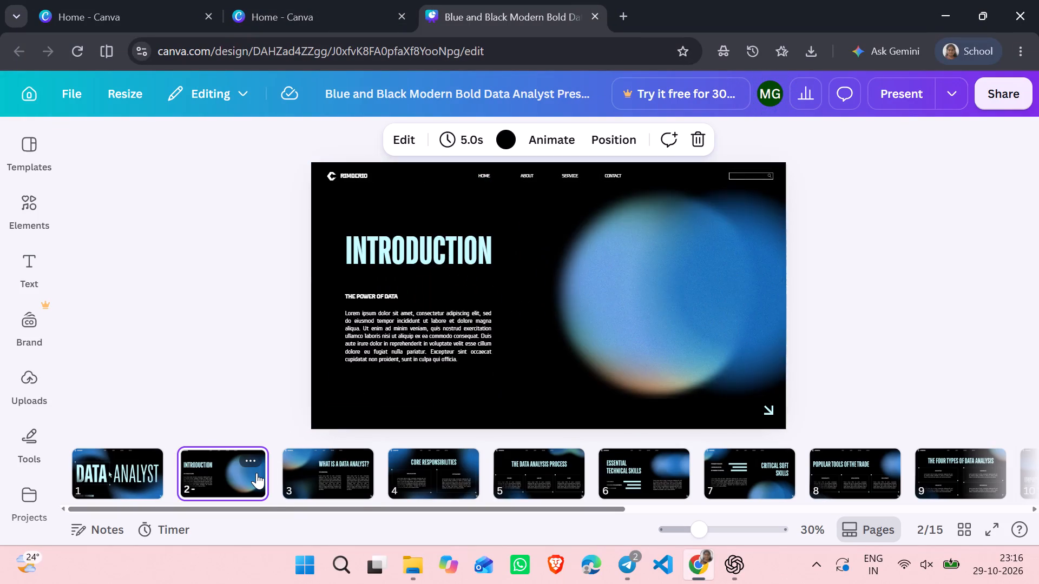
{"action": "key", "text": "Right"}
{"action": "key", "text": "Right"}
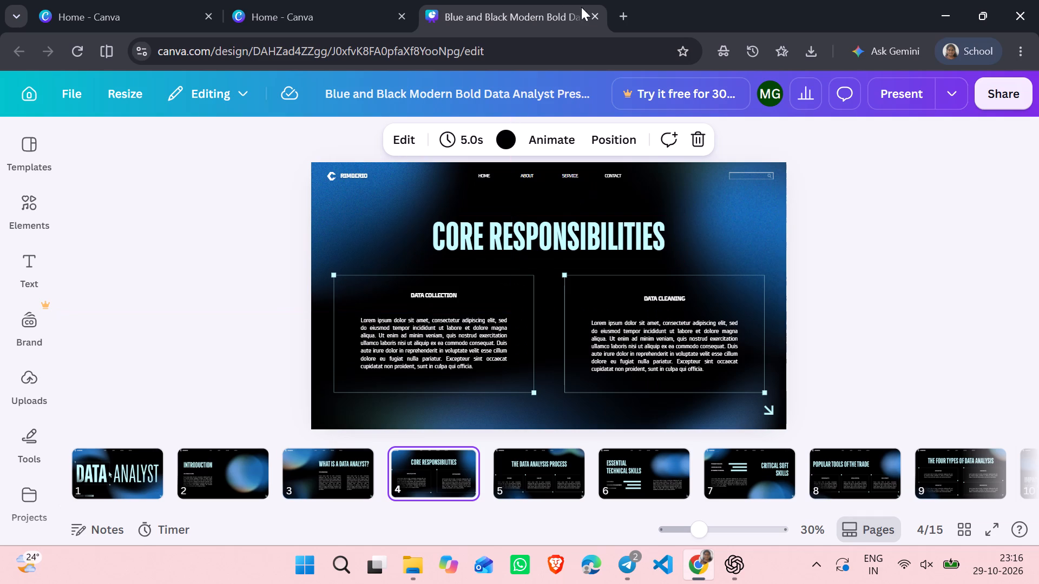
{"action": "left_click_drag", "start_coordinate": [599, 6], "coordinate": [595, 14]}
{"action": "left_click", "coordinate": [595, 14]}
{"action": "left_click", "coordinate": [38, 159]}
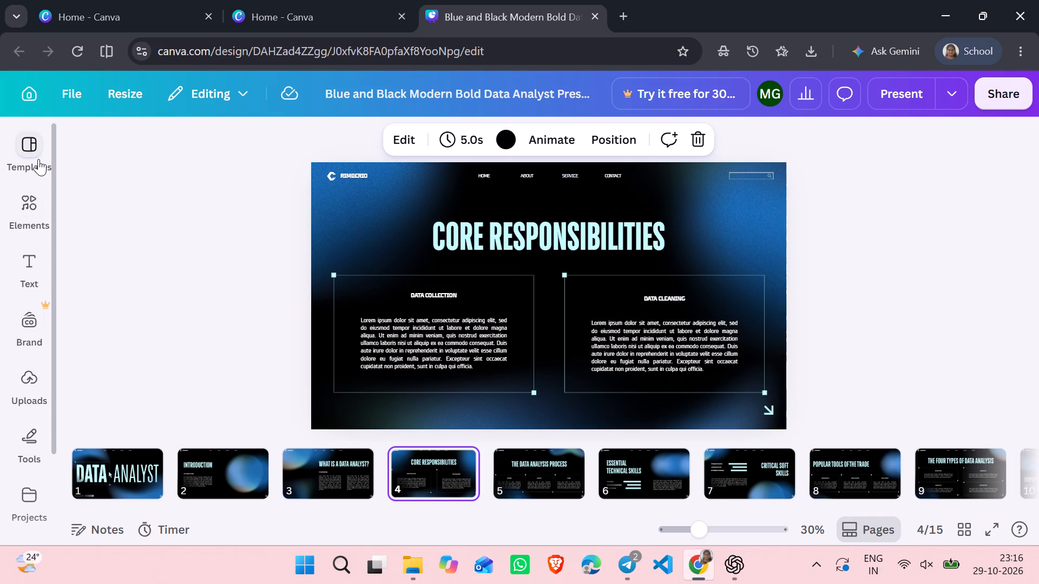
{"action": "left_click", "coordinate": [26, 210]}
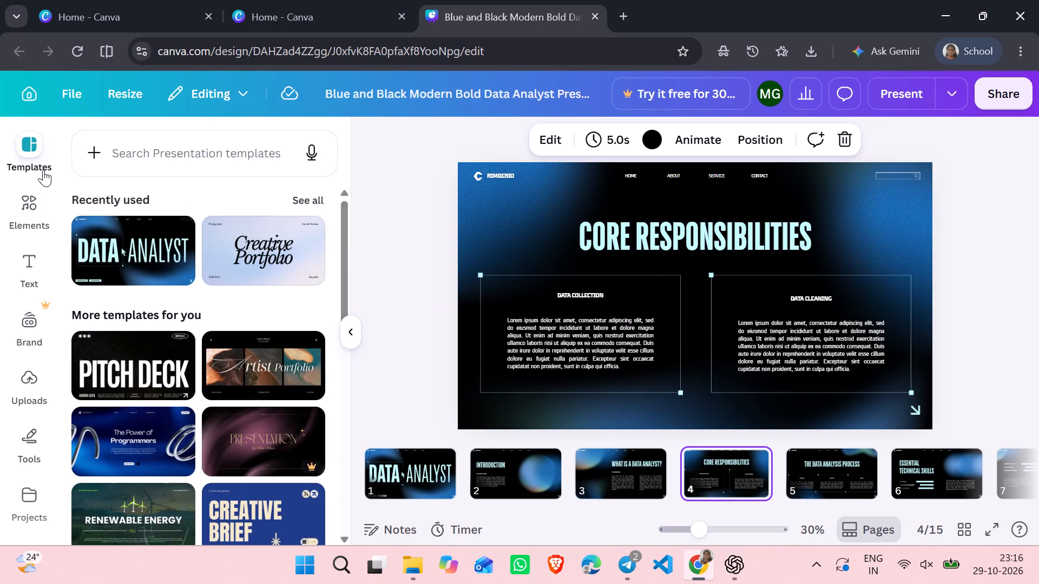
{"action": "left_click", "coordinate": [37, 96]}
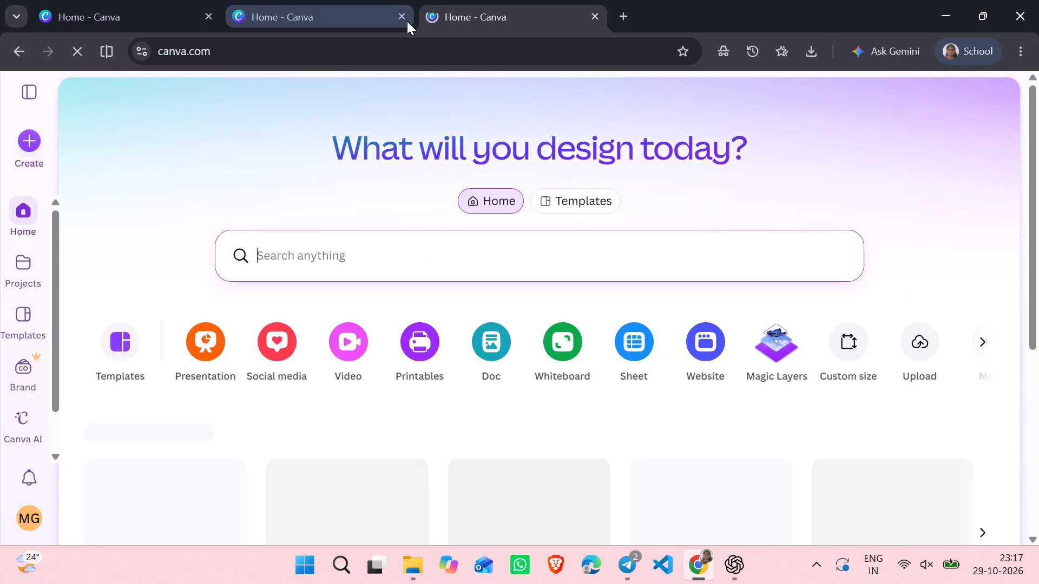
{"action": "left_click", "coordinate": [407, 21]}
{"action": "left_click", "coordinate": [187, 522]}
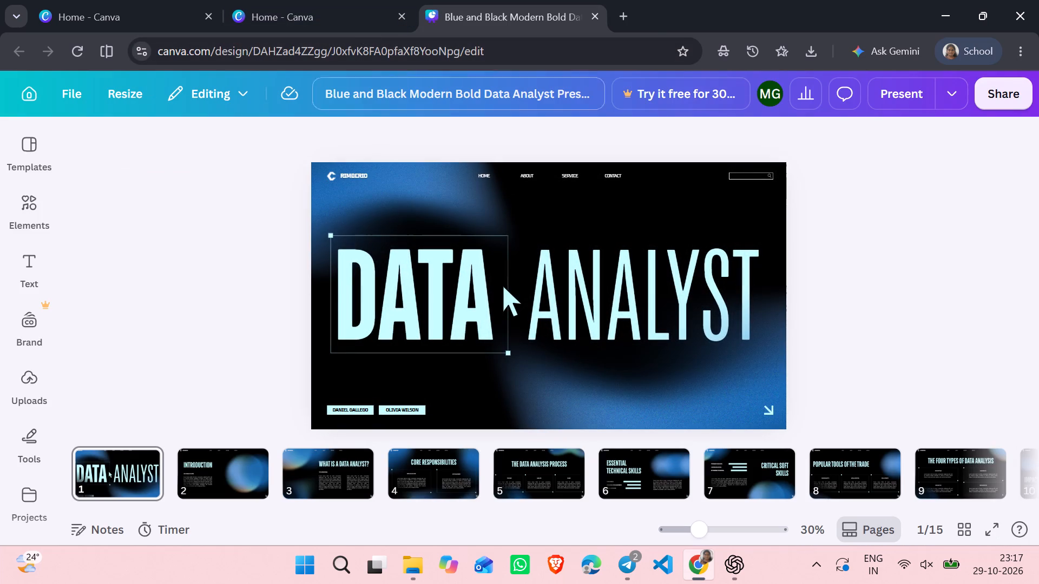
From the home page, open the other Blue and Black Modern Bold Data Analyst presentation, the 11-page one with the project content.
{"action": "left_click", "coordinate": [336, 17]}
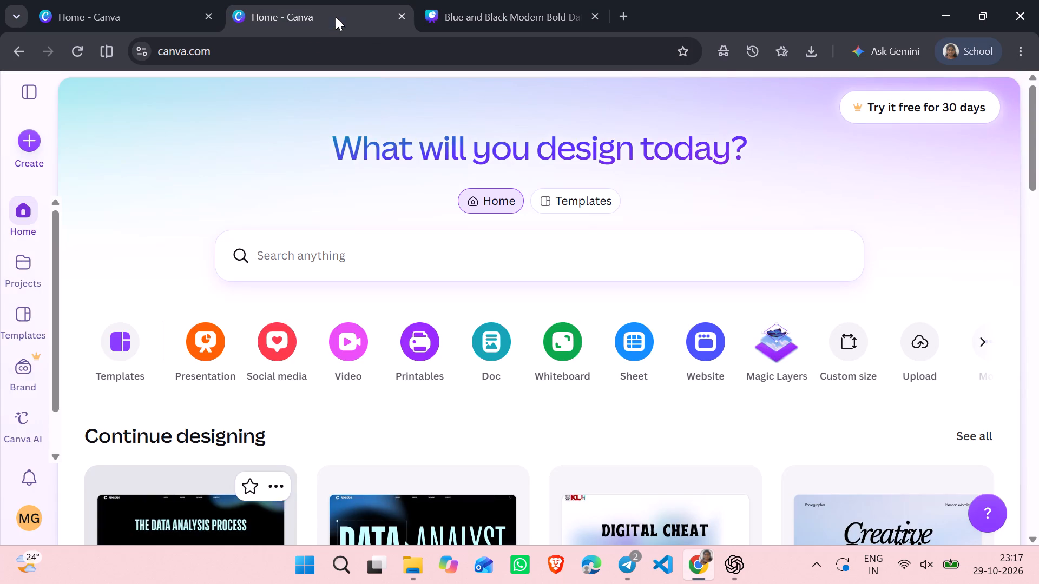
{"action": "scroll", "coordinate": [435, 448], "scroll_direction": "down", "scroll_amount": 1}
{"action": "left_click", "coordinate": [431, 453]}
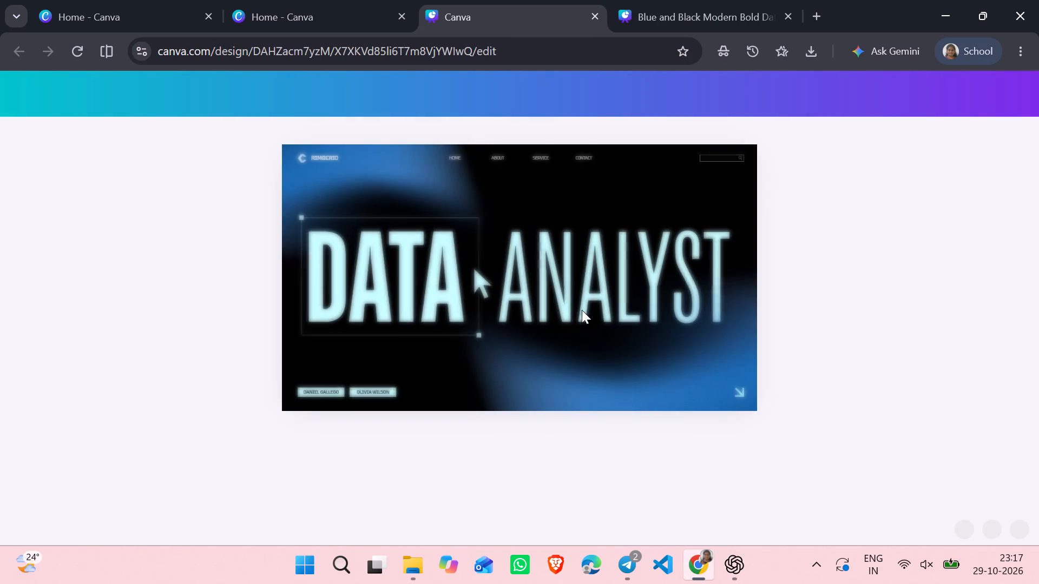
{"action": "left_click", "coordinate": [582, 310]}
Delete the arrow pointer graphic between the words DATA and ANALYST on page 1.
{"action": "left_click", "coordinate": [516, 306]}
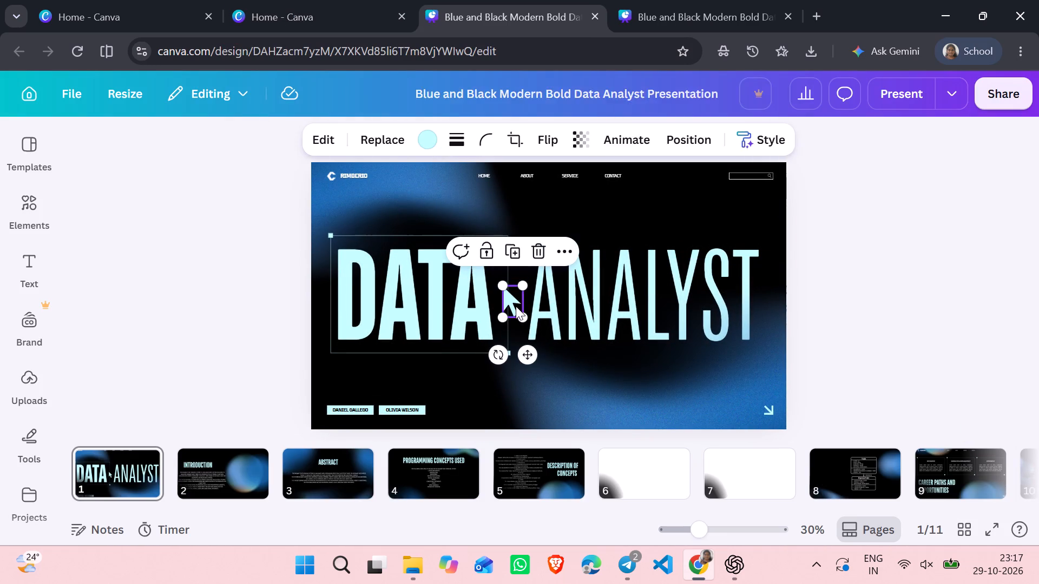
{"action": "key", "text": "BackSpace"}
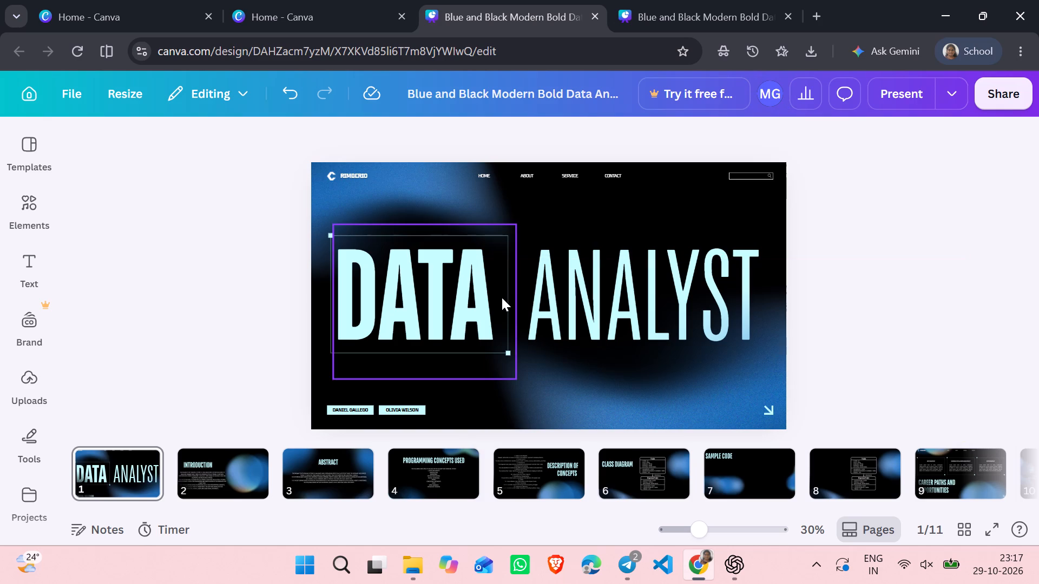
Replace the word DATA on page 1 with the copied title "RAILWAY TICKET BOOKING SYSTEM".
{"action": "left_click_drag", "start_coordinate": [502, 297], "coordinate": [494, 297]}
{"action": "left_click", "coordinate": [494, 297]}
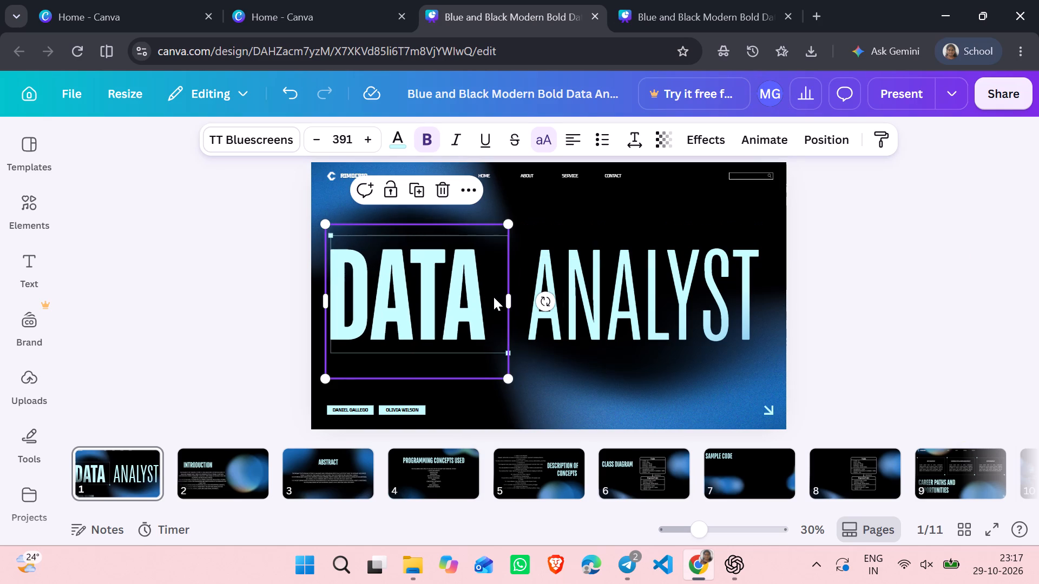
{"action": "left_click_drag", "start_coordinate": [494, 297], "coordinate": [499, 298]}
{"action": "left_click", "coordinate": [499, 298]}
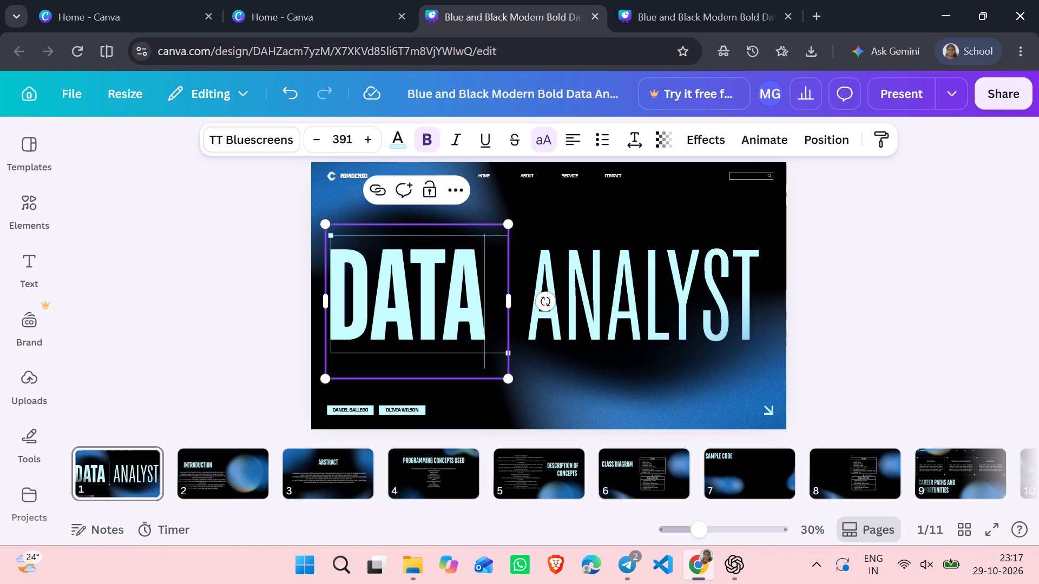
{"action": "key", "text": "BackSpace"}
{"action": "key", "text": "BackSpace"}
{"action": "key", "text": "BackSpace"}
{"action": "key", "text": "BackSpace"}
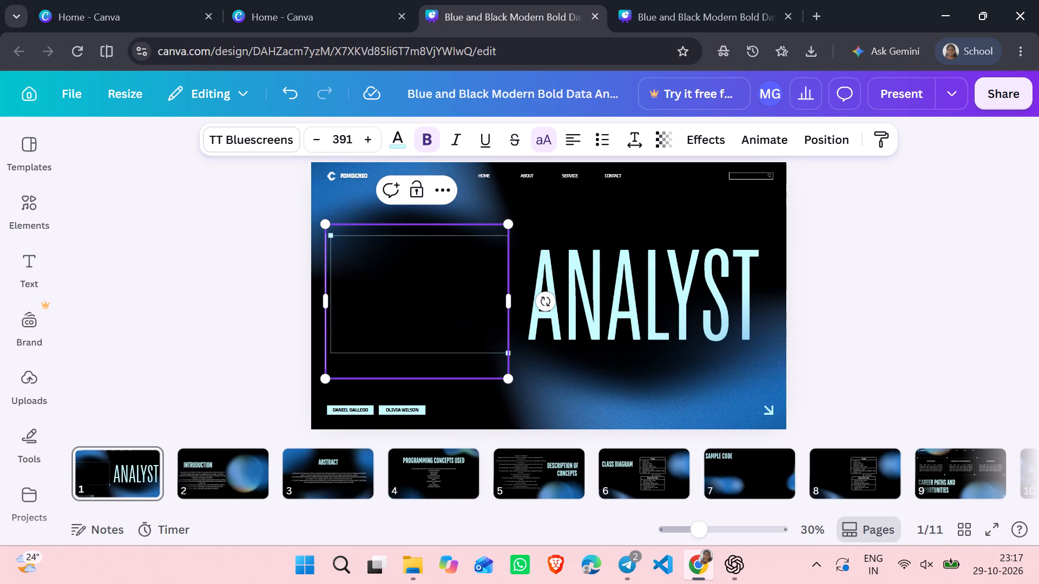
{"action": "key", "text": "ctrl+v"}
Delete the lower blue glow graphic and the word ANALYST from page 1.
{"action": "left_click", "coordinate": [577, 284]}
{"action": "key", "text": "BackSpace"}
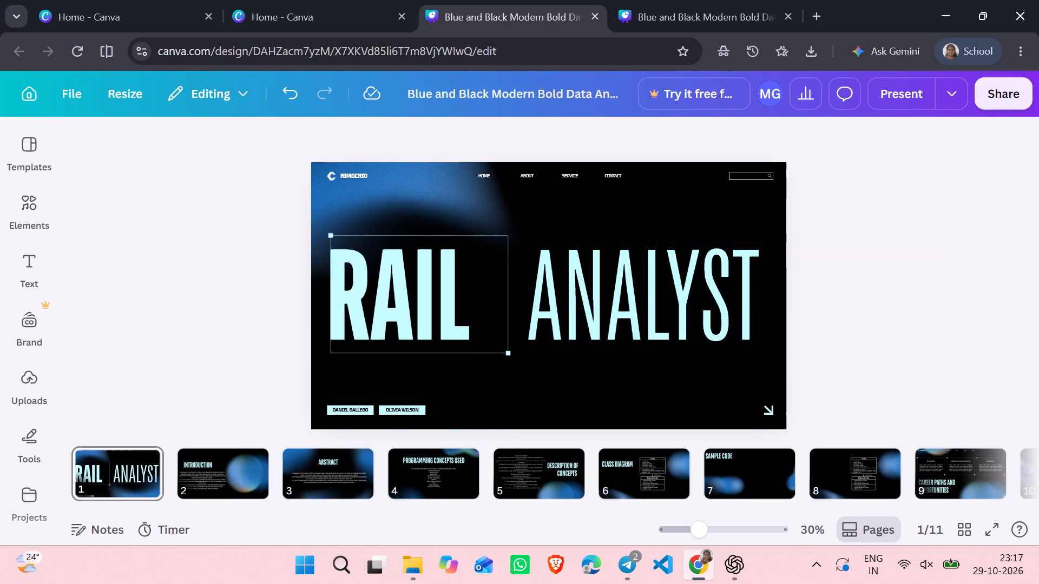
{"action": "left_click", "coordinate": [607, 269]}
{"action": "key", "text": "BackSpace"}
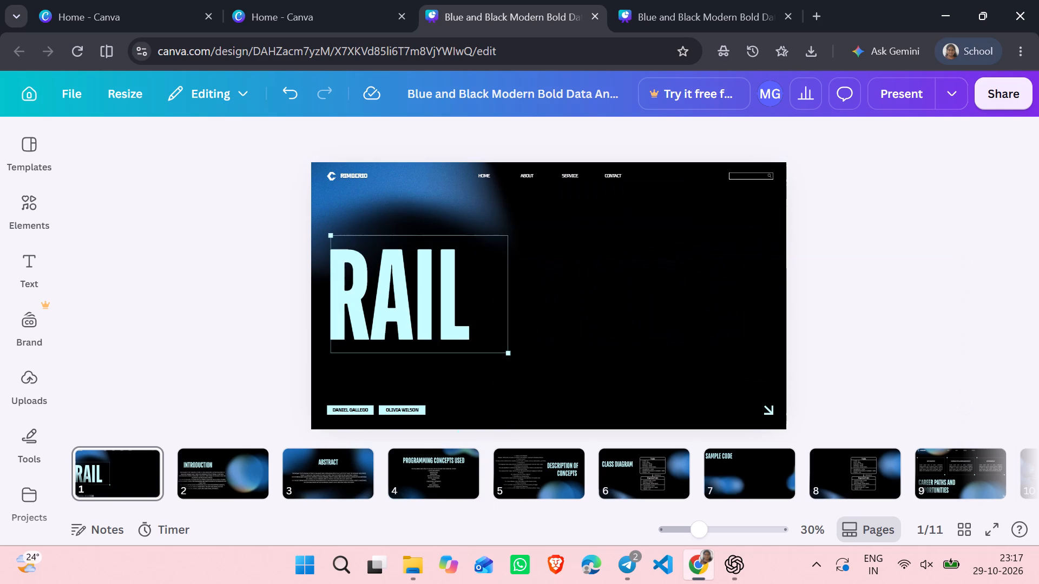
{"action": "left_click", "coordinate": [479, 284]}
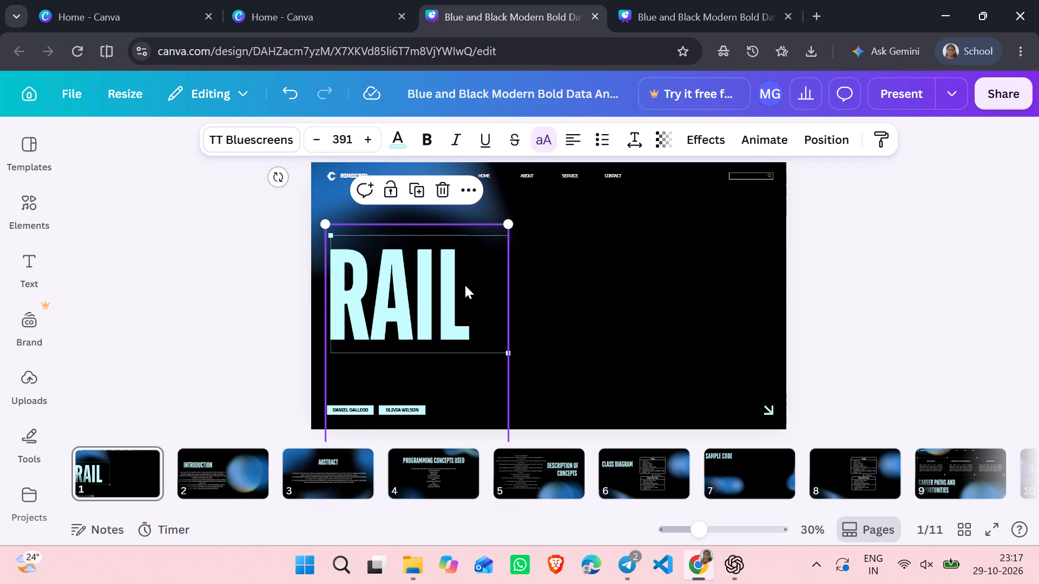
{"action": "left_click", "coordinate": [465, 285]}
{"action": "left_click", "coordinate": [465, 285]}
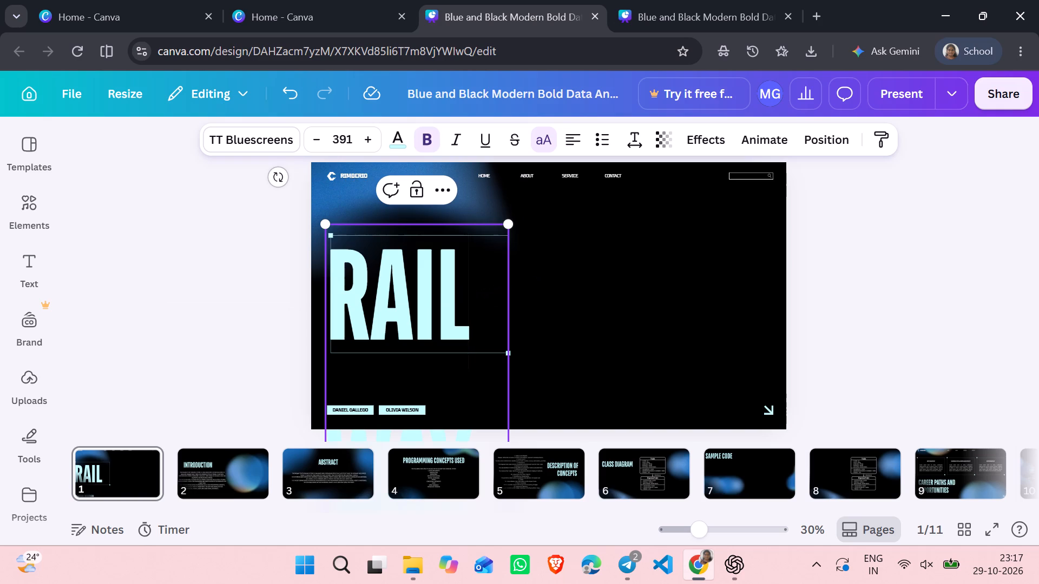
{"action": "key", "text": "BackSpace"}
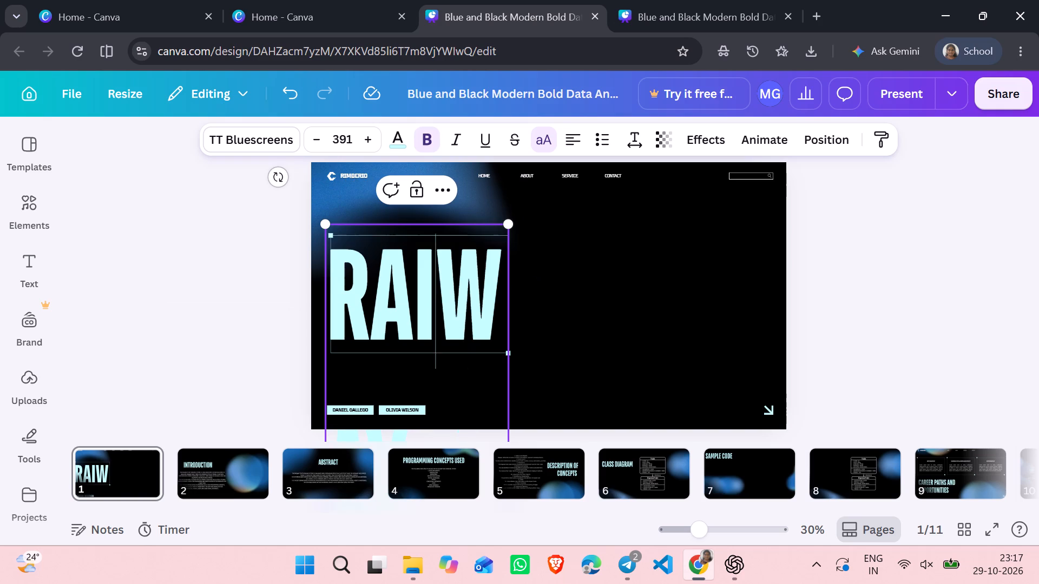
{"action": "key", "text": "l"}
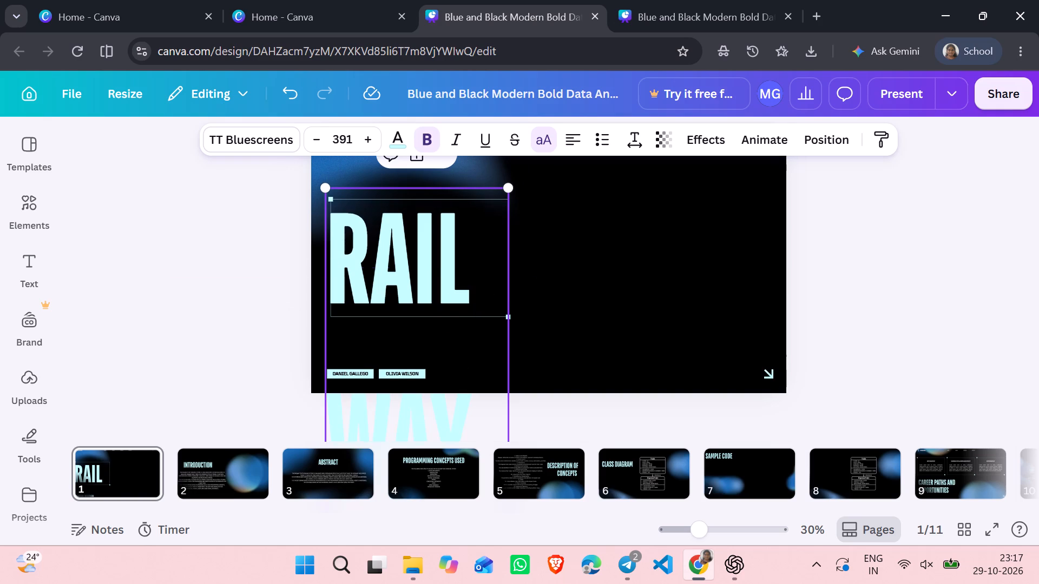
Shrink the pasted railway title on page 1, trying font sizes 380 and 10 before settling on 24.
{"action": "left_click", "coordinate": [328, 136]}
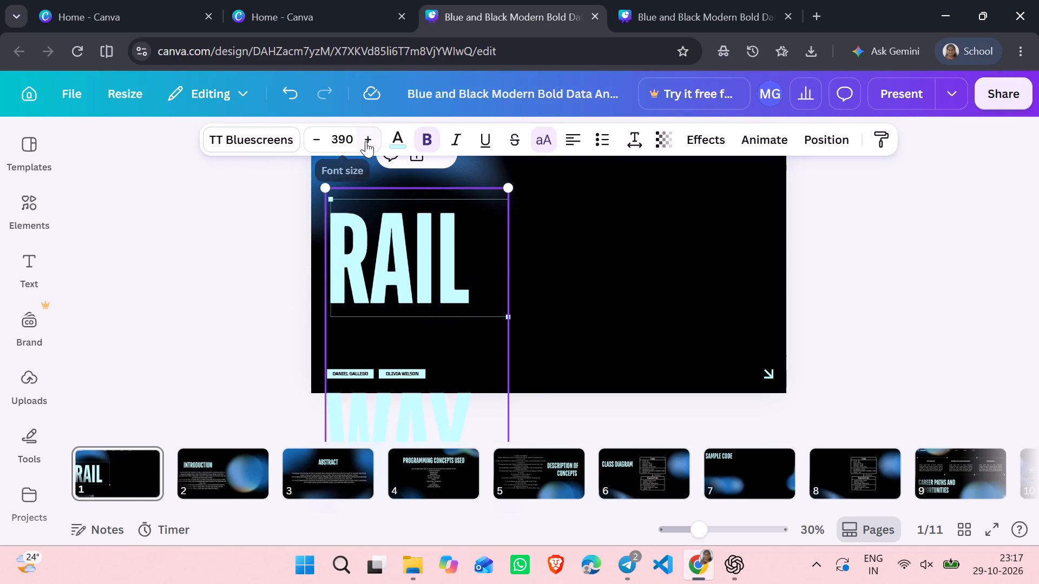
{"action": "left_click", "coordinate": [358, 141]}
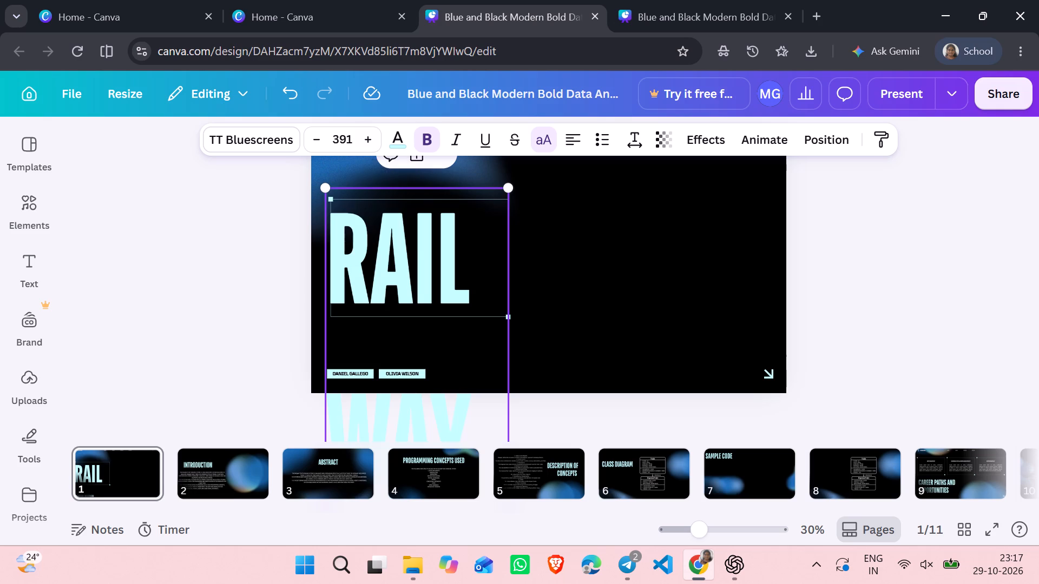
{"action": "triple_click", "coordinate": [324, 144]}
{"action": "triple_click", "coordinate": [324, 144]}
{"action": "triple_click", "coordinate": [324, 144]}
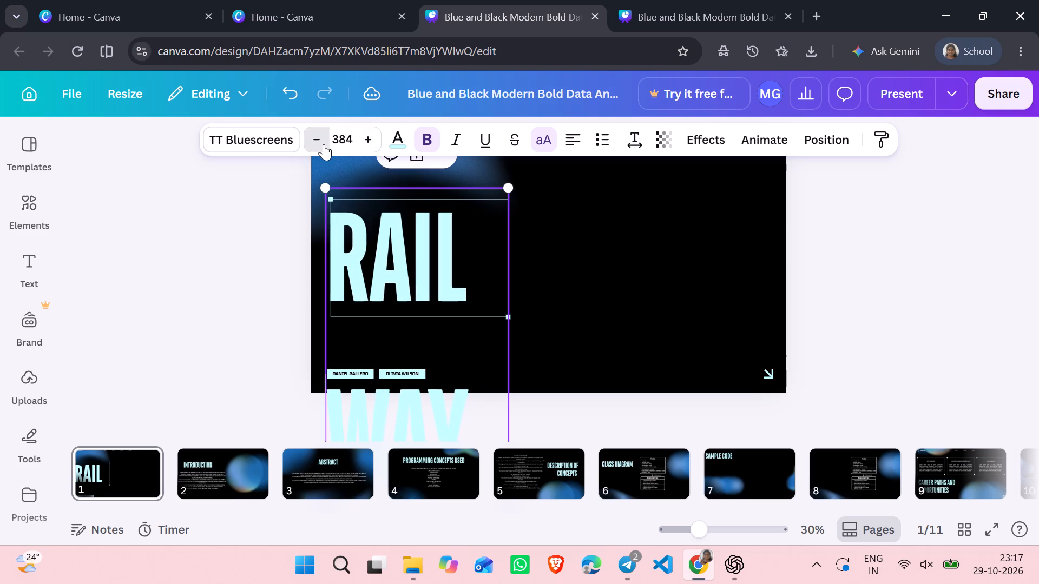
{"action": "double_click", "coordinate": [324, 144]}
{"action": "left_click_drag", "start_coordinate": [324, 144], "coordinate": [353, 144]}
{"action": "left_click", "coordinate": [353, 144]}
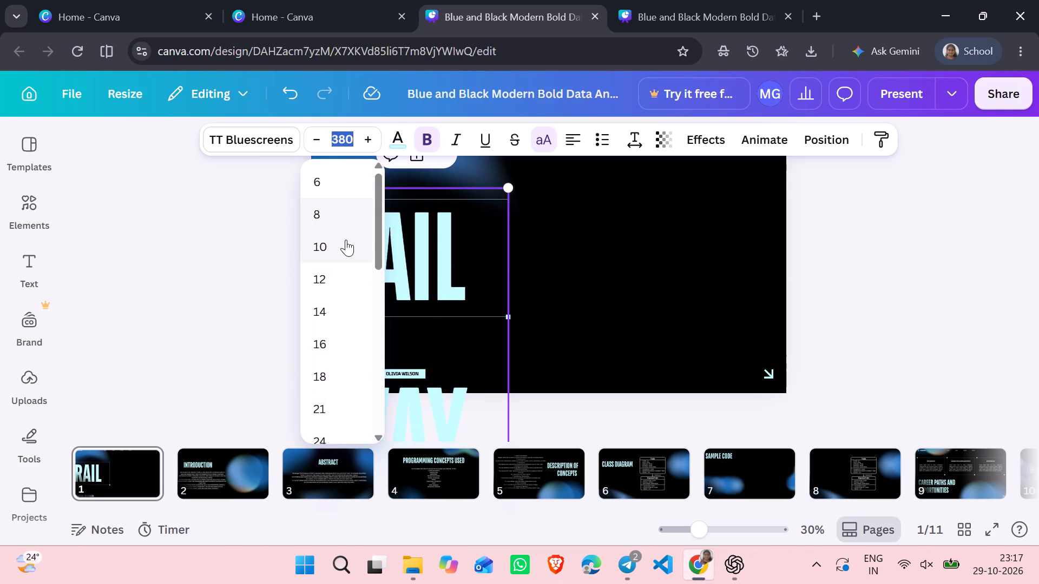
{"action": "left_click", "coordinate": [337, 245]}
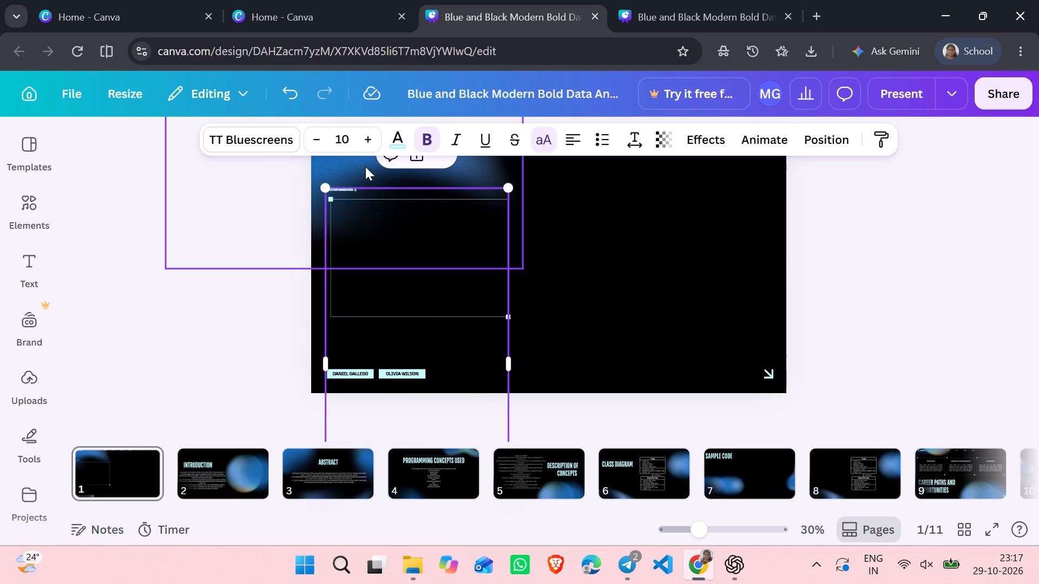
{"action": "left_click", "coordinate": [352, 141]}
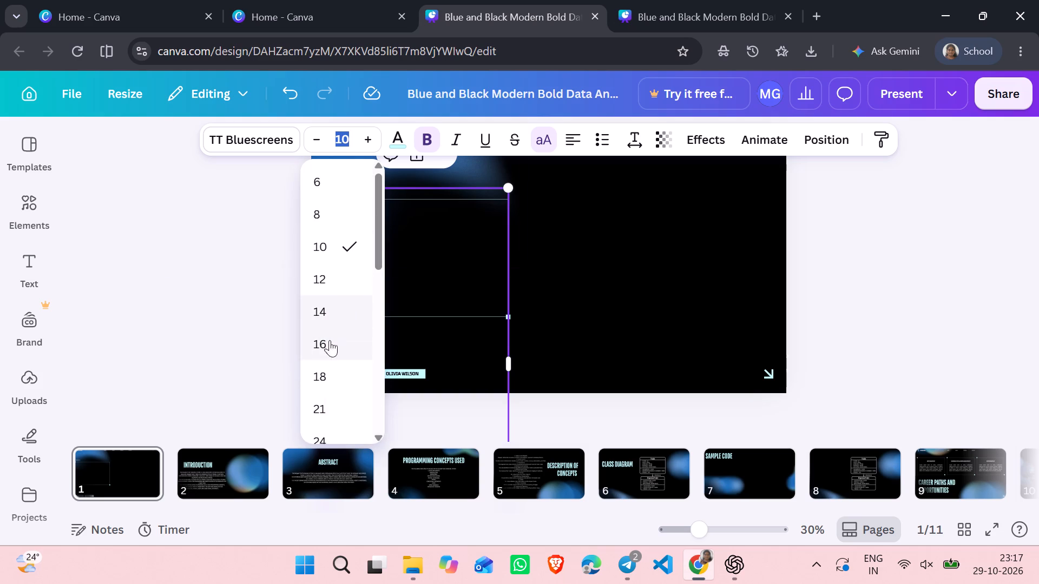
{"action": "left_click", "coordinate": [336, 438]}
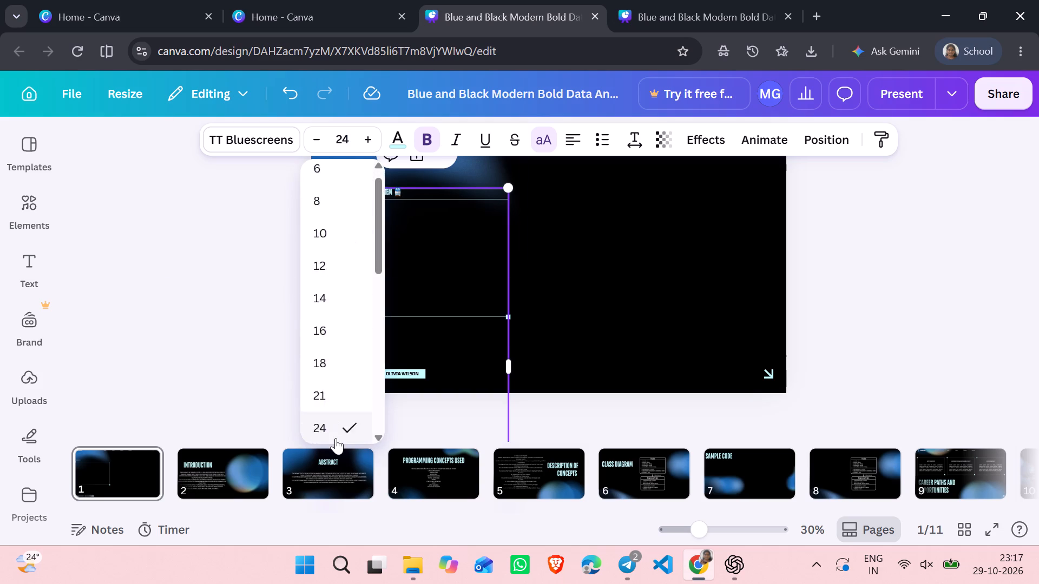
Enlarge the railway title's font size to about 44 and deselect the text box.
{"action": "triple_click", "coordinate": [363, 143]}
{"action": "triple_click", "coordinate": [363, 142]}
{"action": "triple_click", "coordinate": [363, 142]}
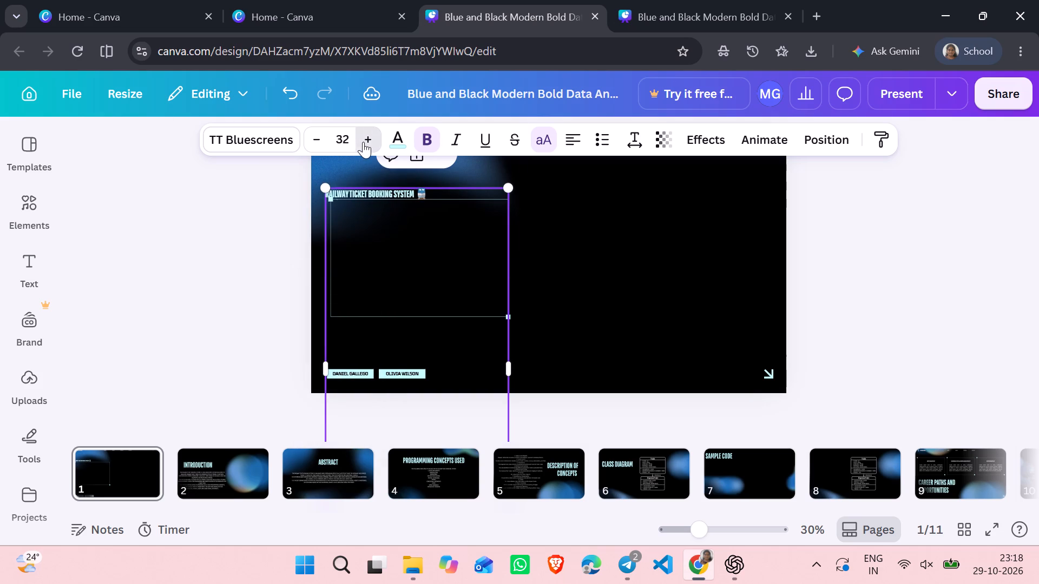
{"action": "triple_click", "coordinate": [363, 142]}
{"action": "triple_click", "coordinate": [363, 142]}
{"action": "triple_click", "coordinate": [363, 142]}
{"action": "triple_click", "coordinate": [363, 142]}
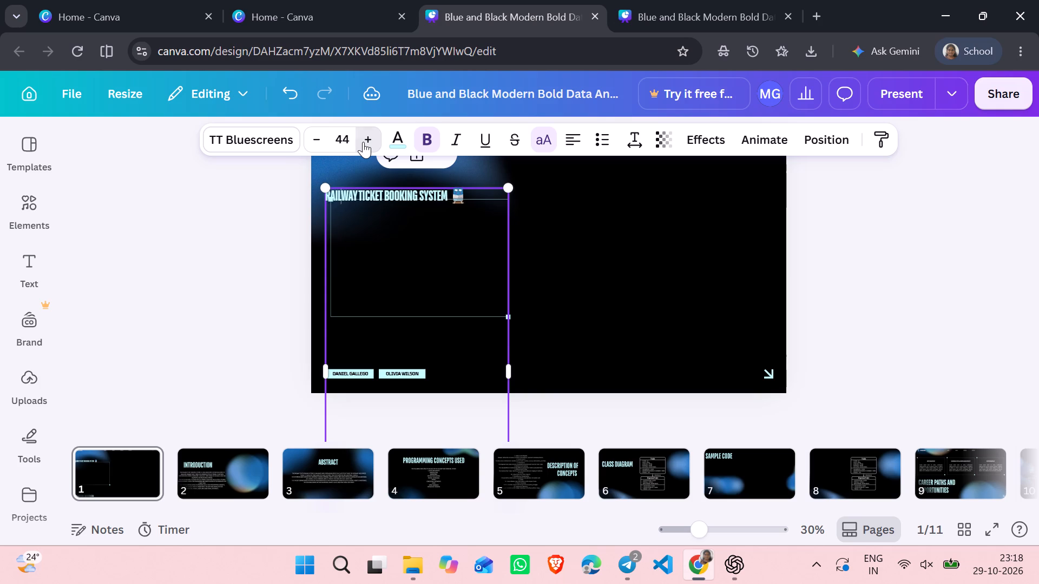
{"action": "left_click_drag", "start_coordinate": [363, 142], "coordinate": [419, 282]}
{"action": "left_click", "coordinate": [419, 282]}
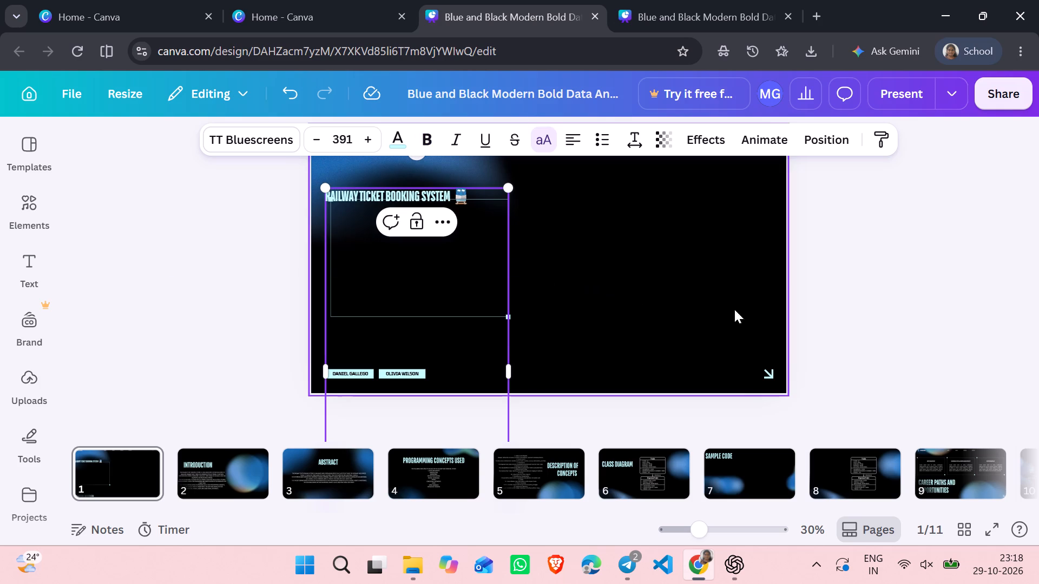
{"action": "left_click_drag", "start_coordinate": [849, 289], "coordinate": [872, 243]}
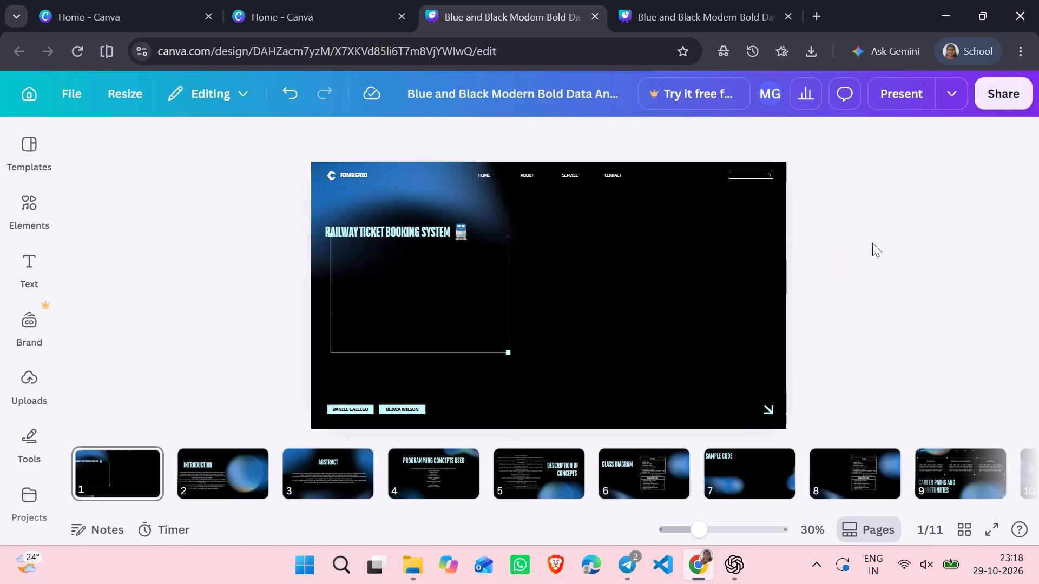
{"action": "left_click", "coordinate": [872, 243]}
Delete the railway title text box and the thin rectangular outline around it from page 1.
{"action": "left_click", "coordinate": [492, 311]}
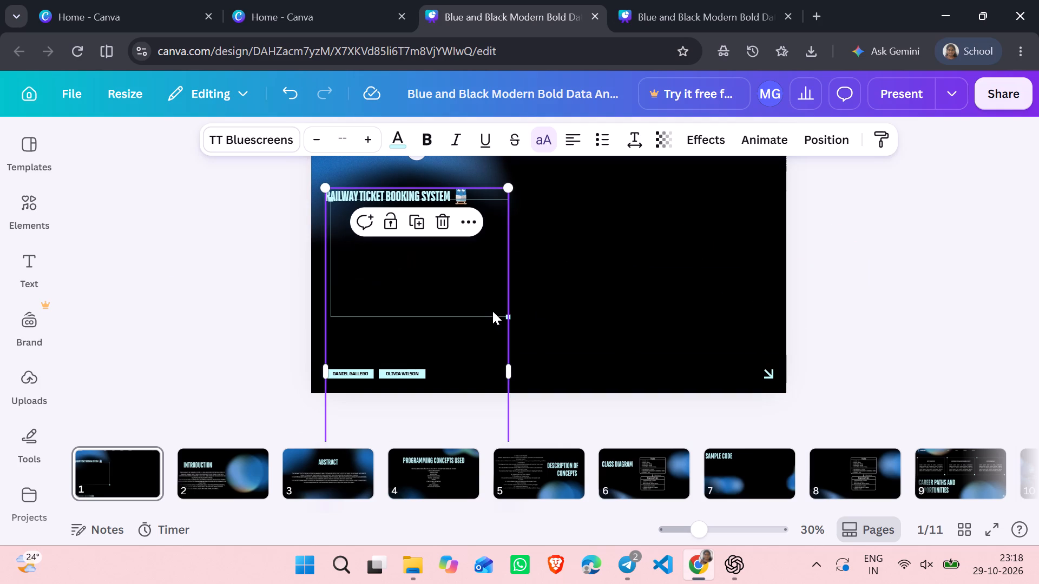
{"action": "key", "text": "Delete"}
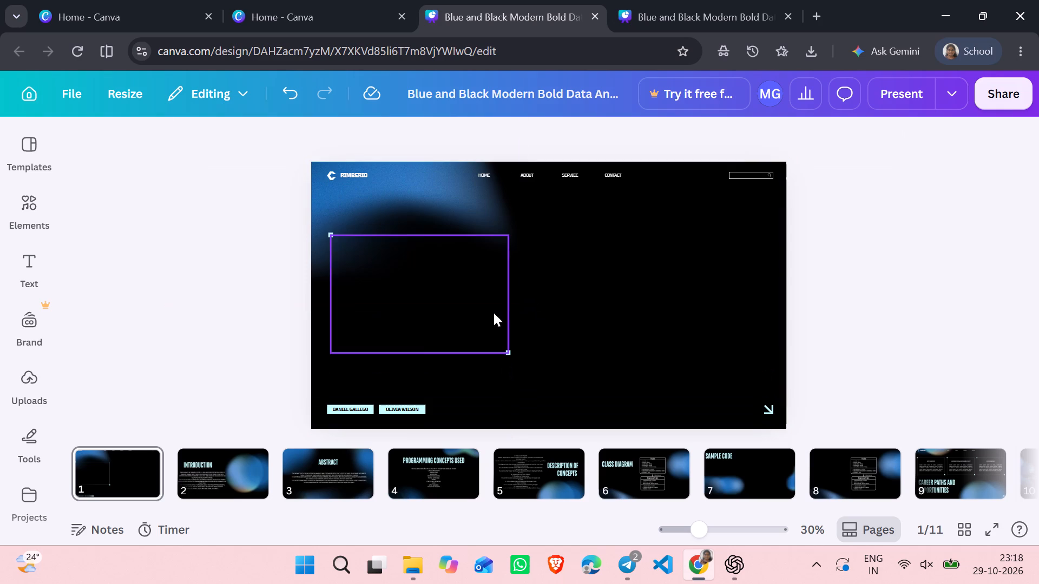
{"action": "left_click", "coordinate": [494, 313]}
{"action": "key", "text": "Delete"}
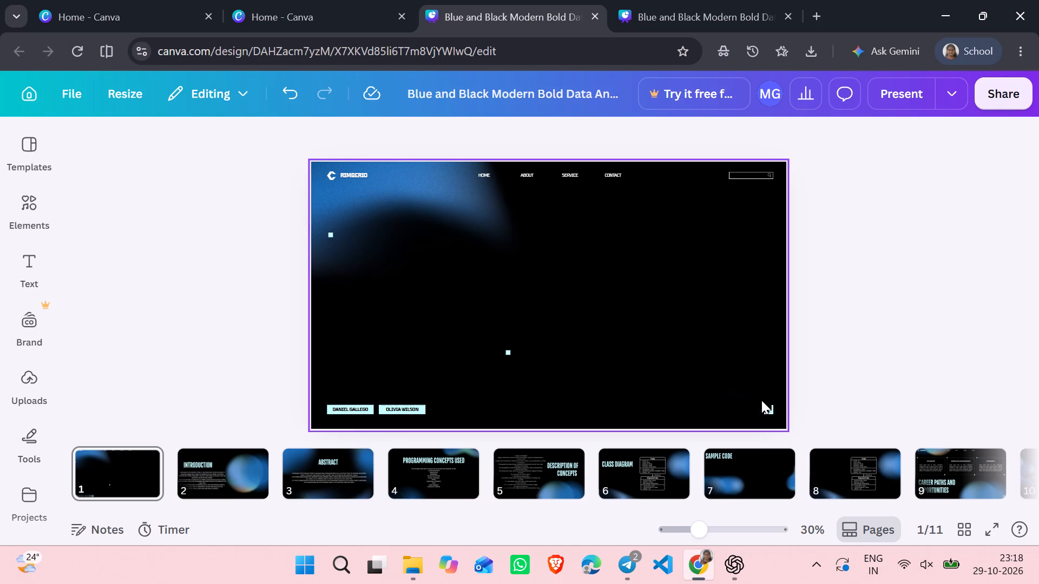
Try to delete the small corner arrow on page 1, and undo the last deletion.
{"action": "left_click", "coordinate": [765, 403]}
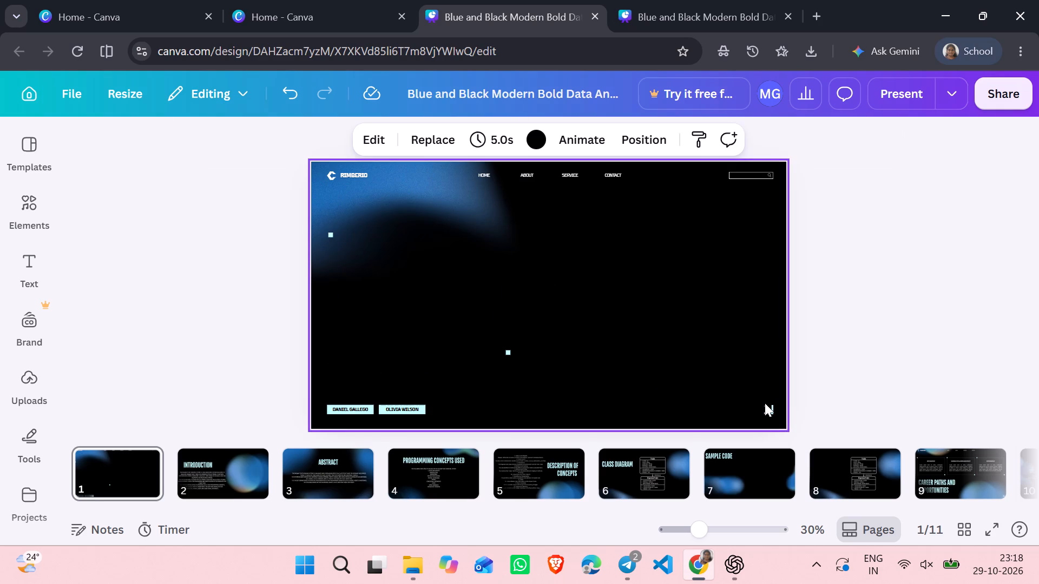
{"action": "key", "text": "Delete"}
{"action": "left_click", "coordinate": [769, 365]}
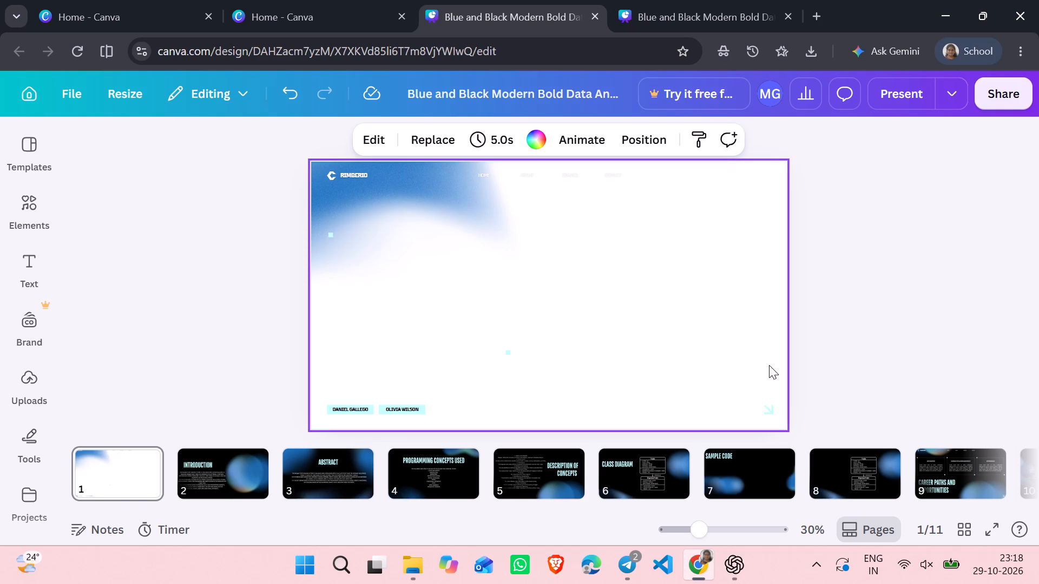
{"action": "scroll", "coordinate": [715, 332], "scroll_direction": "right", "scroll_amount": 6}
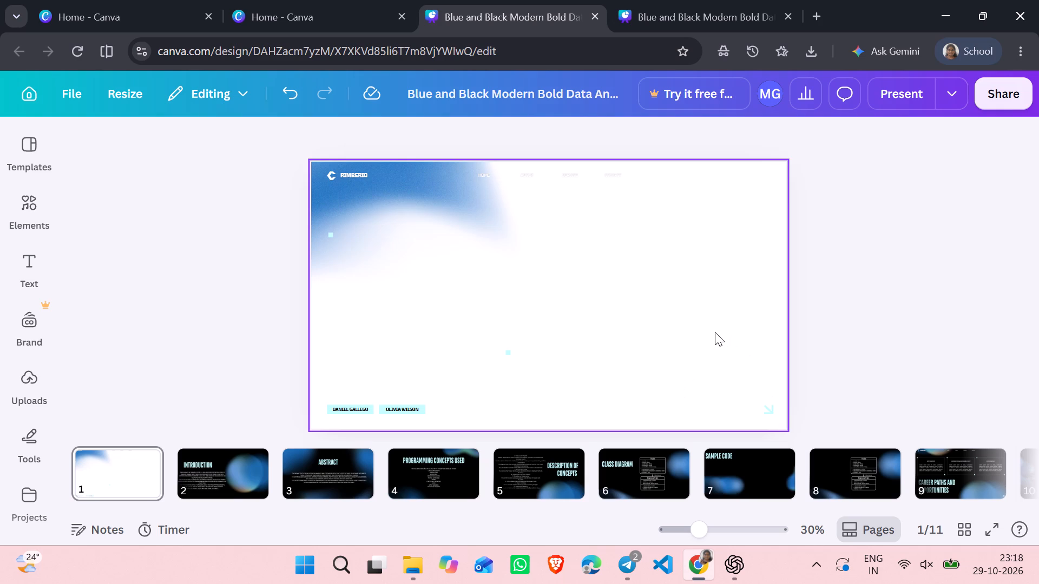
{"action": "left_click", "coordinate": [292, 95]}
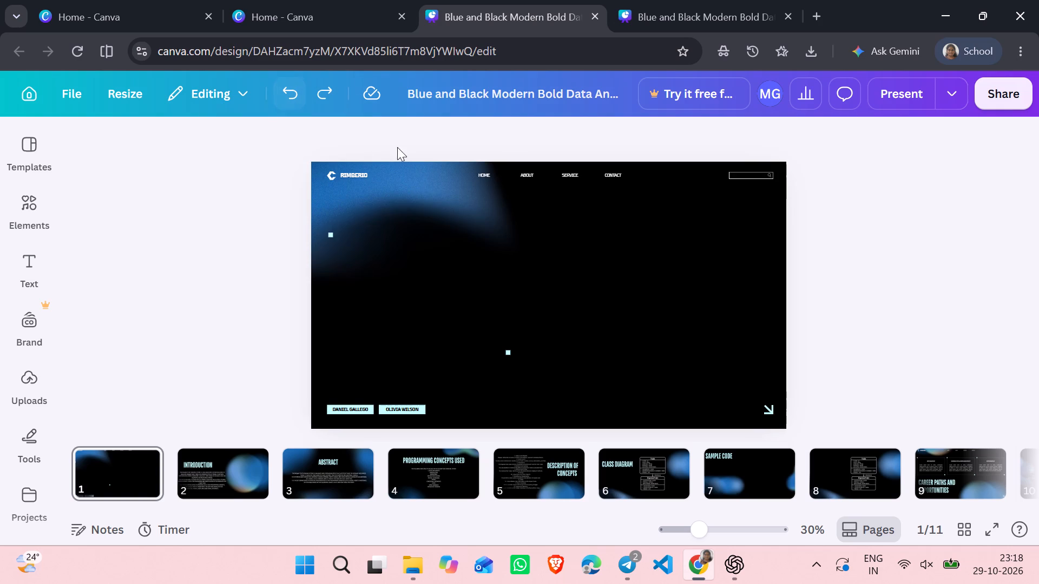
Delete the HOME label, the small corner arrow and the search bar graphic from page 1.
{"action": "left_click", "coordinate": [489, 176]}
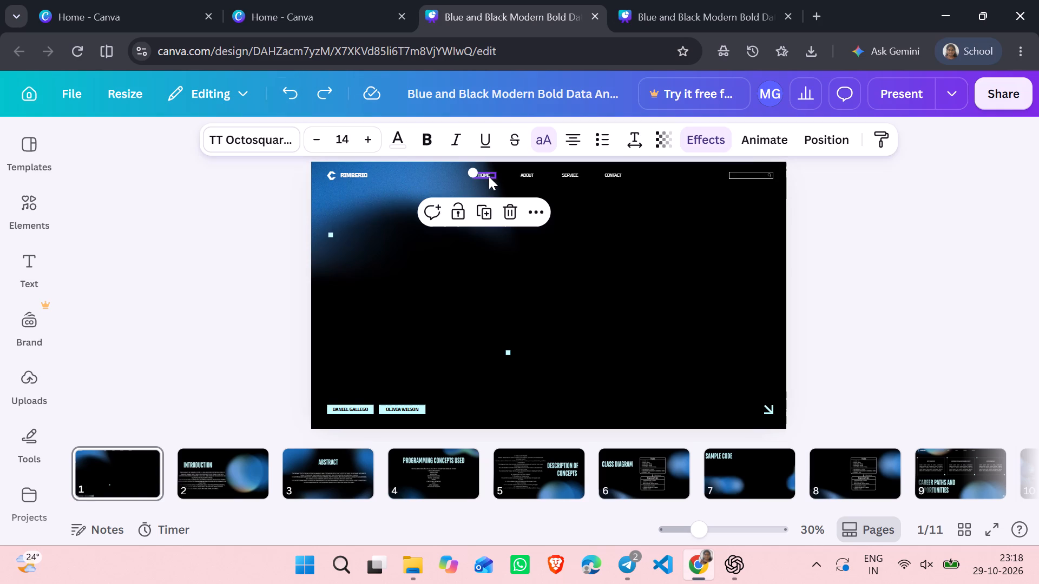
{"action": "left_click", "coordinate": [772, 406]}
{"action": "key", "text": "Delete"}
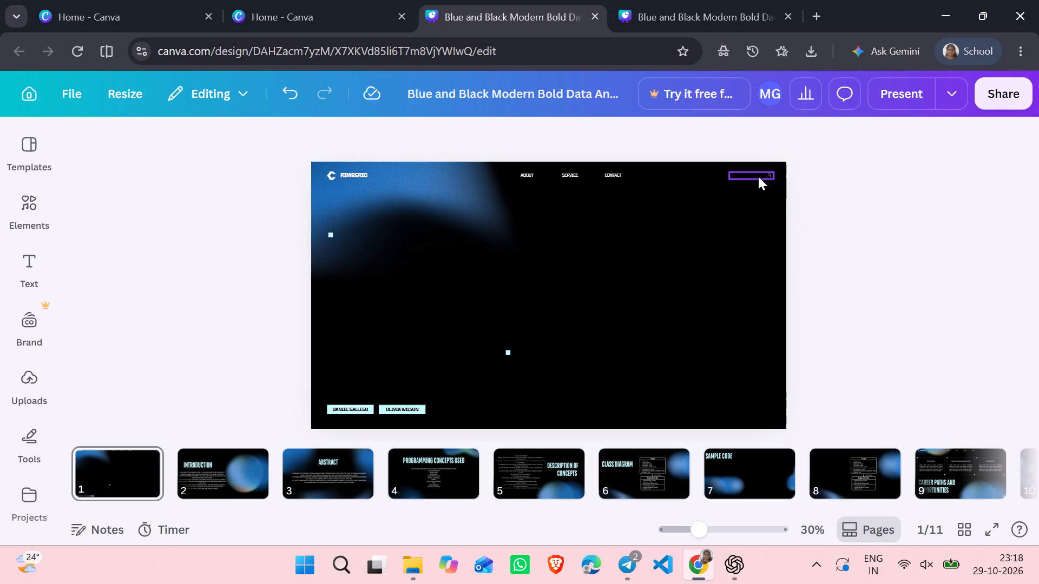
{"action": "left_click", "coordinate": [758, 176]}
{"action": "key", "text": "Delete"}
{"action": "key", "text": "Delete"}
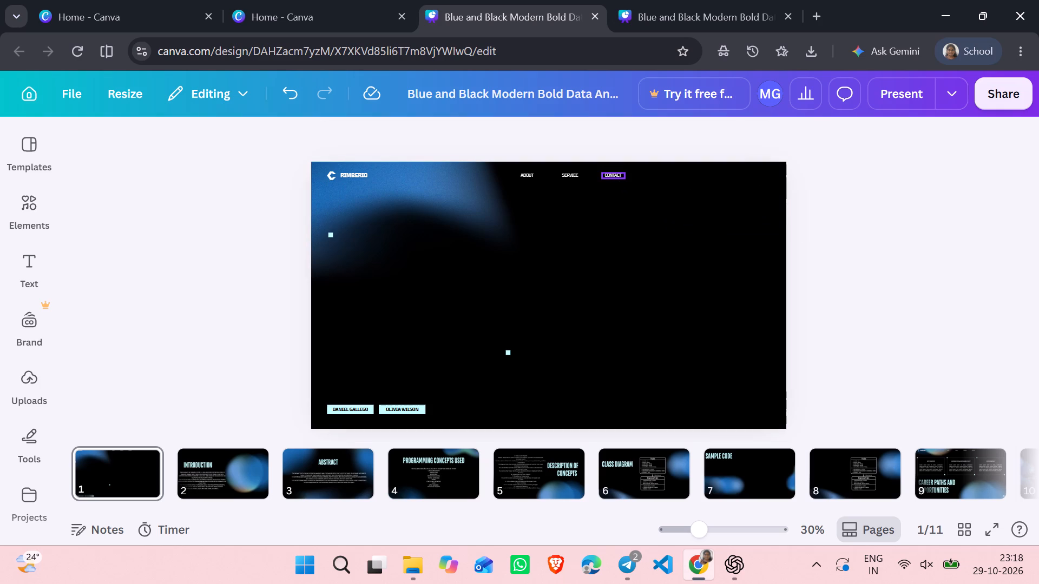
Delete the CONTACT, SERVICE and ABOUT navigation labels from page 1.
{"action": "key", "text": "Delete"}
{"action": "left_click", "coordinate": [614, 174]}
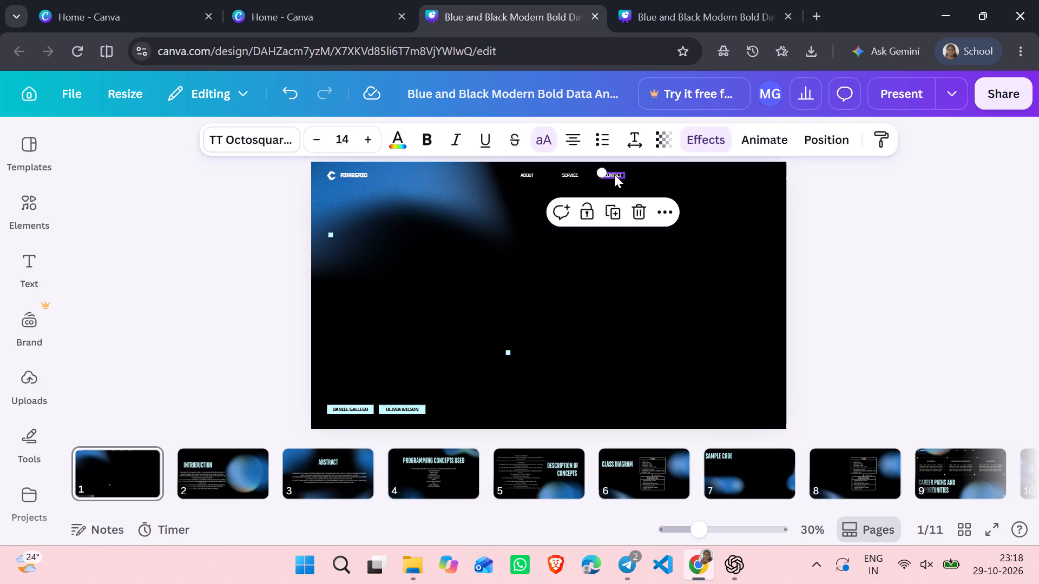
{"action": "key", "text": "Delete"}
{"action": "left_click", "coordinate": [576, 176]}
{"action": "key", "text": "Delete"}
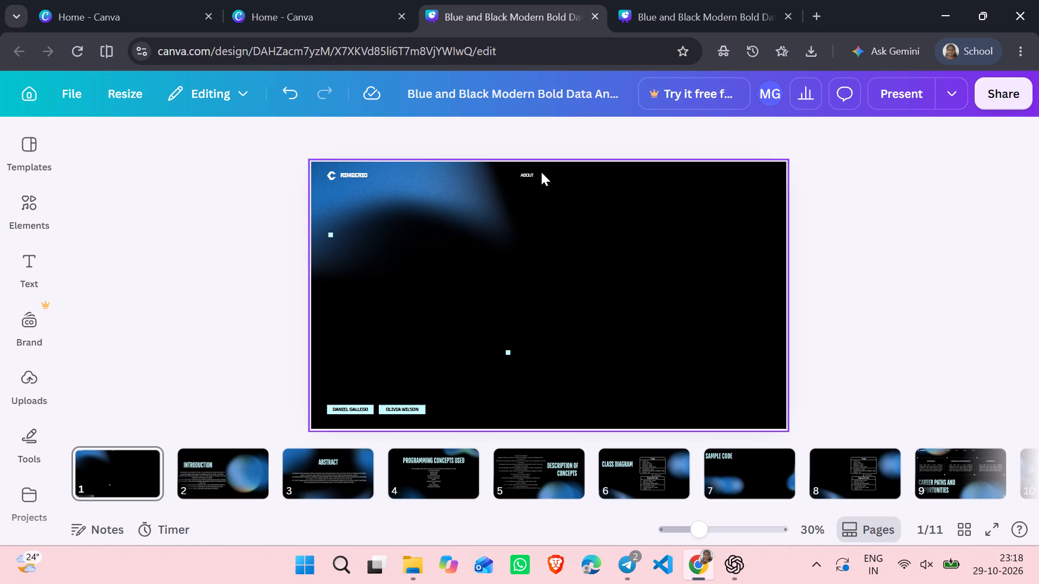
{"action": "left_click", "coordinate": [527, 175]}
{"action": "key", "text": "Delete"}
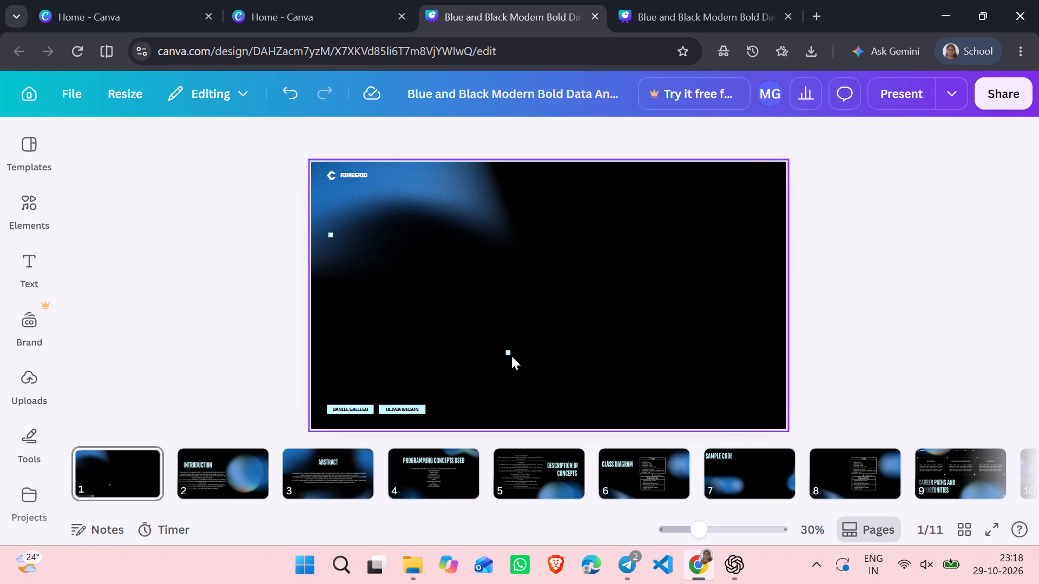
Delete the two small corner squares and both presenter name tags, including their filled box, from page 1.
{"action": "left_click", "coordinate": [508, 353]}
{"action": "key", "text": "Delete"}
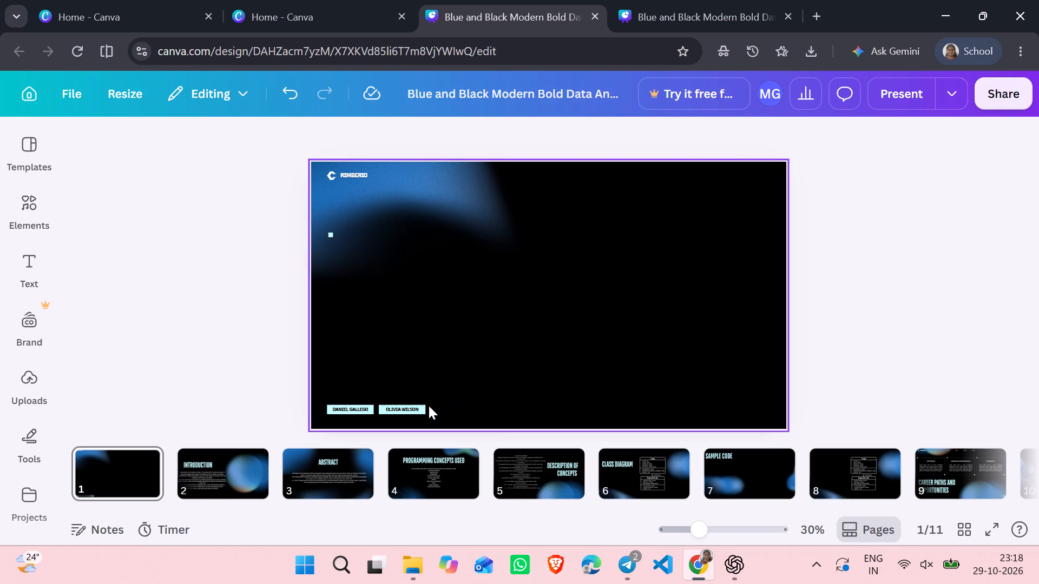
{"action": "left_click", "coordinate": [419, 408]}
{"action": "key", "text": "Delete"}
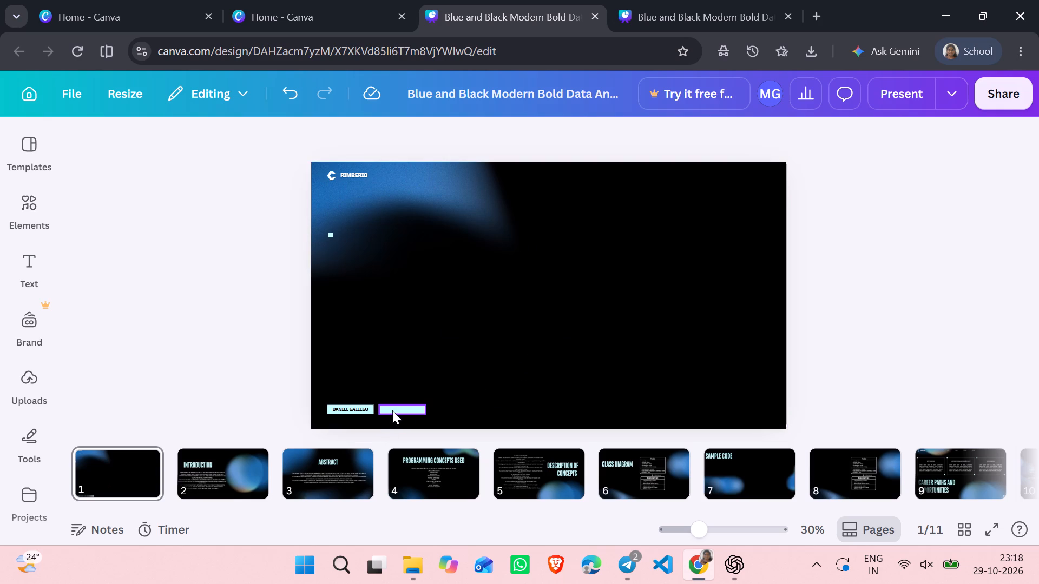
{"action": "left_click", "coordinate": [392, 410]}
{"action": "key", "text": "Delete"}
{"action": "left_click", "coordinate": [348, 413]}
{"action": "key", "text": "Delete"}
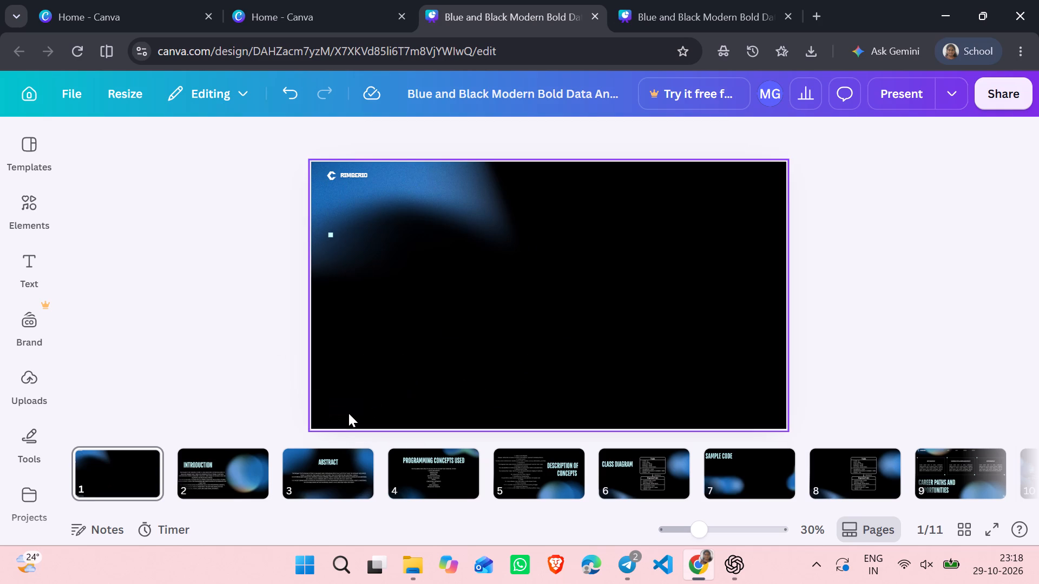
{"action": "left_click", "coordinate": [328, 232]}
{"action": "key", "text": "Delete"}
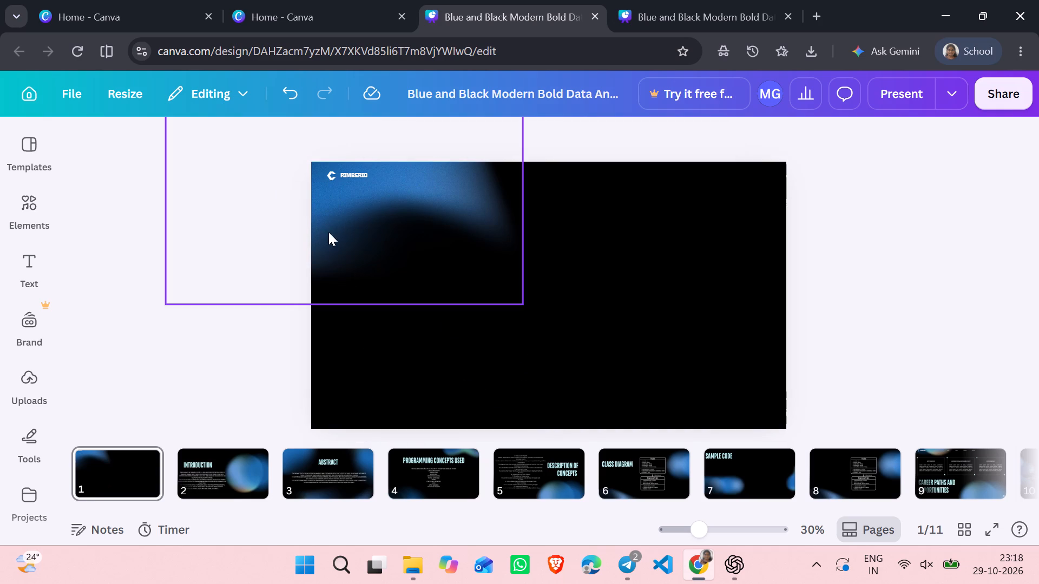
Delete the RIMBERIO company name and the logo icon beside it from page 1.
{"action": "left_click", "coordinate": [351, 174]}
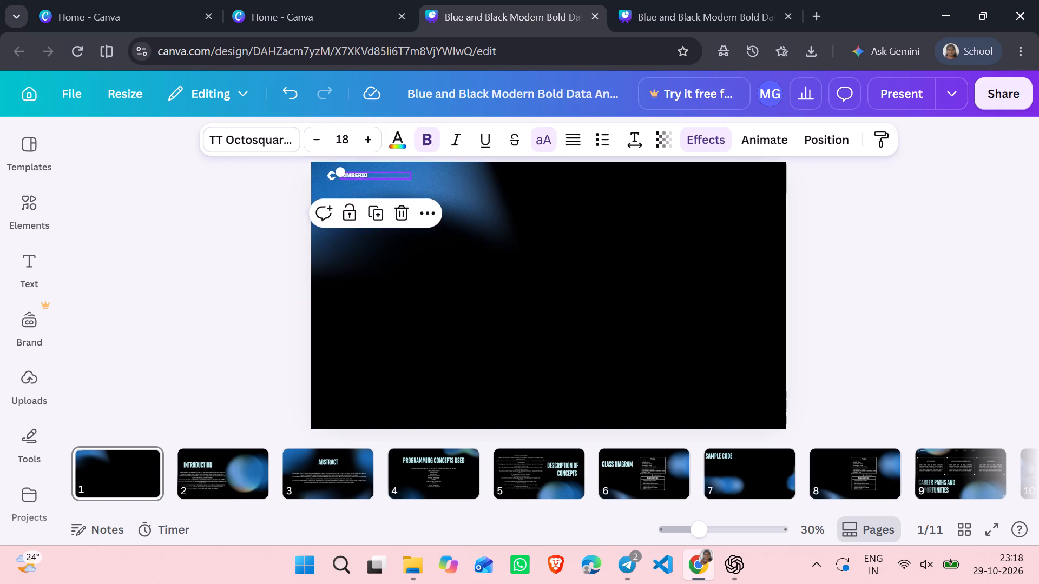
{"action": "key", "text": "Delete"}
{"action": "left_click", "coordinate": [331, 177]}
{"action": "key", "text": "Delete"}
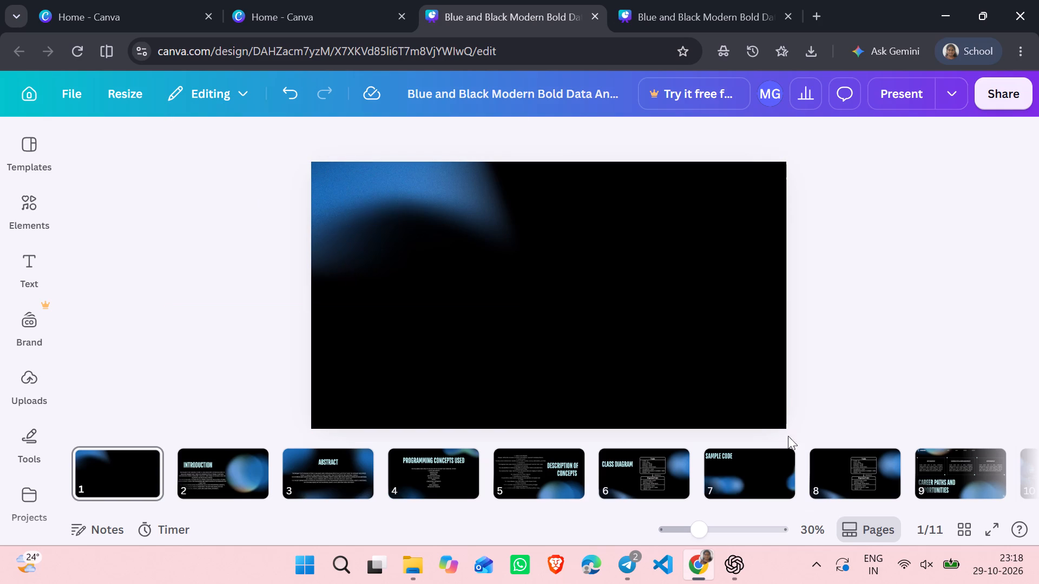
Delete page 8, the untitled table page between Sample Code and Career Paths and Opportunities.
{"action": "left_click", "coordinate": [871, 468]}
{"action": "key", "text": "Delete"}
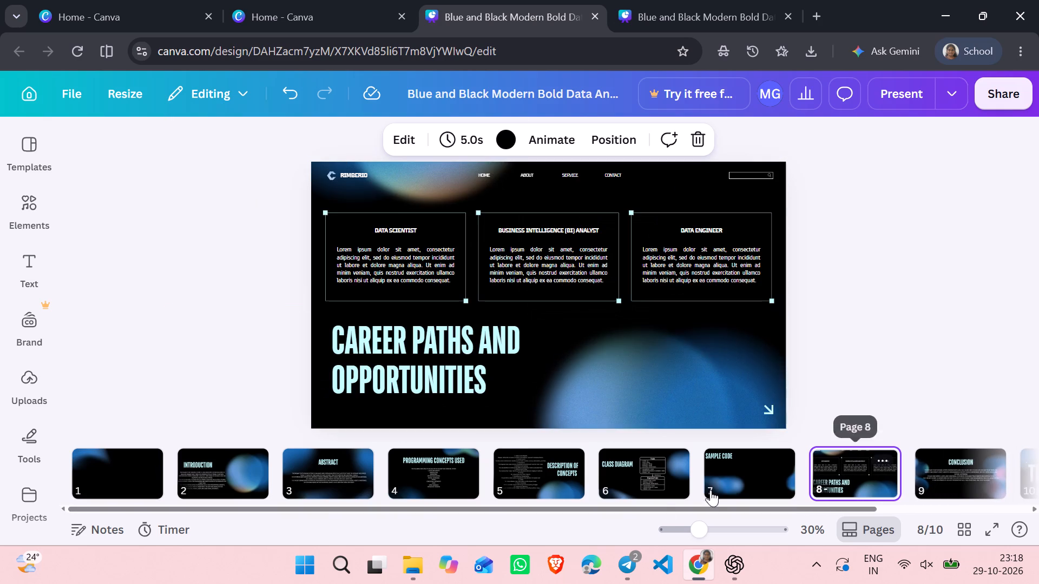
Paste the title RAILWAY TICKET BOOKING SYSTEM with its train emoji onto the cleared page 1.
{"action": "left_click", "coordinate": [145, 471]}
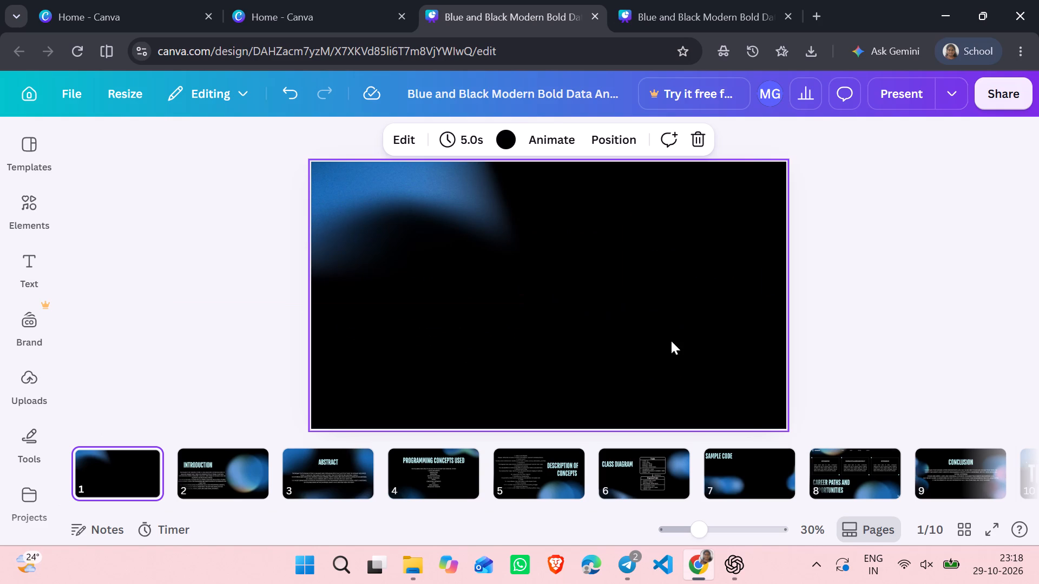
{"action": "key", "text": "ctrl+v"}
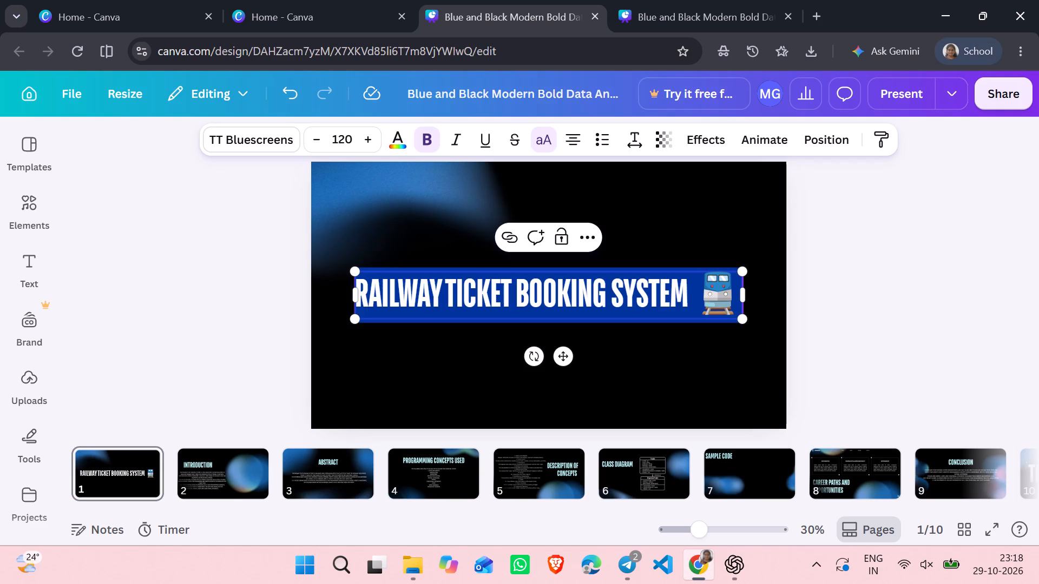
Remove the train emoji from the end of the railway title on page 1.
{"action": "left_click", "coordinate": [731, 300]}
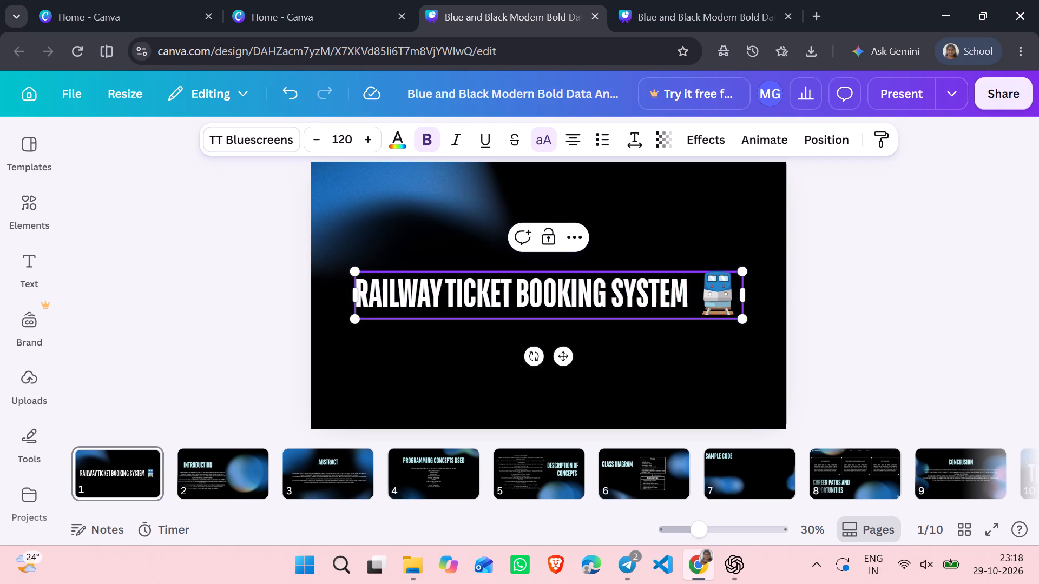
{"action": "key", "text": "Delete"}
{"action": "left_click", "coordinate": [737, 296]}
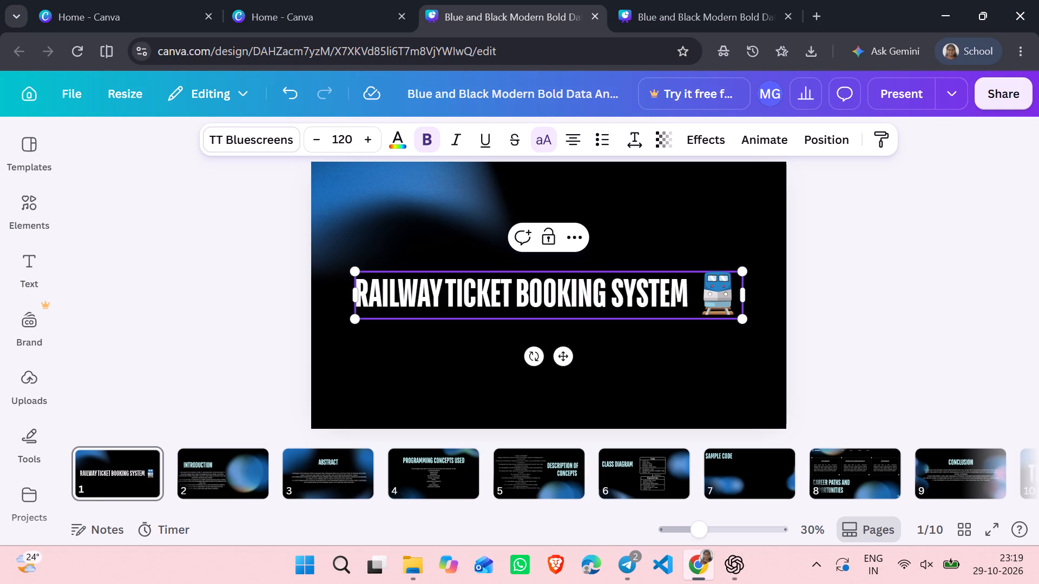
{"action": "left_click", "coordinate": [737, 296]}
{"action": "key", "text": "Delete"}
{"action": "left_click", "coordinate": [732, 296]}
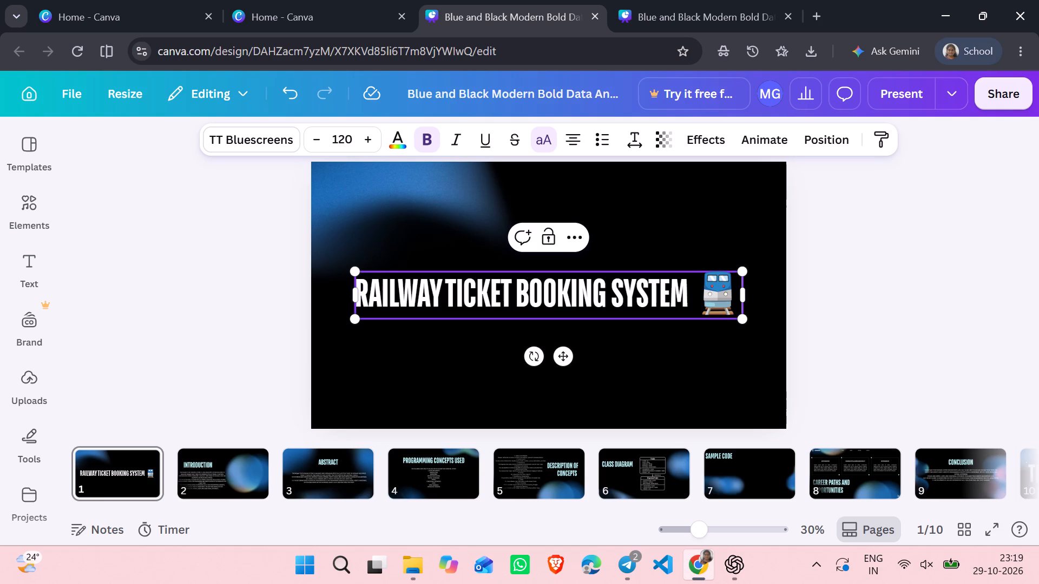
{"action": "double_click", "coordinate": [732, 296]}
{"action": "left_click", "coordinate": [732, 296]}
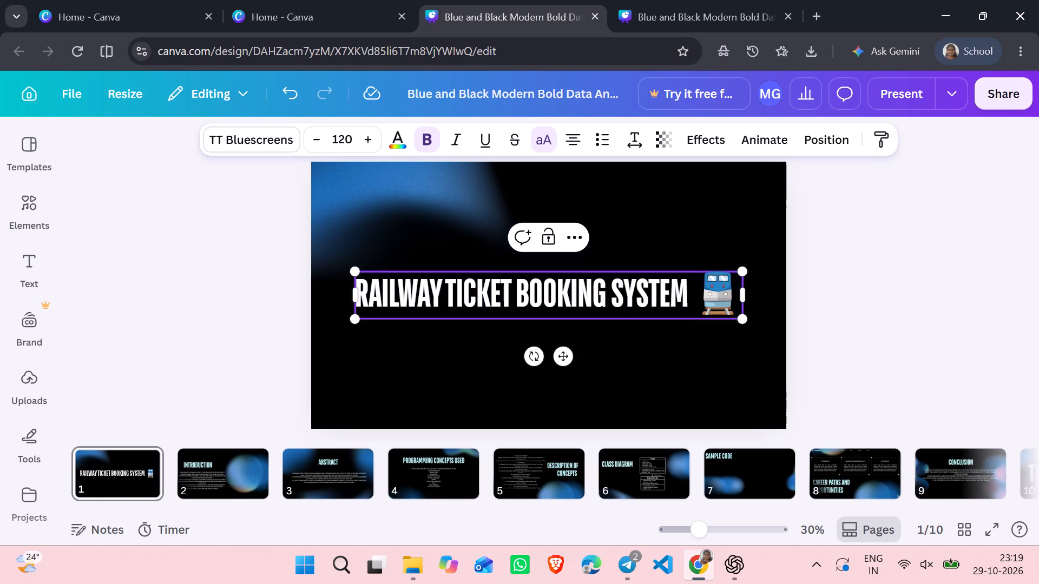
{"action": "left_click", "coordinate": [732, 296]}
{"action": "double_click", "coordinate": [732, 296]}
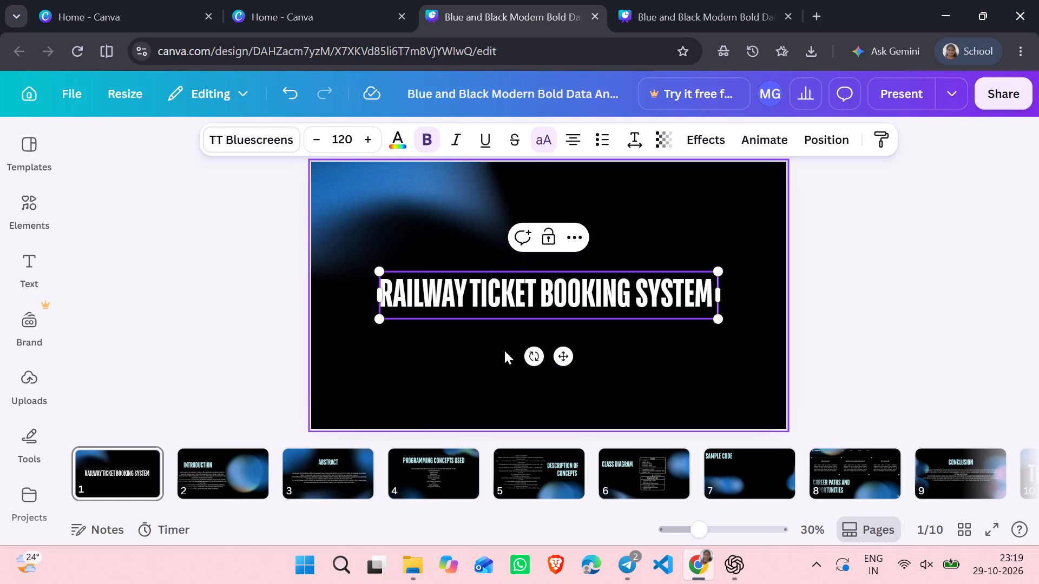
Increase the cover title's font size to 121 and recolour all its text light cyan (#C4FDFF).
{"action": "left_click", "coordinate": [370, 143]}
{"action": "left_click", "coordinate": [399, 143]}
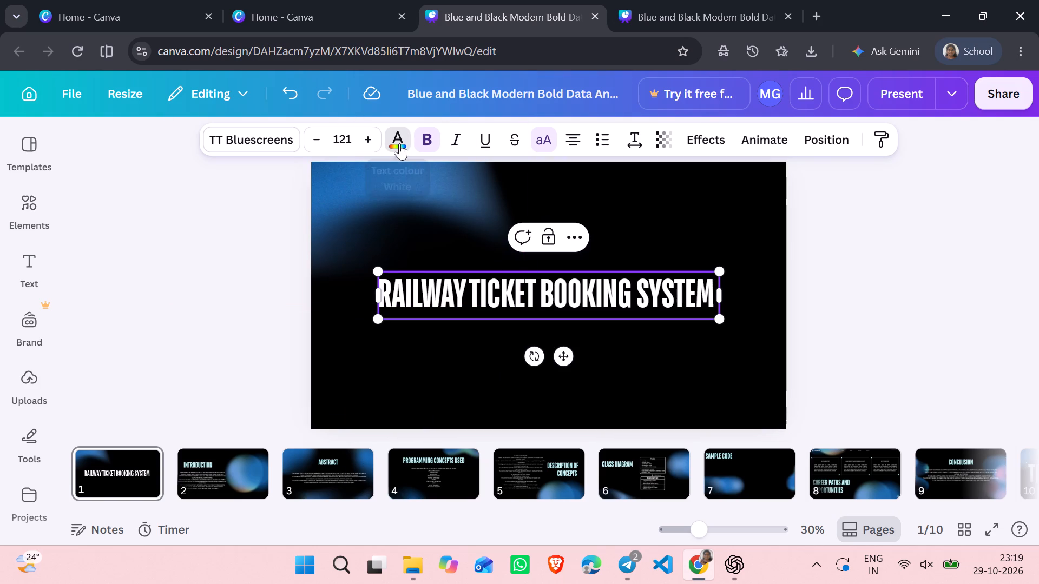
{"action": "left_click", "coordinate": [164, 295]}
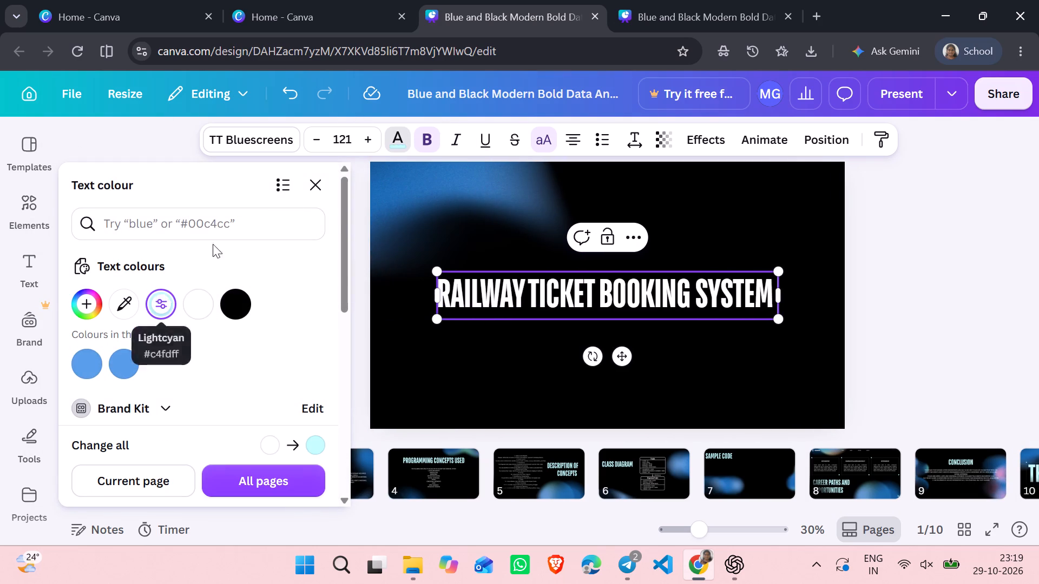
{"action": "left_click", "coordinate": [153, 295]}
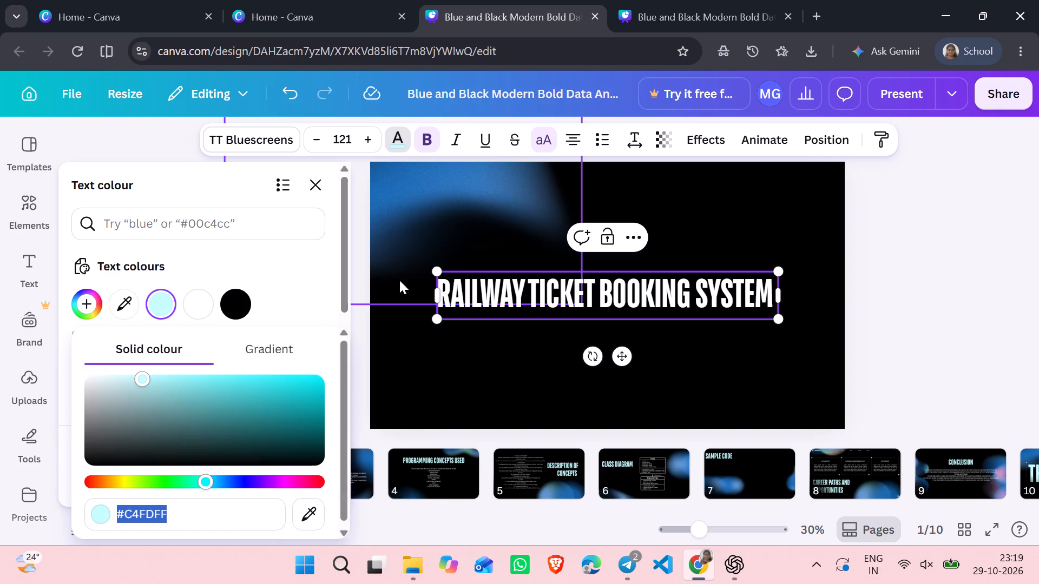
{"action": "triple_click", "coordinate": [447, 289]}
{"action": "left_click", "coordinate": [447, 289]}
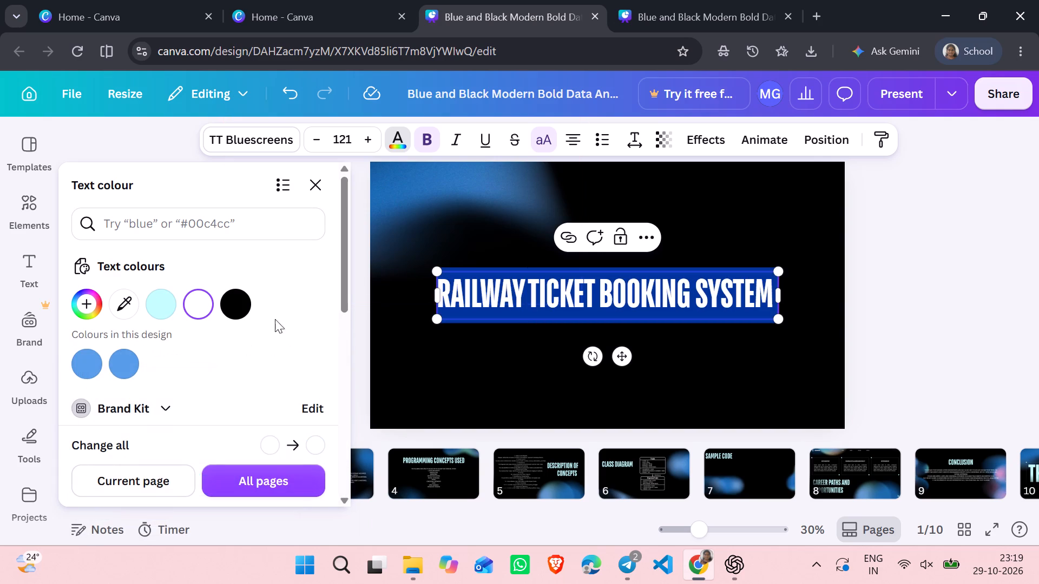
{"action": "left_click", "coordinate": [166, 302]}
{"action": "left_click", "coordinate": [166, 302]}
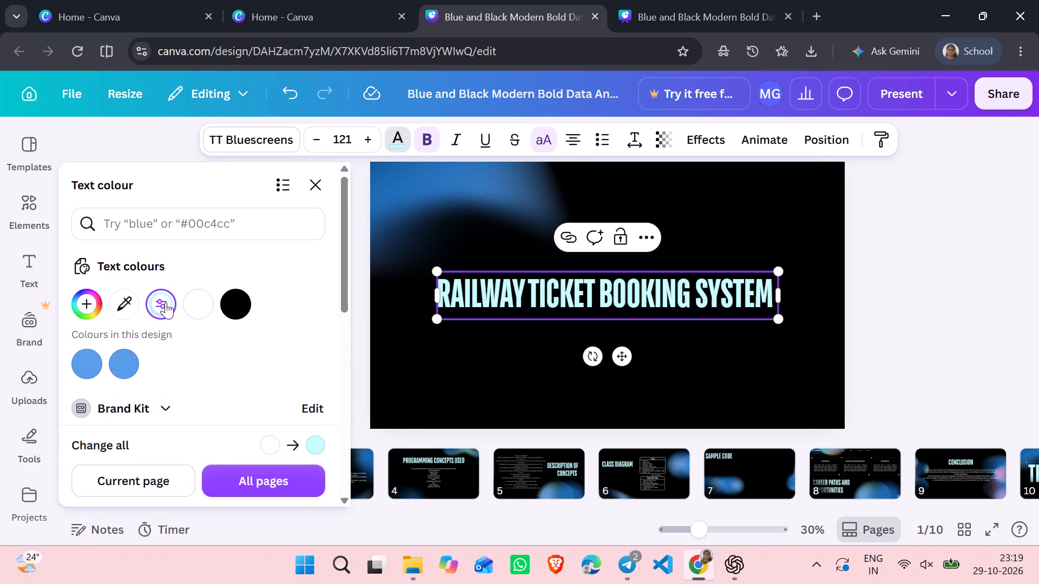
{"action": "left_click", "coordinate": [934, 350]}
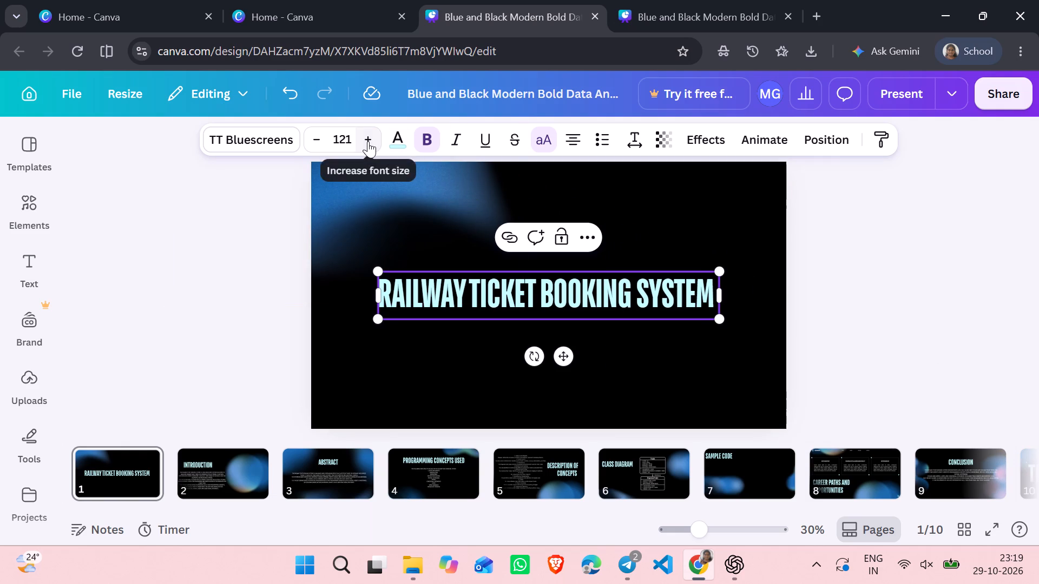
Enlarge the cover title's font size to 144 and deselect the text box.
{"action": "triple_click", "coordinate": [368, 141]}
{"action": "triple_click", "coordinate": [368, 141]}
{"action": "triple_click", "coordinate": [368, 141]}
{"action": "triple_click", "coordinate": [368, 141]}
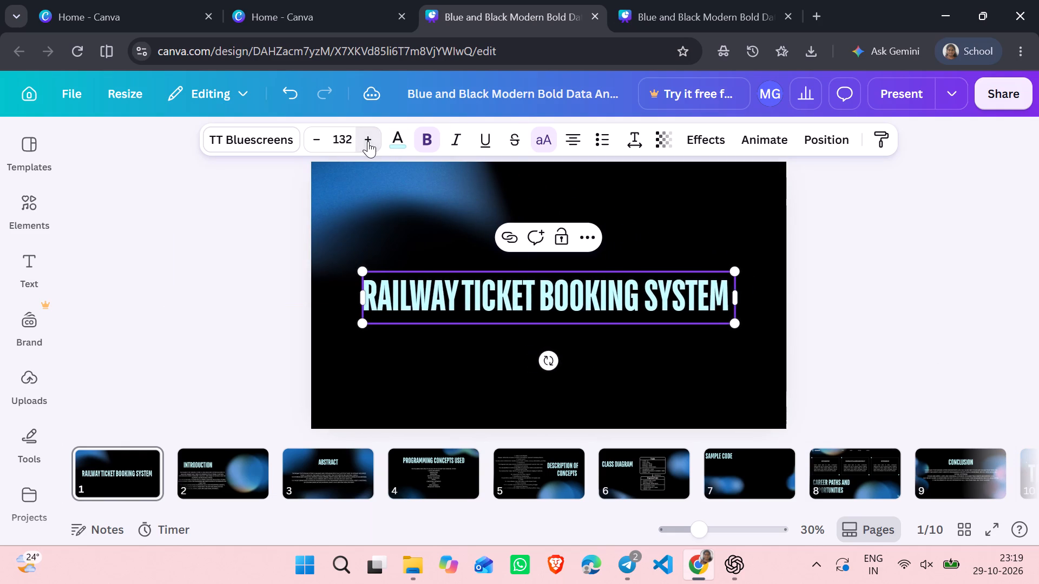
{"action": "triple_click", "coordinate": [368, 141]}
{"action": "triple_click", "coordinate": [368, 141]}
{"action": "triple_click", "coordinate": [368, 141]}
{"action": "double_click", "coordinate": [368, 141]}
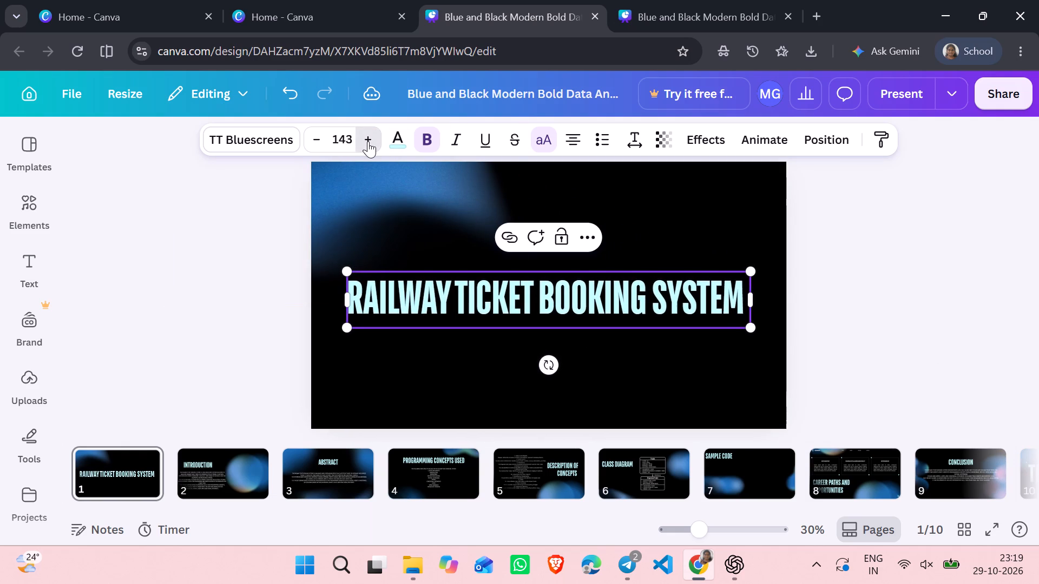
{"action": "left_click", "coordinate": [878, 337]}
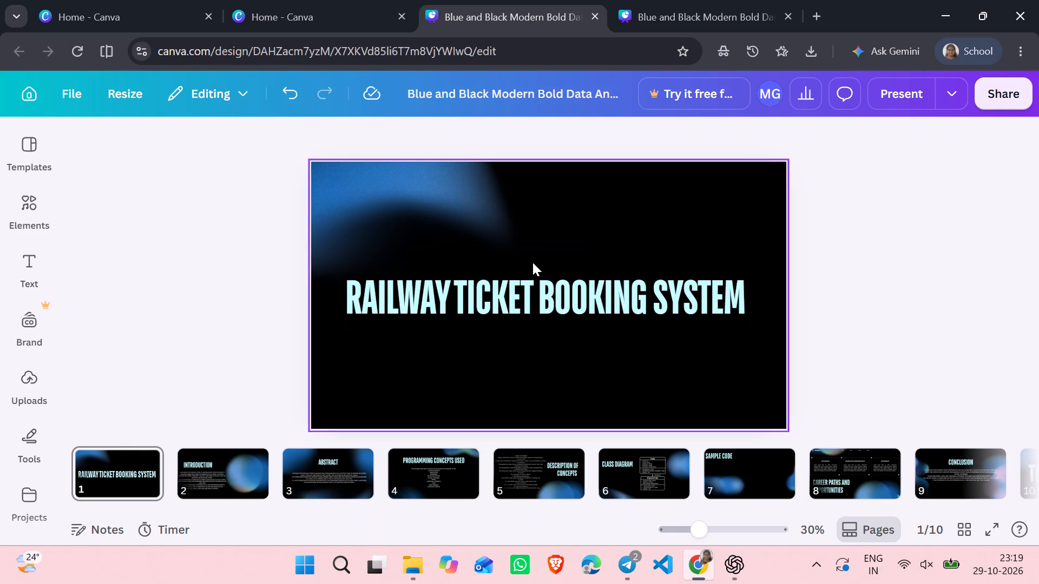
Move the cover title slightly upward on page 1 and deselect it.
{"action": "left_click", "coordinate": [535, 275]}
{"action": "left_click_drag", "start_coordinate": [540, 273], "coordinate": [539, 266]}
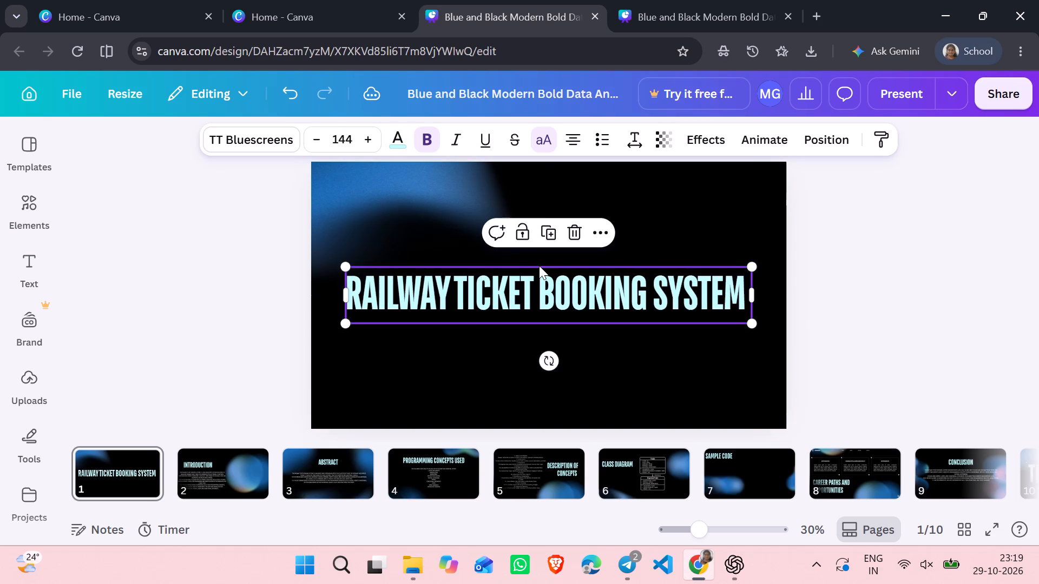
{"action": "left_click", "coordinate": [886, 294]}
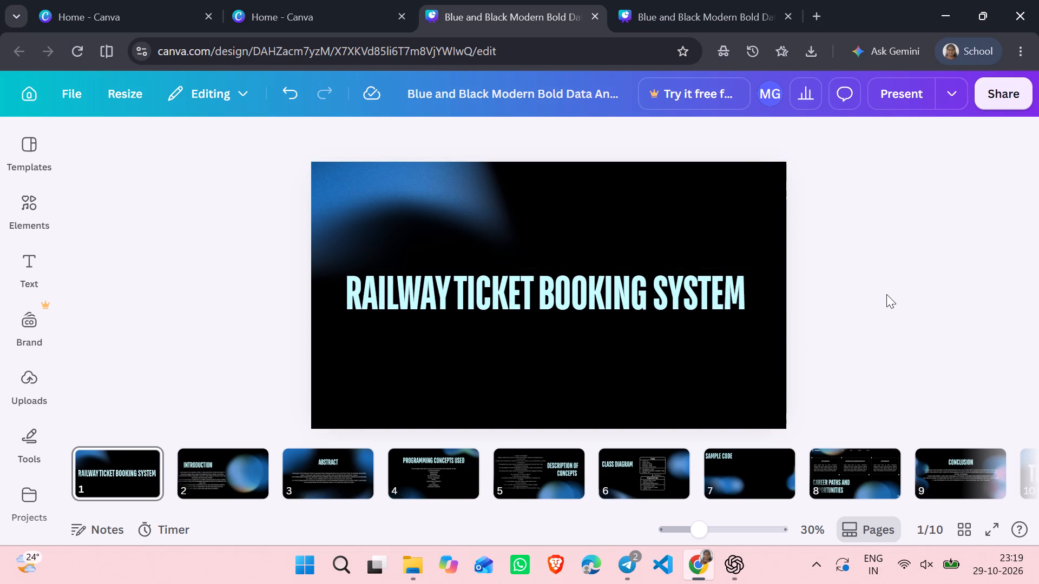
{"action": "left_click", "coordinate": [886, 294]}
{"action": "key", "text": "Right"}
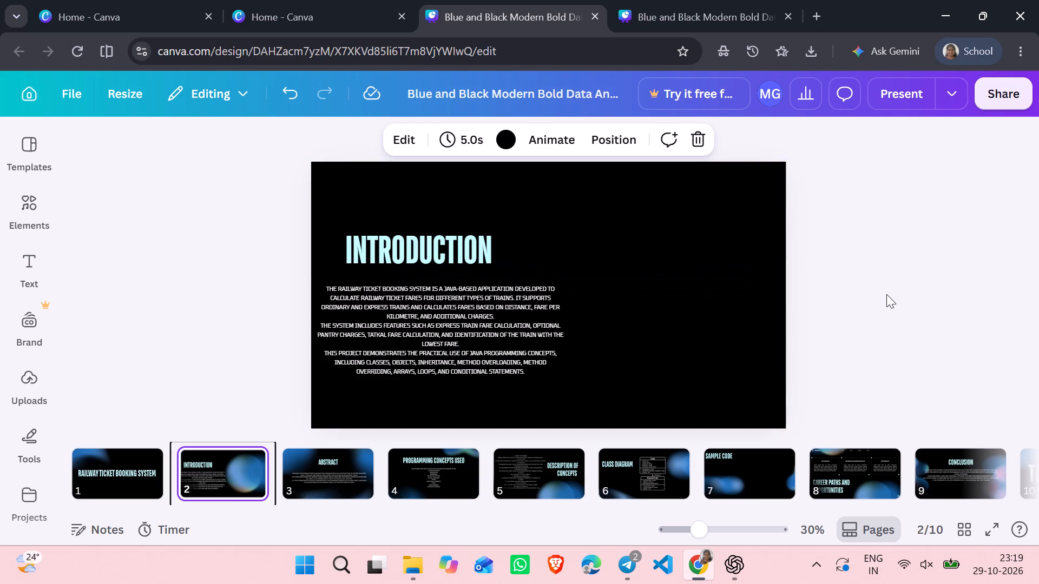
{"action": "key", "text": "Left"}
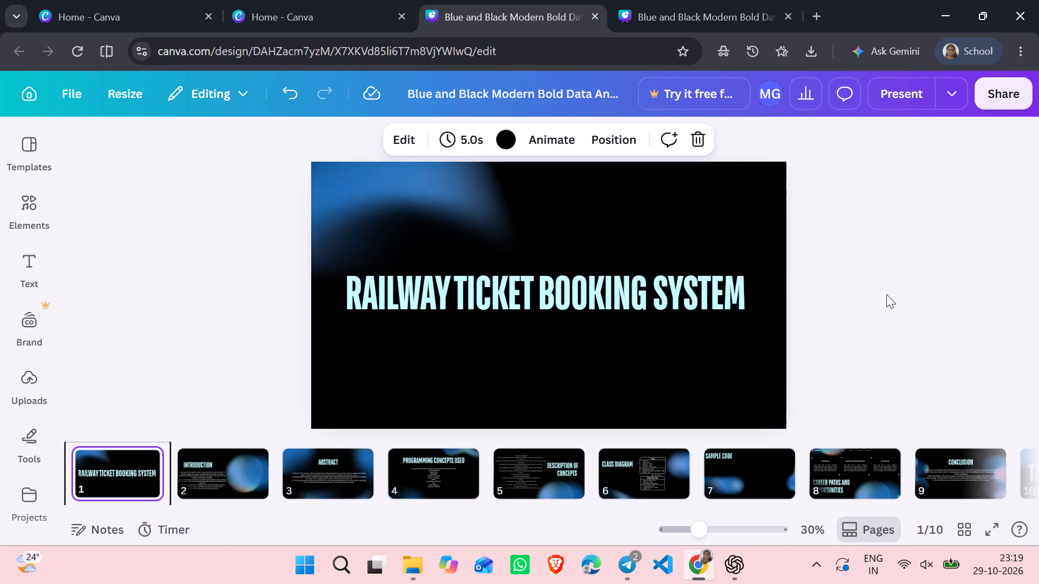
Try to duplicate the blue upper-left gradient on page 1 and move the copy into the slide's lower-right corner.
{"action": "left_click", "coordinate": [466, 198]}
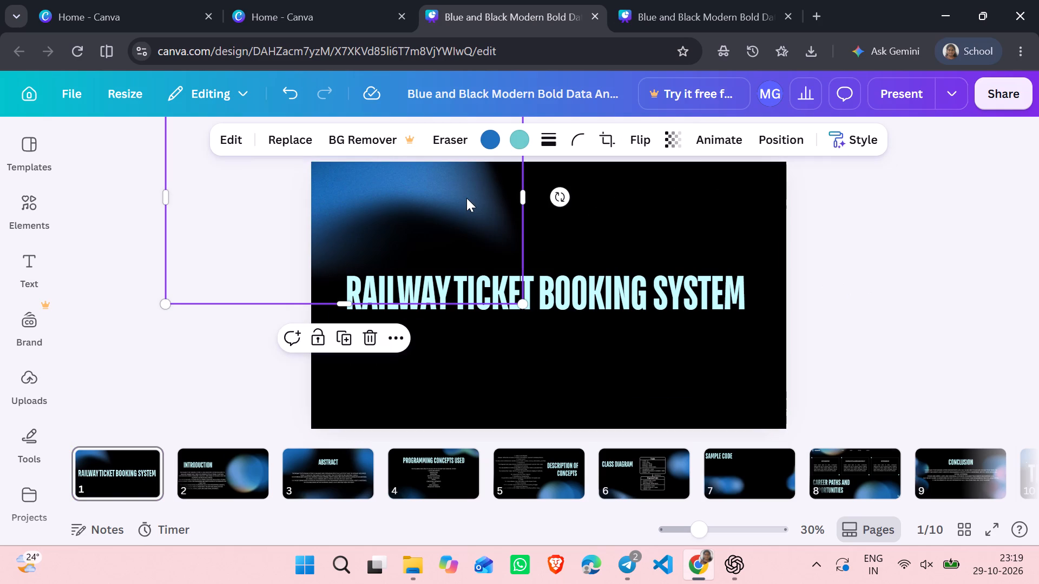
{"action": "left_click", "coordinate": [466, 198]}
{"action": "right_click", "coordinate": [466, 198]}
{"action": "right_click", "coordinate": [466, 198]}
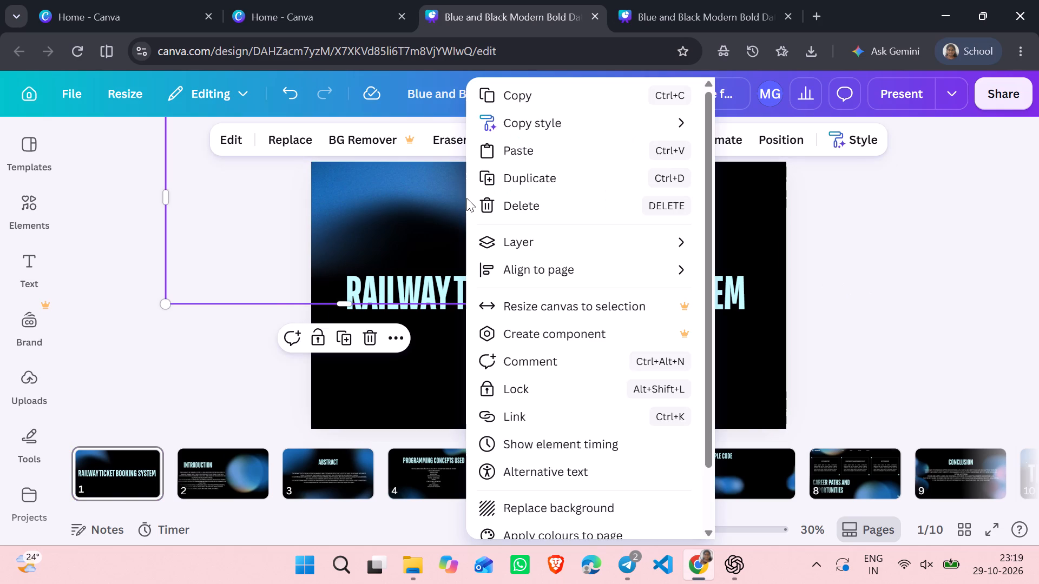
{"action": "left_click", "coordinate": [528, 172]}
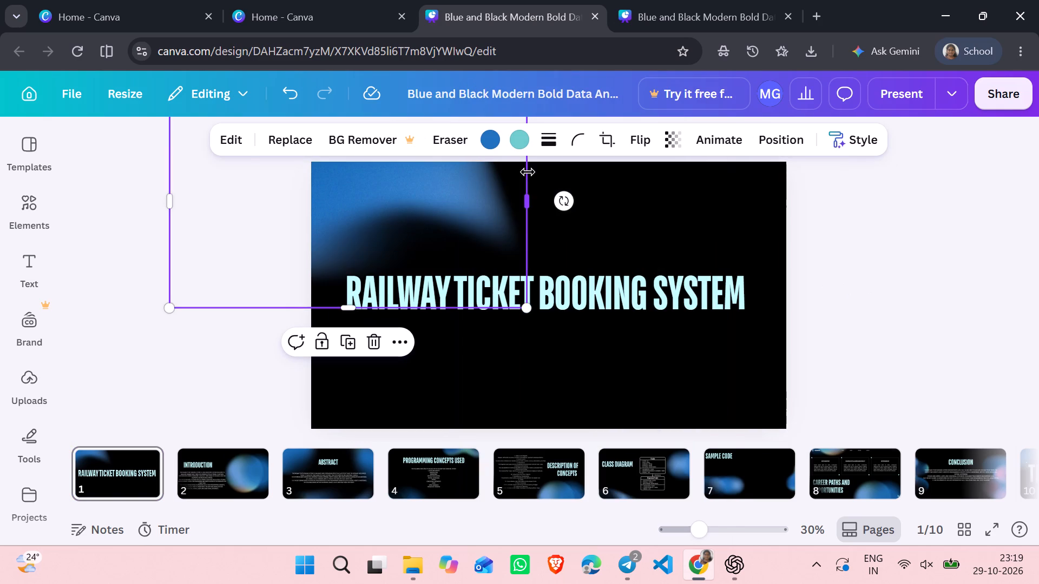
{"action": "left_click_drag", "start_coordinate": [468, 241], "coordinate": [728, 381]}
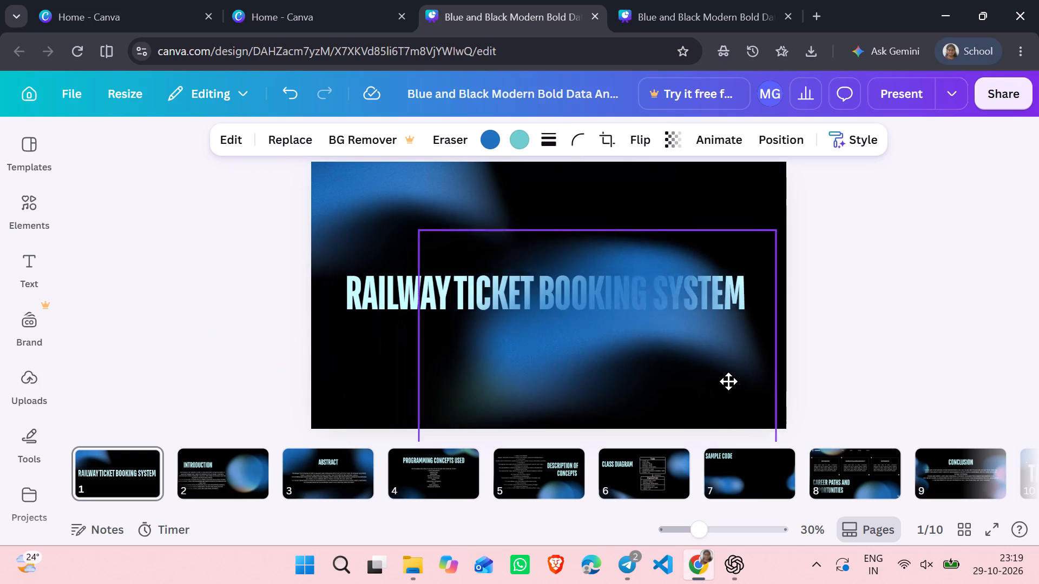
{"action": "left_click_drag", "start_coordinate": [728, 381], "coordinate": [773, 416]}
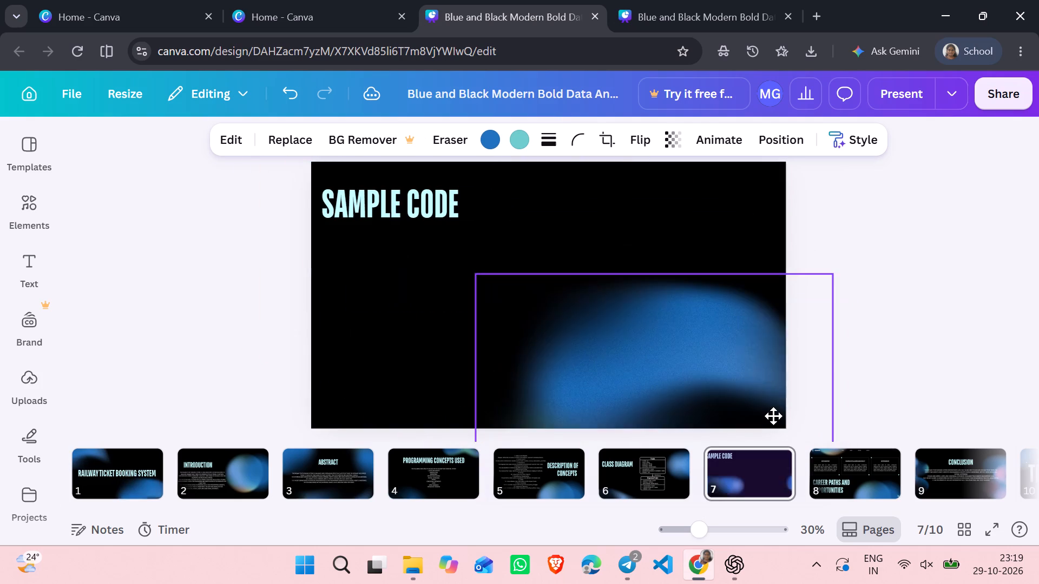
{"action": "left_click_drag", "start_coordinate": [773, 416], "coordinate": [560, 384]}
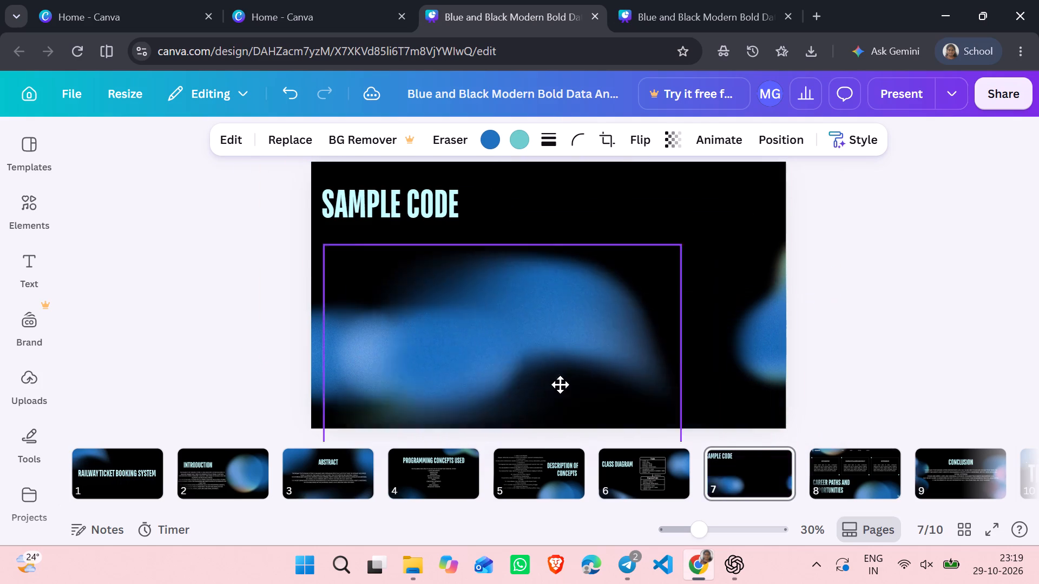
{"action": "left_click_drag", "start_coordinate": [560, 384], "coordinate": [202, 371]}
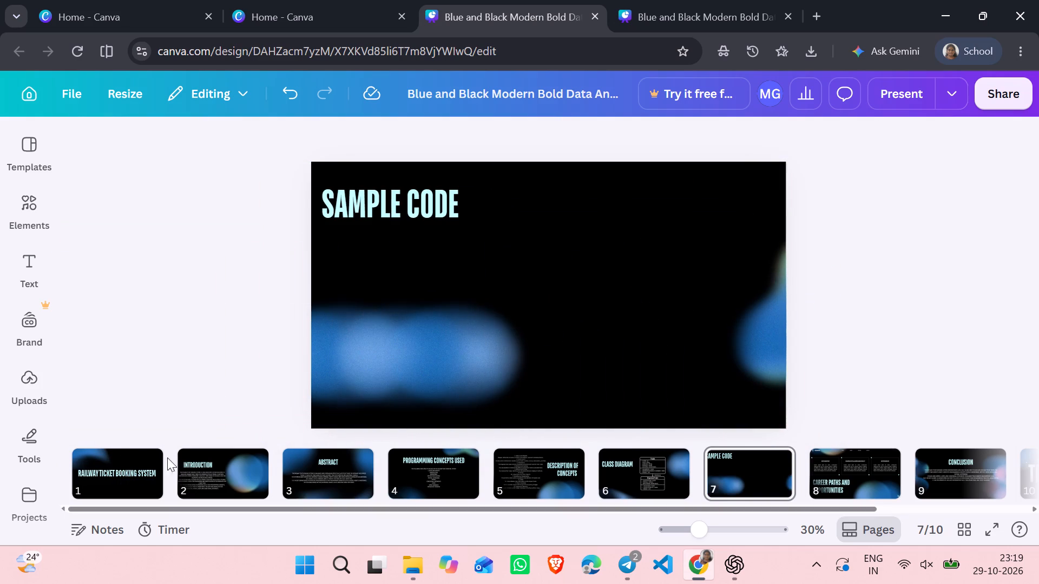
Duplicate the blue upper-left gradient on page 1 and place the copy in the slide's lower-right area, below the title.
{"action": "left_click", "coordinate": [154, 460]}
{"action": "left_click", "coordinate": [432, 211]}
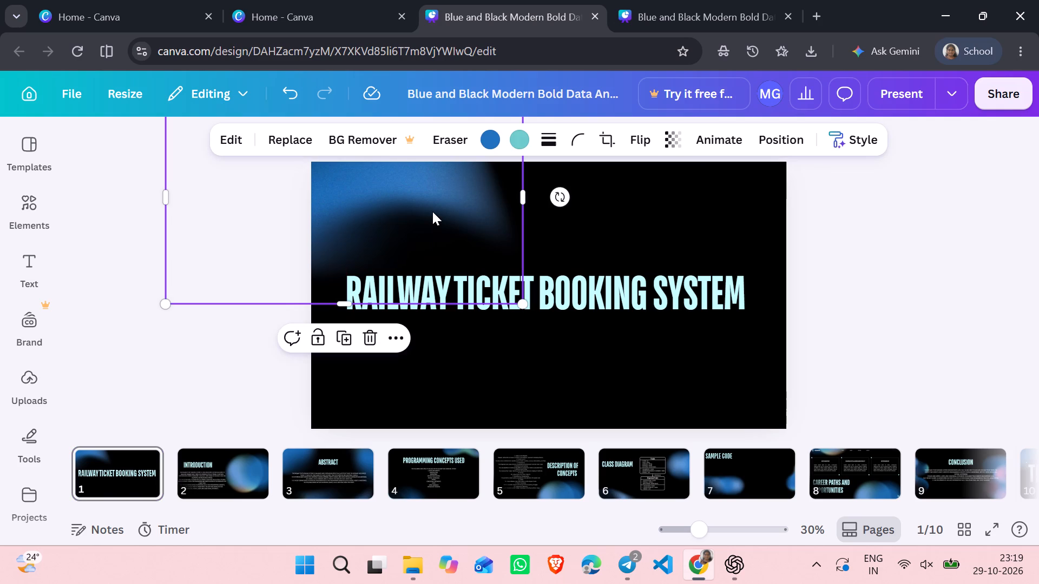
{"action": "left_click", "coordinate": [400, 330]}
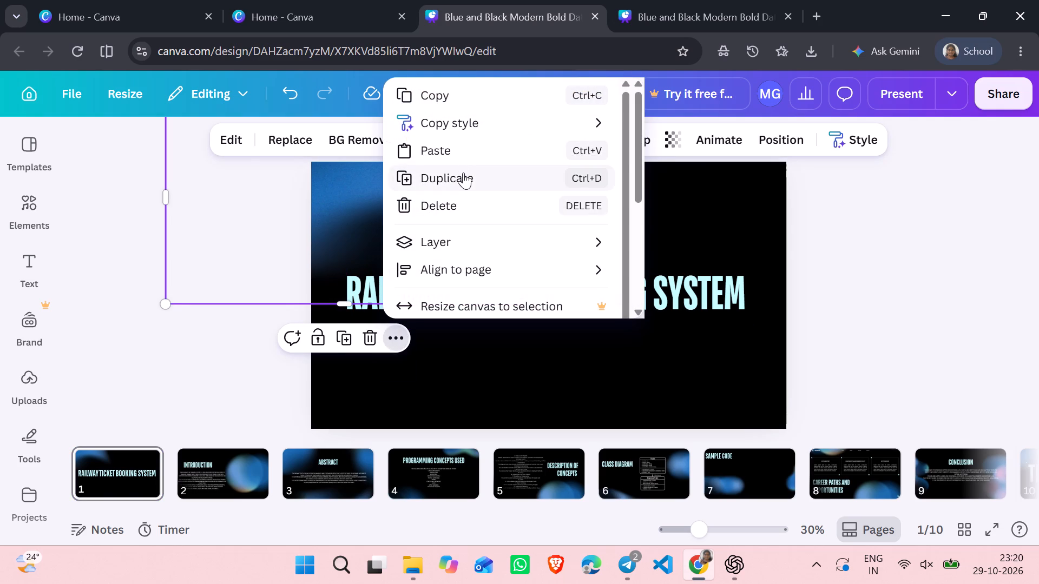
{"action": "left_click", "coordinate": [463, 172]}
{"action": "left_click_drag", "start_coordinate": [427, 197], "coordinate": [615, 342]}
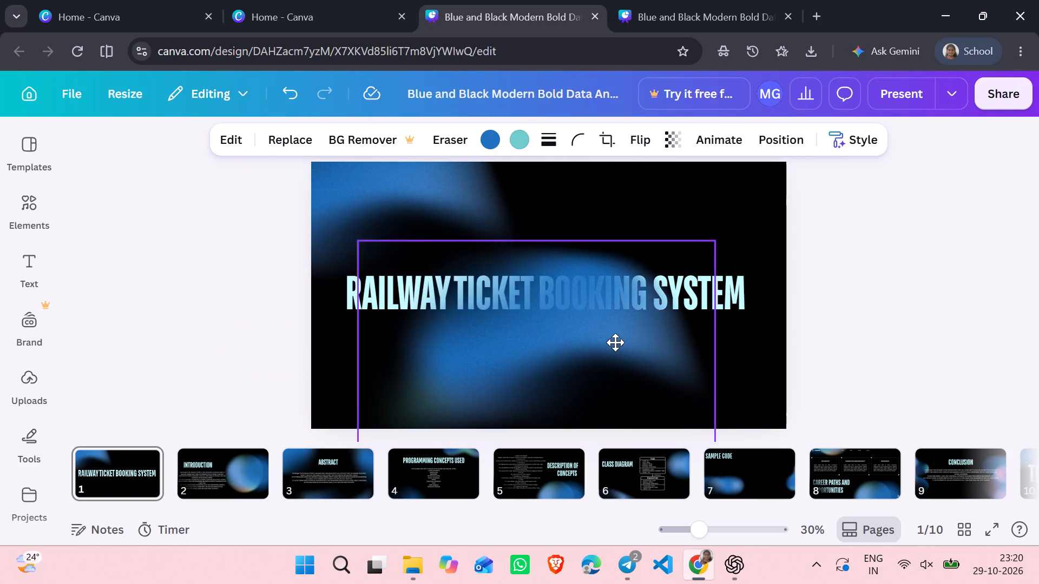
{"action": "left_click_drag", "start_coordinate": [615, 342], "coordinate": [712, 381]}
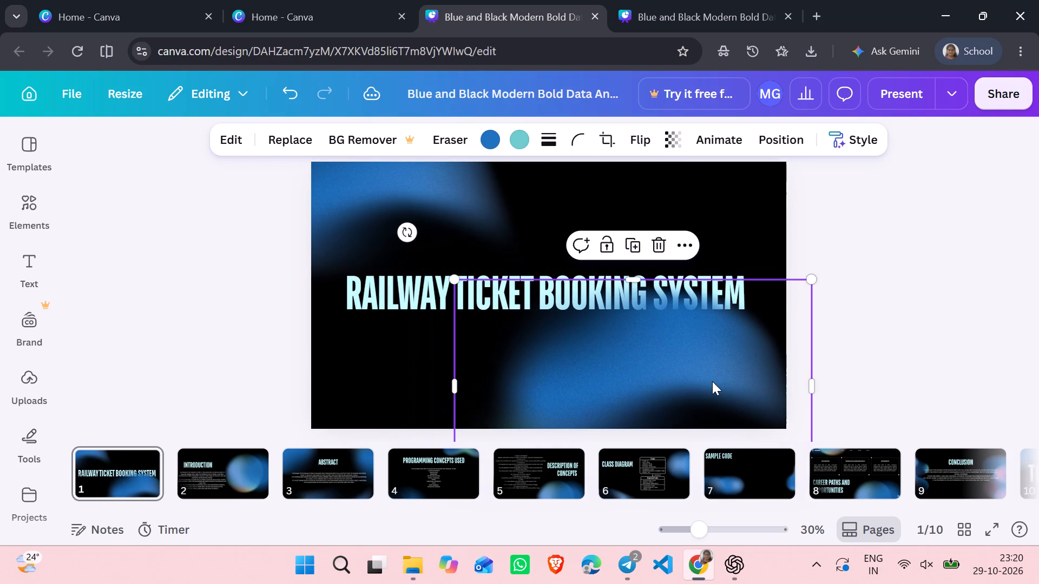
{"action": "left_click", "coordinate": [883, 403]}
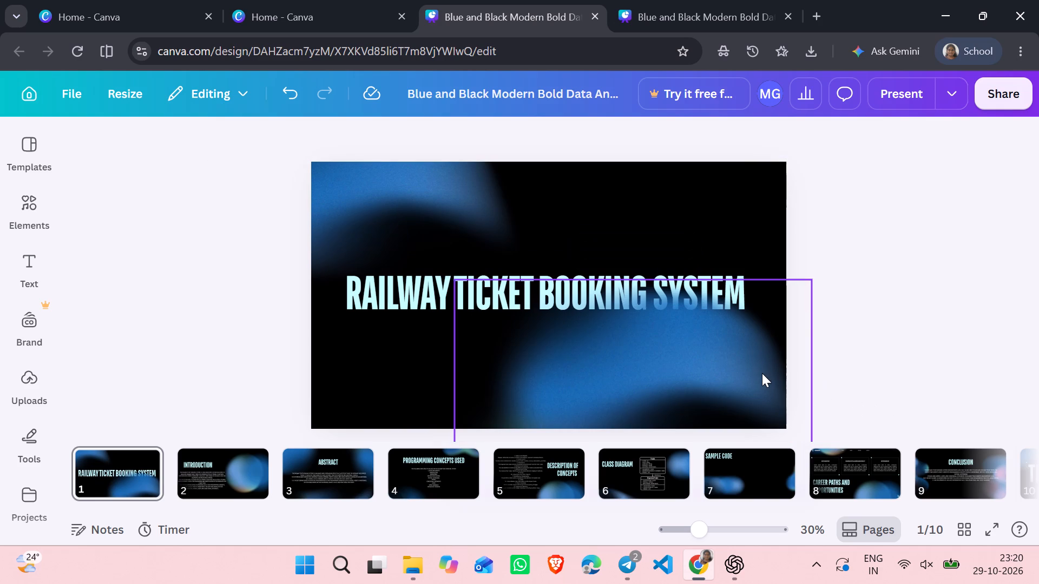
{"action": "left_click_drag", "start_coordinate": [760, 374], "coordinate": [768, 388]}
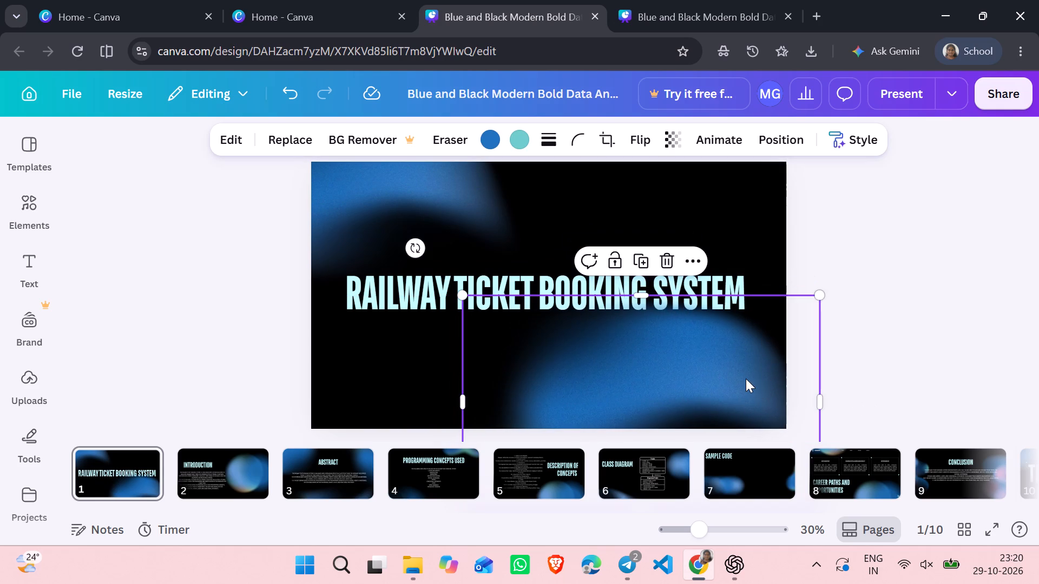
Rotate the duplicated gradient on page 1 to about 164° so its curve faces the slide's lower-right corner.
{"action": "left_click", "coordinate": [419, 241]}
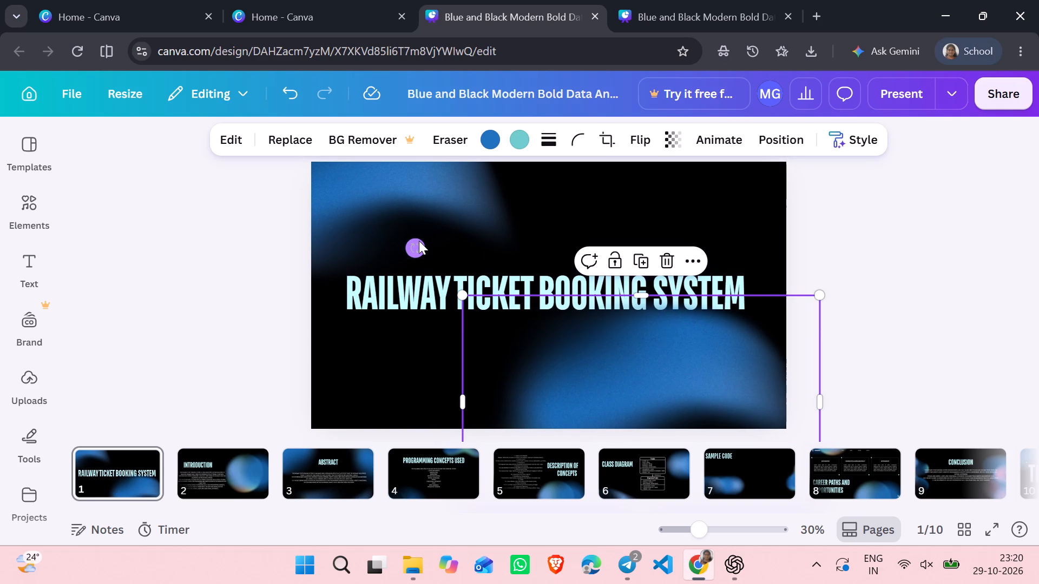
{"action": "left_click", "coordinate": [419, 241]}
{"action": "left_click_drag", "start_coordinate": [415, 247], "coordinate": [536, 334]}
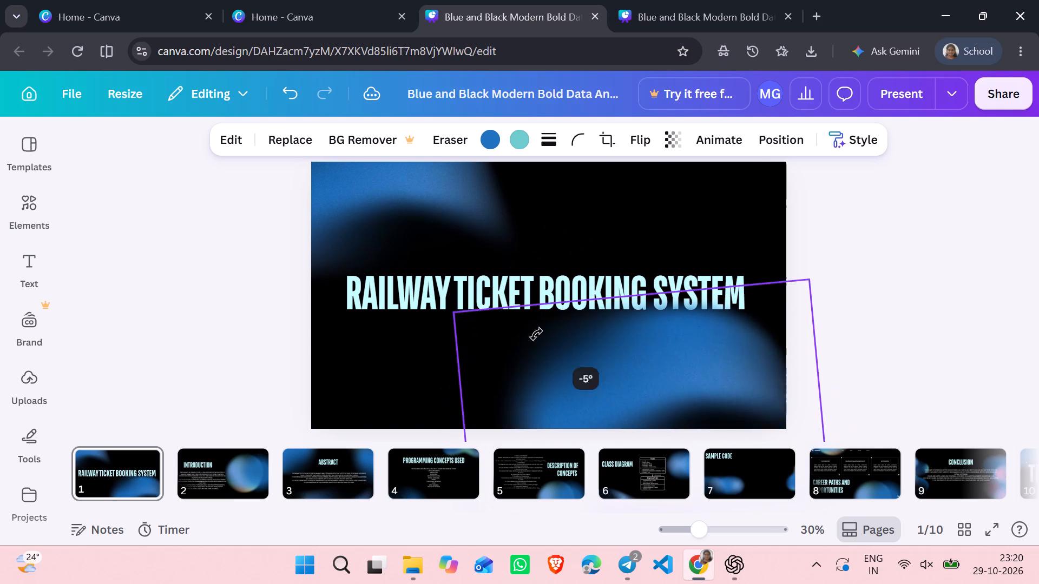
{"action": "left_click_drag", "start_coordinate": [536, 334], "coordinate": [691, 154]}
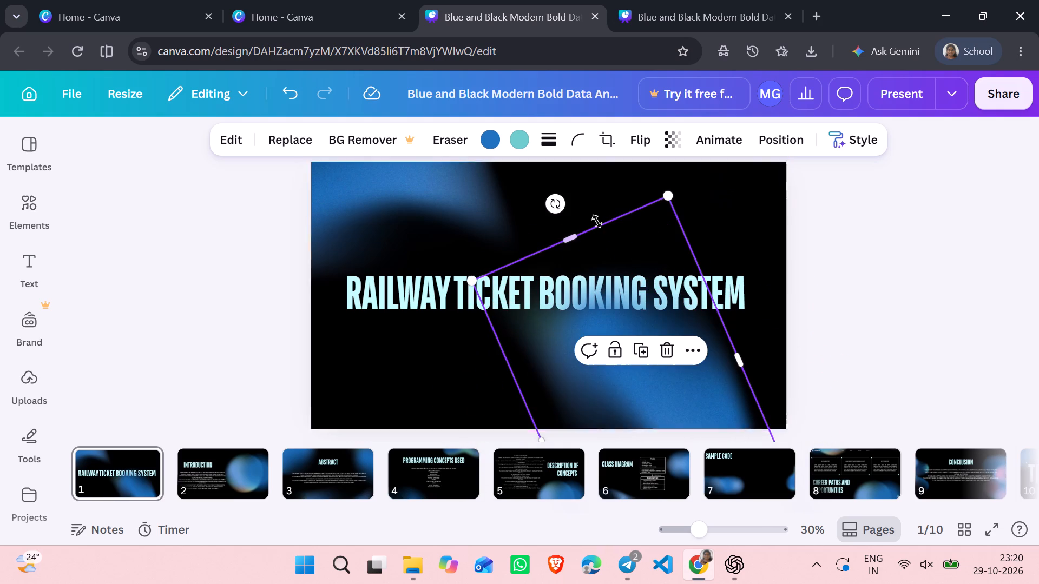
{"action": "left_click_drag", "start_coordinate": [556, 202], "coordinate": [798, 331]}
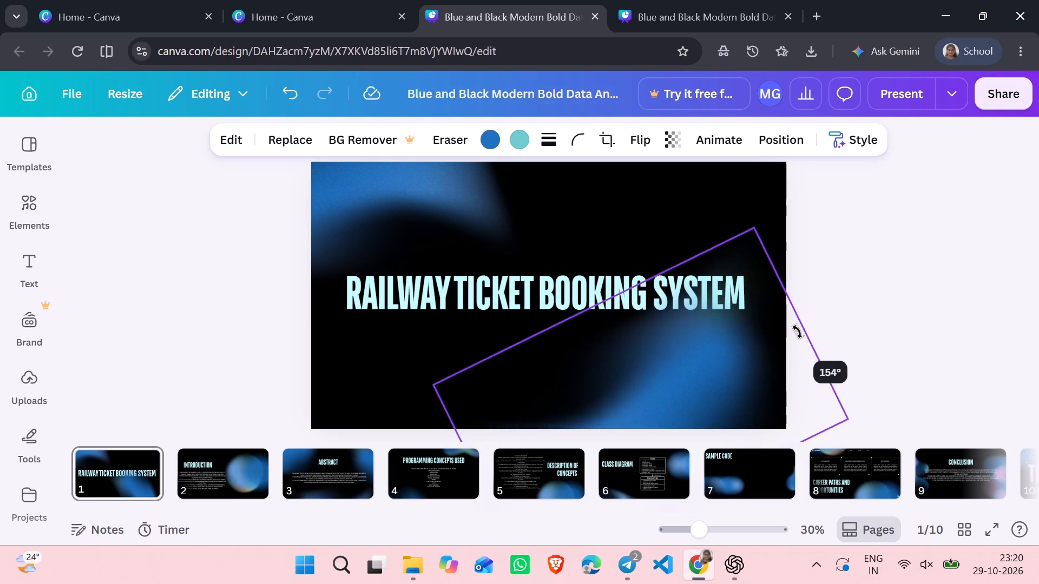
{"action": "left_click_drag", "start_coordinate": [798, 331], "coordinate": [826, 394]}
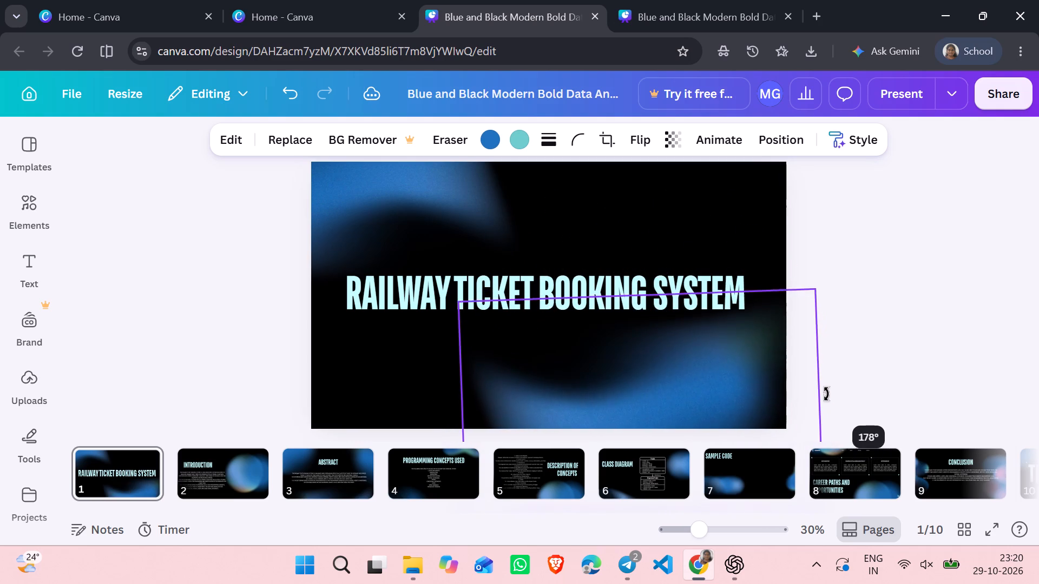
{"action": "left_click_drag", "start_coordinate": [826, 394], "coordinate": [781, 367]}
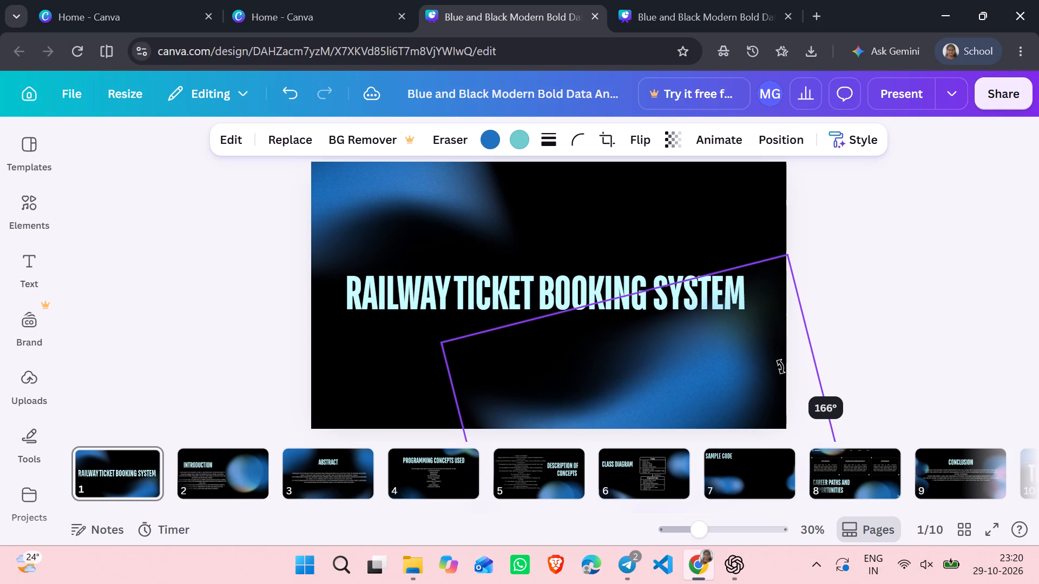
{"action": "left_click_drag", "start_coordinate": [781, 367], "coordinate": [790, 383]}
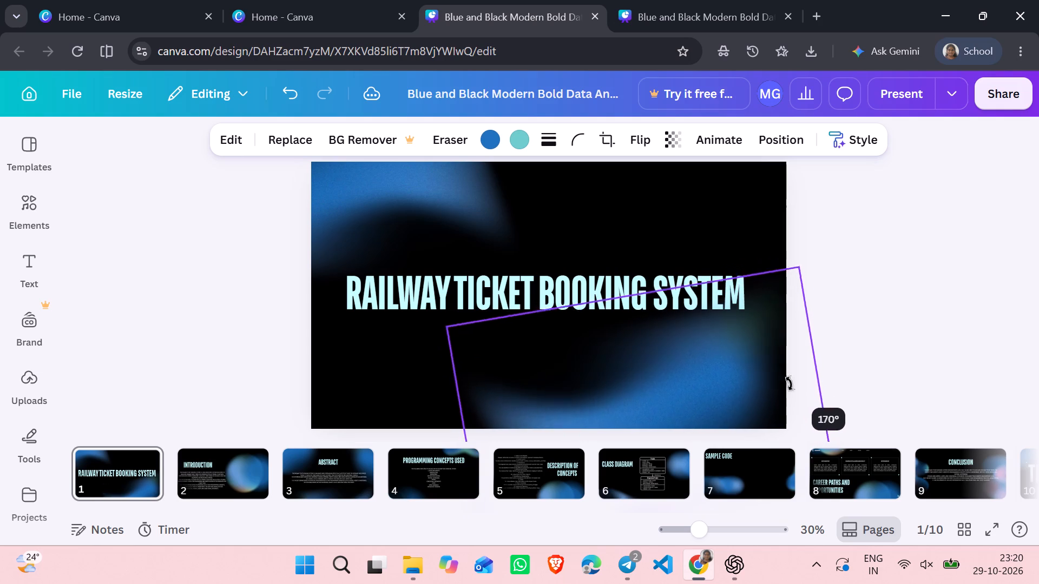
{"action": "left_click_drag", "start_coordinate": [790, 383], "coordinate": [808, 369]}
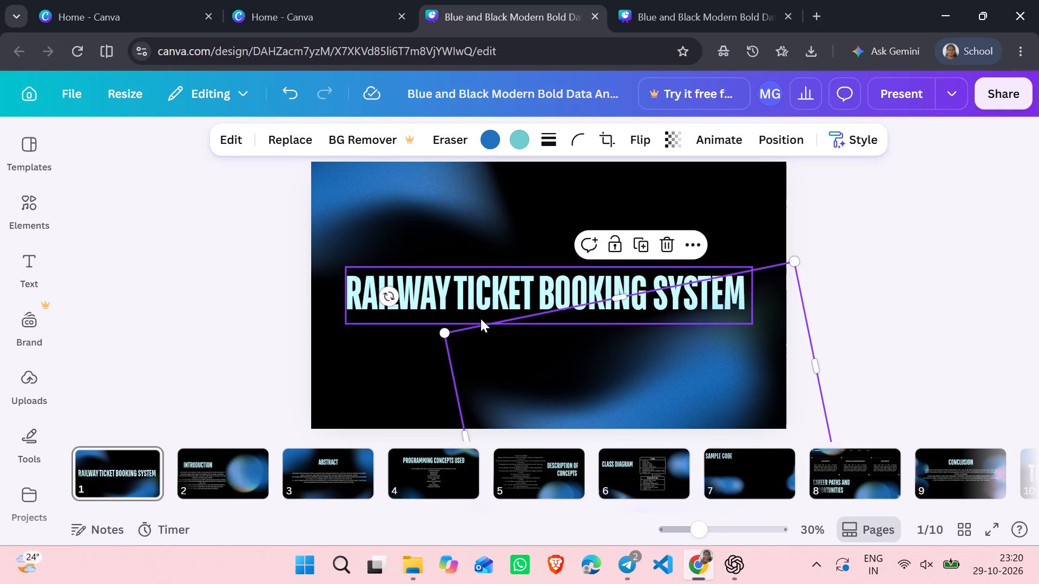
{"action": "left_click_drag", "start_coordinate": [392, 294], "coordinate": [422, 283]}
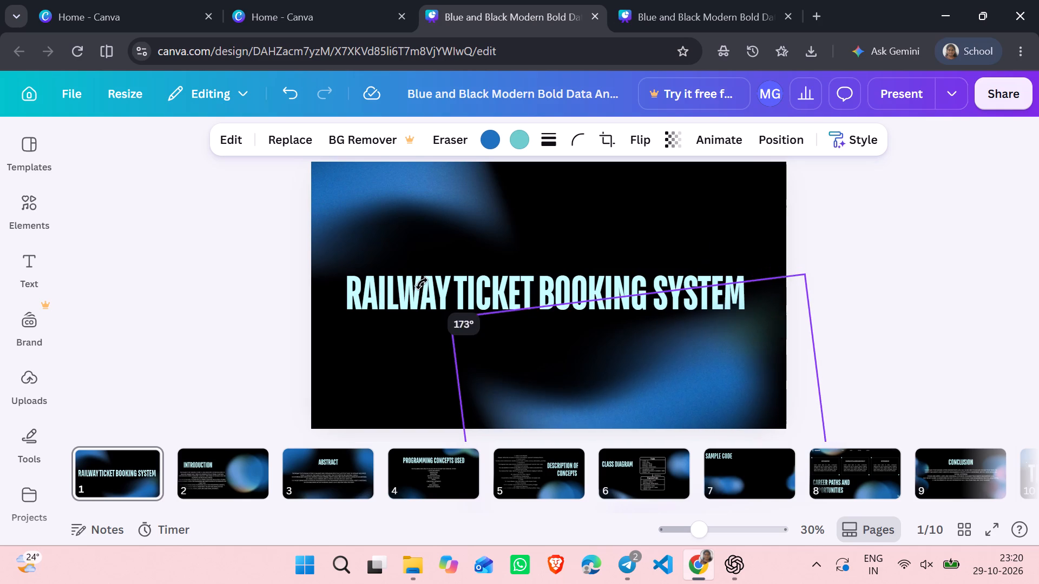
{"action": "left_click_drag", "start_coordinate": [422, 283], "coordinate": [410, 323]}
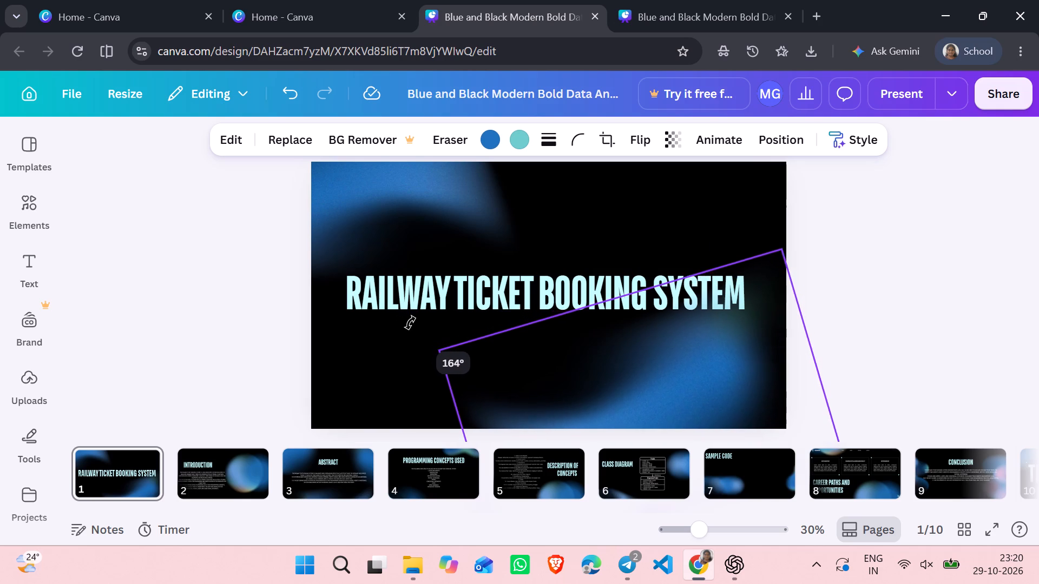
{"action": "left_click_drag", "start_coordinate": [410, 323], "coordinate": [412, 327]}
Move the rotated gradient outward into page 1's lower-right corner, partly off the slide, and deselect it.
{"action": "left_click_drag", "start_coordinate": [672, 415], "coordinate": [781, 399]}
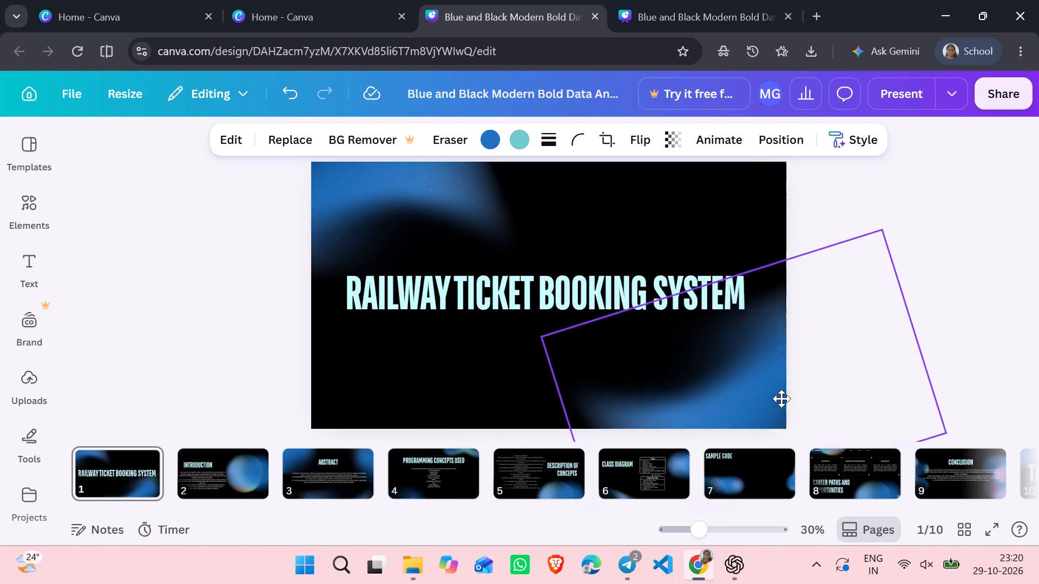
{"action": "left_click_drag", "start_coordinate": [781, 399], "coordinate": [767, 418]}
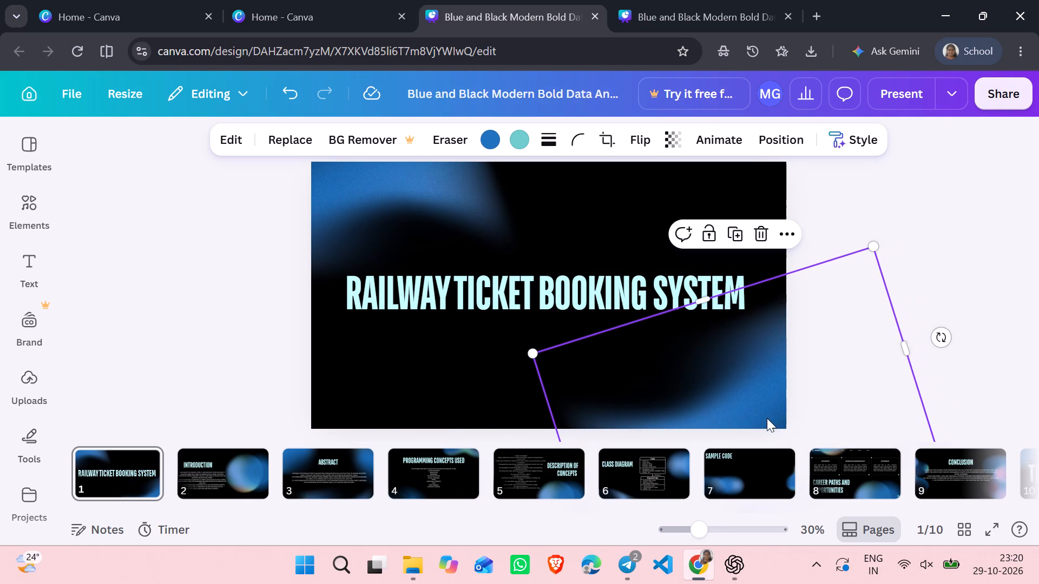
{"action": "left_click", "coordinate": [862, 385]}
{"action": "left_click", "coordinate": [889, 339]}
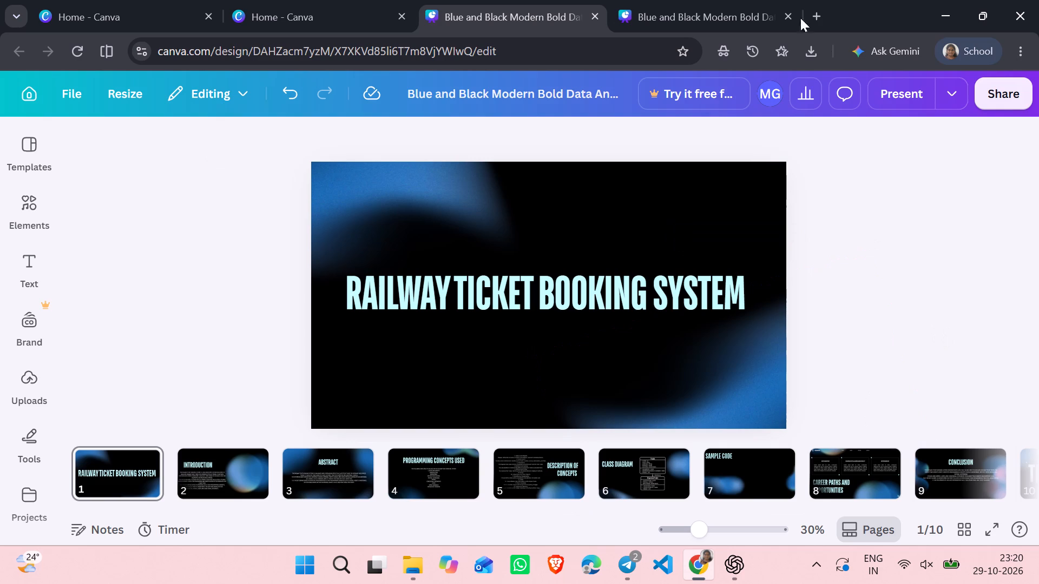
Close both open design tabs and the second Canva home tab, keeping only one home tab.
{"action": "left_click", "coordinate": [785, 19]}
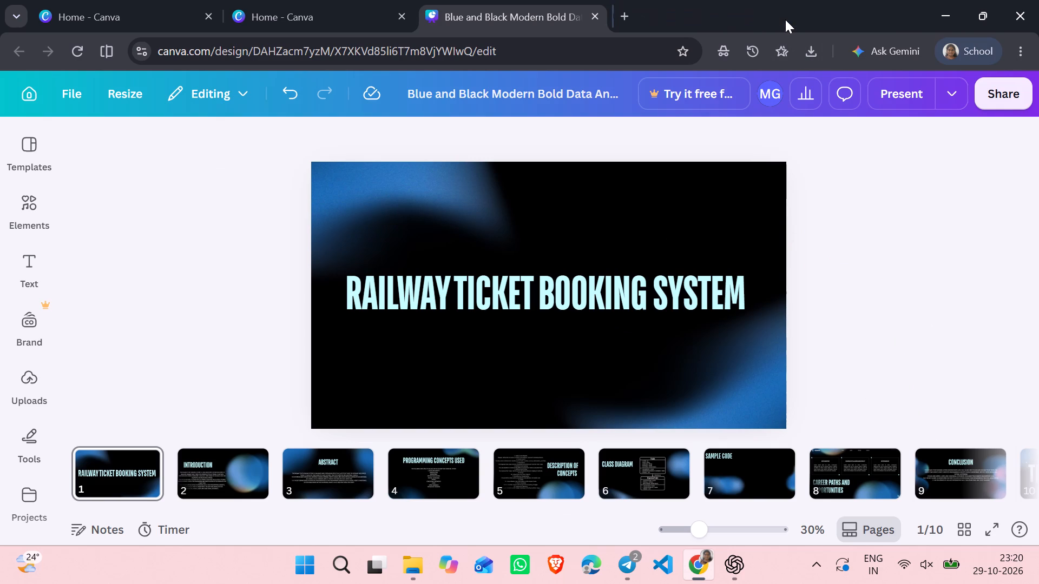
{"action": "left_click", "coordinate": [599, 17]}
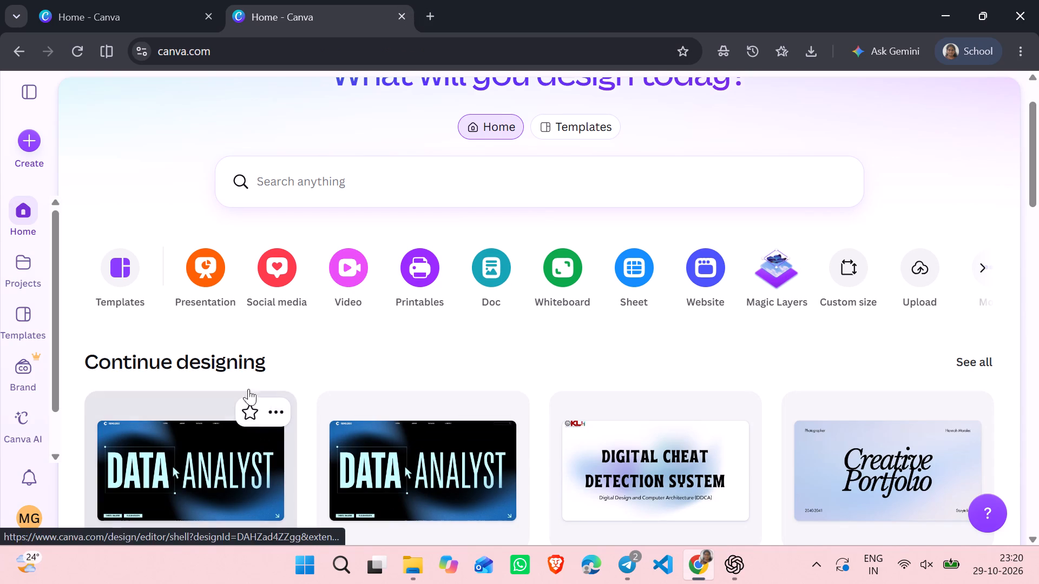
{"action": "left_click", "coordinate": [405, 20]}
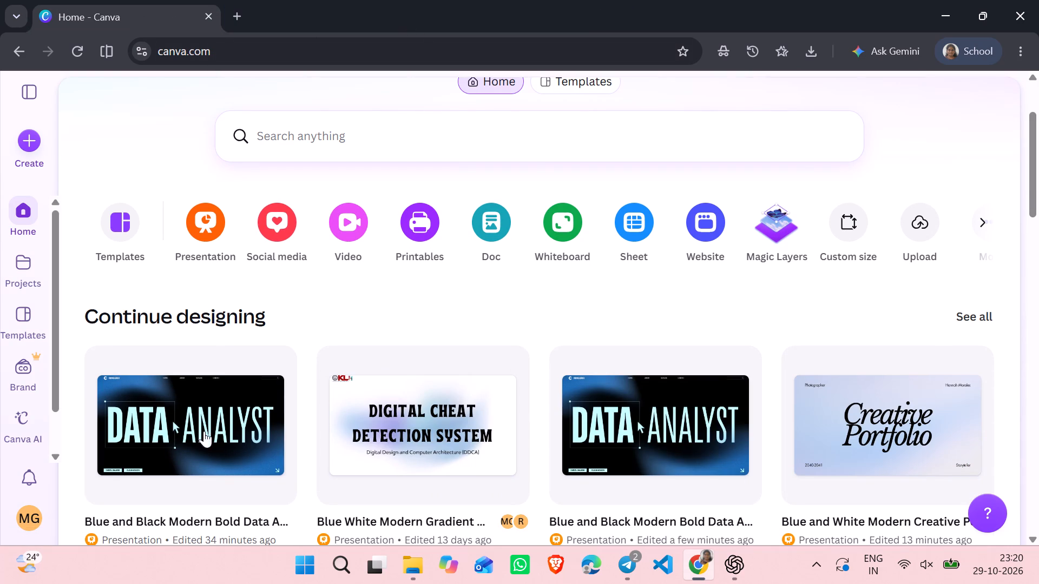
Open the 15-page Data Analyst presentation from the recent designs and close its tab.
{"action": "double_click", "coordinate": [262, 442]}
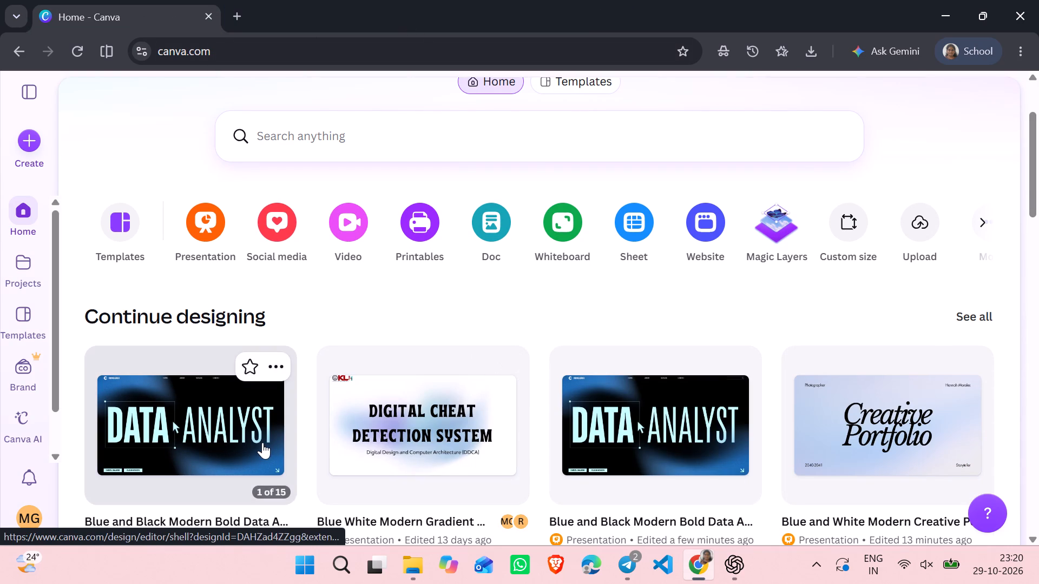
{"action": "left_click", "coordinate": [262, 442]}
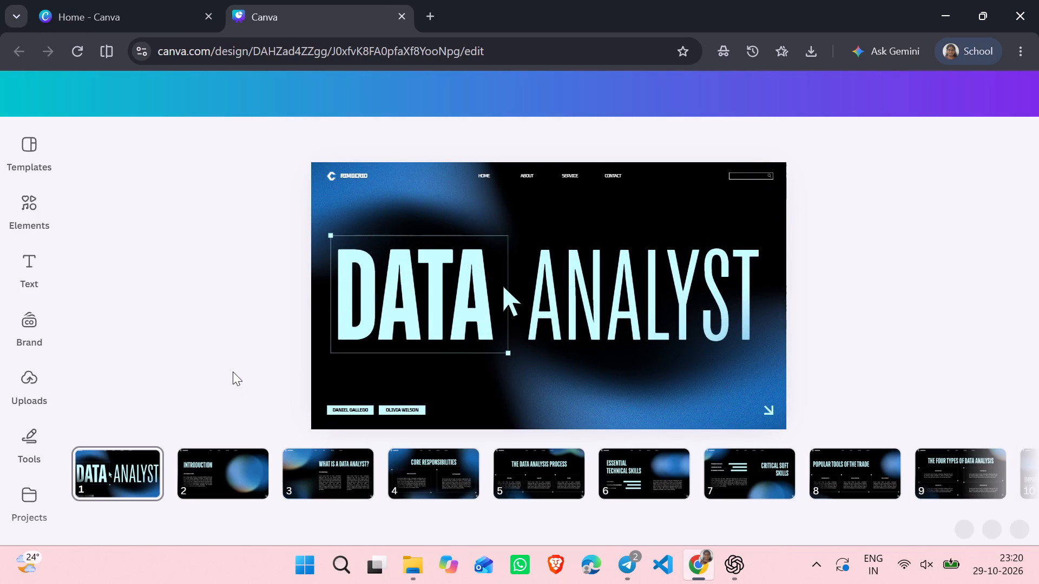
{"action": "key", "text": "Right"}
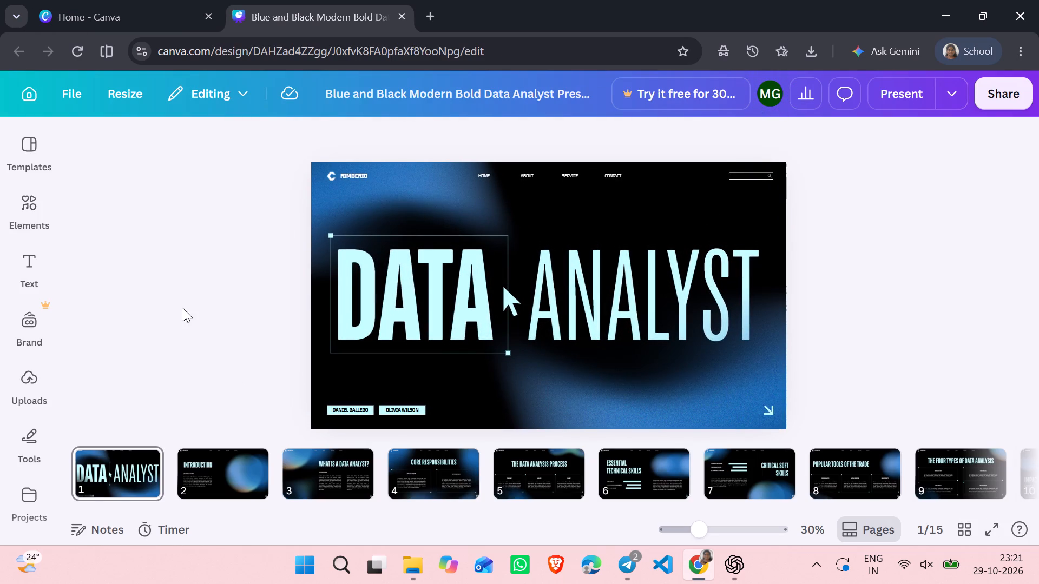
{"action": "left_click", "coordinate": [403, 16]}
Reopen the edited railway ticket booking presentation from the recent designs.
{"action": "left_click", "coordinate": [640, 422]}
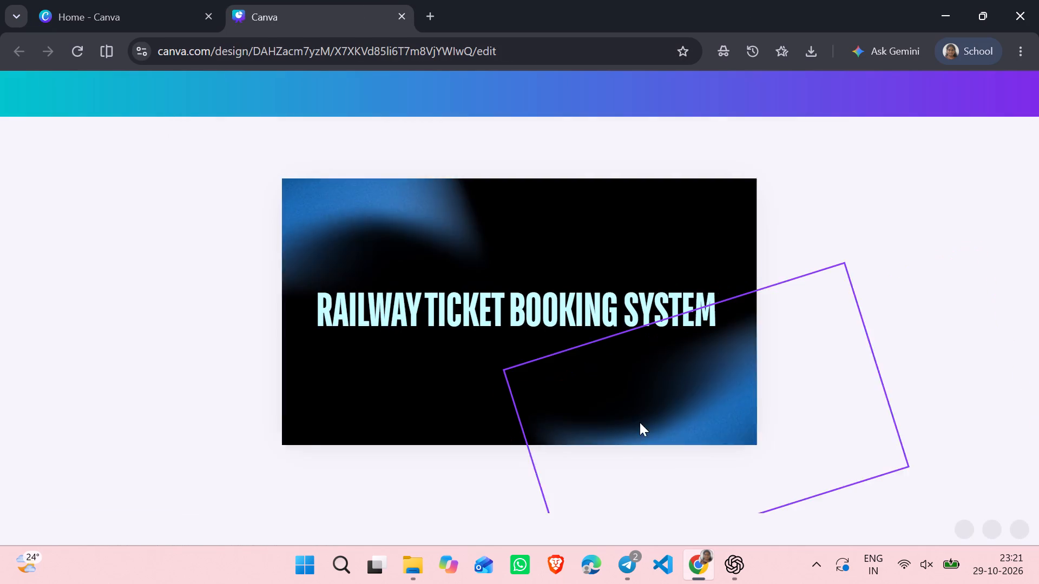
{"action": "left_click", "coordinate": [908, 325]}
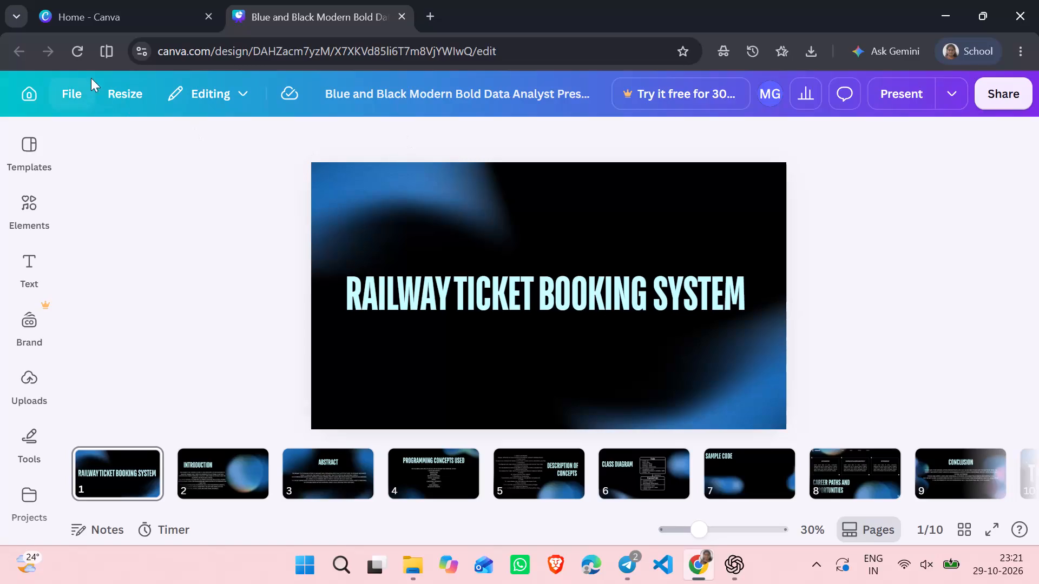
Move the 15-page Data Analyst presentation from the recent designs to the trash.
{"action": "left_click", "coordinate": [125, 16]}
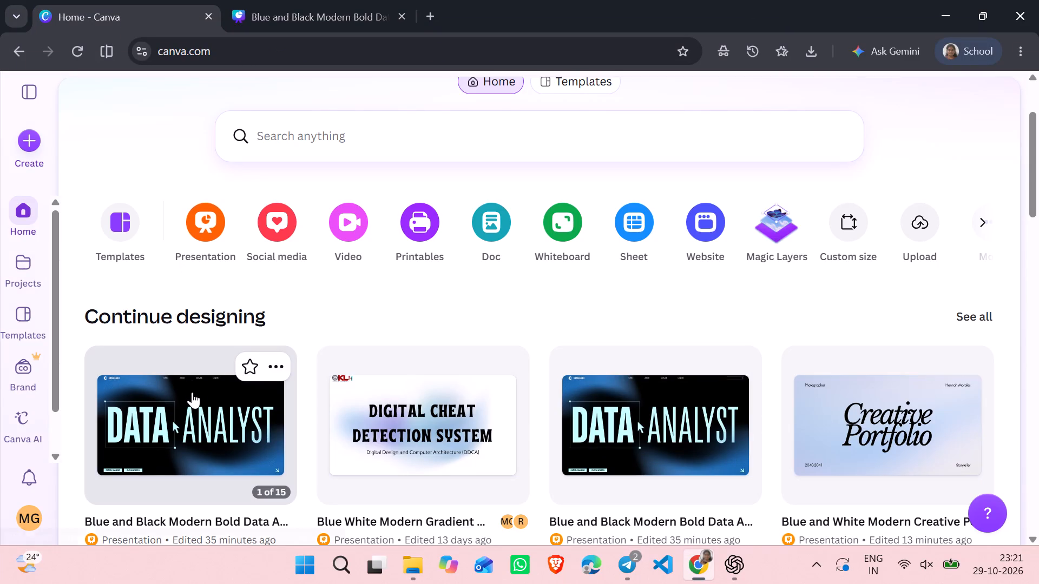
{"action": "left_click", "coordinate": [267, 369]}
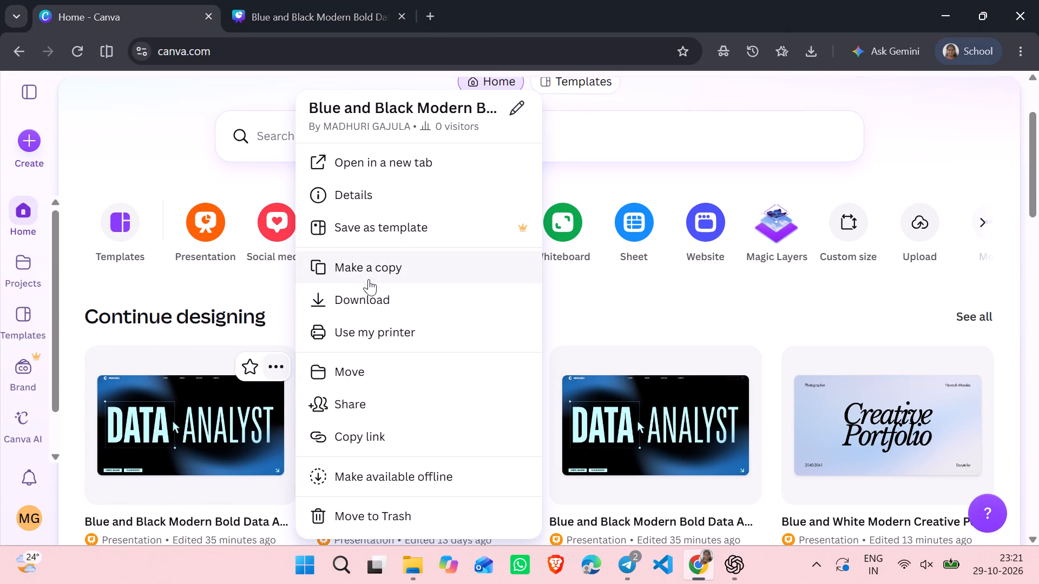
{"action": "left_click", "coordinate": [367, 505]}
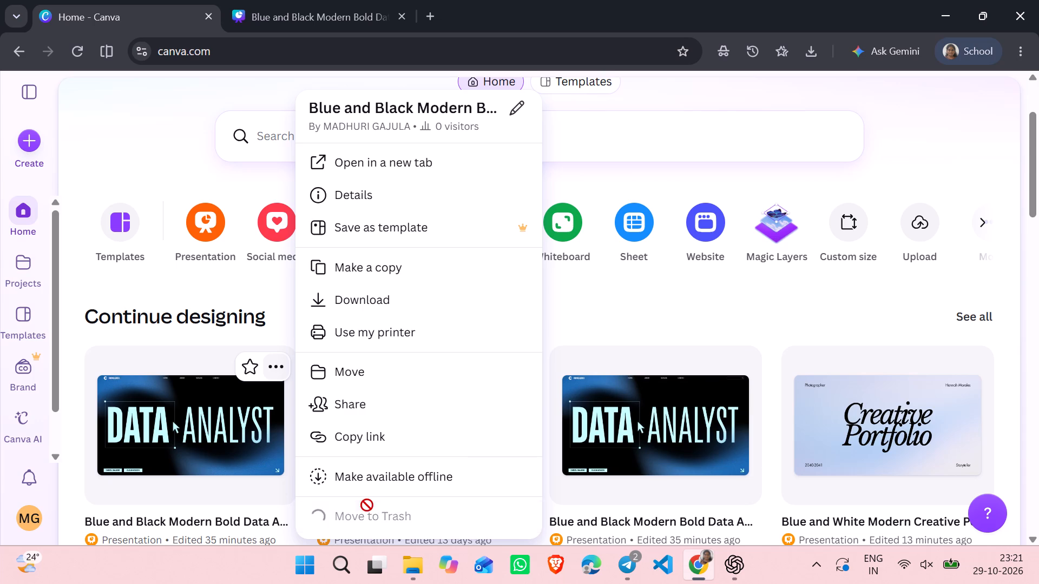
Open the remaining Data Analyst presentation from the recent designs and close its older duplicate tab.
{"action": "double_click", "coordinate": [477, 426]}
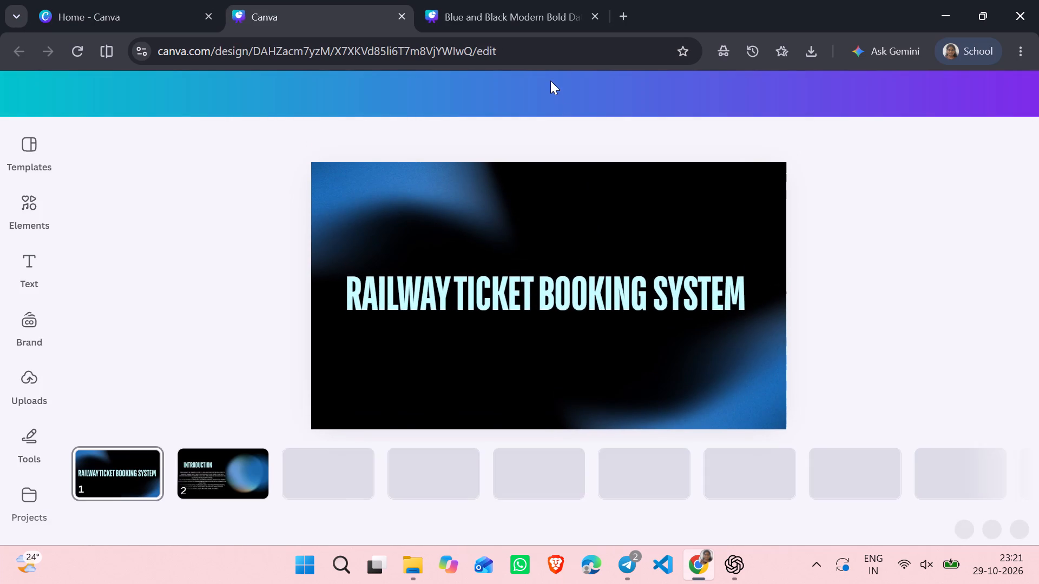
{"action": "left_click", "coordinate": [596, 14]}
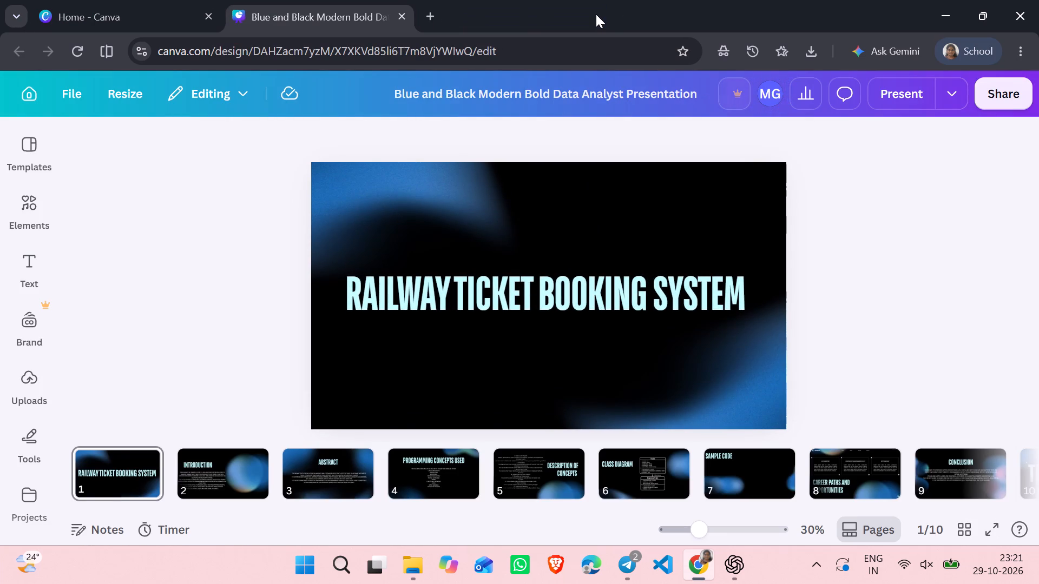
Check the save status of the railway ticket booking presentation.
{"action": "left_click", "coordinate": [287, 94]}
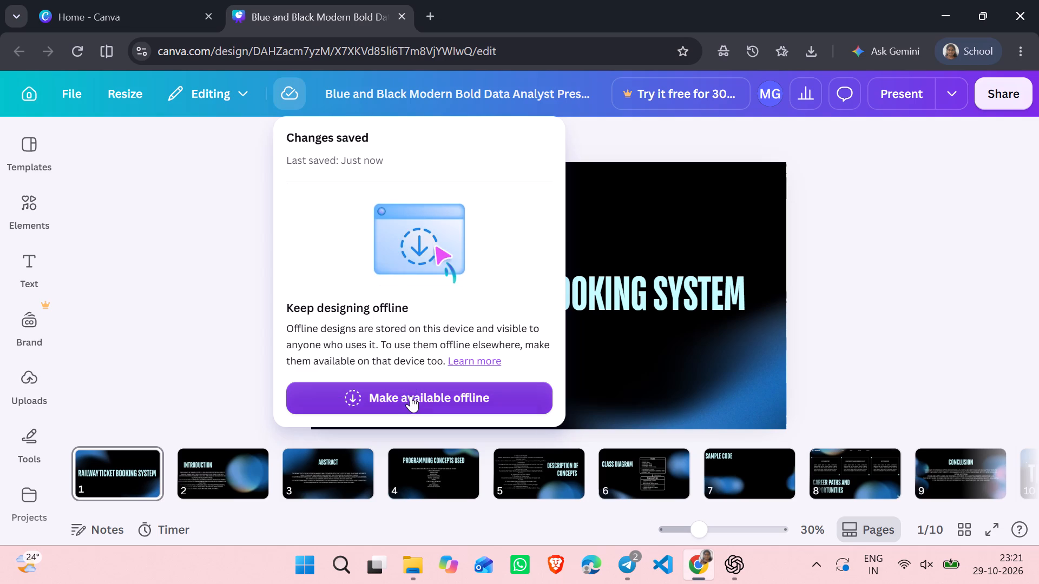
{"action": "left_click", "coordinate": [225, 300]}
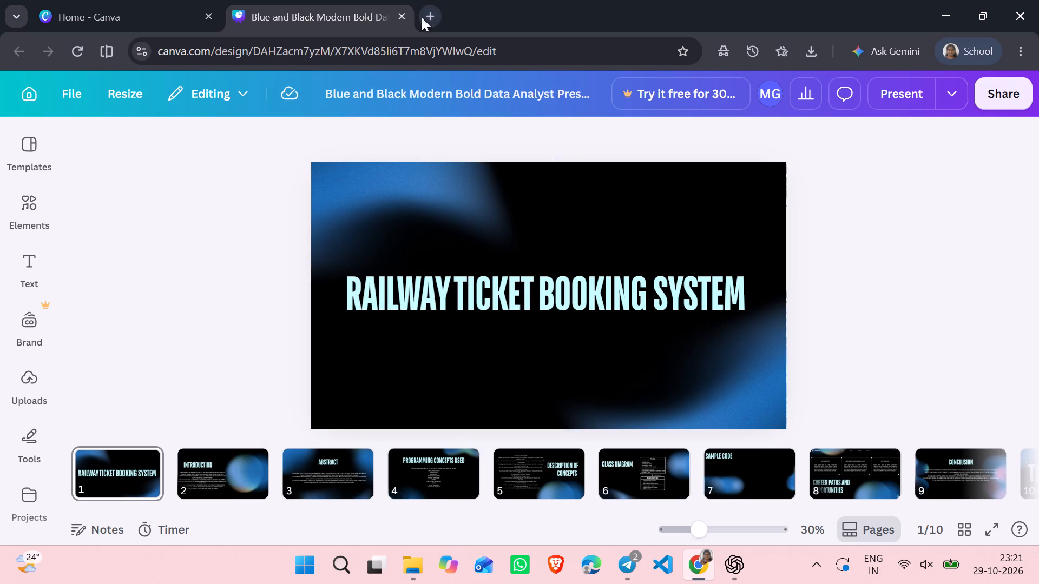
Close the railway ticket booking presentation's tab and reopen the design from the recent designs.
{"action": "left_click", "coordinate": [401, 16]}
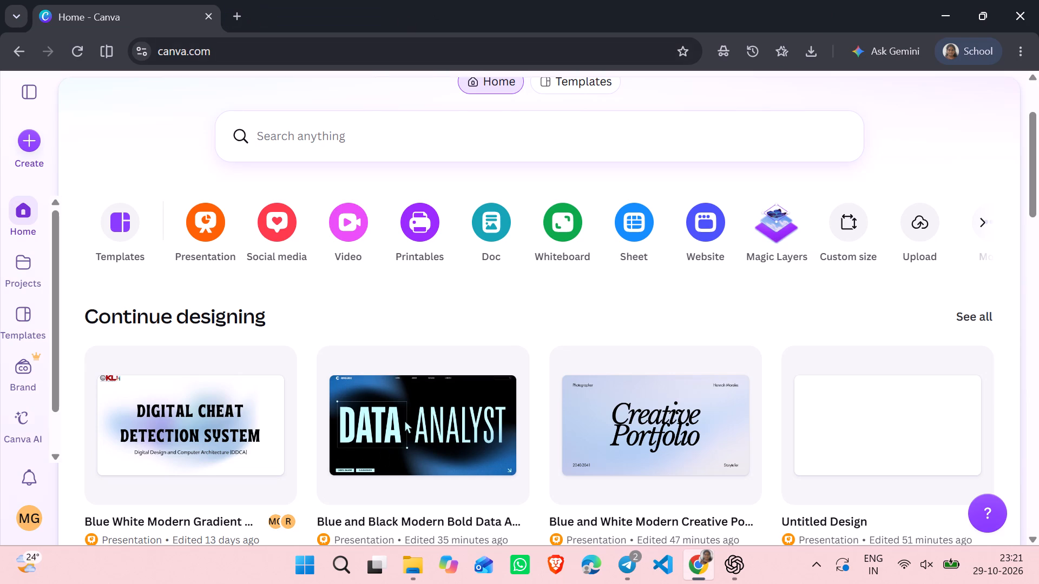
{"action": "double_click", "coordinate": [409, 449]}
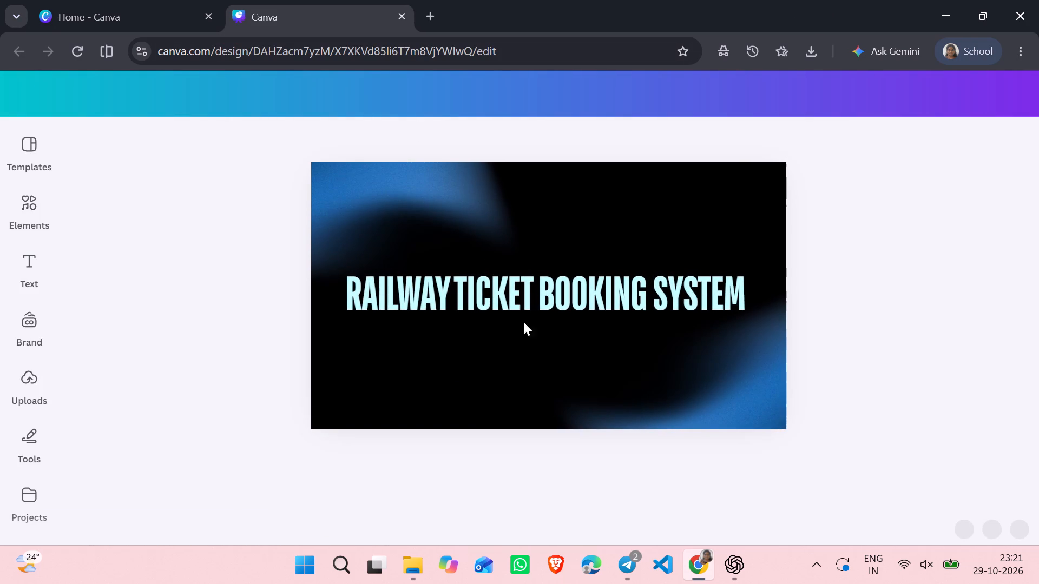
{"action": "left_click", "coordinate": [853, 371]}
{"action": "key", "text": "Right"}
{"action": "key", "text": "Right"}
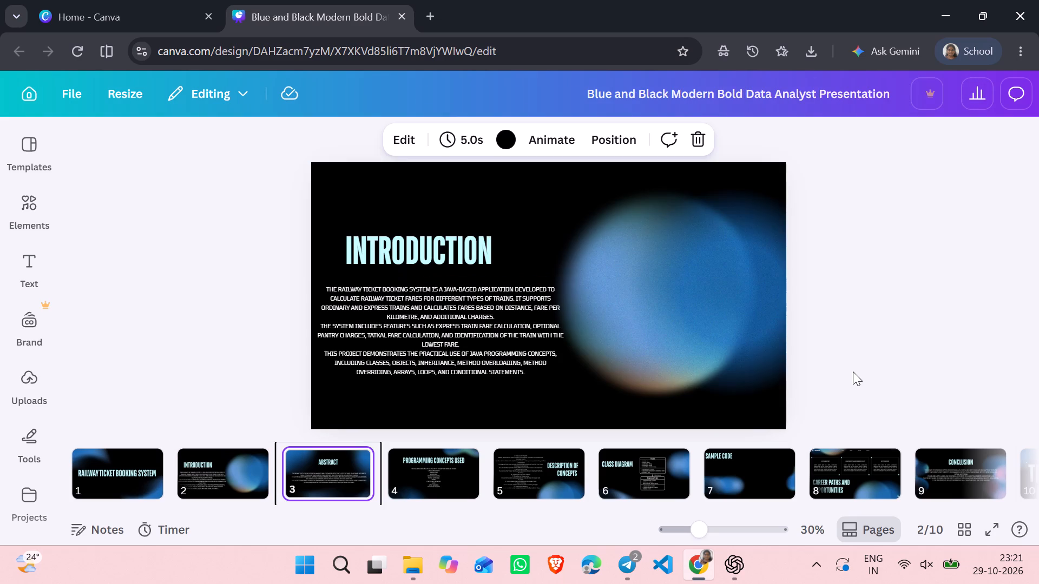
{"action": "key", "text": "Left"}
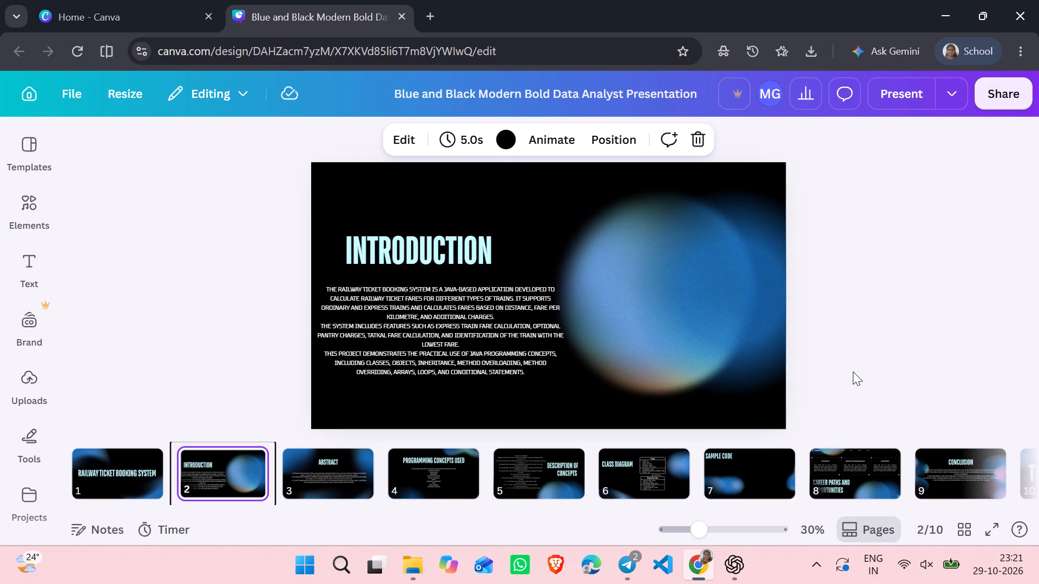
{"action": "key", "text": "Right"}
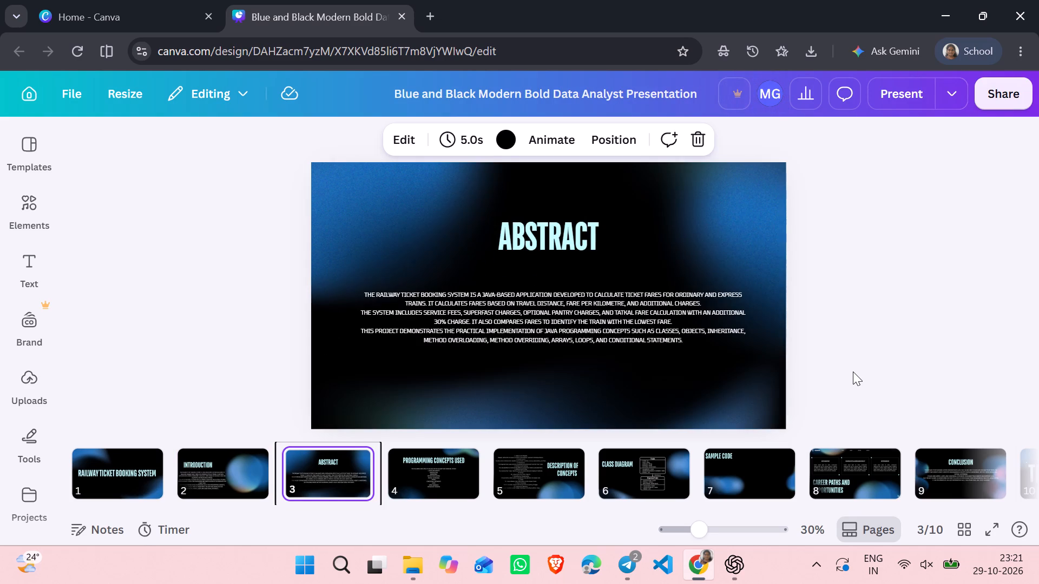
{"action": "key", "text": "Right"}
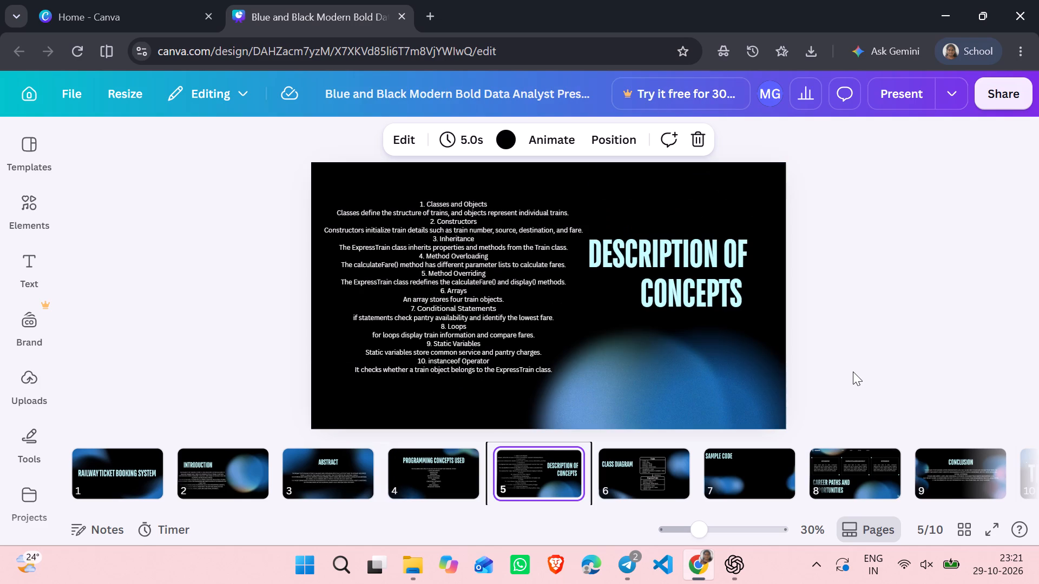